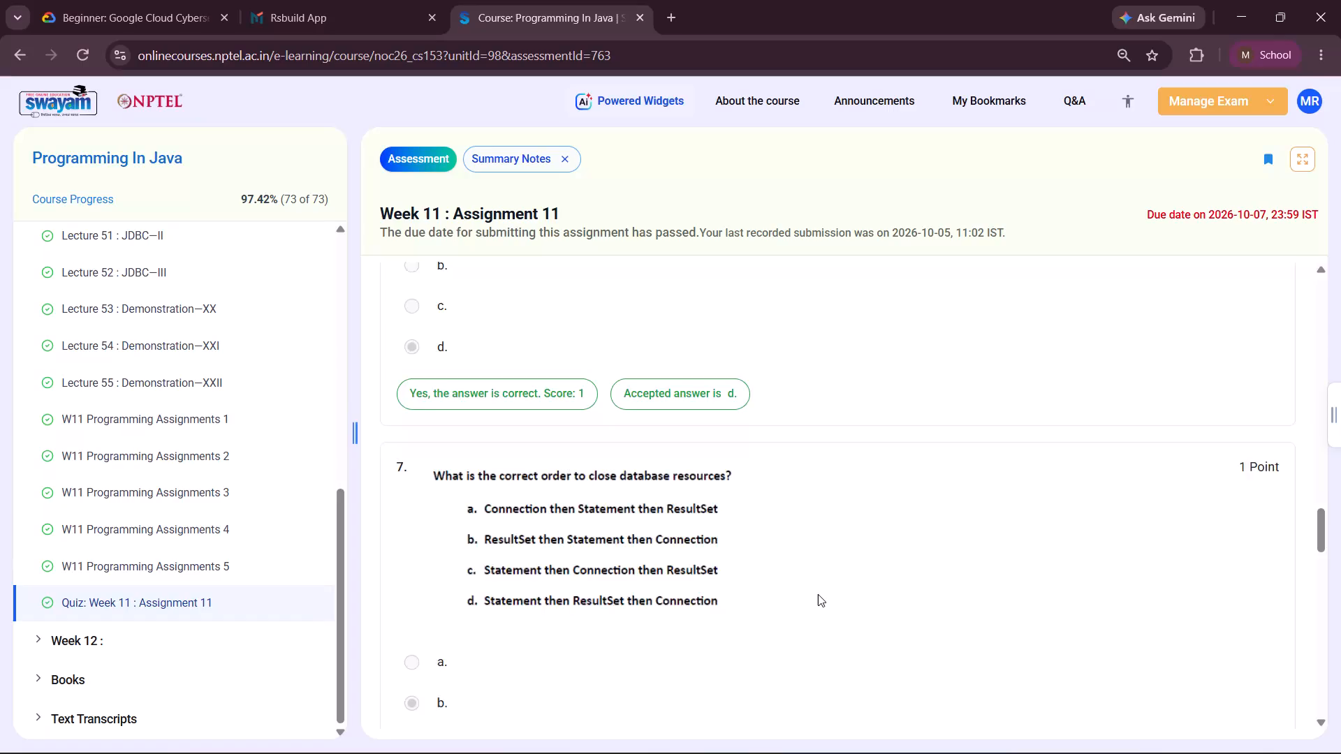
Review questions 7 to 10 of the Week 11 Assignment 11 quiz on JDBC, with their accepted answers.
scroll(818, 594, "down", 1)
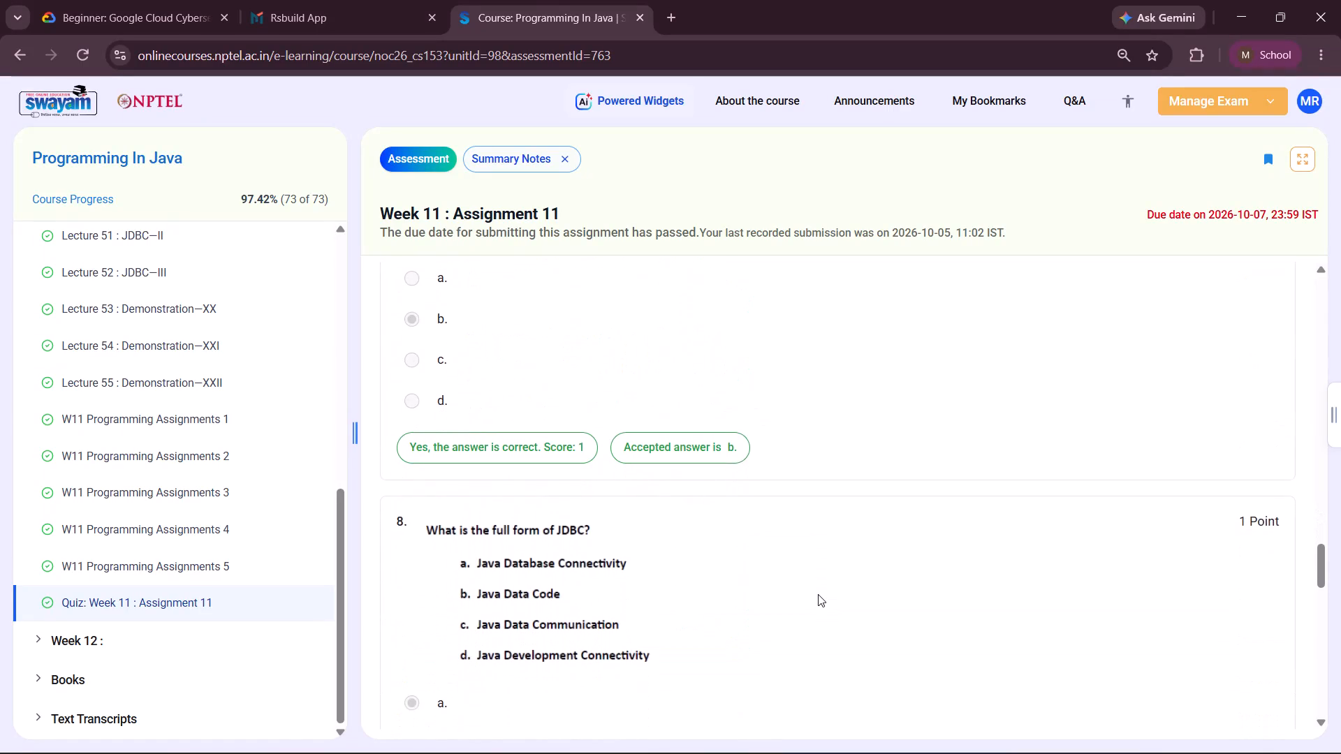
scroll(818, 594, "down", 1)
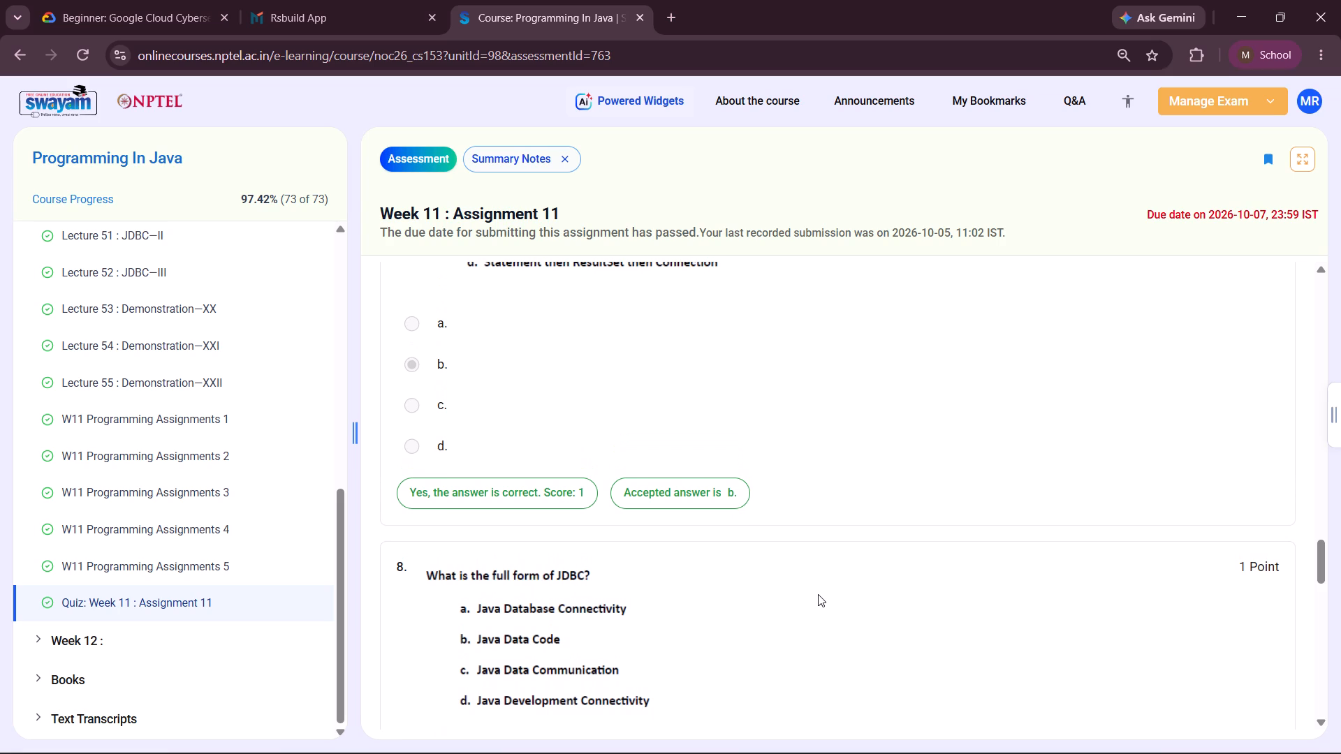
scroll(818, 594, "down", 3)
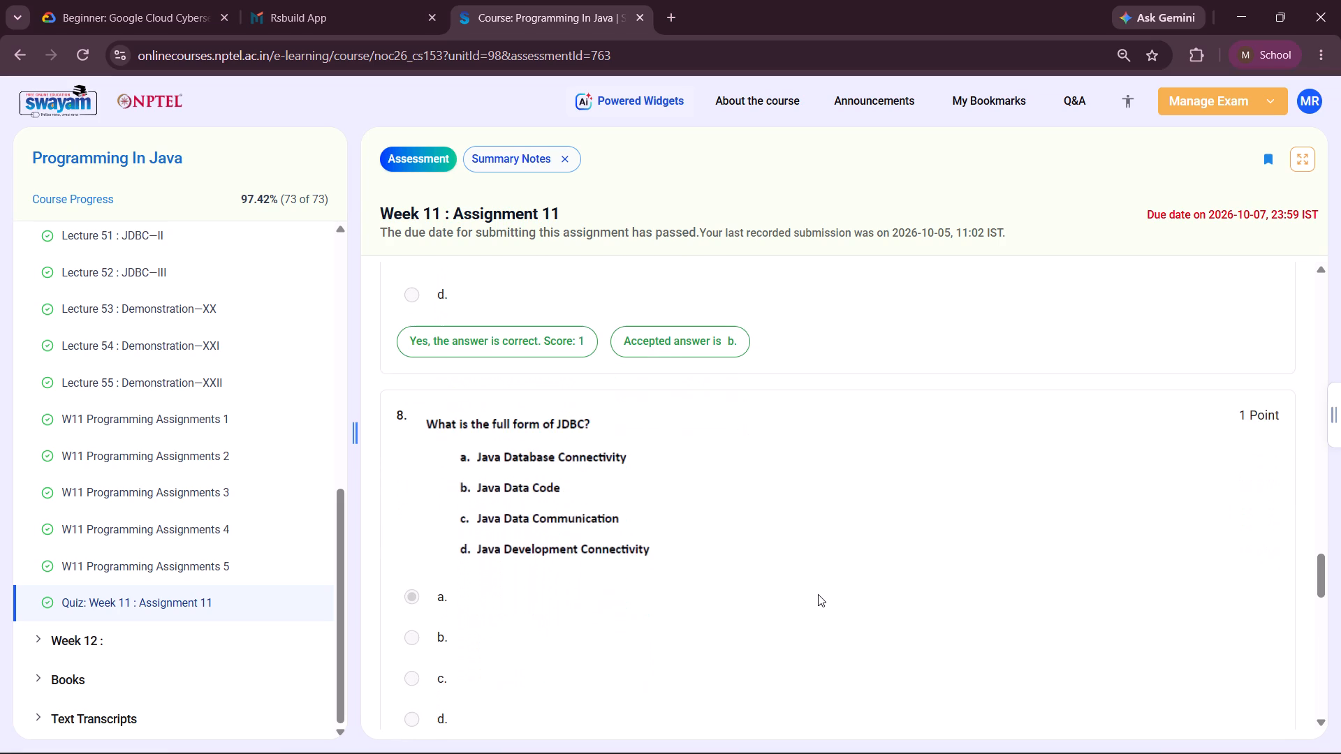
scroll(818, 594, "down", 4)
scroll(818, 594, "up", 4)
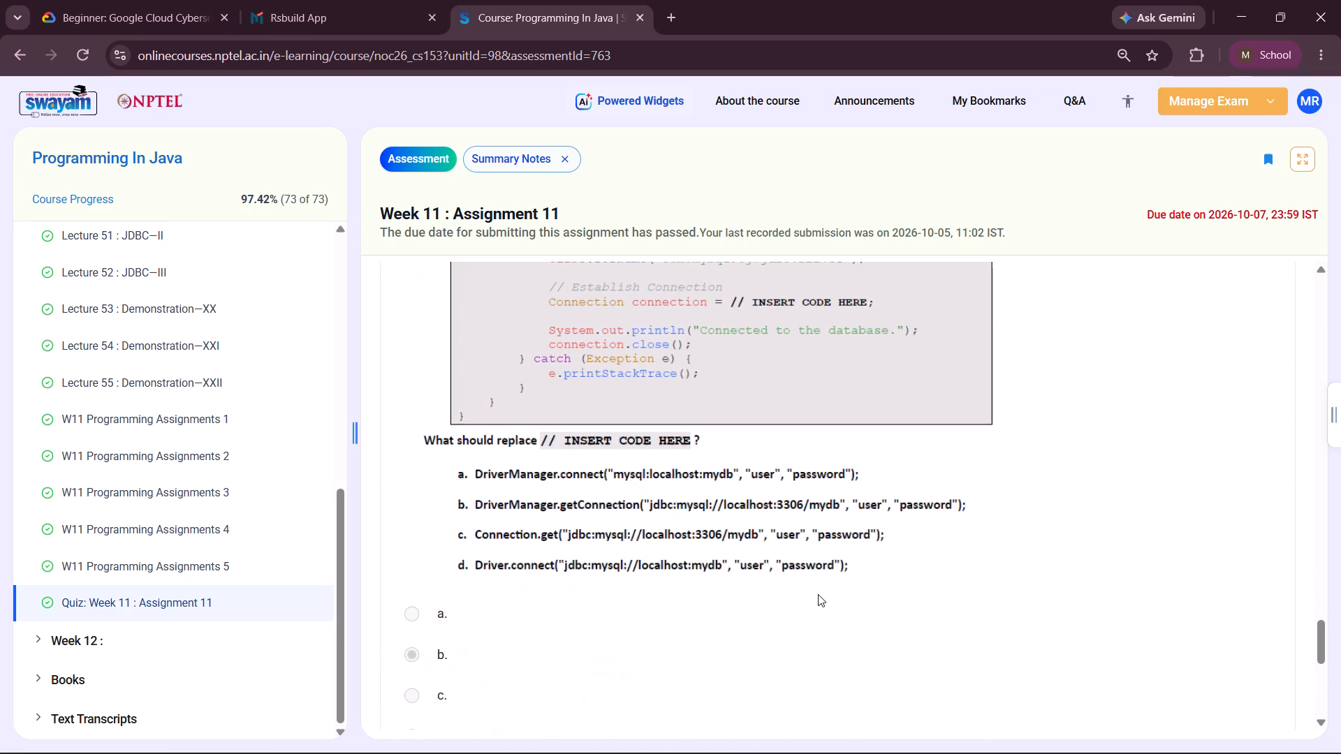
scroll(818, 594, "up", 1)
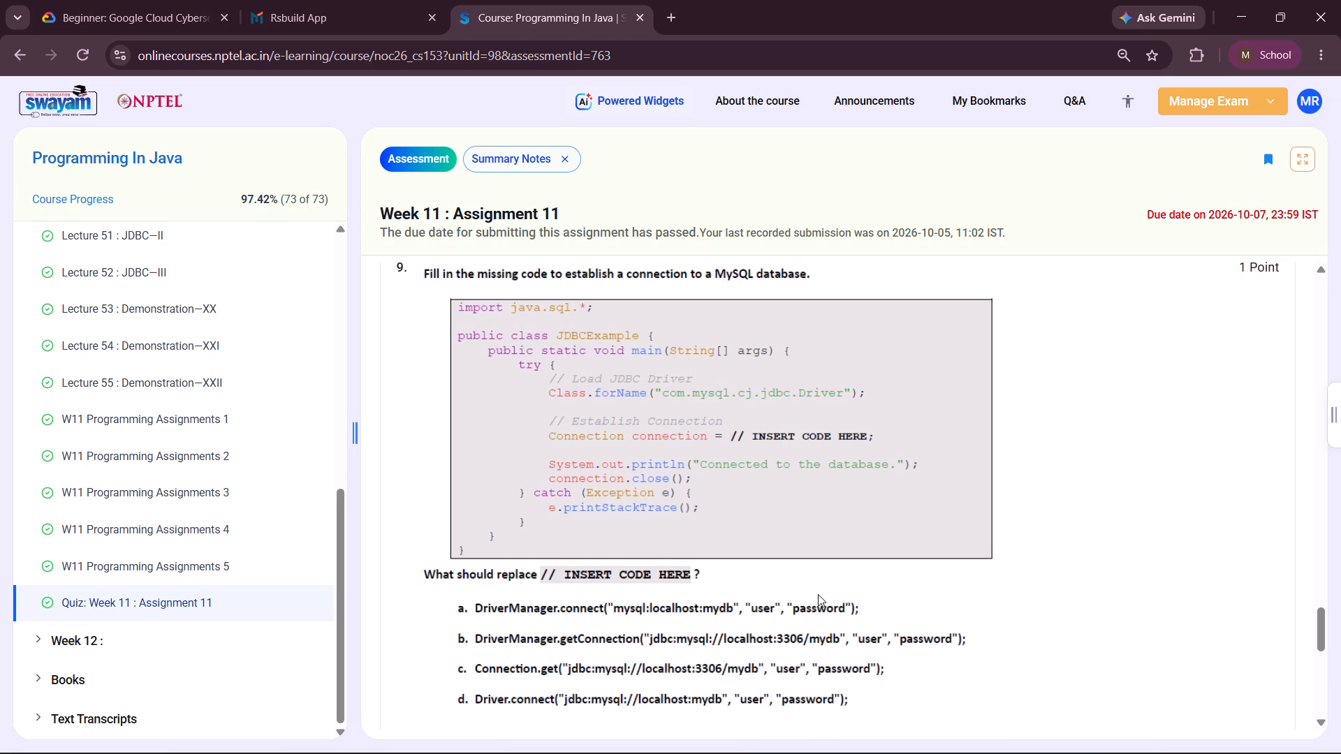
scroll(818, 594, "down", 5)
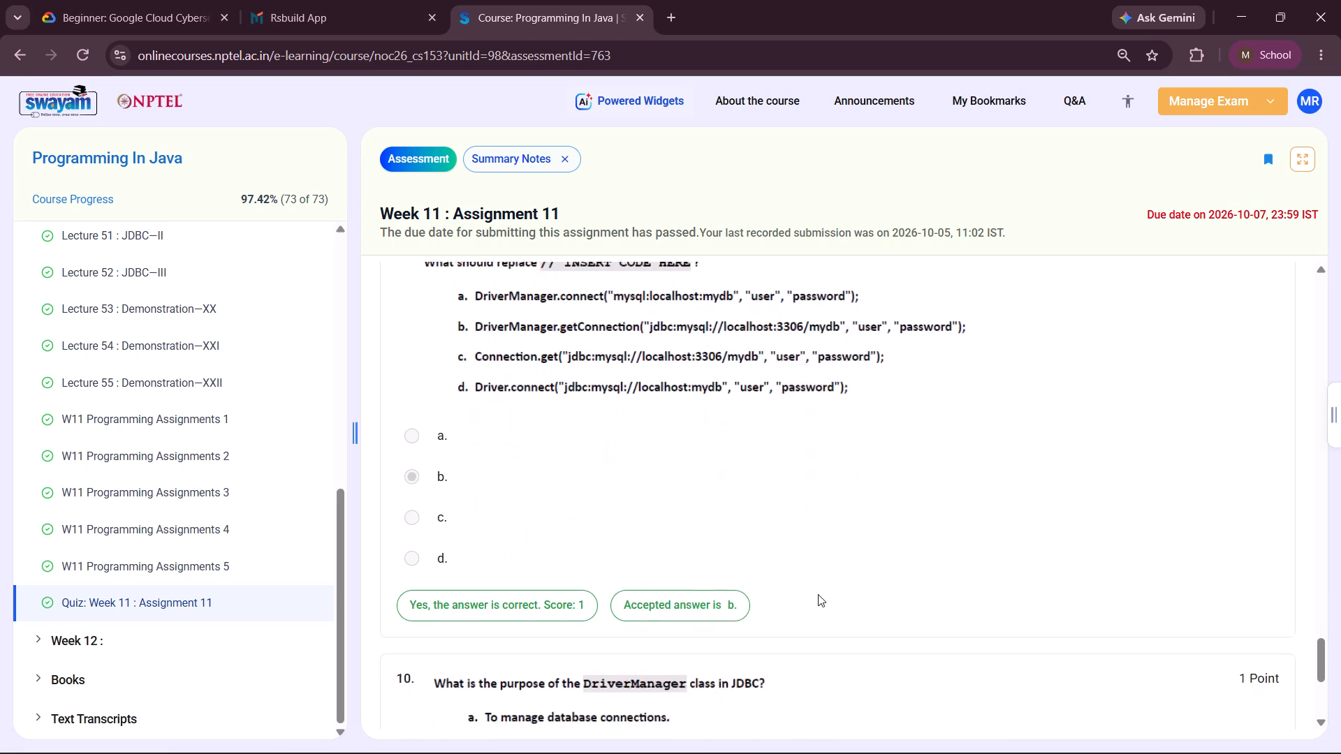
scroll(818, 594, "down", 3)
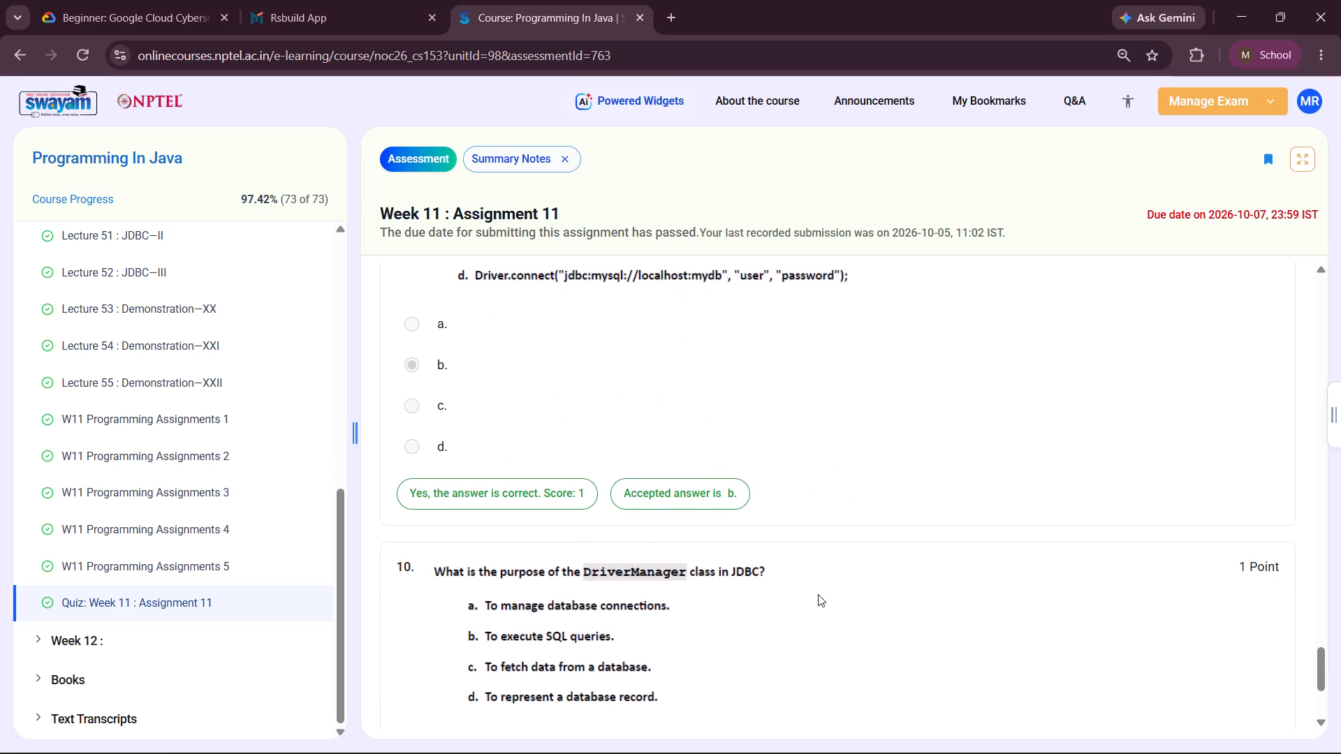
scroll(818, 594, "down", 7)
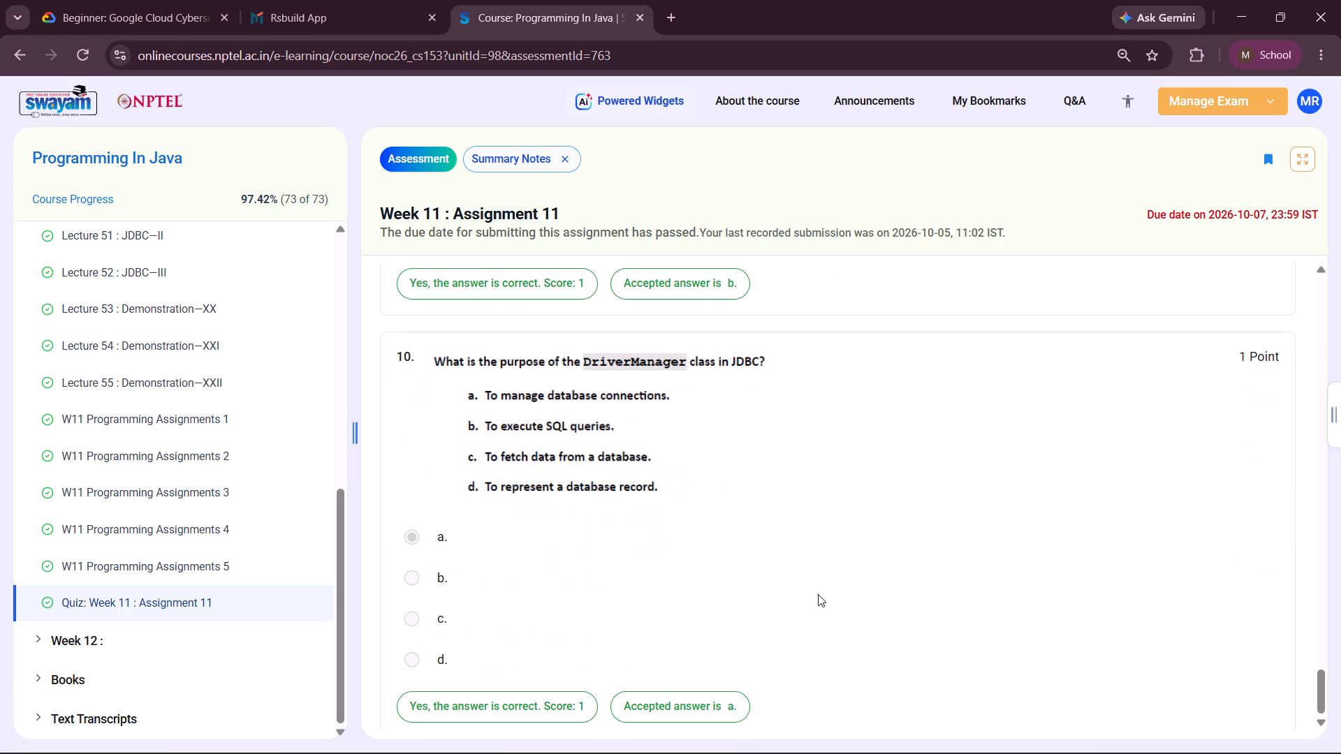
Switch to the project report in Word and examine its Abstract and Contents pages.
key("alt+Tab")
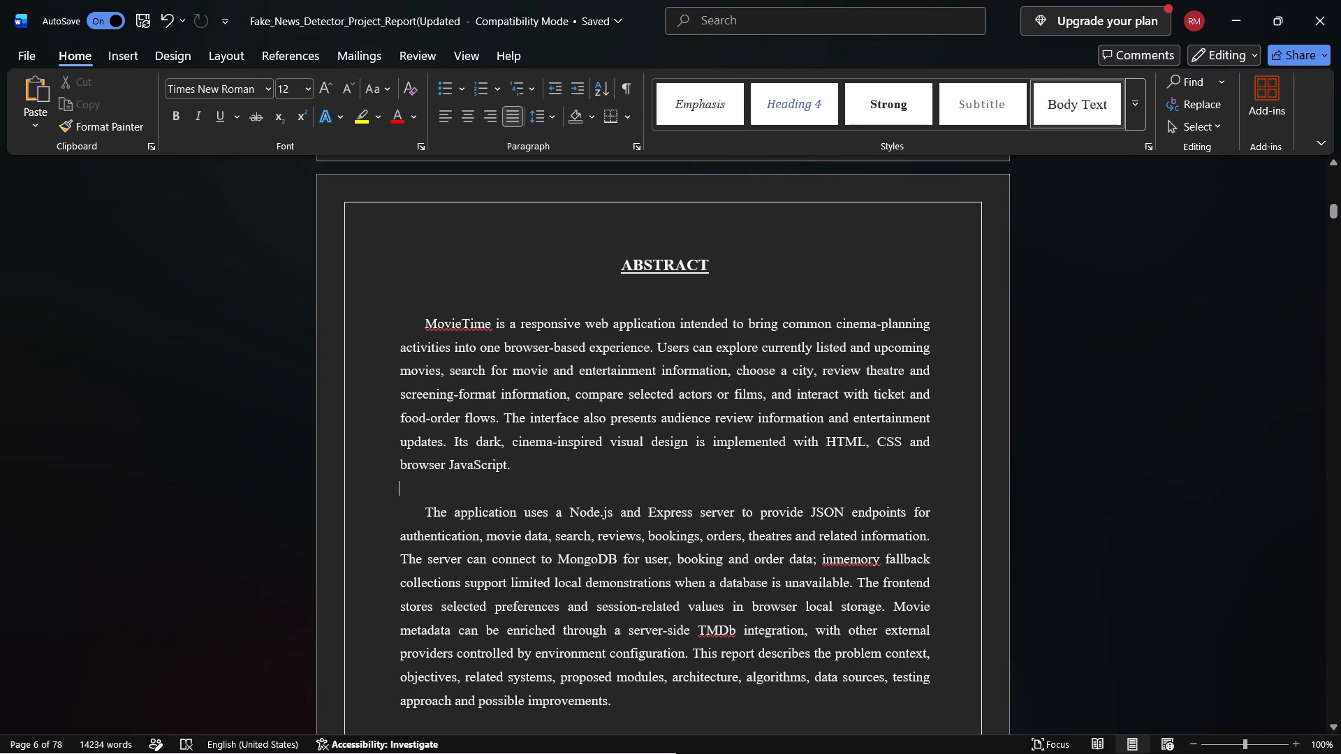
scroll(711, 438, "down", 3)
scroll(711, 438, "up", 1)
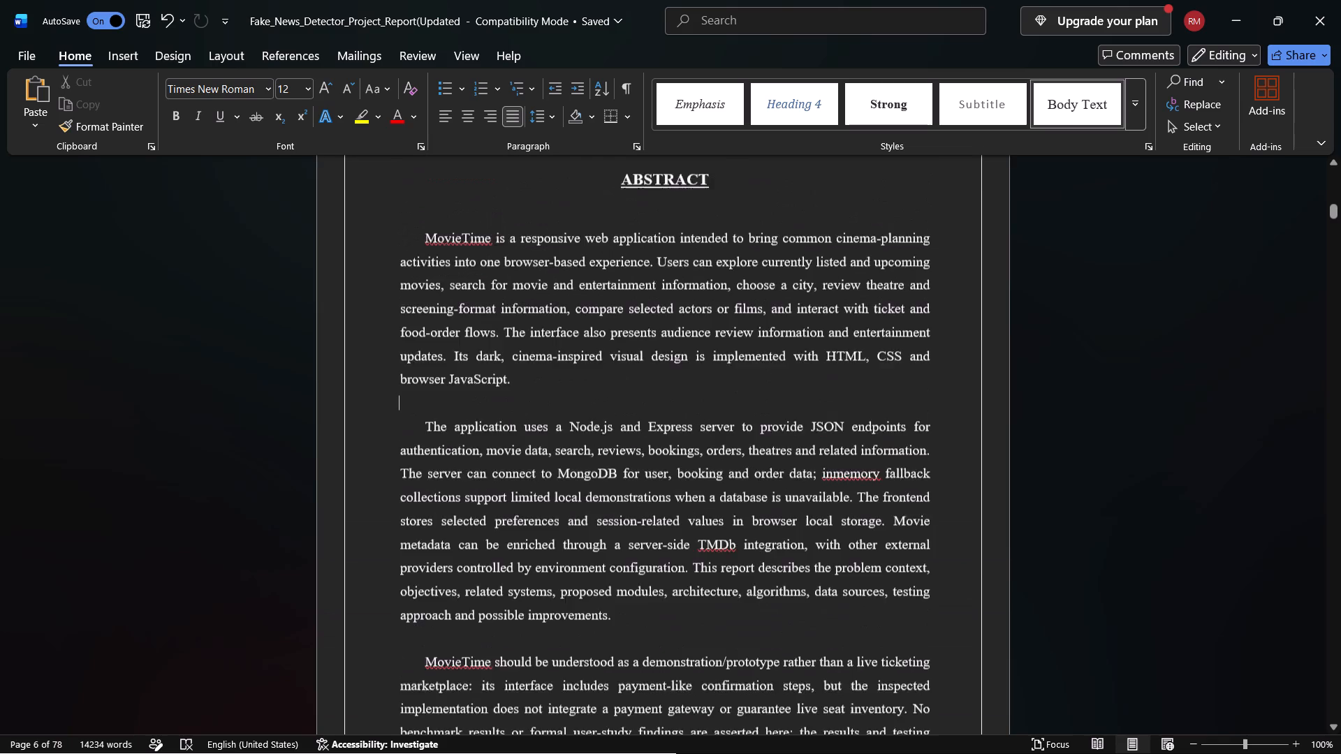
scroll(711, 438, "up", 1)
scroll(711, 438, "down", 3)
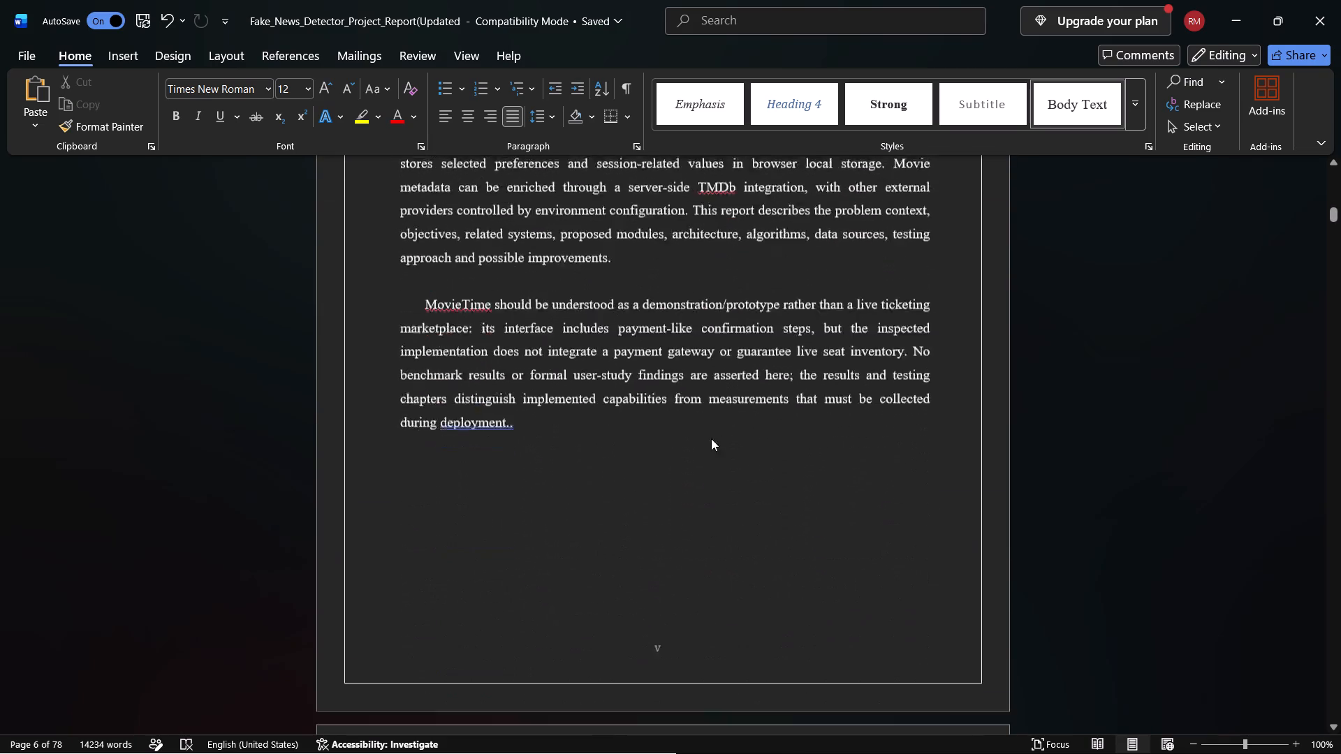
scroll(711, 438, "down", 3)
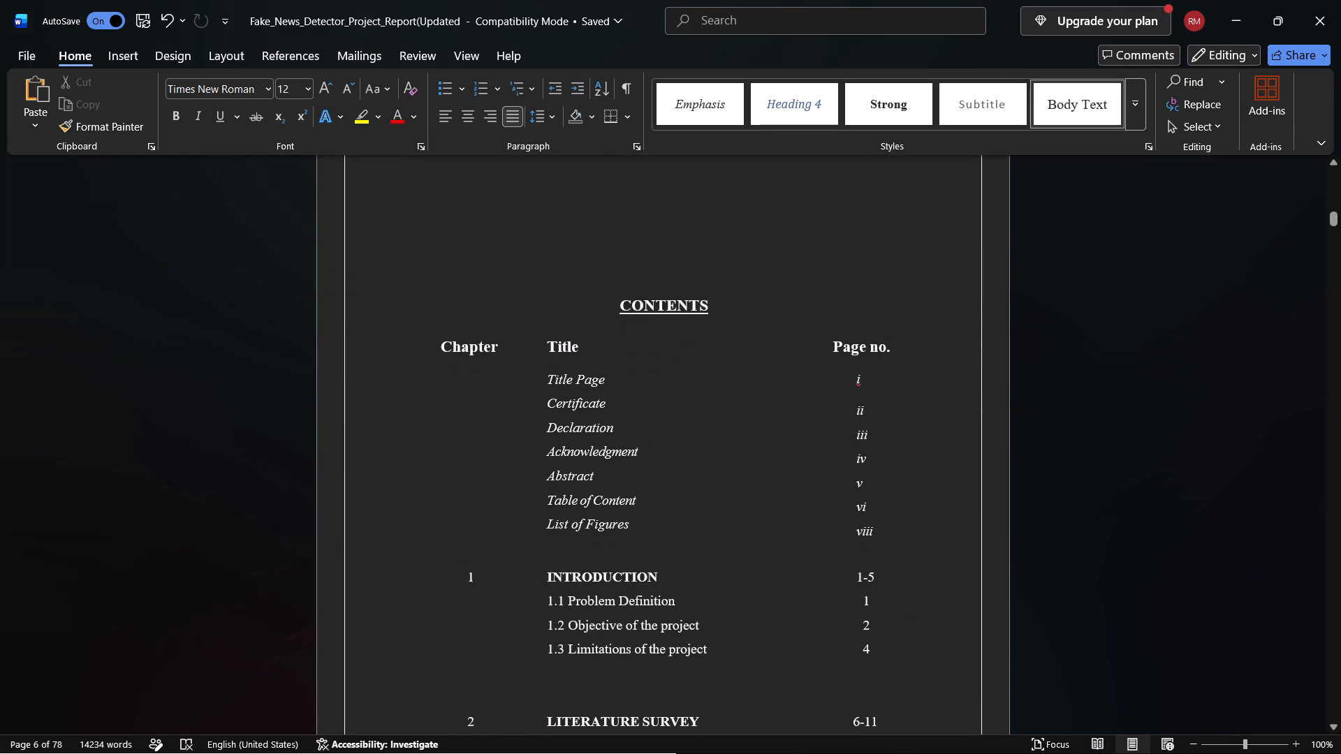
scroll(711, 438, "up", 1)
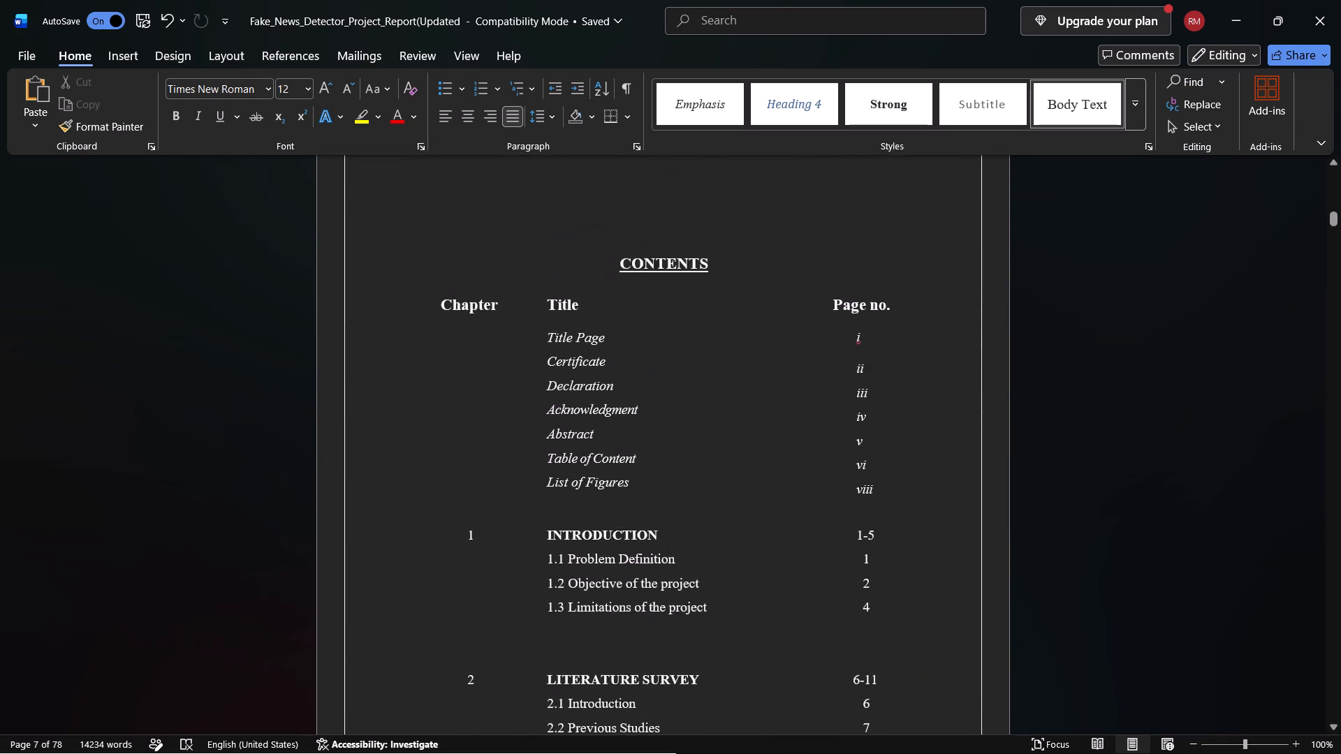
scroll(711, 438, "up", 6)
scroll(711, 438, "down", 1)
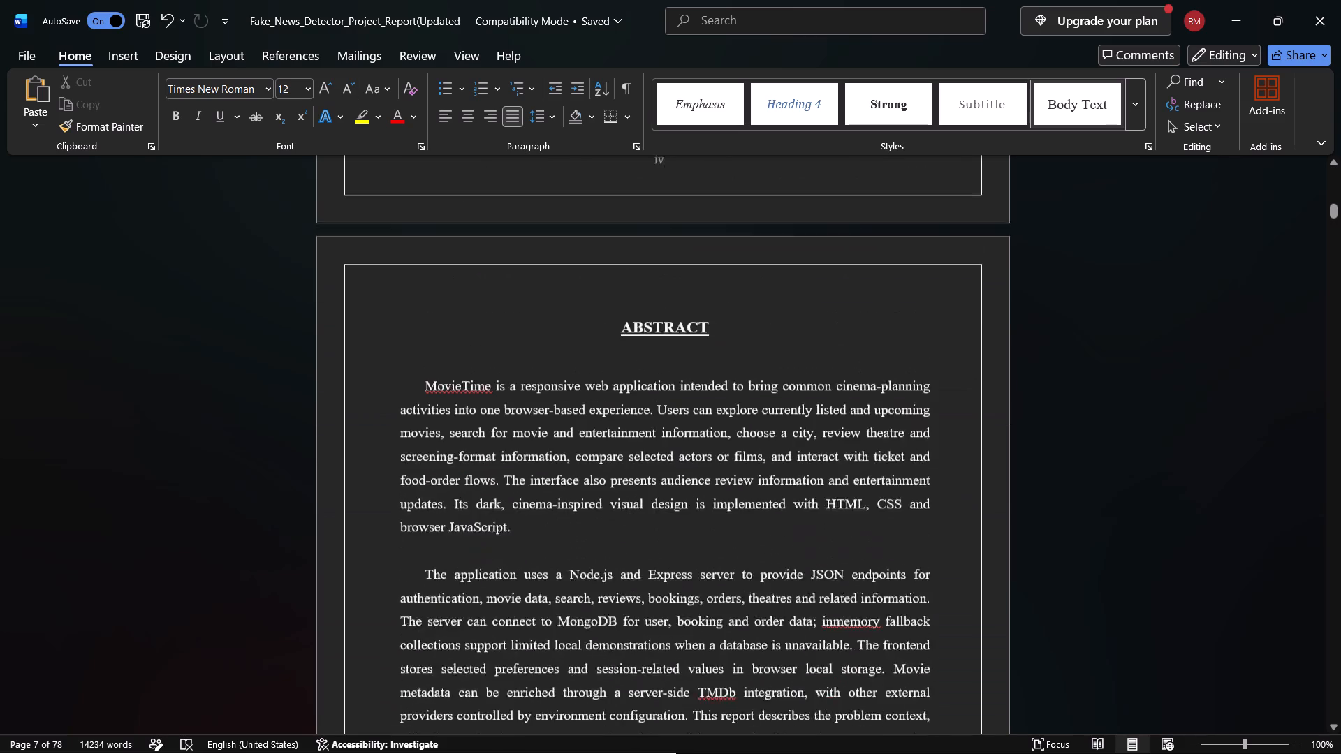
scroll(711, 438, "down", 2)
scroll(711, 438, "up", 1)
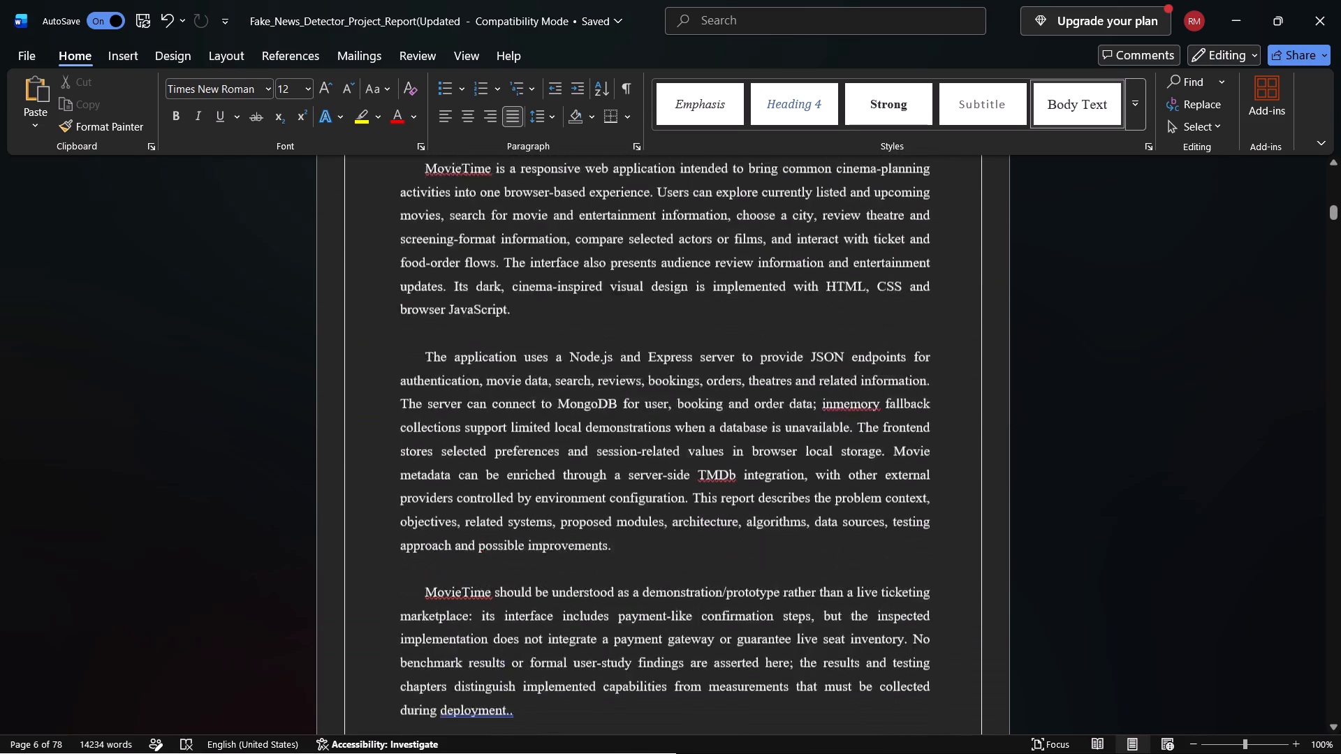
Examine the MovieTime abstract text on page 6 of the project report.
scroll(711, 438, "up", 1)
scroll(711, 438, "down", 1)
scroll(654, 507, "up", 1)
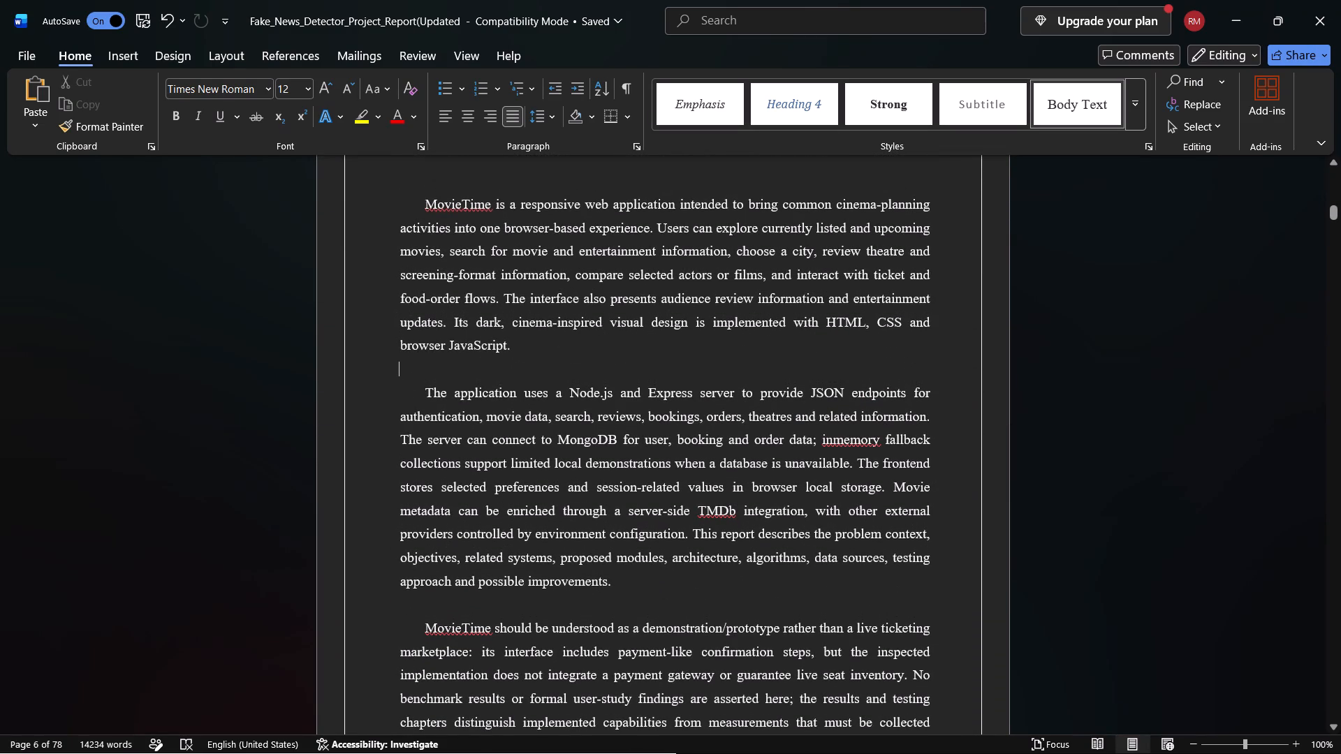
scroll(698, 517, "up", 1)
scroll(698, 517, "down", 1)
Close the Chrome window containing the Programming In Java course page.
key("alt+Tab")
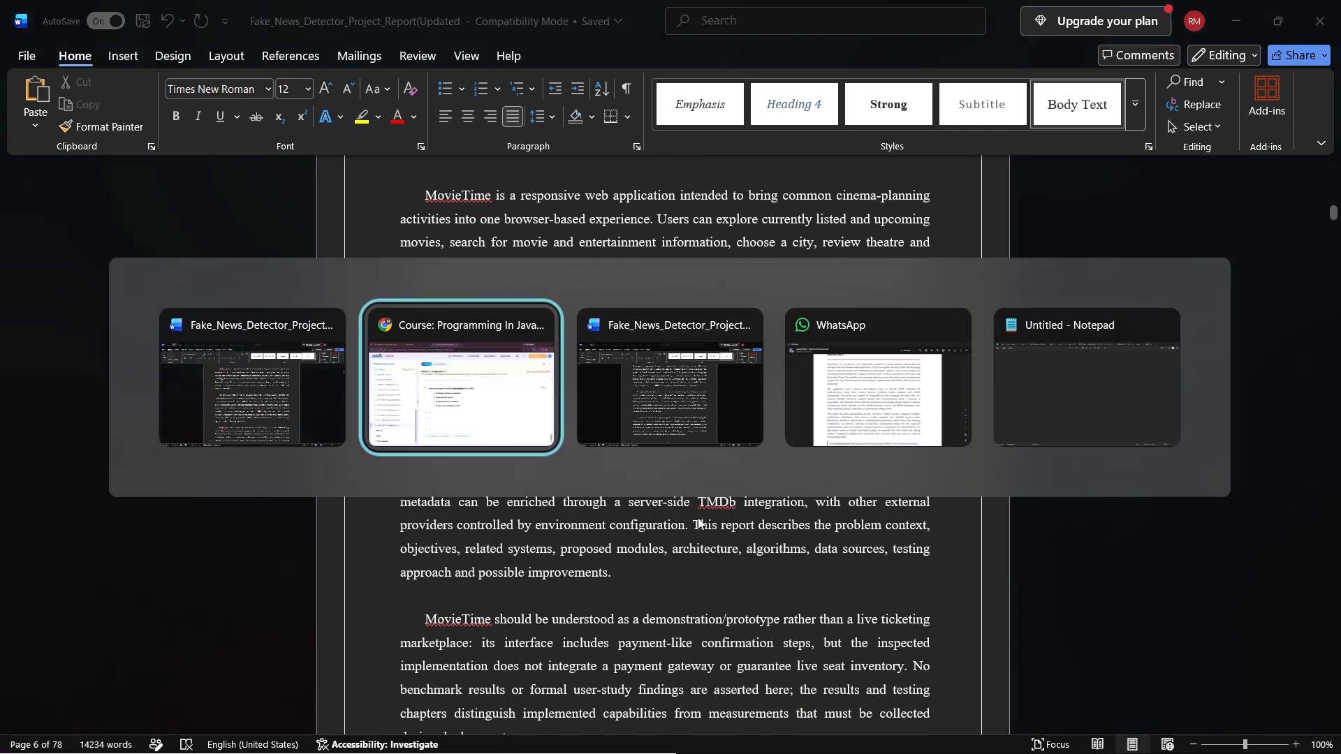
key("alt+Tab")
key("alt+Tab")
key("alt+Tab")
key("alt+Tab")
key("alt+Tab")
key("alt+Tab")
key("alt+Tab")
key("alt+Tab")
key("alt+Tab")
key("alt+Tab")
key("alt+Tab")
key("alt+Tab")
key("alt+Tab")
key("alt+Tab")
key("alt+Tab")
key("alt+Tab")
key("alt+Tab")
key("alt+Tab")
key("alt+Tab")
key("alt+Tab")
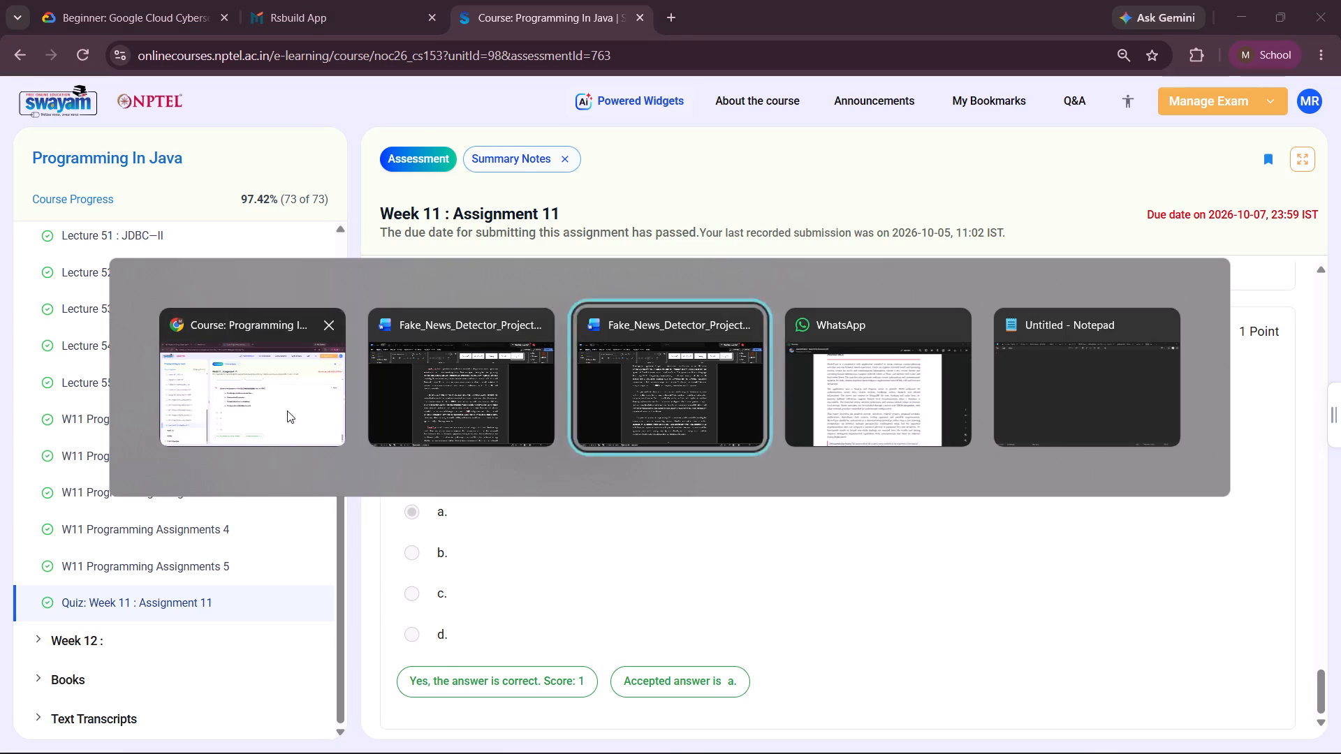
left_click(331, 333, "alt")
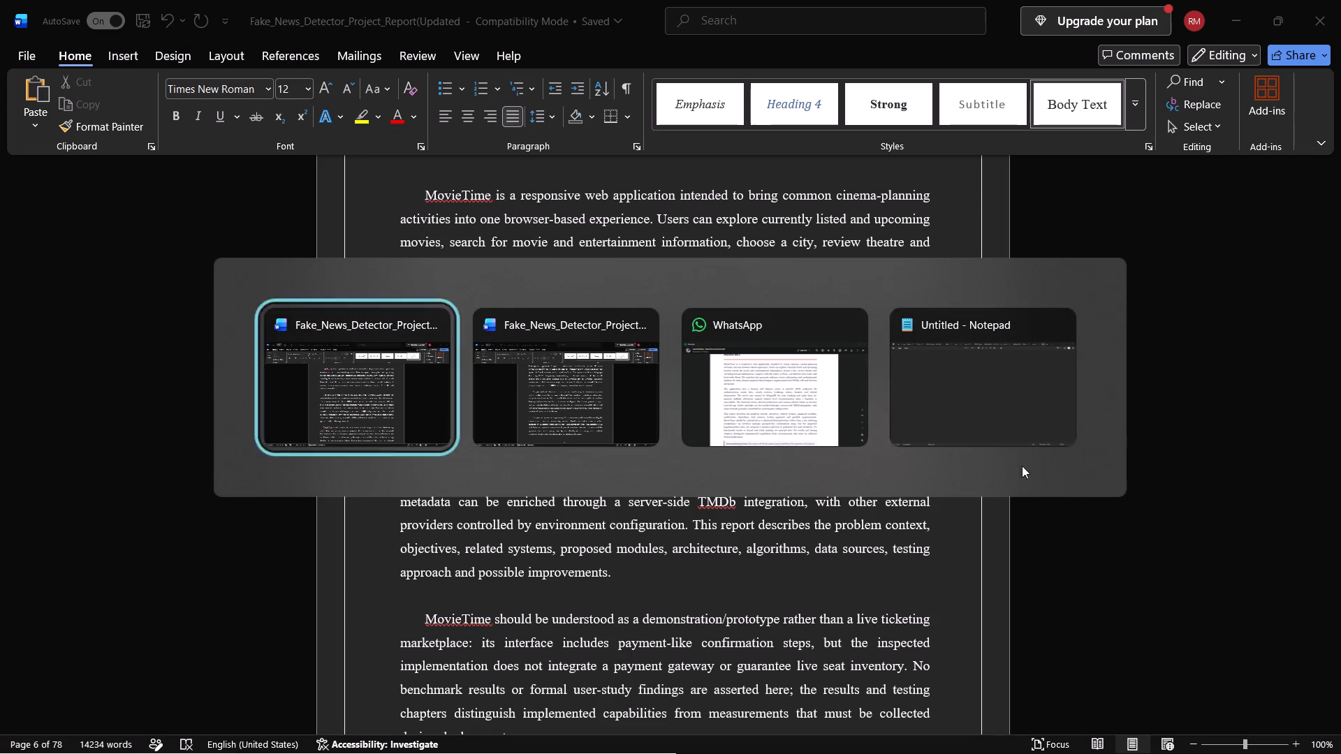
Switch to the other open Word project report and examine its Abstract about the Fake News Detector.
key("alt+Tab")
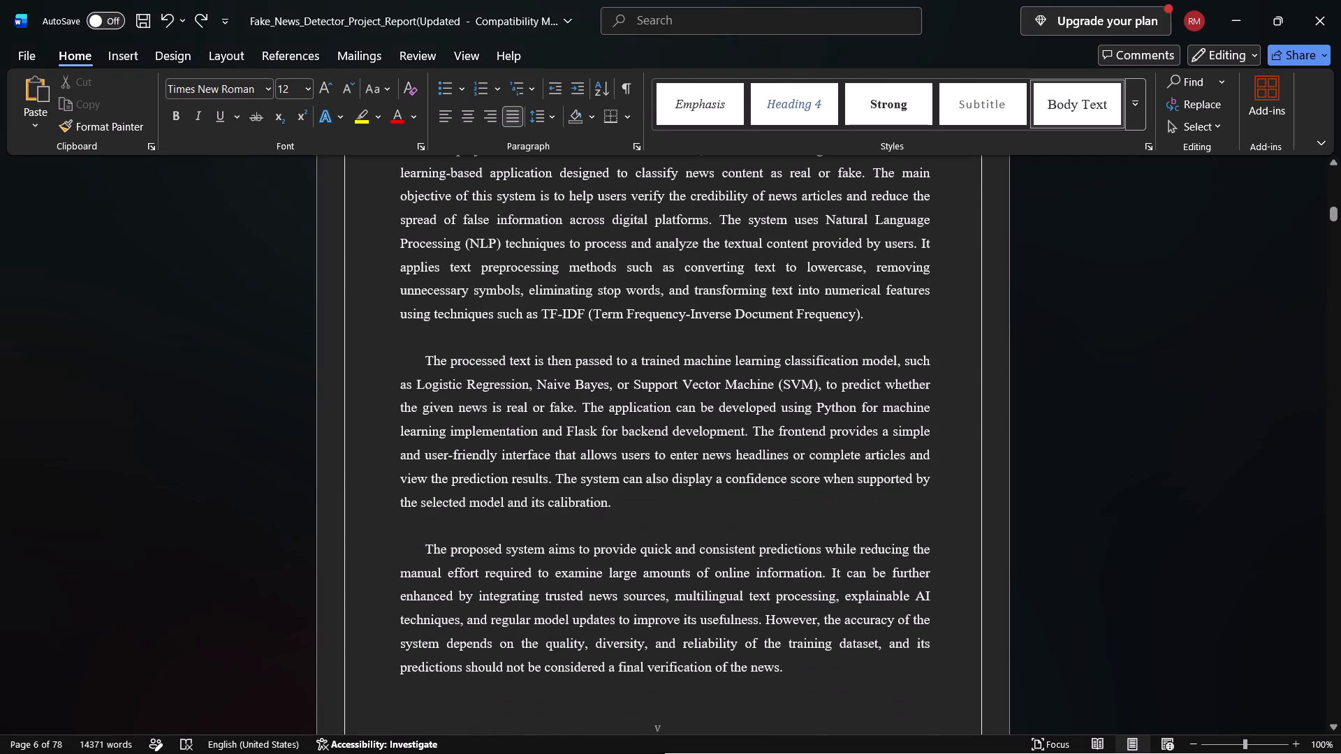
scroll(835, 441, "up", 1)
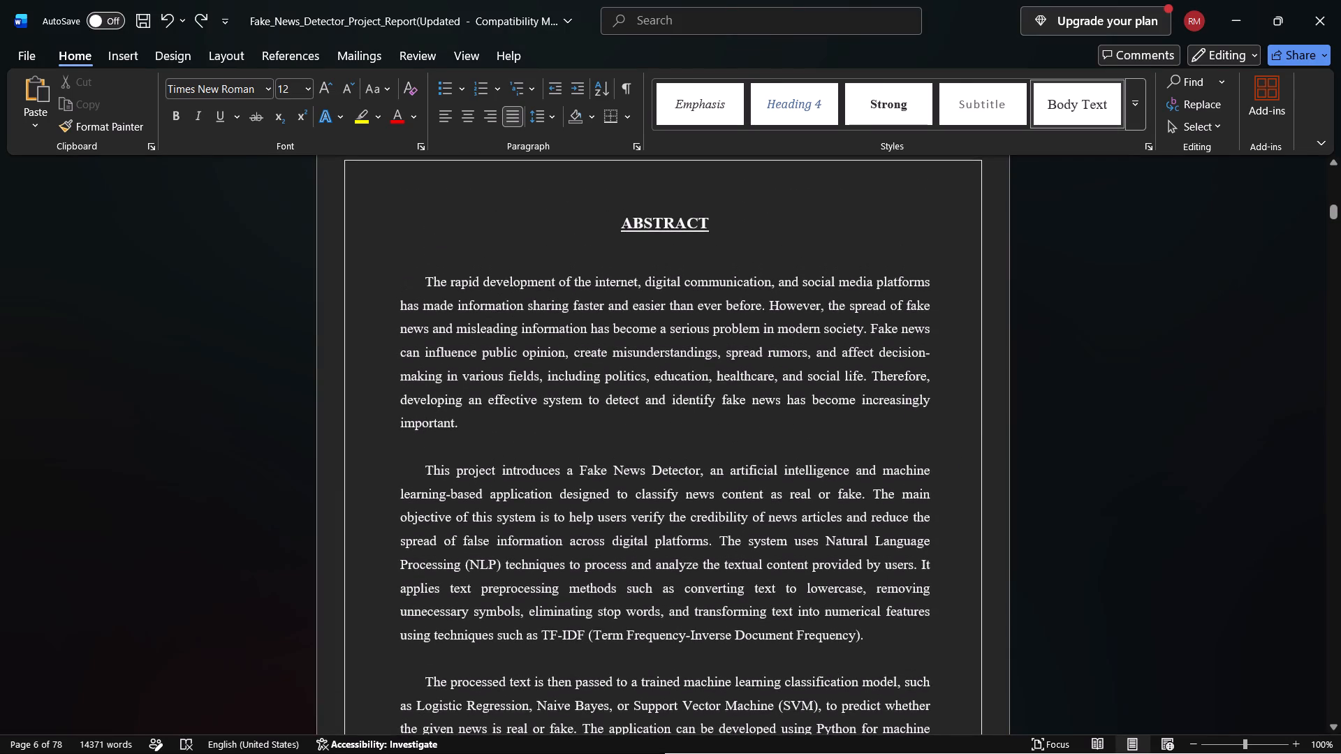
scroll(835, 441, "down", 2)
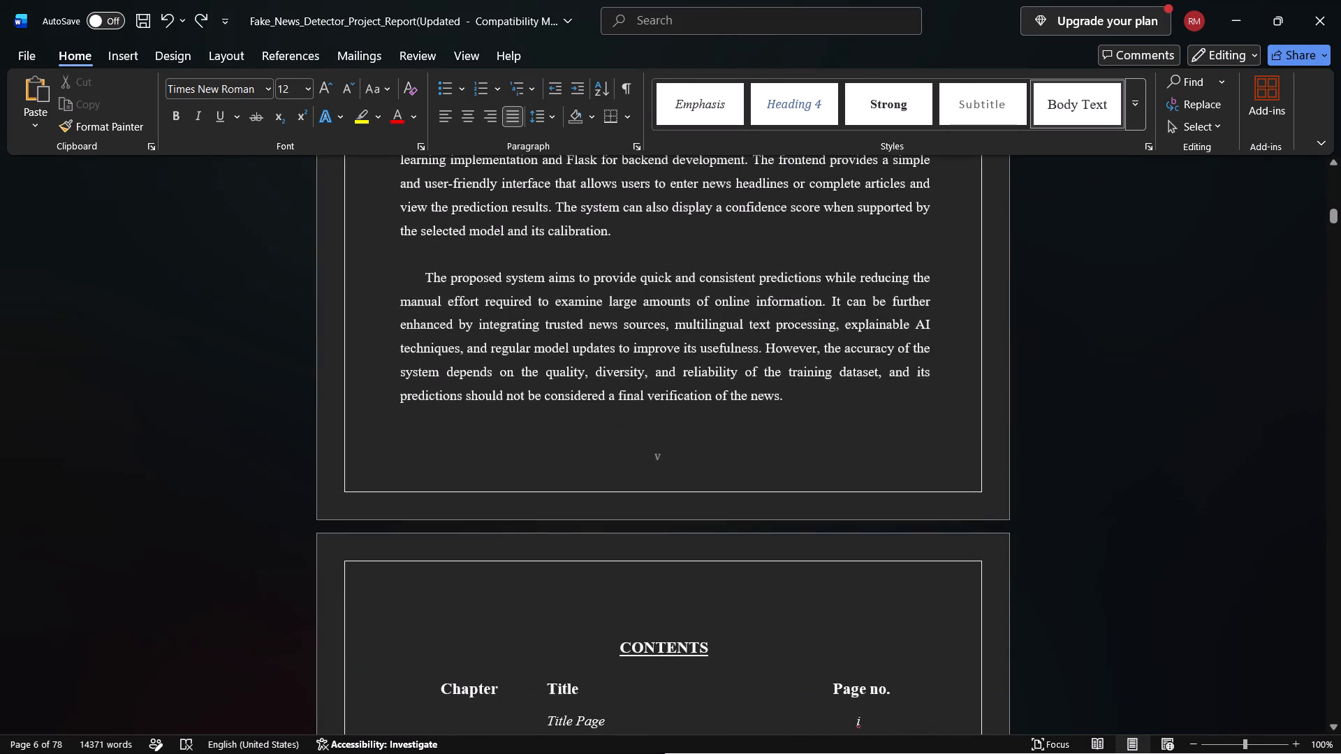
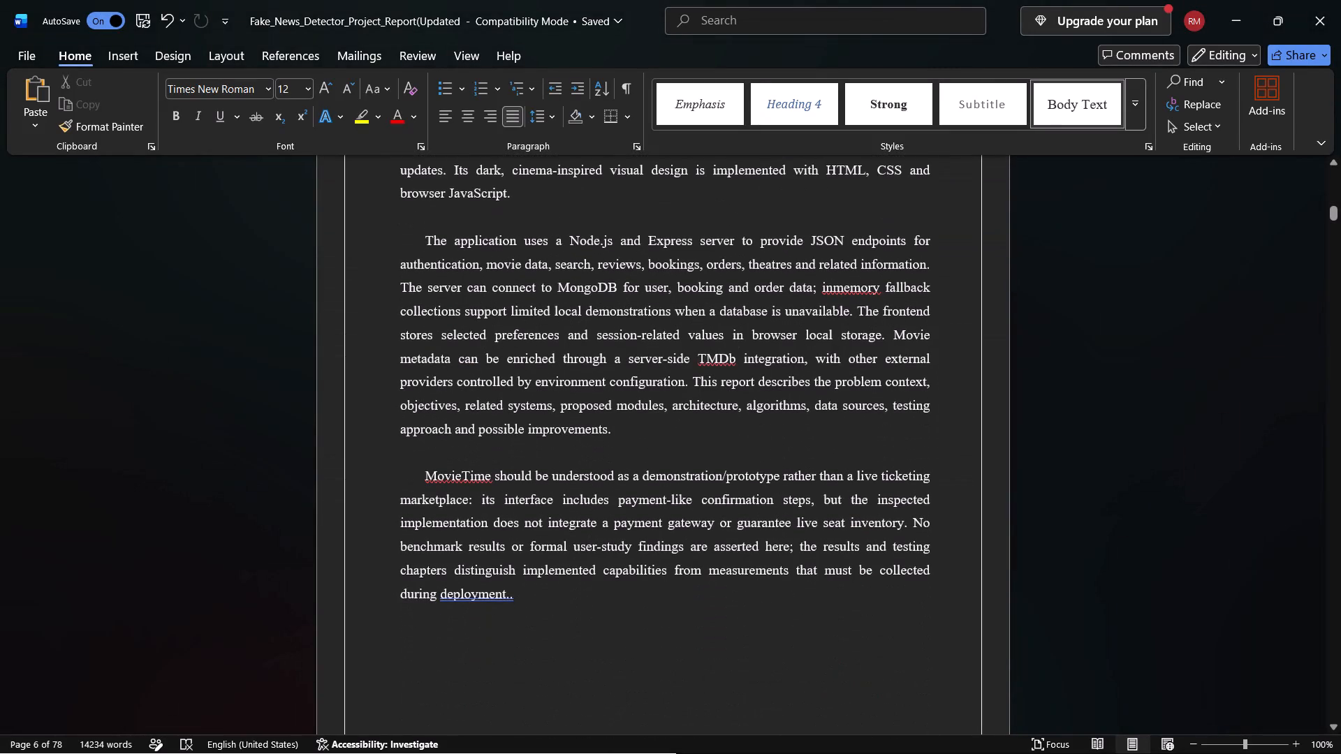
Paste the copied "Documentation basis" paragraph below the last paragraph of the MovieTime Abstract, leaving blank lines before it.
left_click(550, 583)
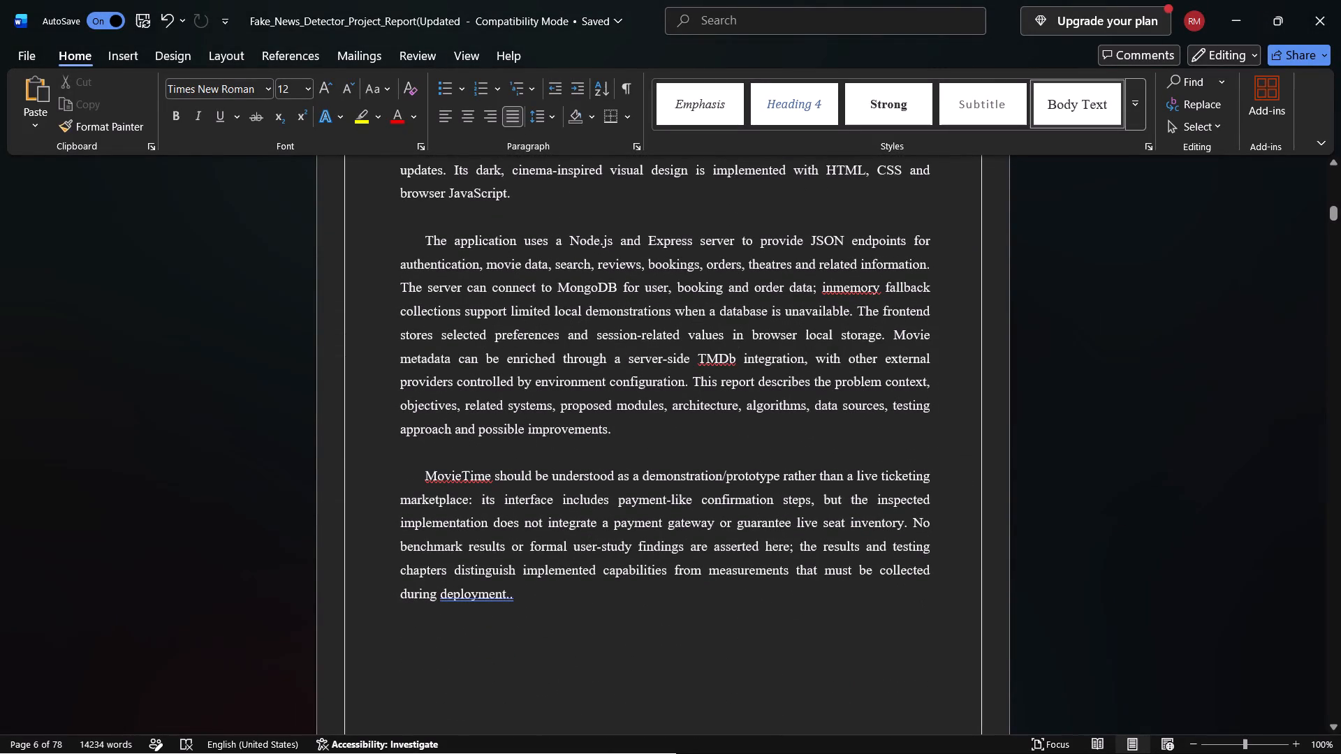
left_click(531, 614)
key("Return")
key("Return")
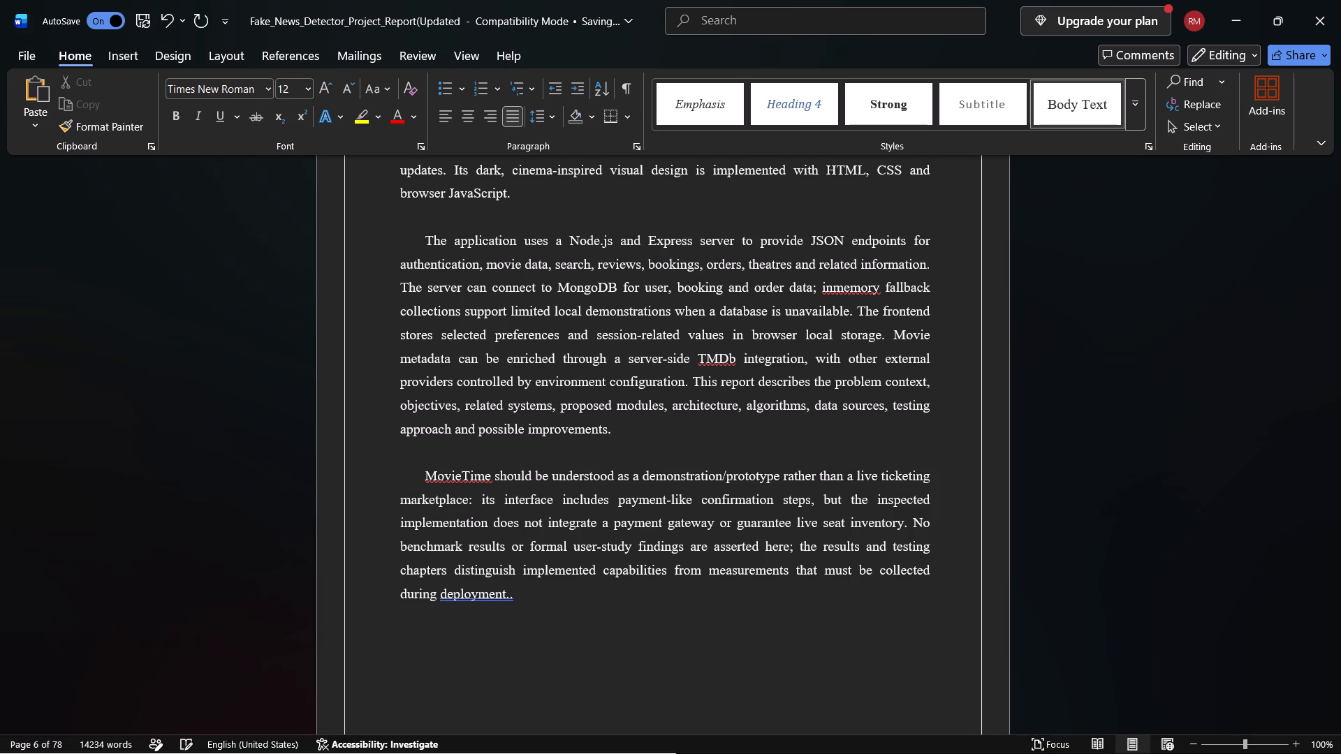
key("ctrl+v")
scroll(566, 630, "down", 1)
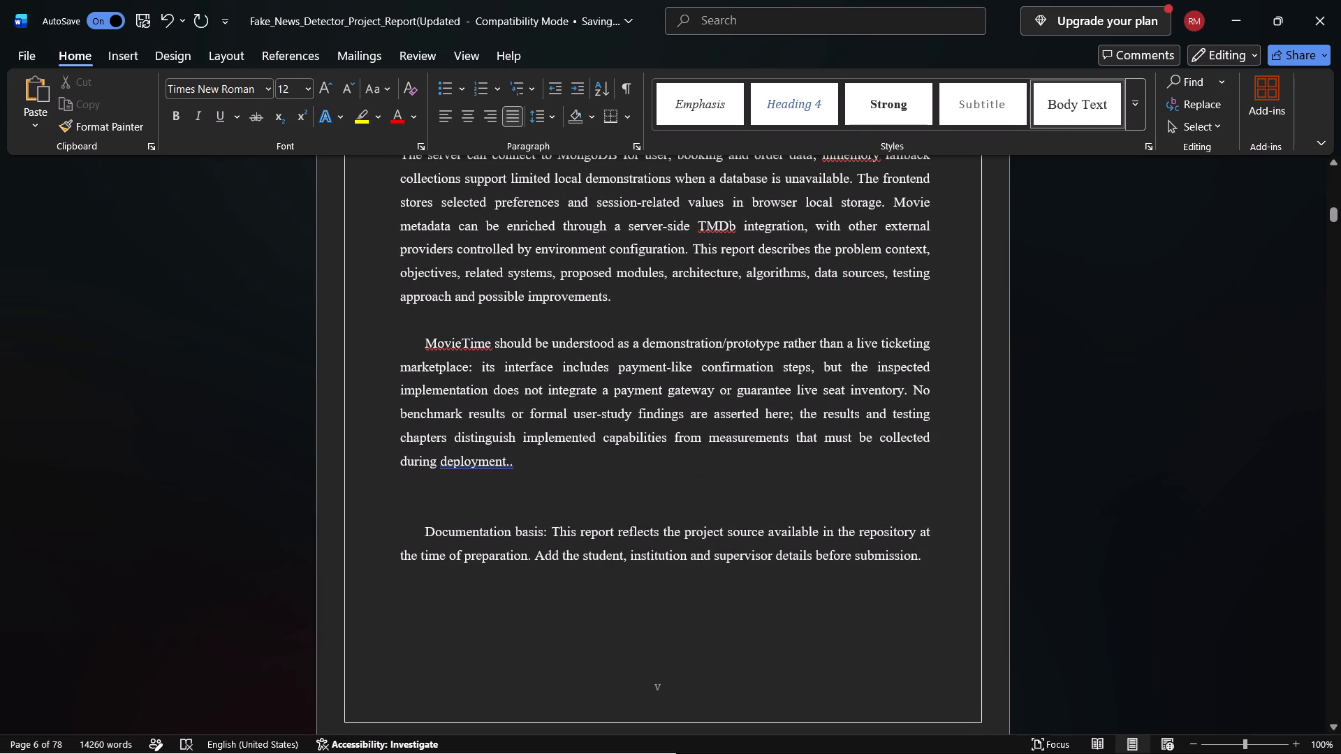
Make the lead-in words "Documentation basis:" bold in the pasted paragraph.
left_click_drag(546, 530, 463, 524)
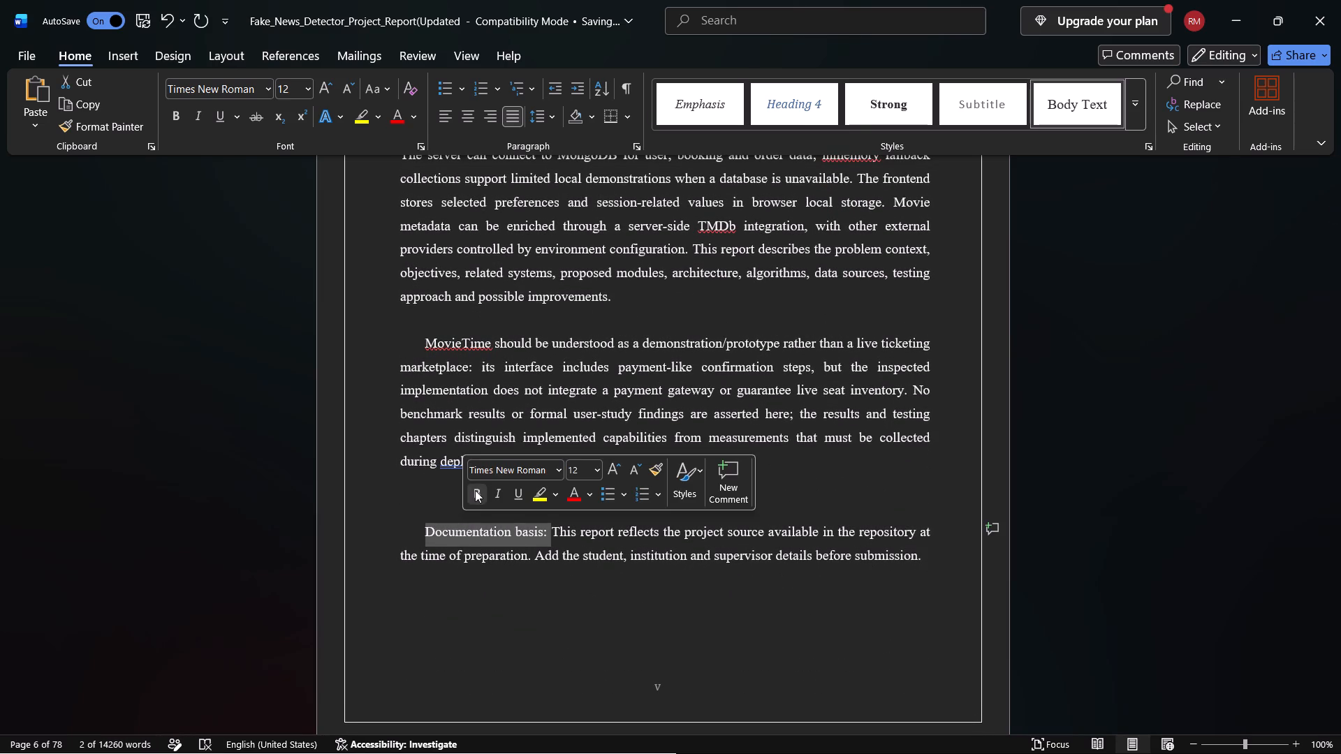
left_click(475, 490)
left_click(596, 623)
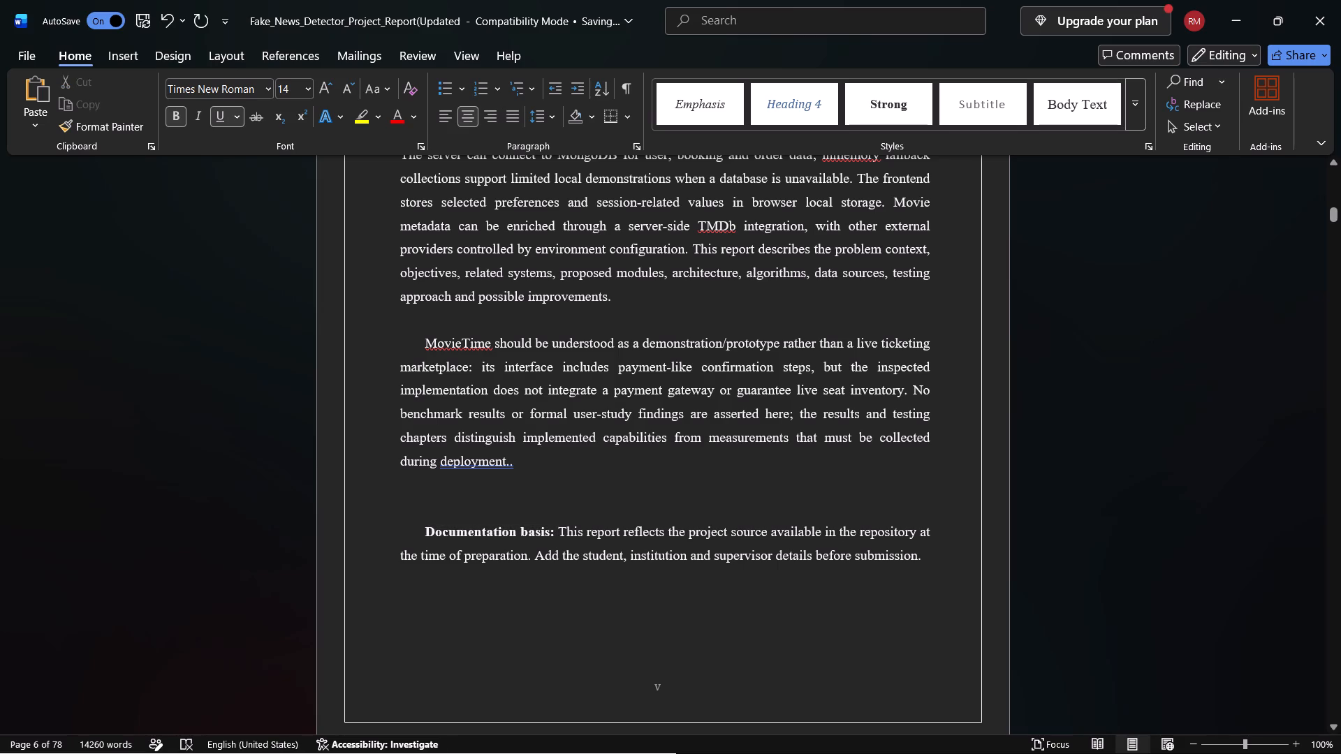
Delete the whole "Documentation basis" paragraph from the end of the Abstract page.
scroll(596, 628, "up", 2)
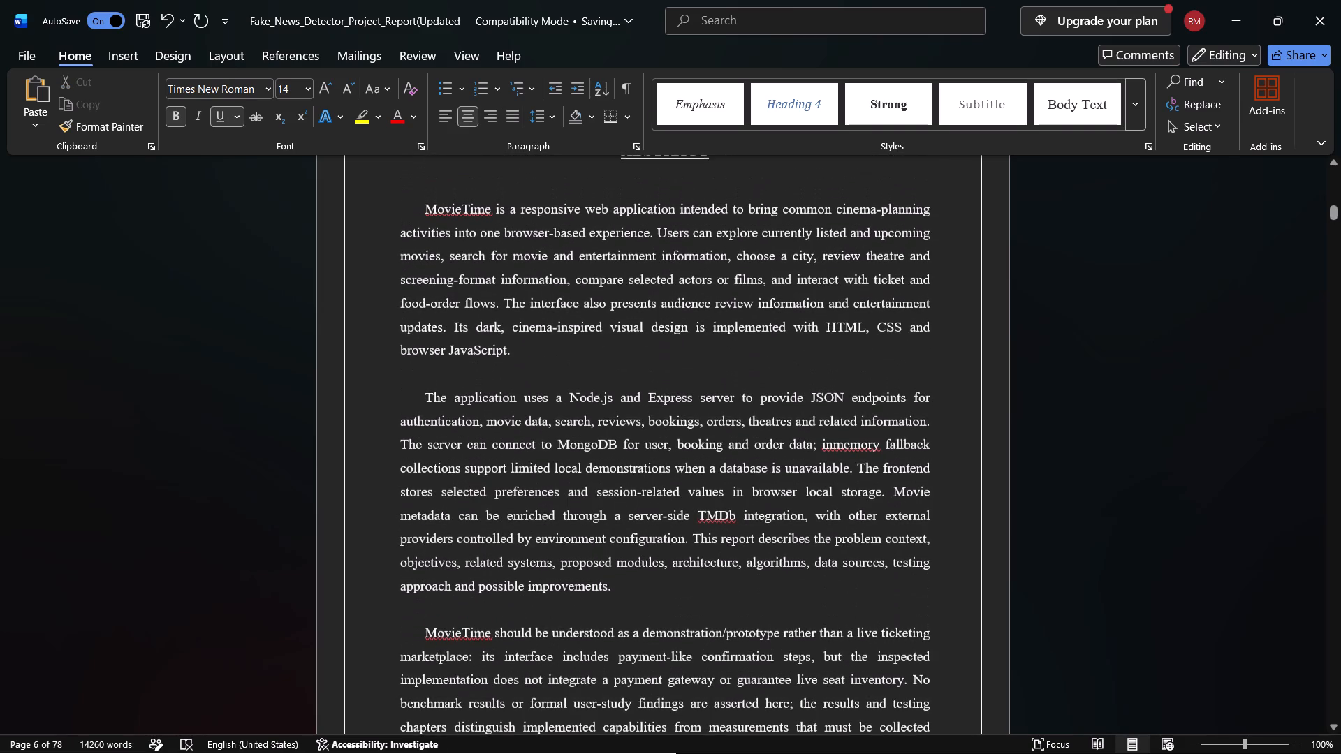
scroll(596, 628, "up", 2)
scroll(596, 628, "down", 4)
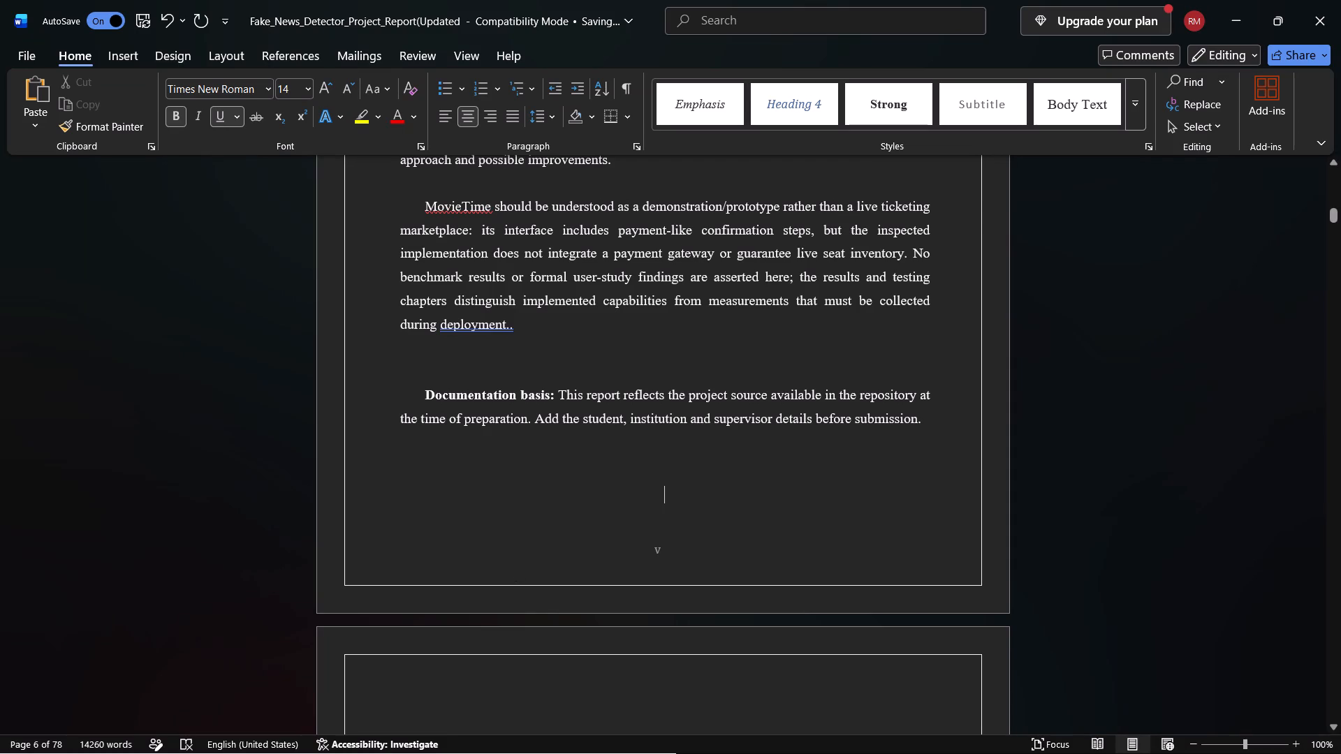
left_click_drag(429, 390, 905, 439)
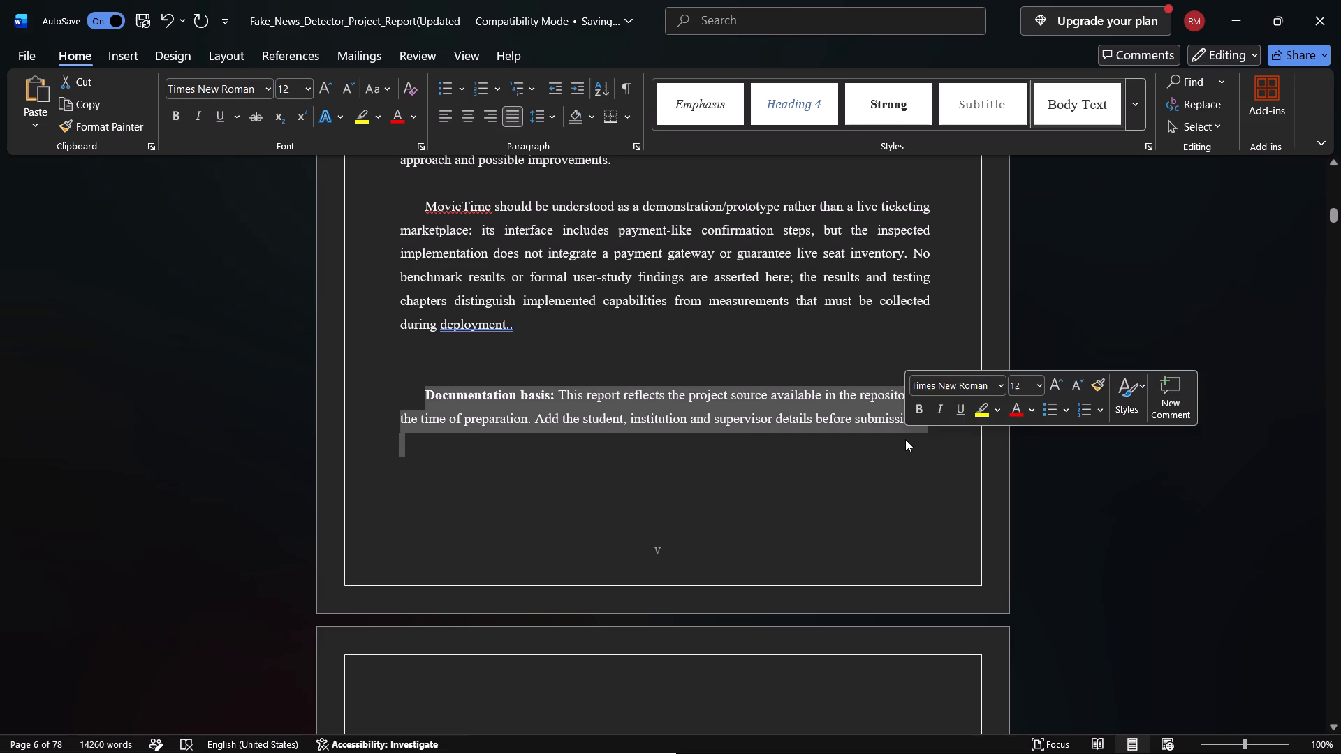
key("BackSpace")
Switch to the original Fake News Detector report and examine the text and layout of its Abstract page.
key("alt+Tab")
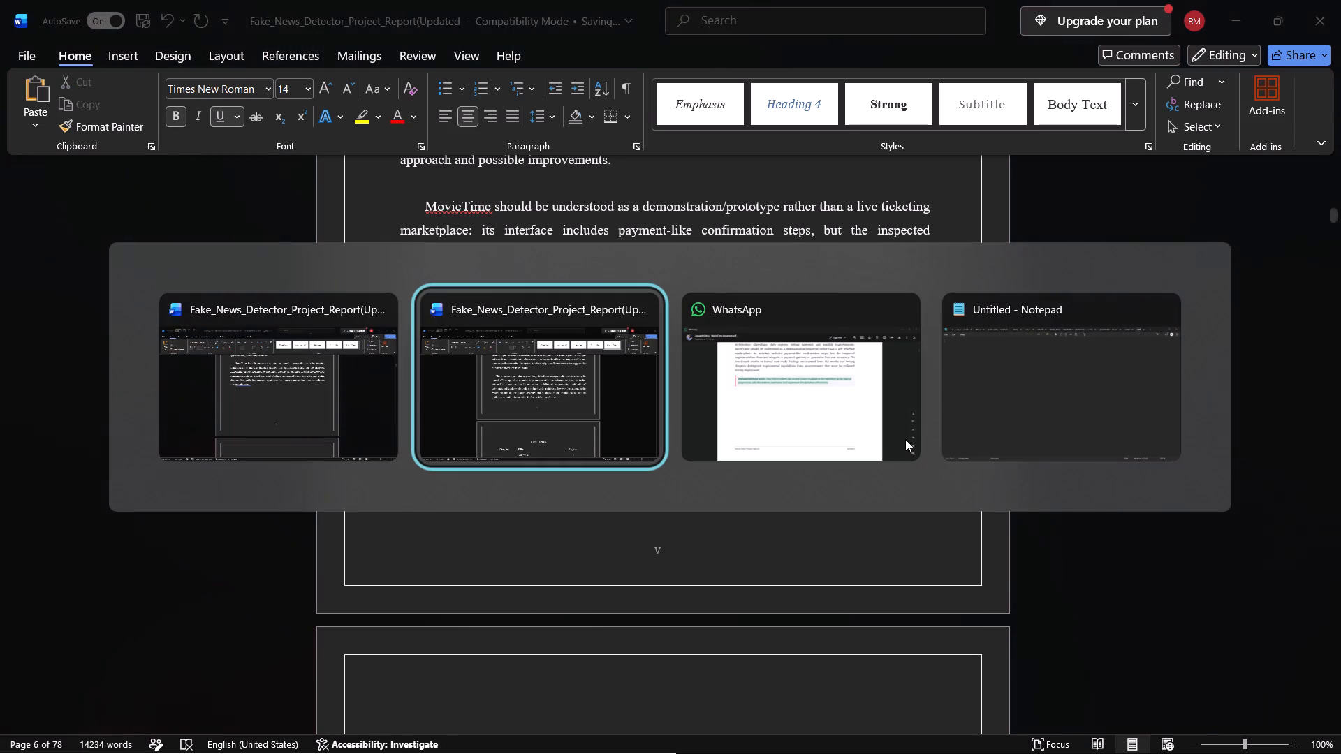
scroll(800, 286, "up", 3)
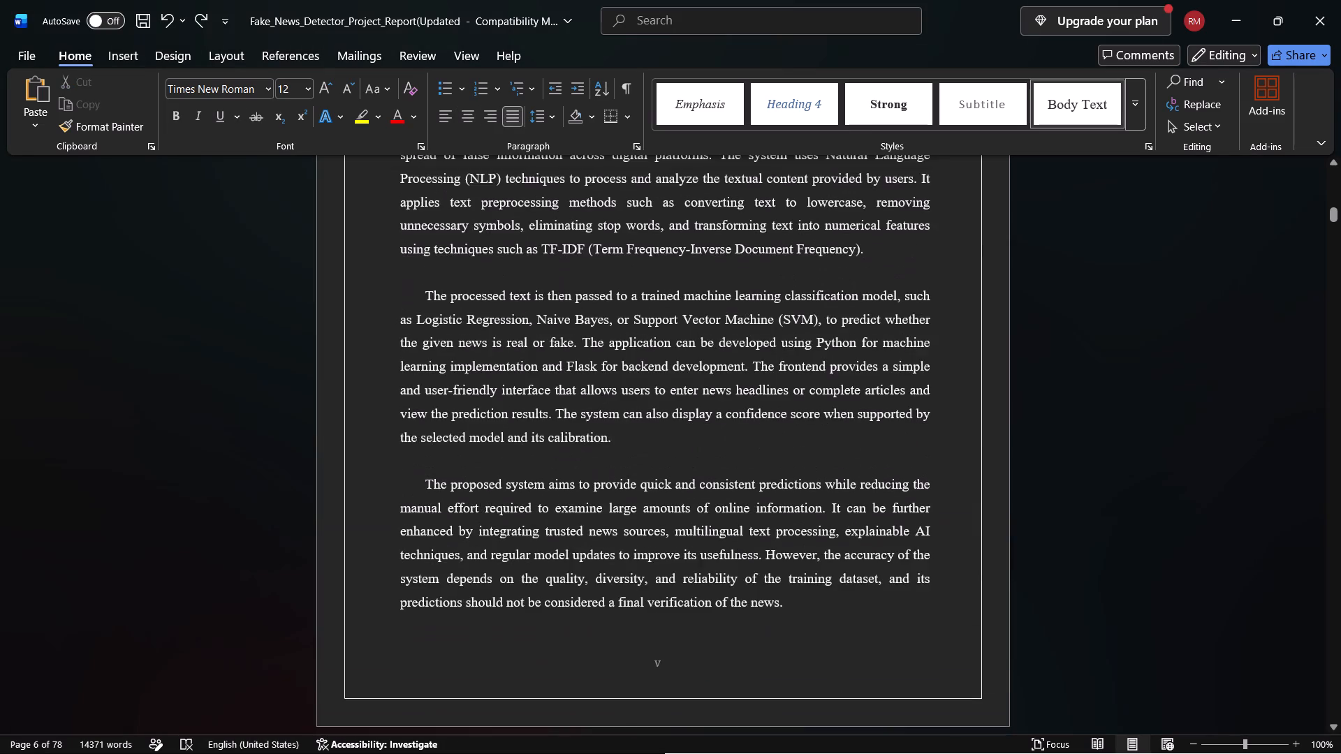
scroll(800, 286, "up", 2)
scroll(772, 355, "up", 1)
scroll(712, 397, "up", 1)
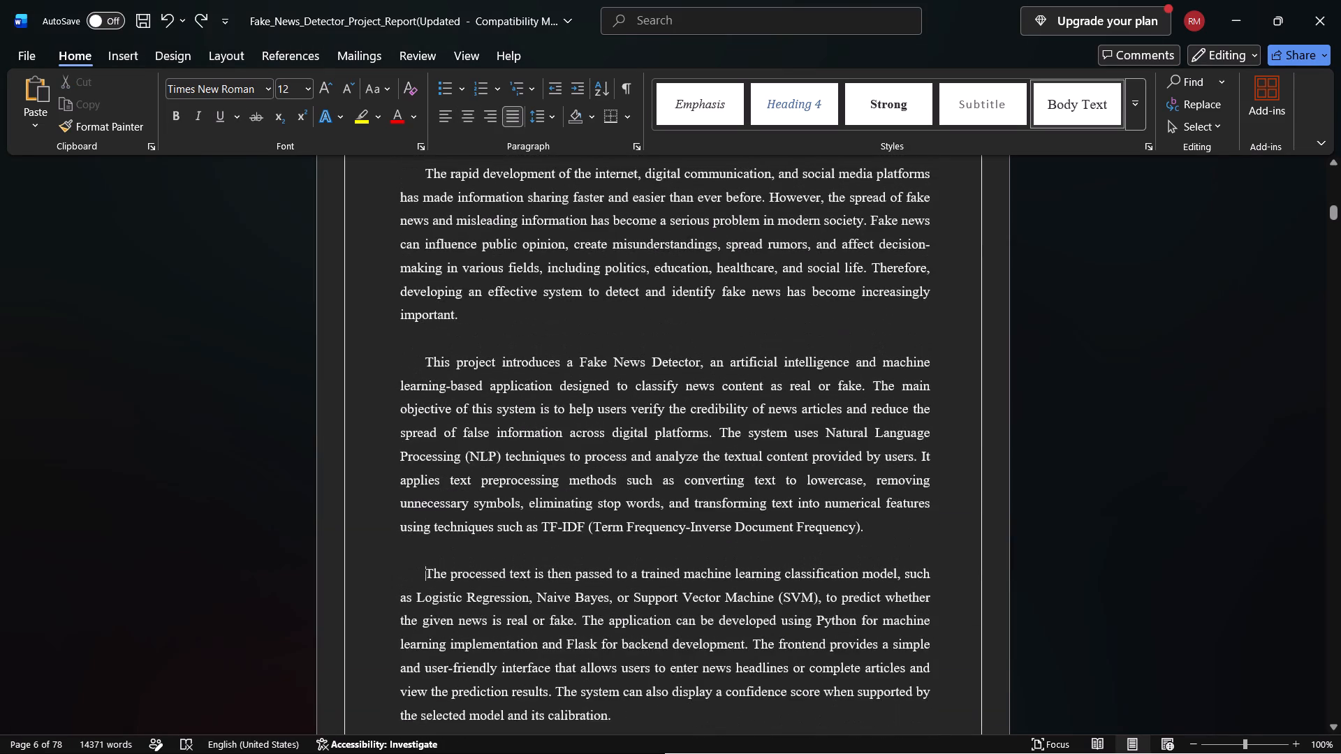
scroll(668, 357, "up", 1)
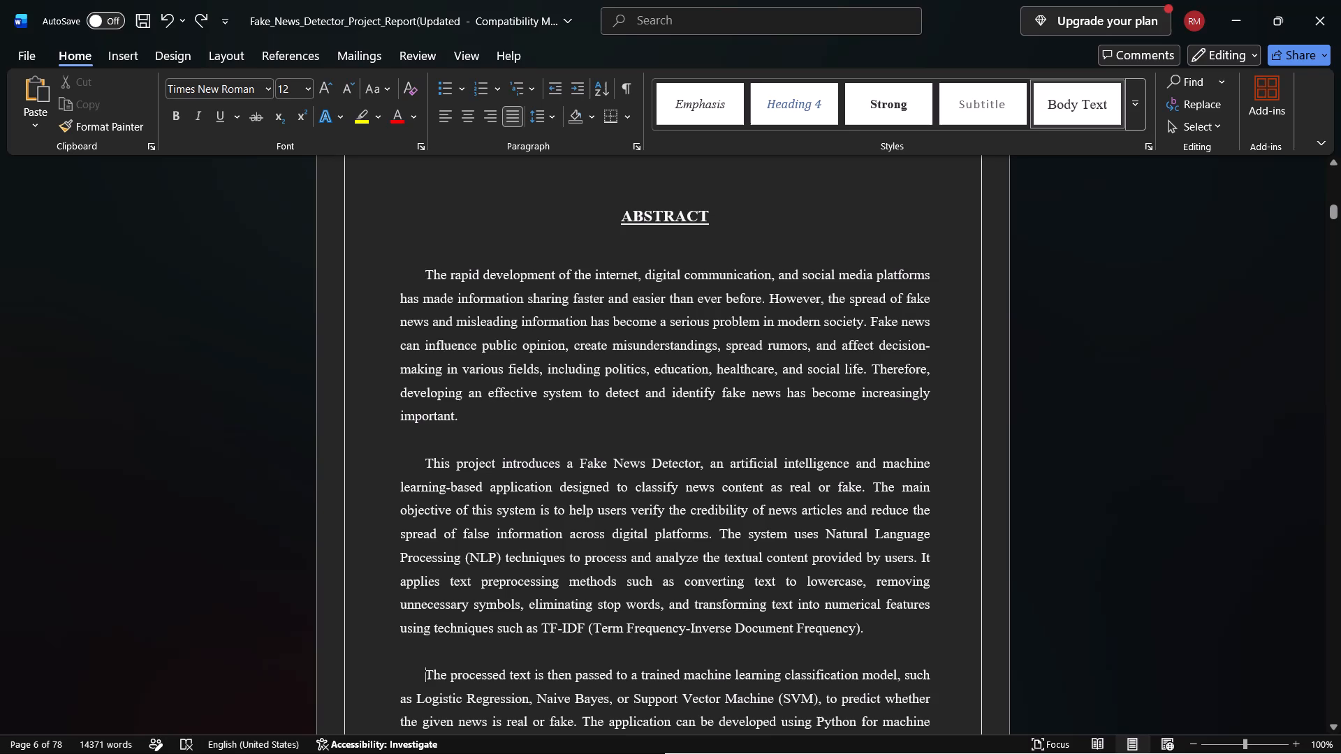
scroll(634, 365, "down", 1)
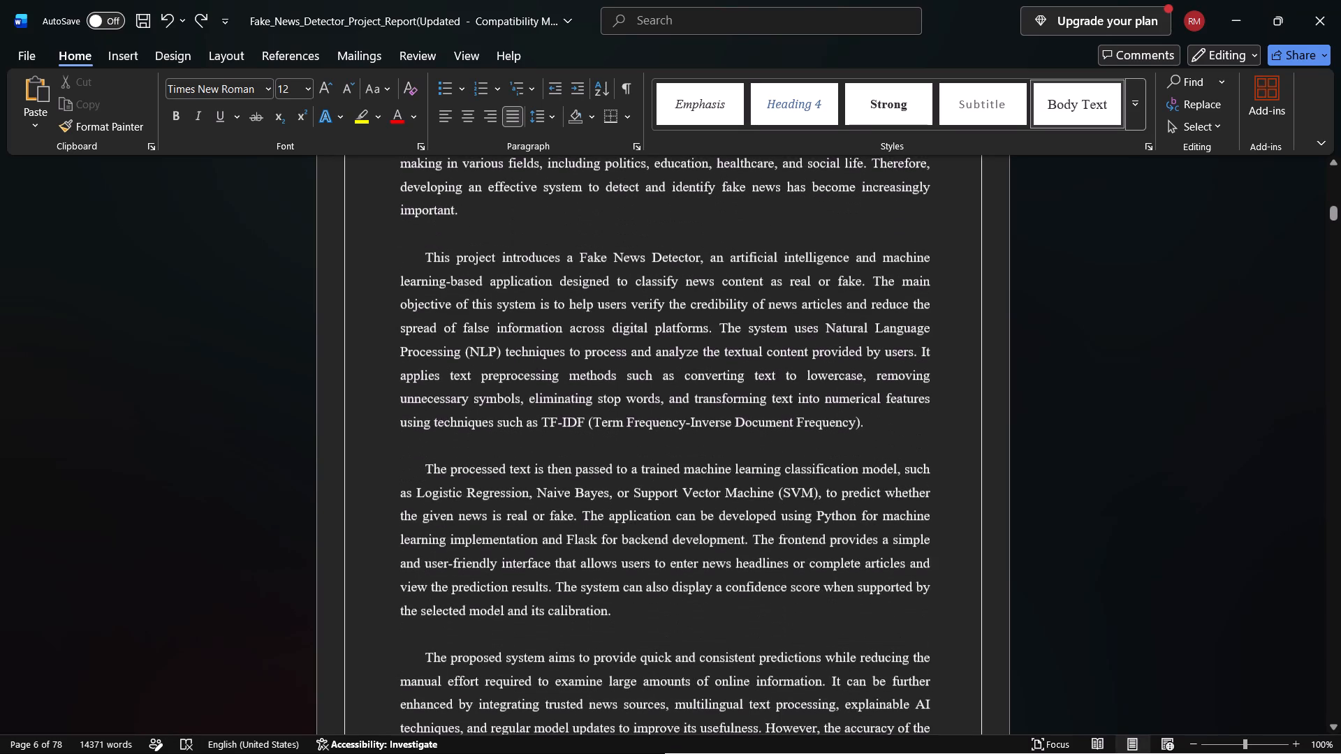
scroll(634, 365, "down", 1)
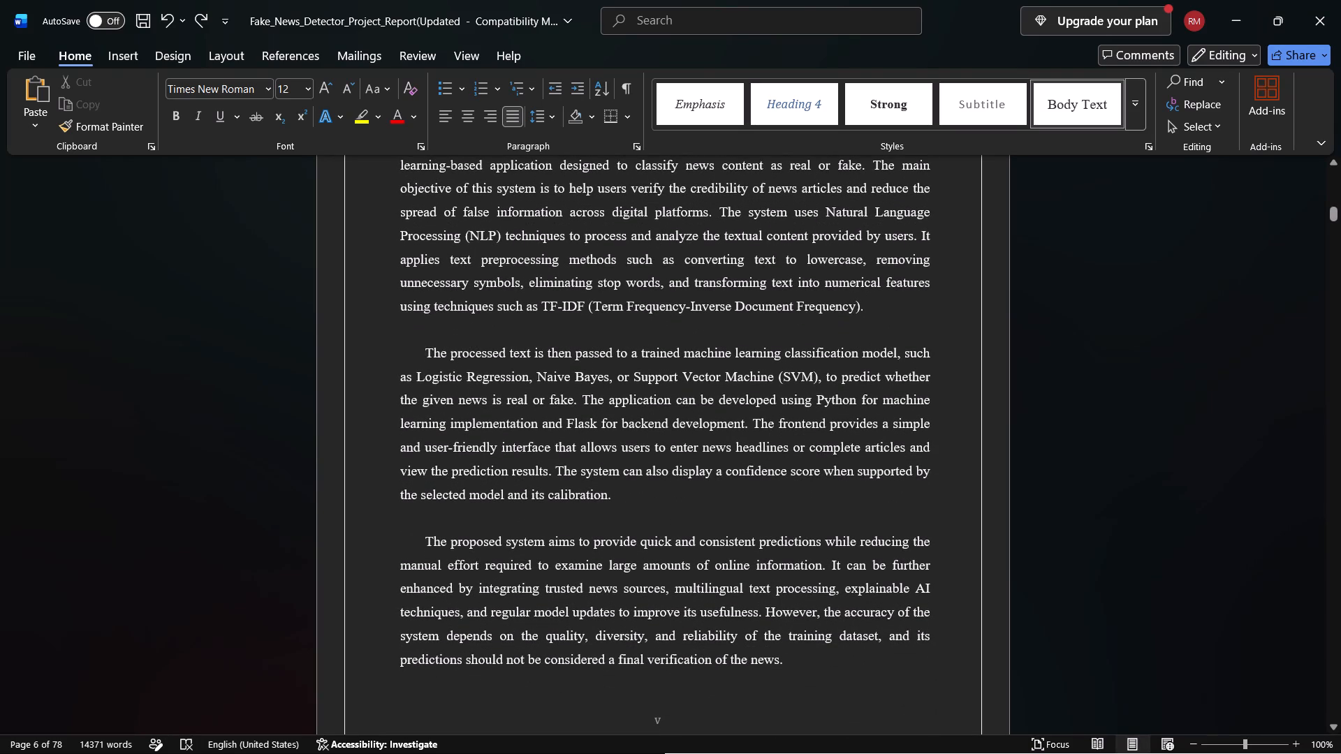
scroll(683, 498, "down", 1)
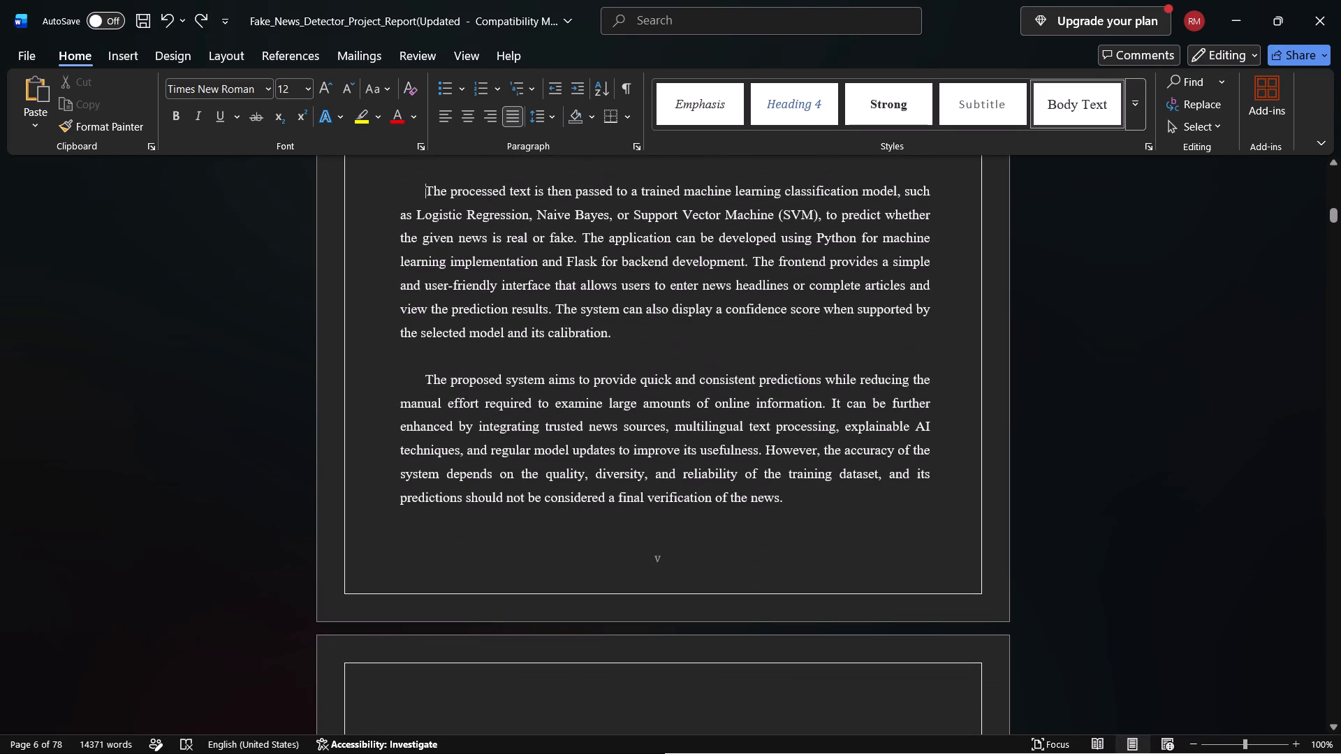
Switch back to the MovieTime report and insert a blank line between the ABSTRACT heading and the first paragraph.
key("alt+Tab")
scroll(644, 468, "up", 2)
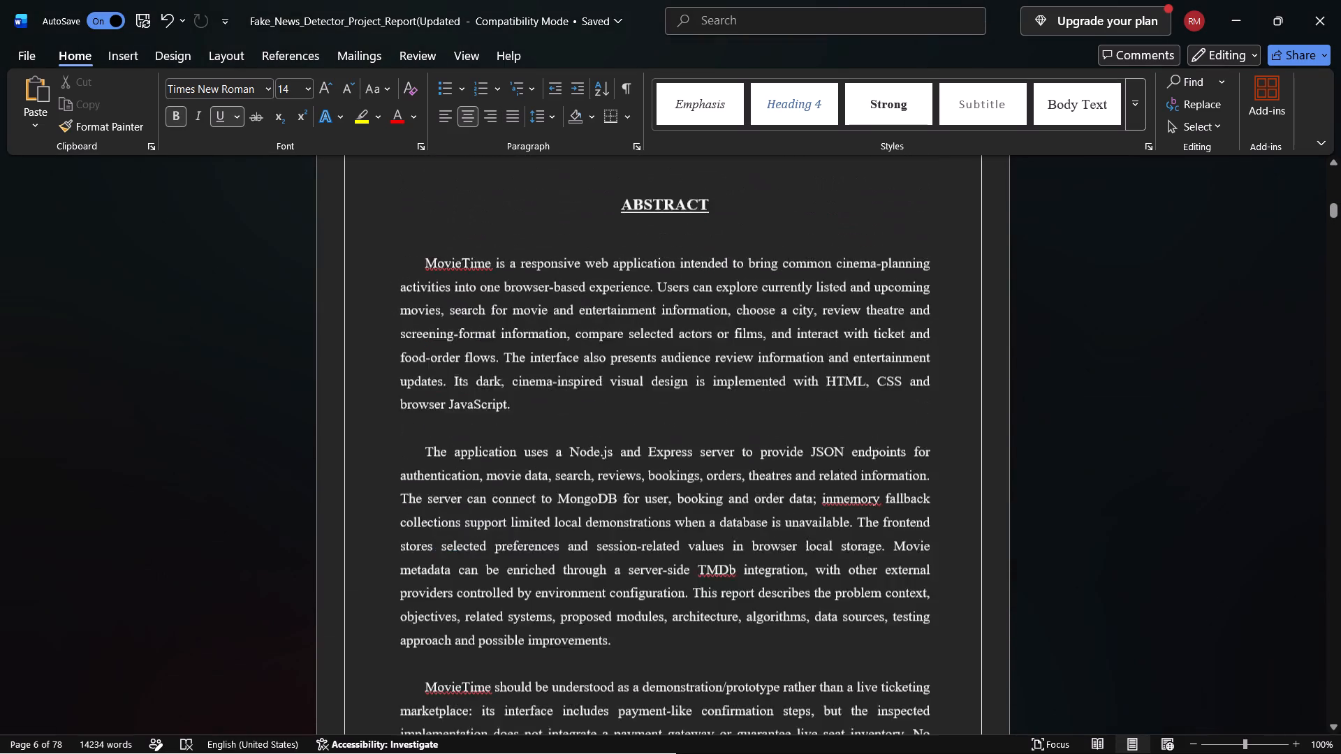
scroll(644, 468, "up", 1)
scroll(644, 468, "down", 2)
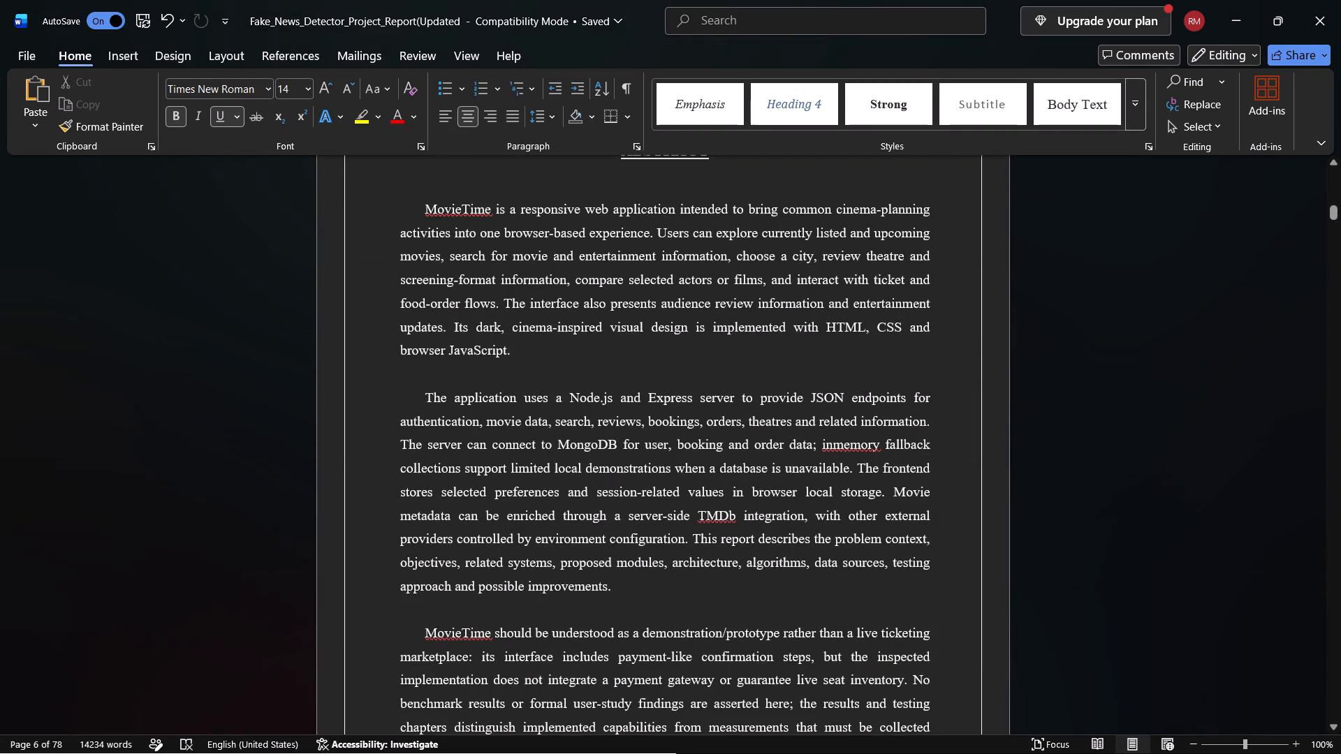
scroll(429, 221, "up", 1)
left_click(423, 282)
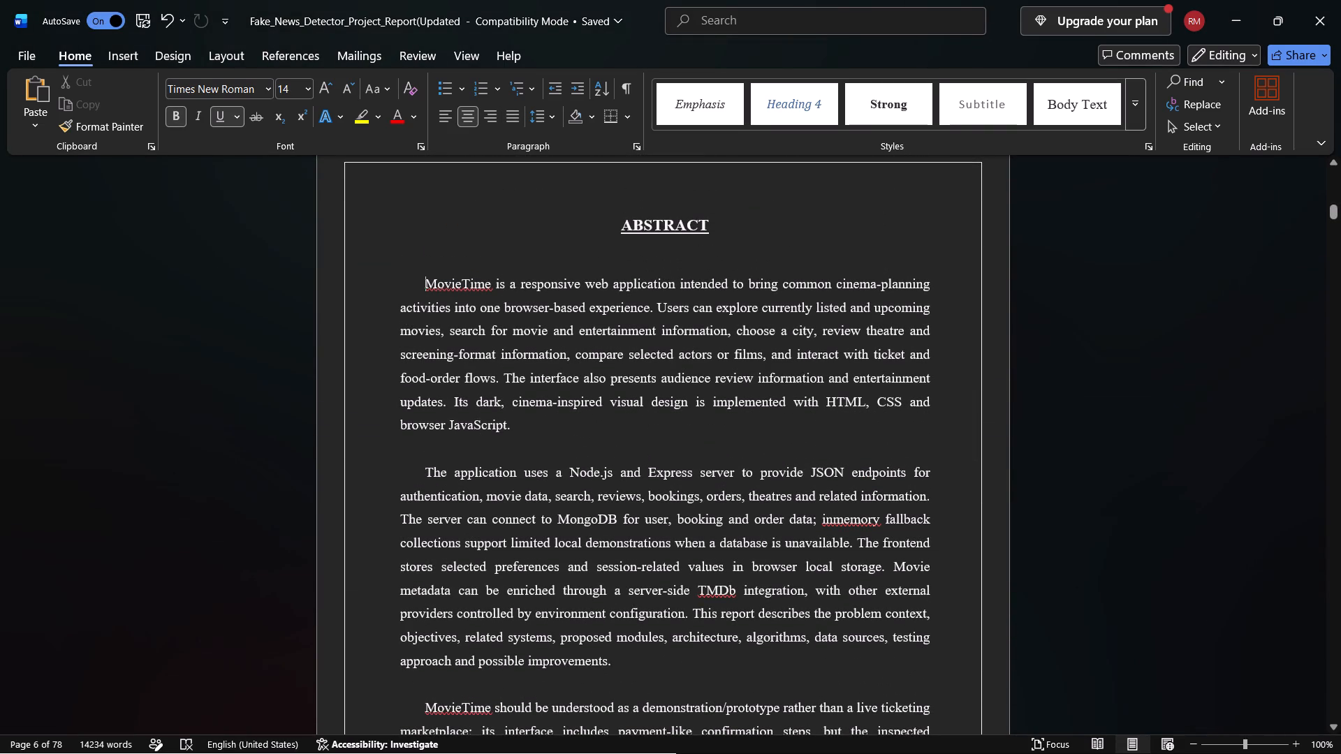
key("Return")
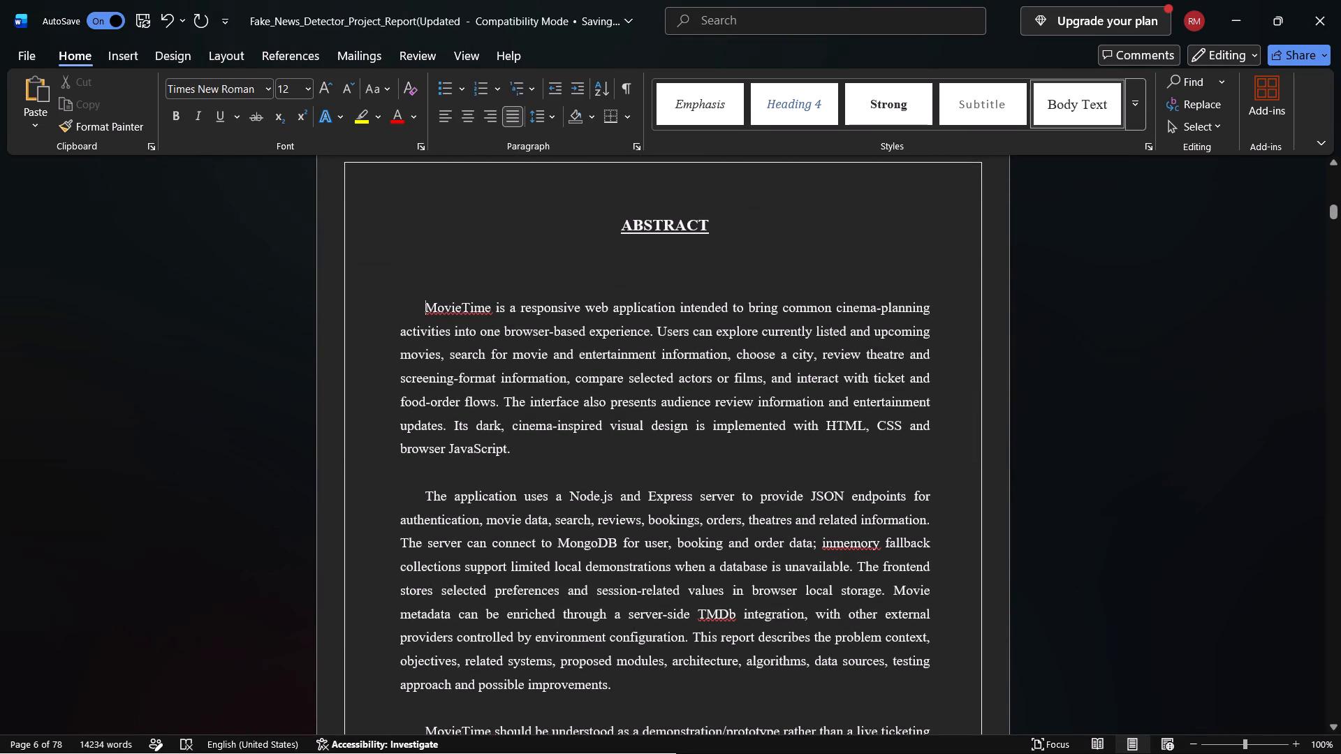
Review the Abstract page's layout and the Contents and List of Figures pages up to the start of Chapter 1.
scroll(679, 441, "down", 3)
scroll(679, 441, "up", 2)
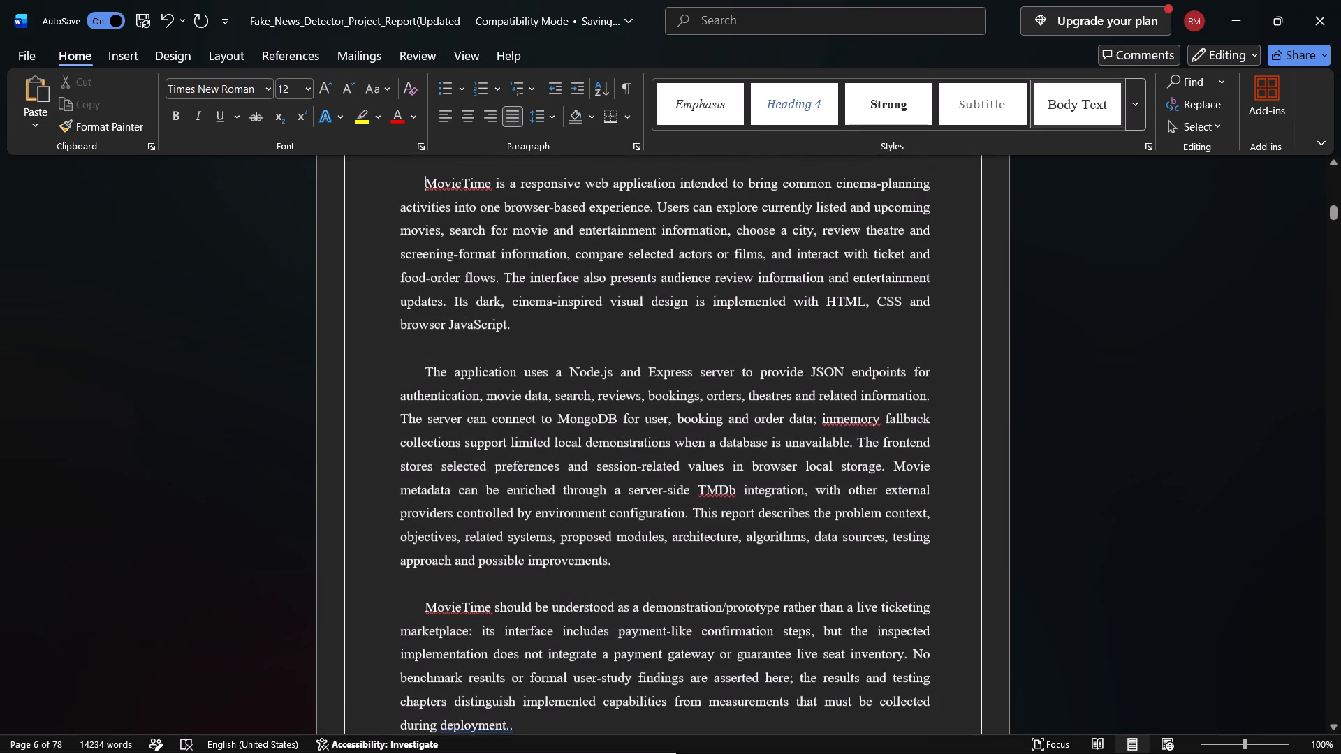
scroll(679, 441, "up", 2)
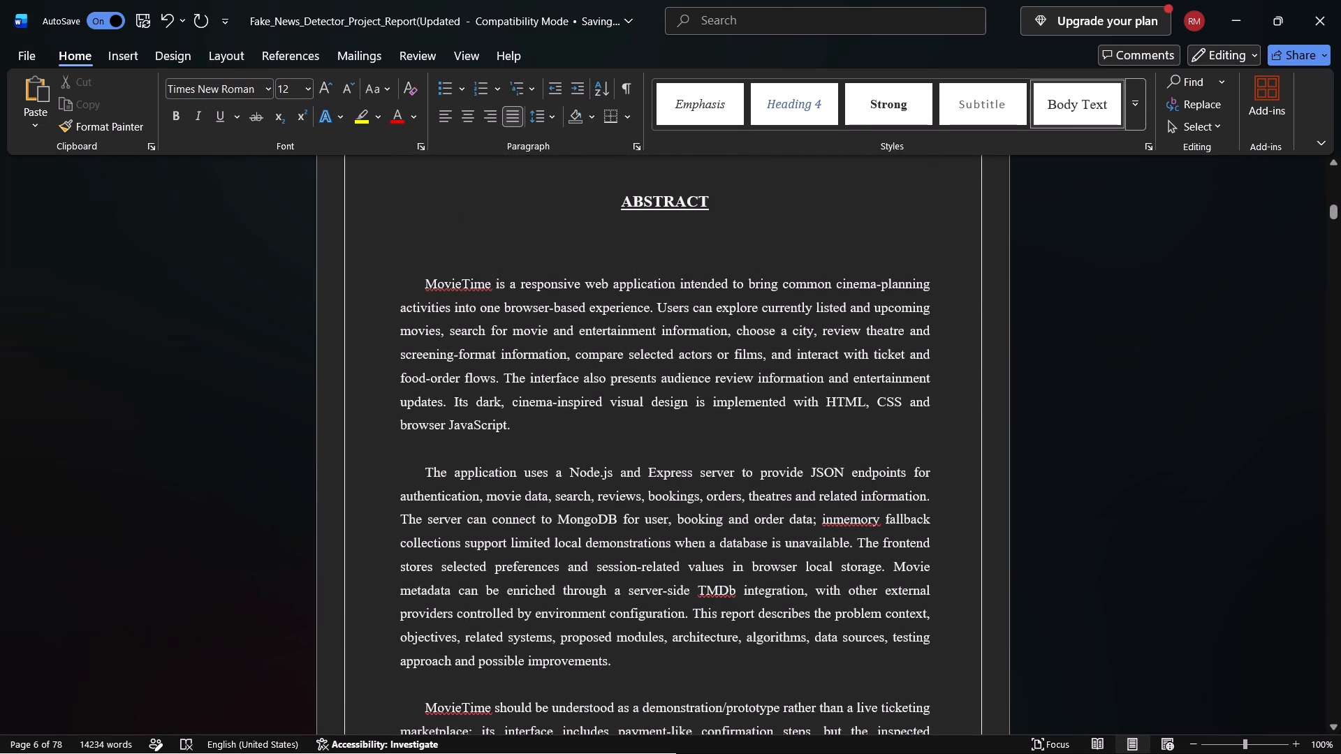
scroll(679, 441, "down", 1)
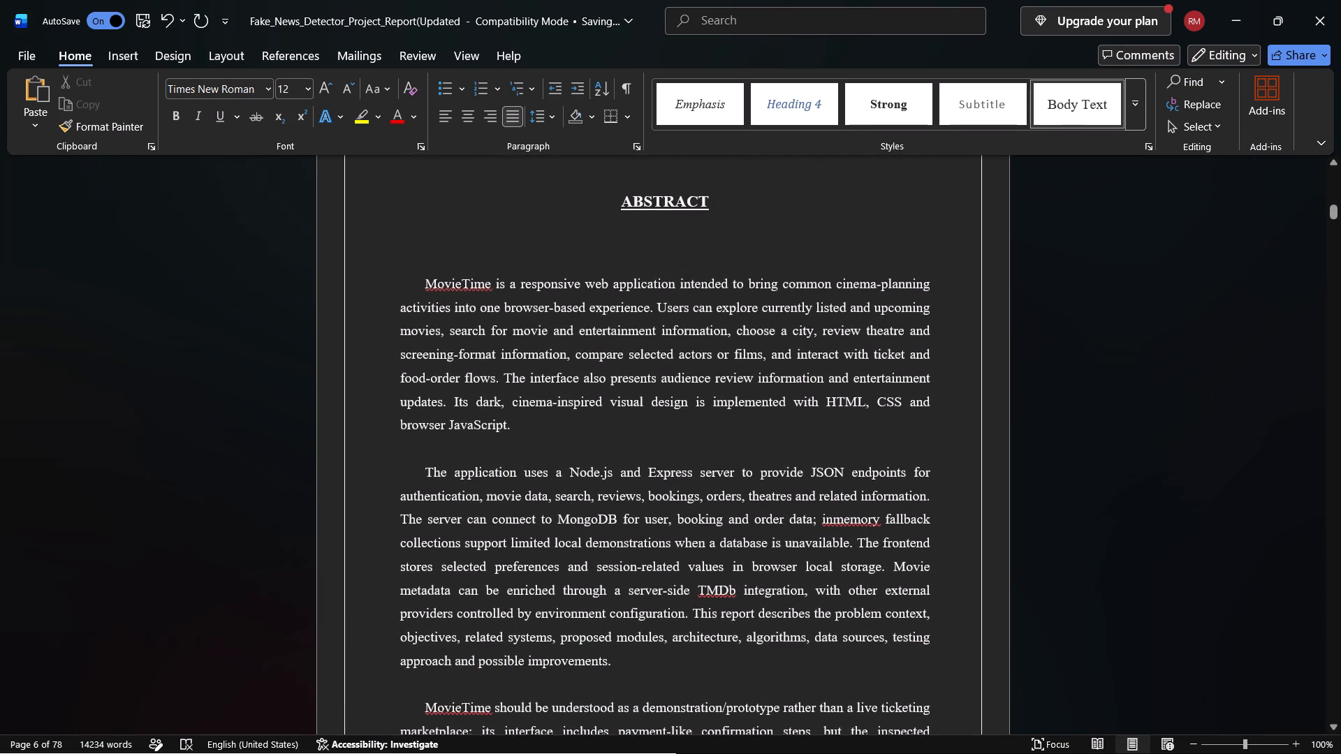
scroll(679, 441, "down", 6)
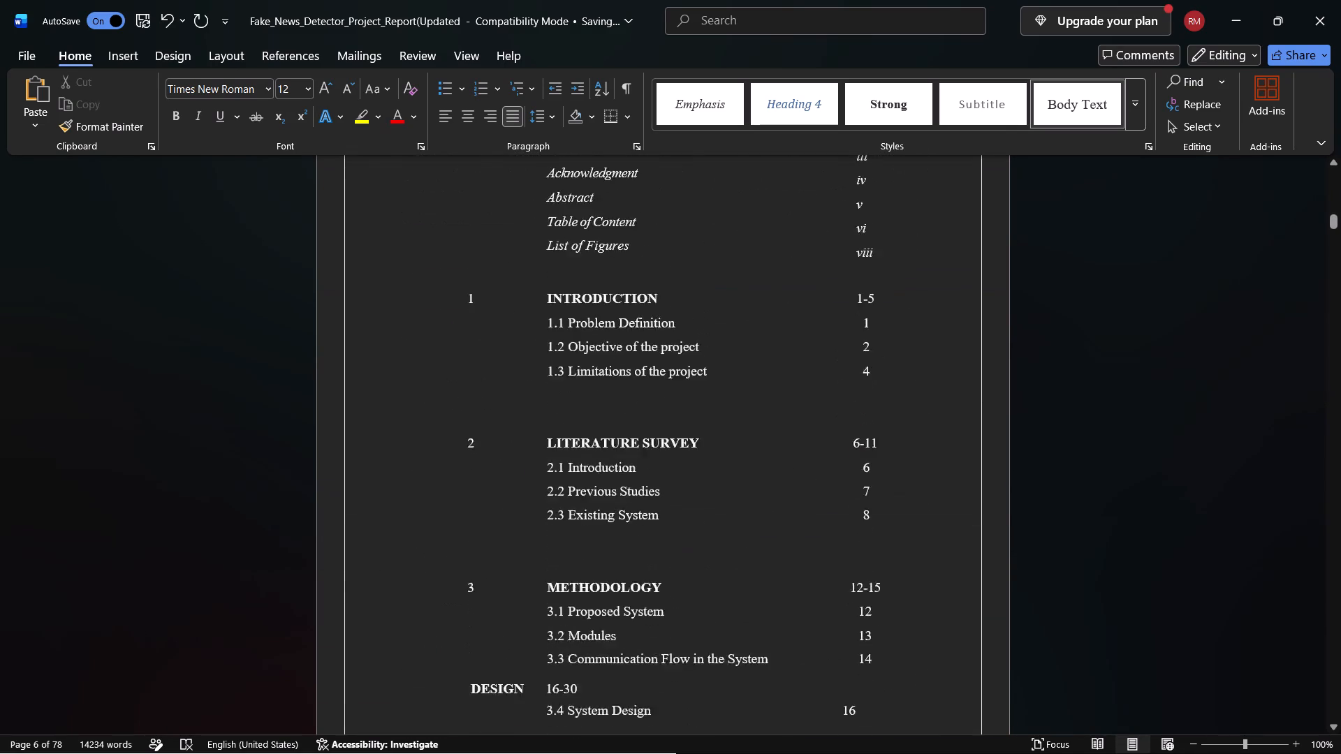
scroll(679, 441, "down", 7)
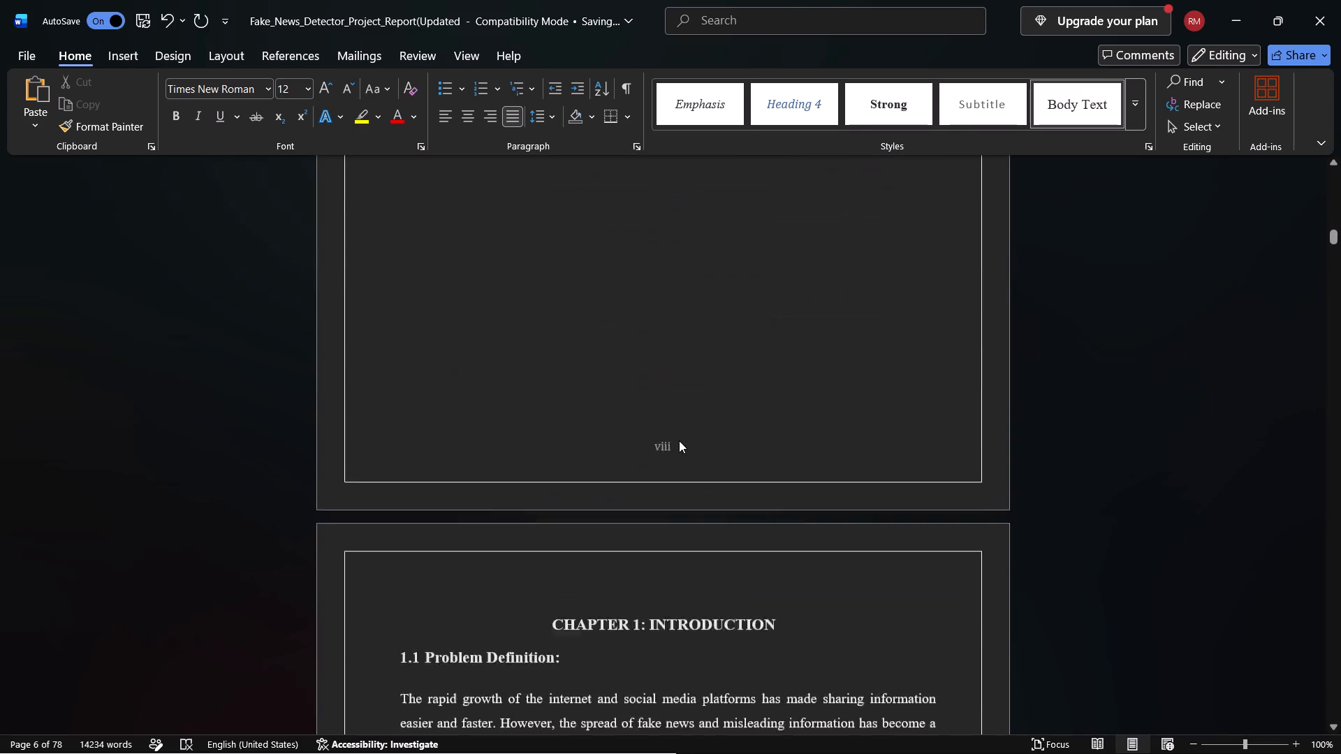
scroll(679, 441, "down", 3)
Switch to the original Fake News Detector report and examine its Contents pages and Chapter 1 sections 1.1 to 1.3 for reference.
key("alt+Tab")
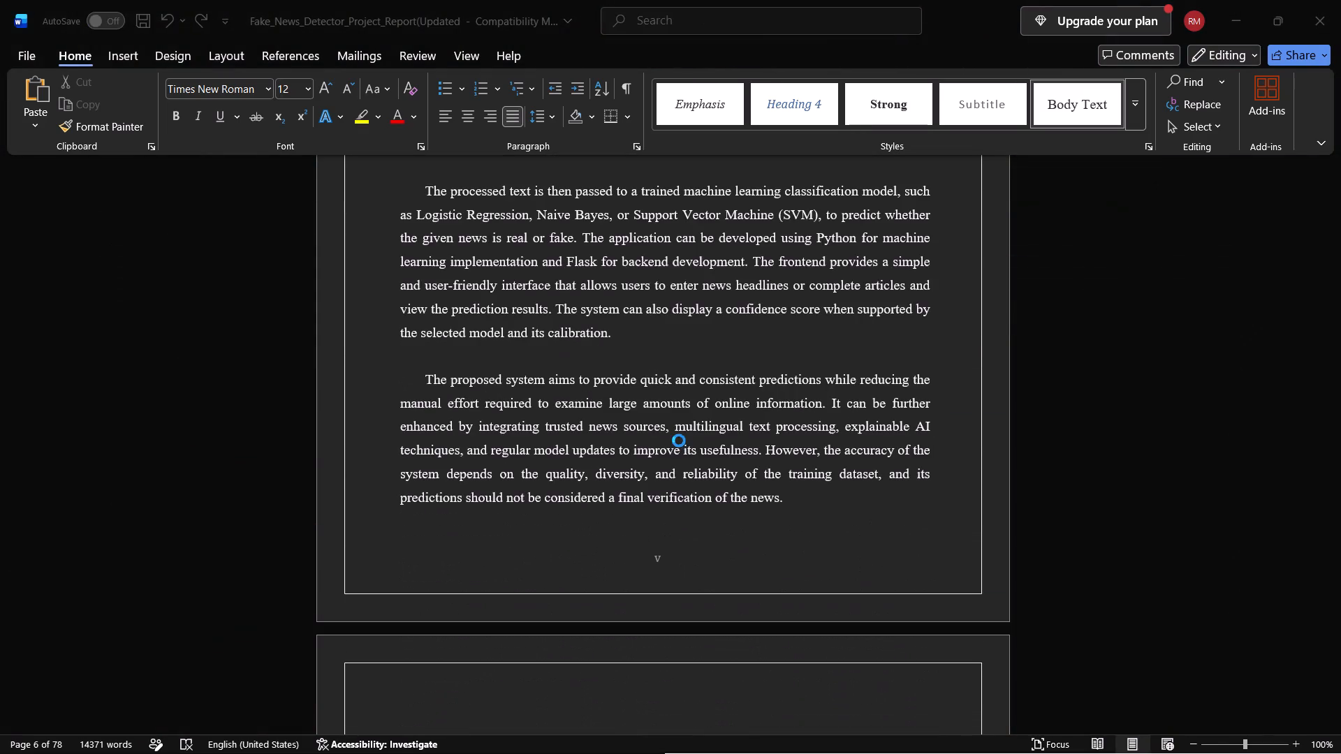
scroll(679, 441, "down", 6)
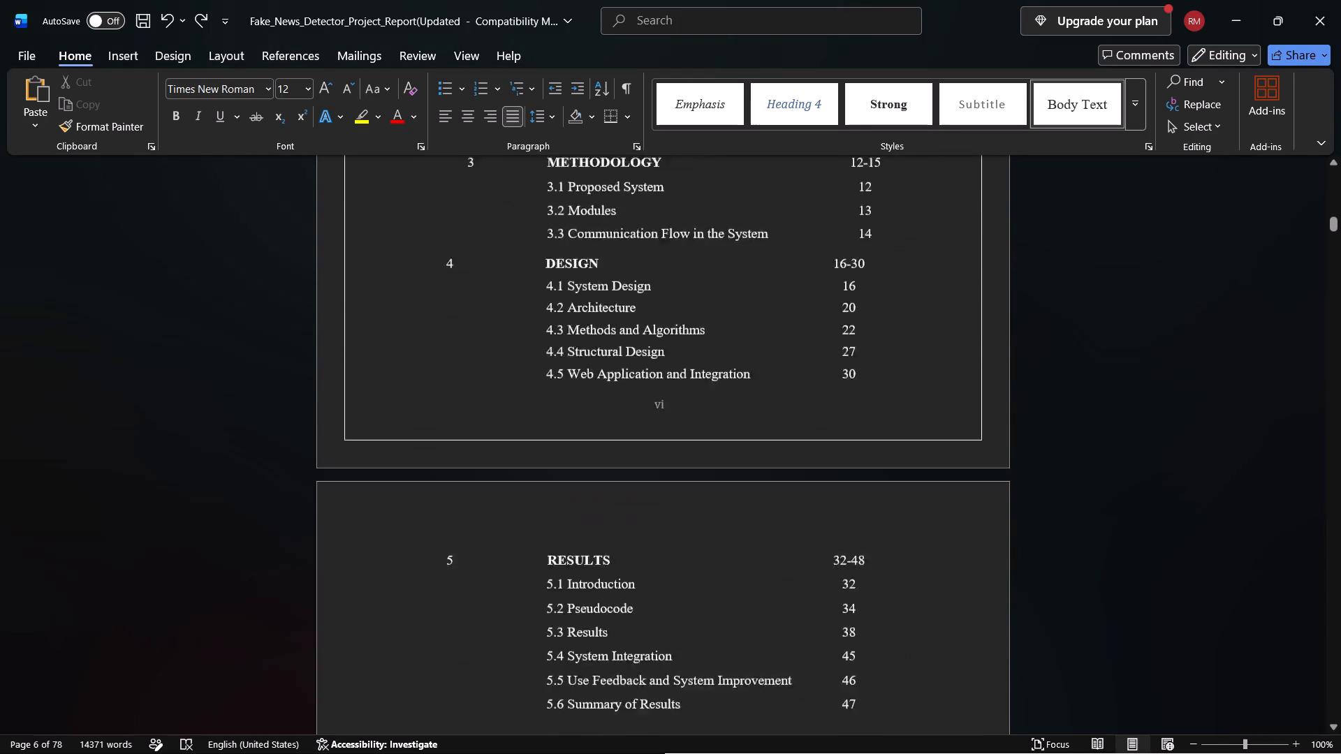
scroll(679, 441, "down", 7)
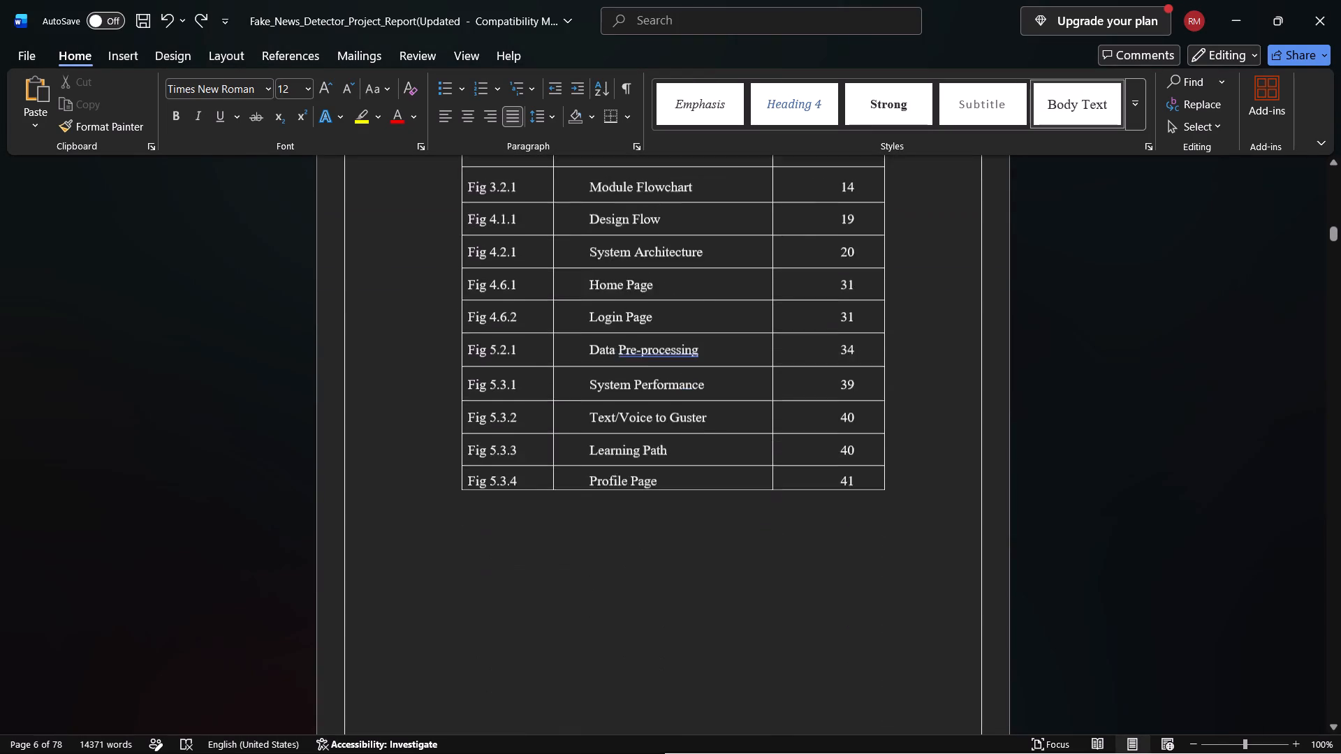
scroll(679, 441, "down", 7)
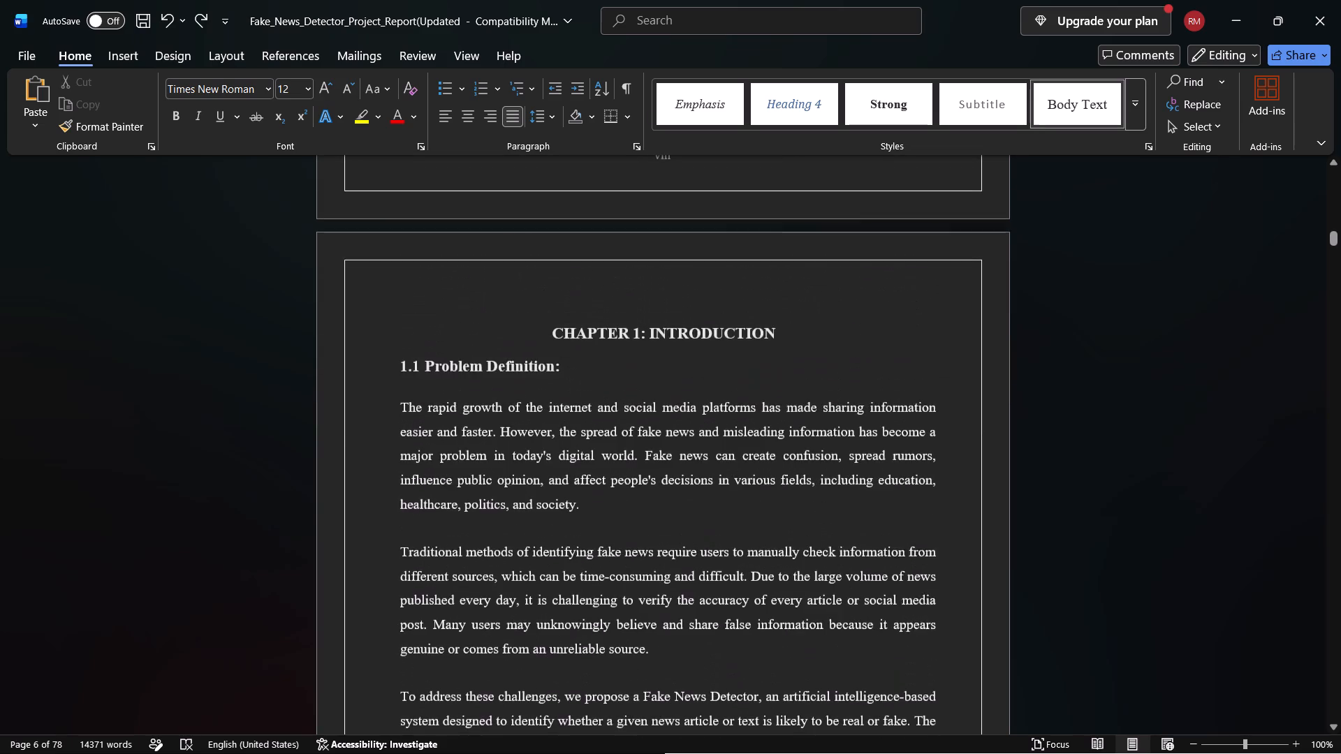
scroll(679, 441, "down", 8)
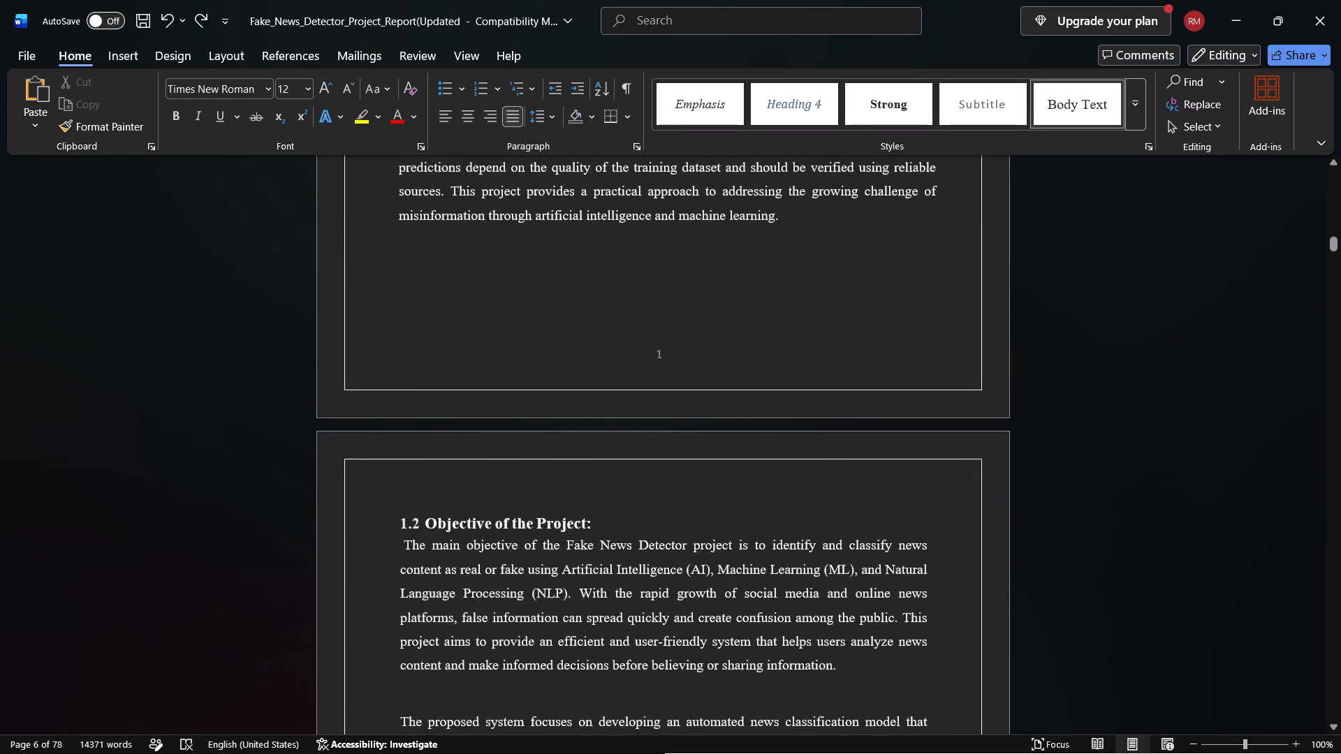
scroll(679, 441, "down", 6)
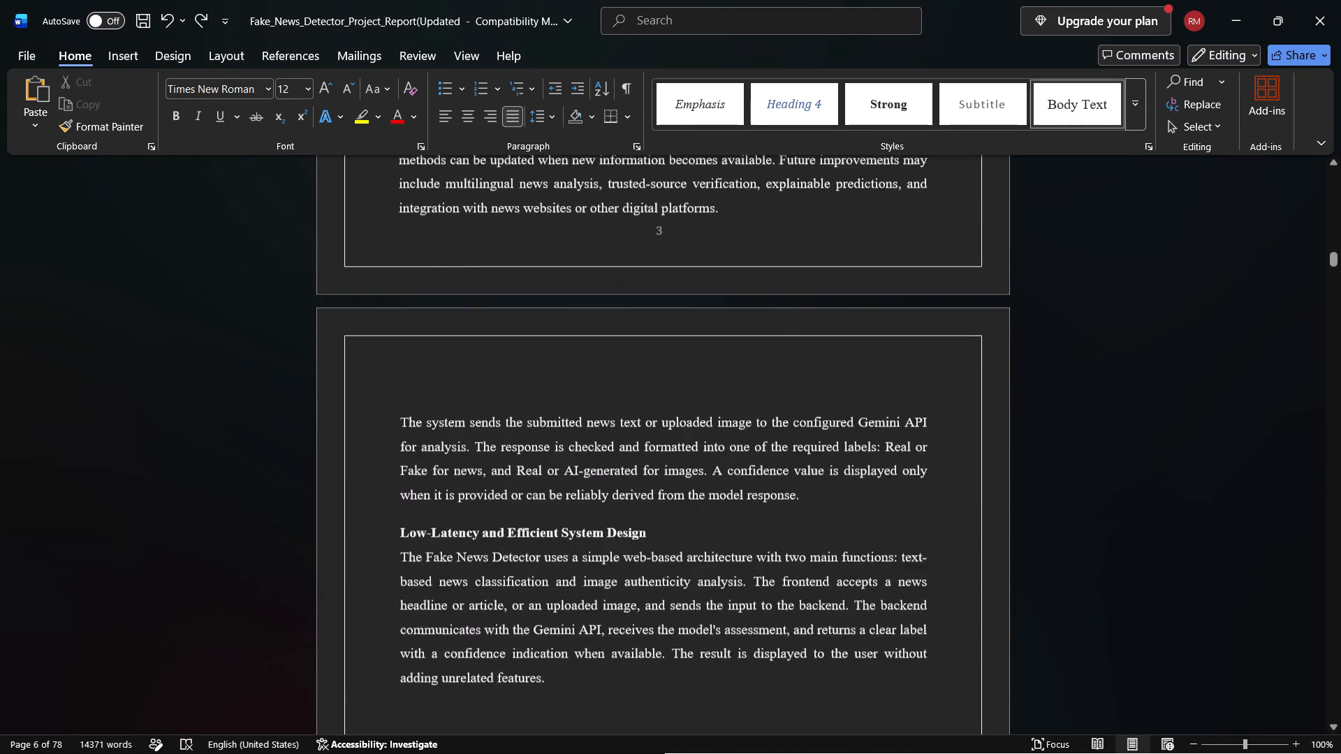
scroll(679, 441, "down", 3)
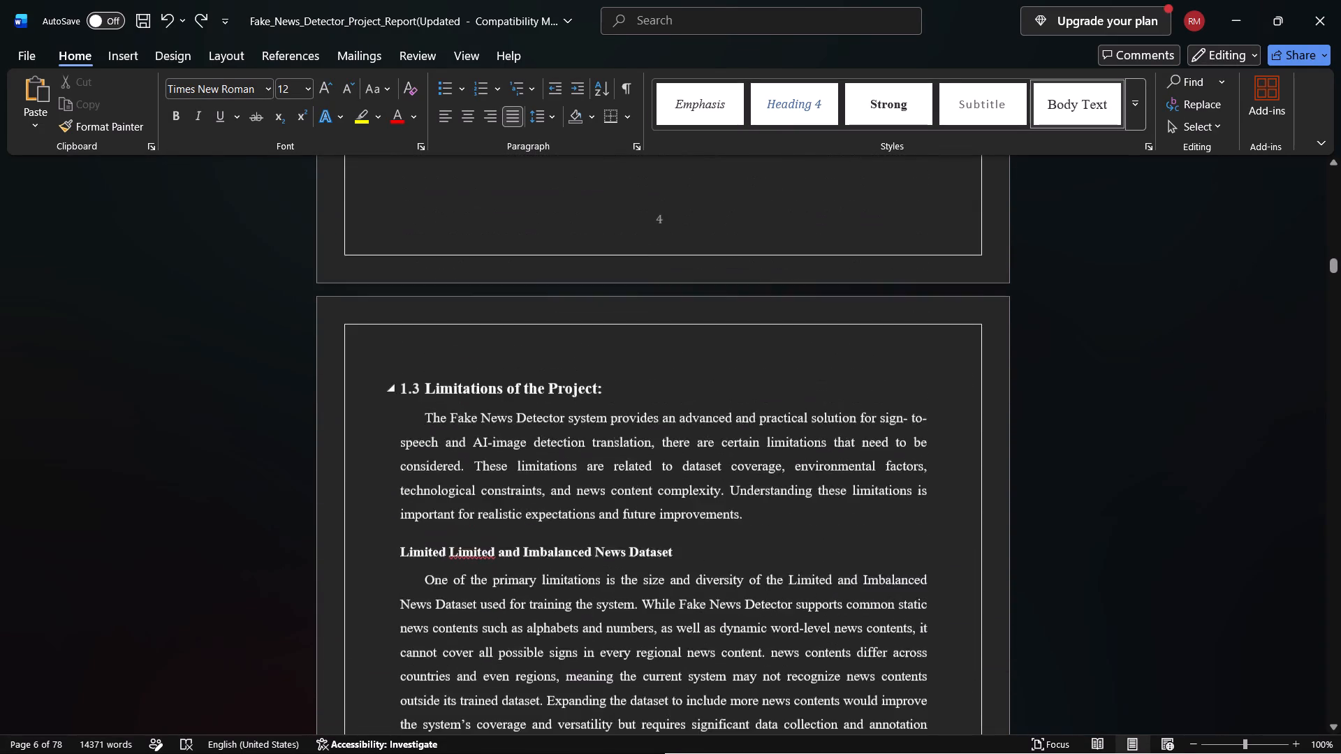
scroll(679, 441, "down", 1)
scroll(679, 441, "up", 9)
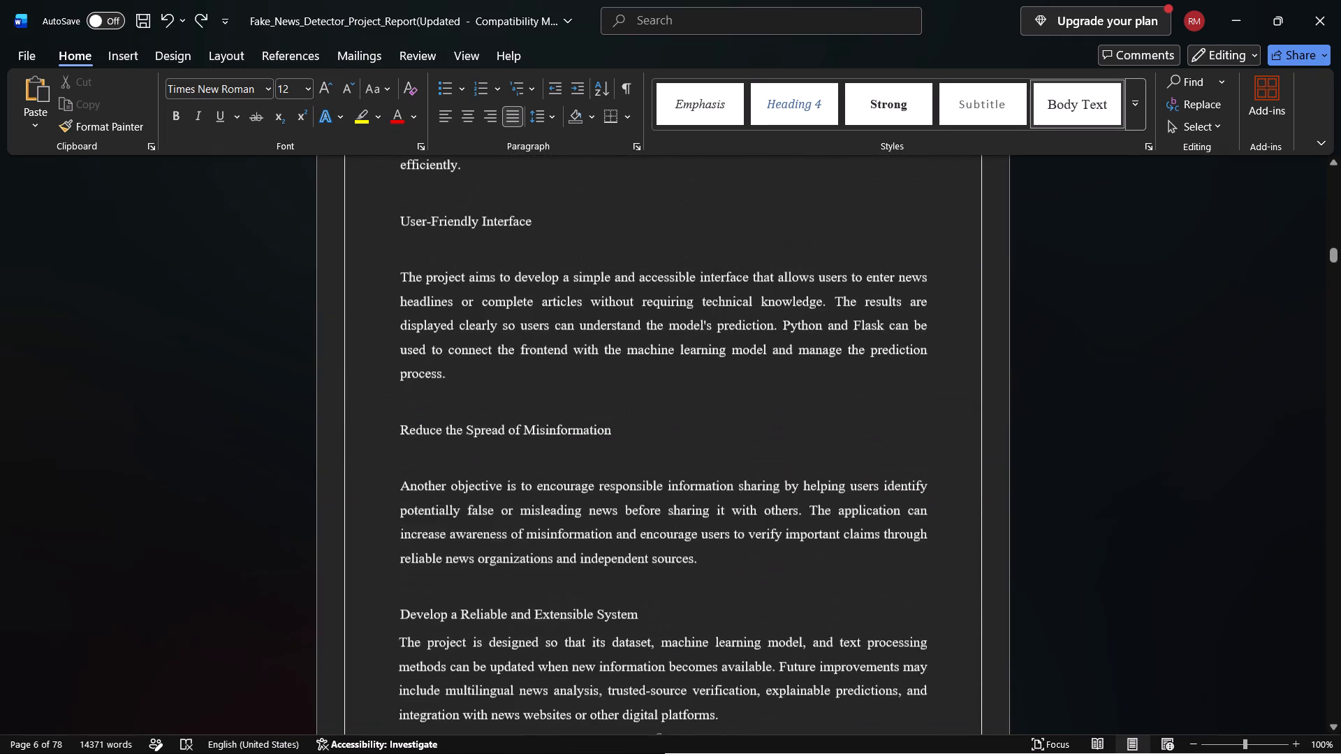
scroll(679, 441, "up", 5)
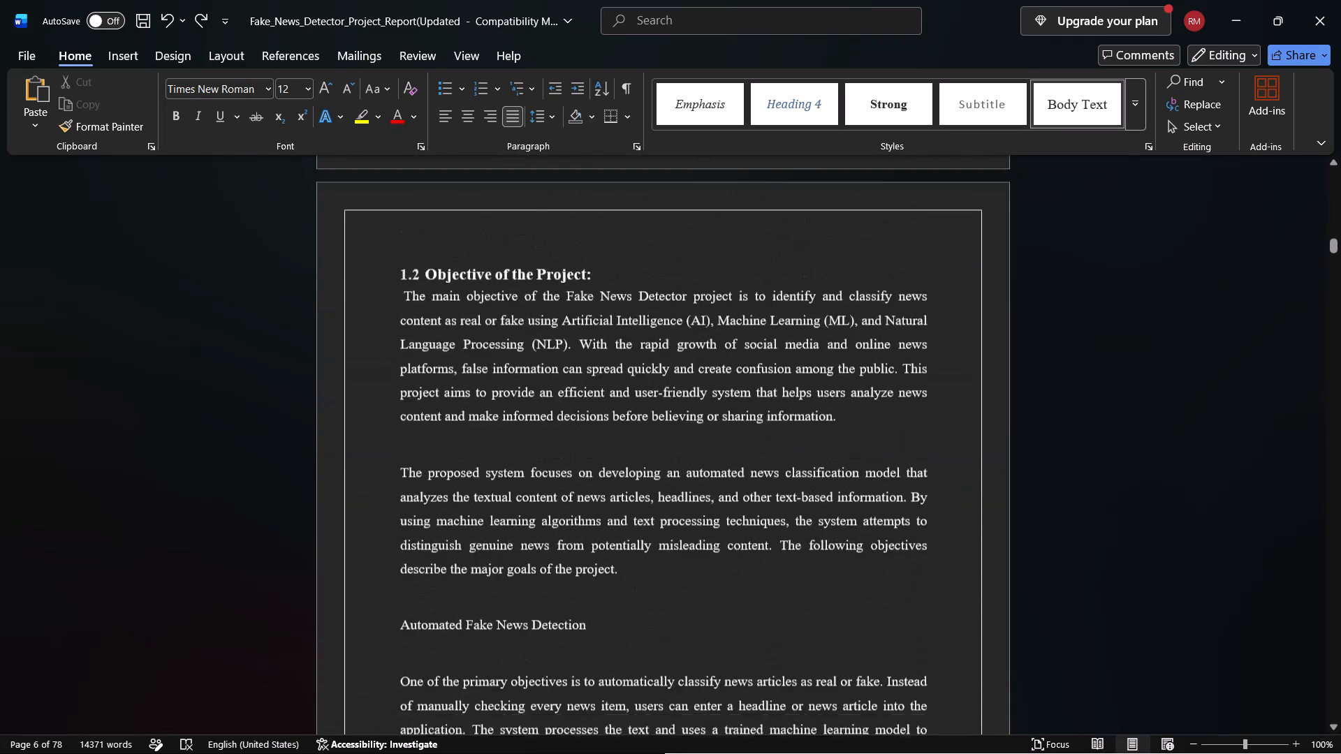
scroll(679, 441, "up", 3)
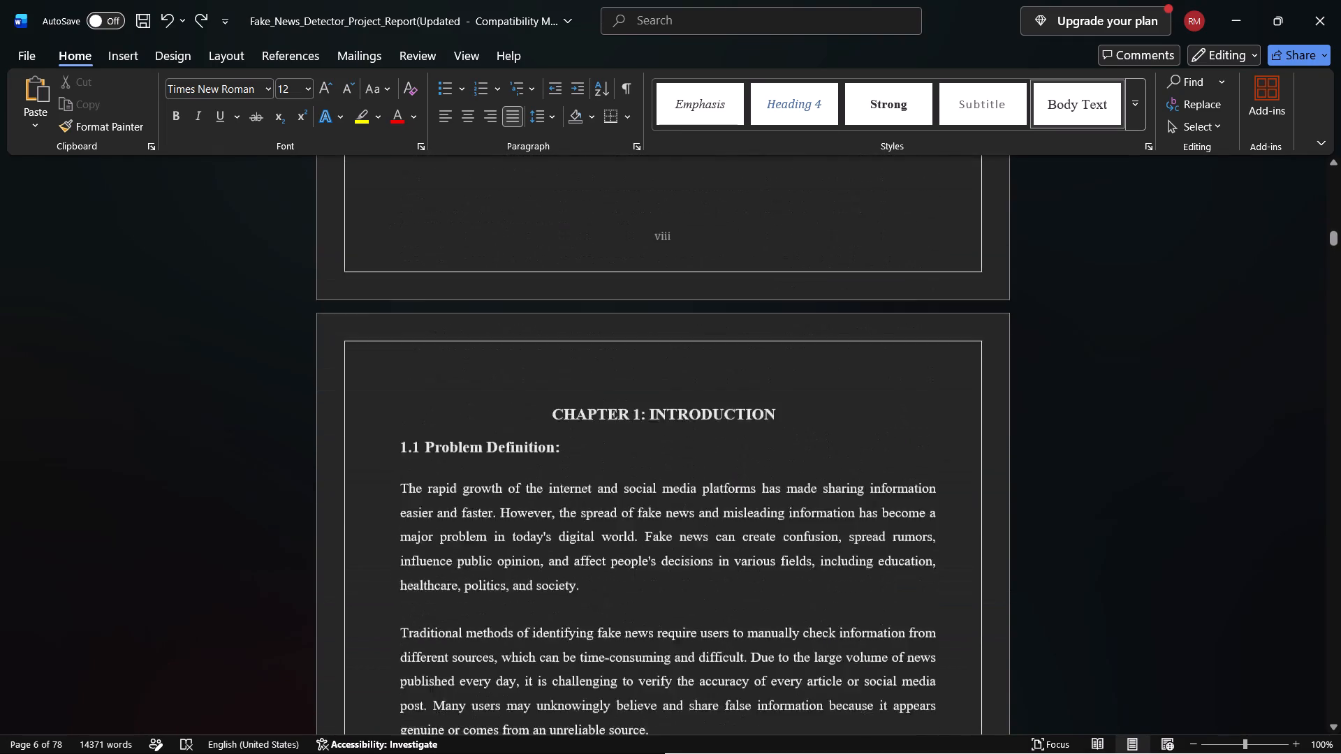
Switch back to the MovieTime report at Chapter 1, section 1.1 Problem Definition.
key("alt+Tab")
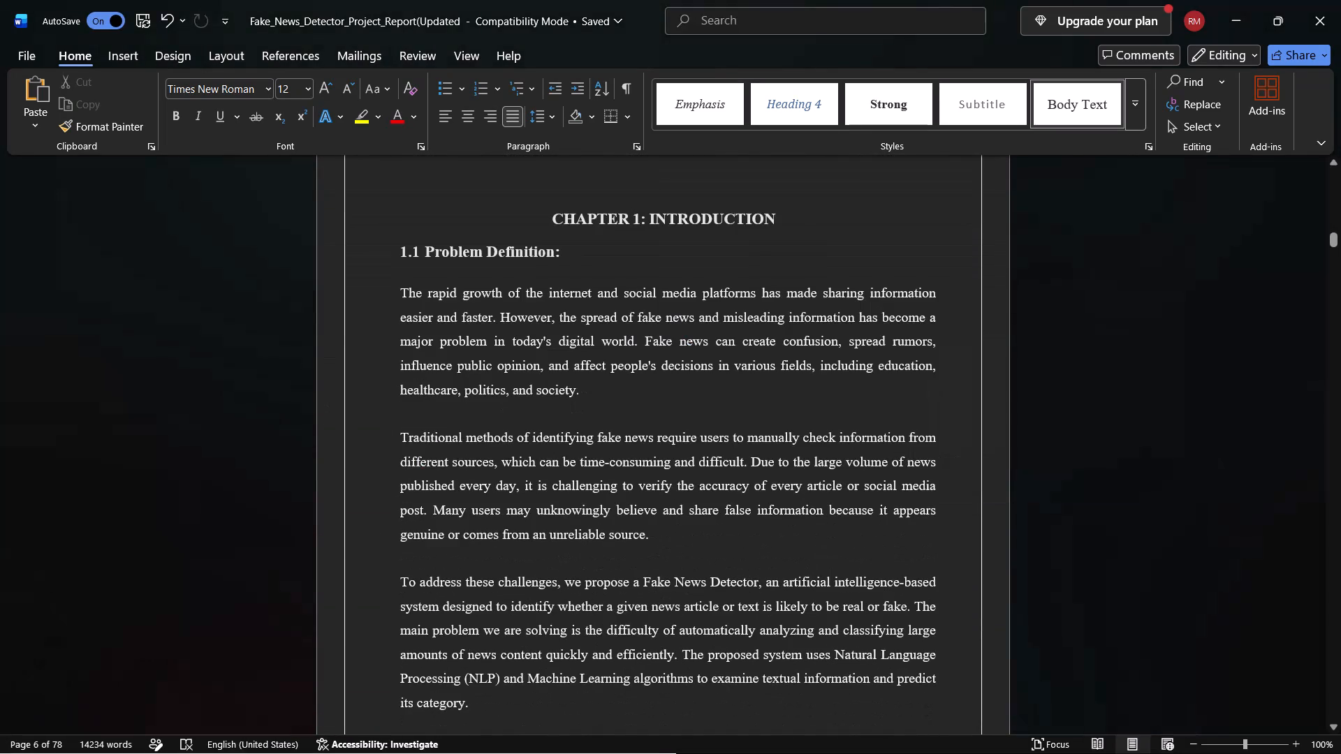
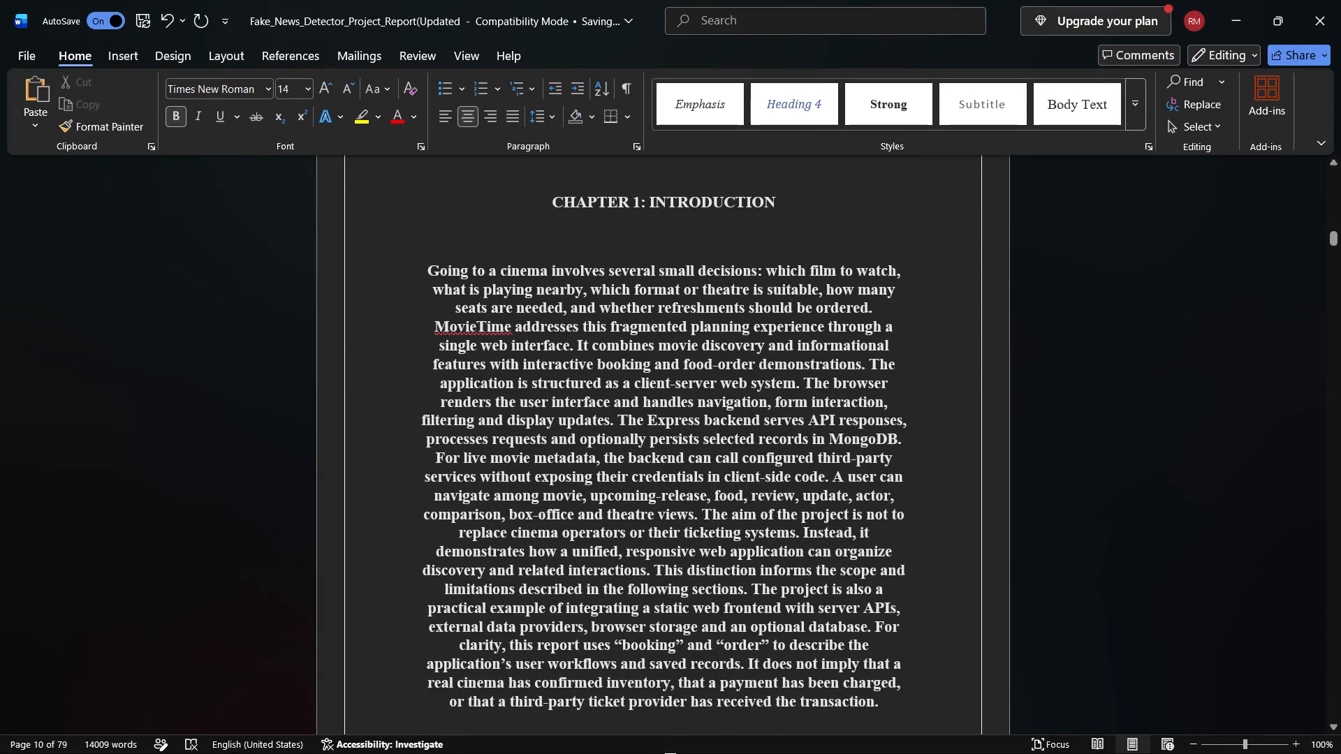
Remove the bold formatting from the MovieTime introduction paragraph below the CHAPTER 1: INTRODUCTION heading.
left_click_drag(427, 256, 903, 725)
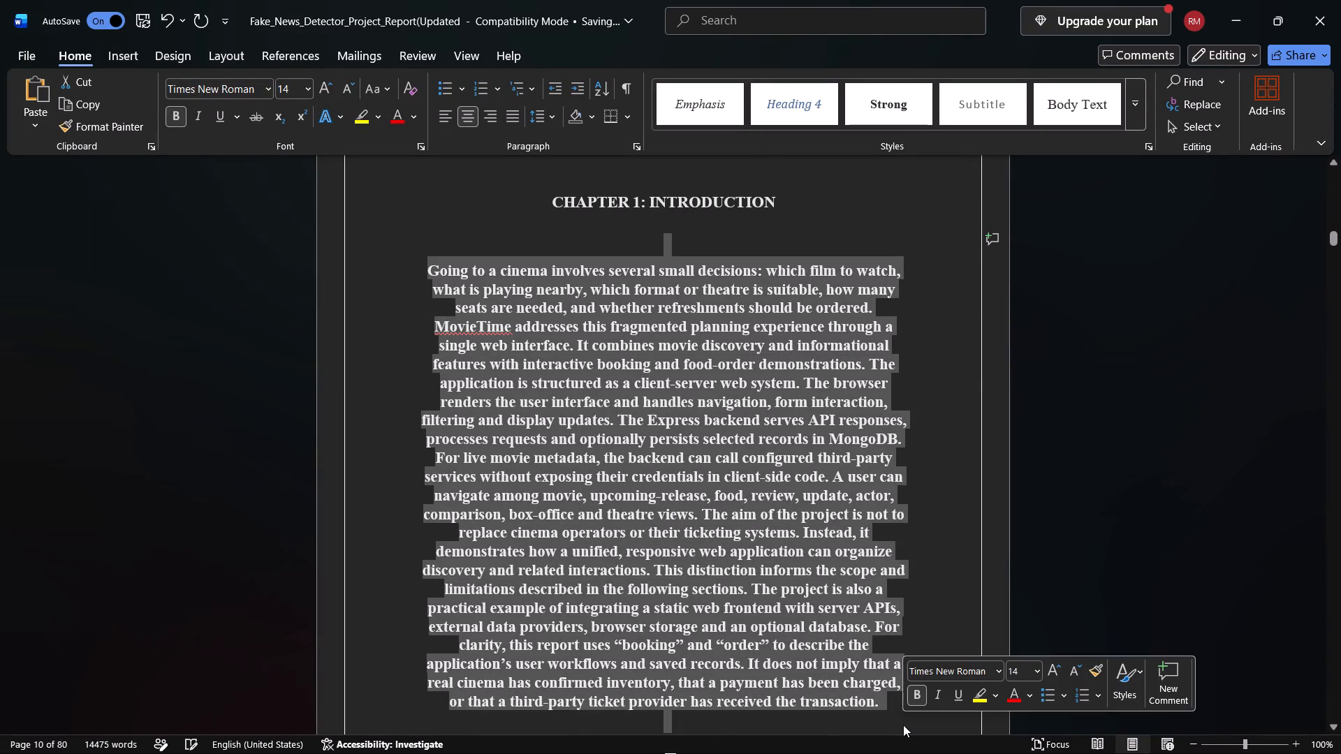
left_click(923, 702)
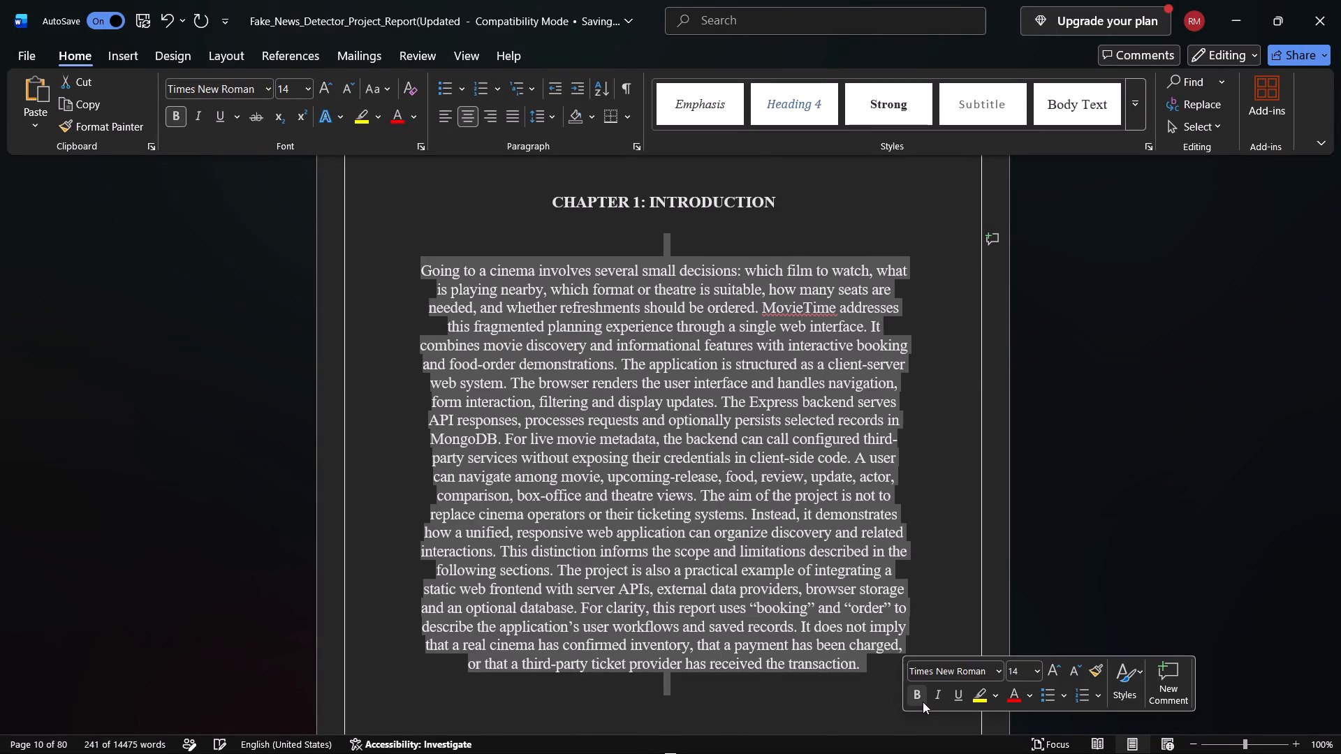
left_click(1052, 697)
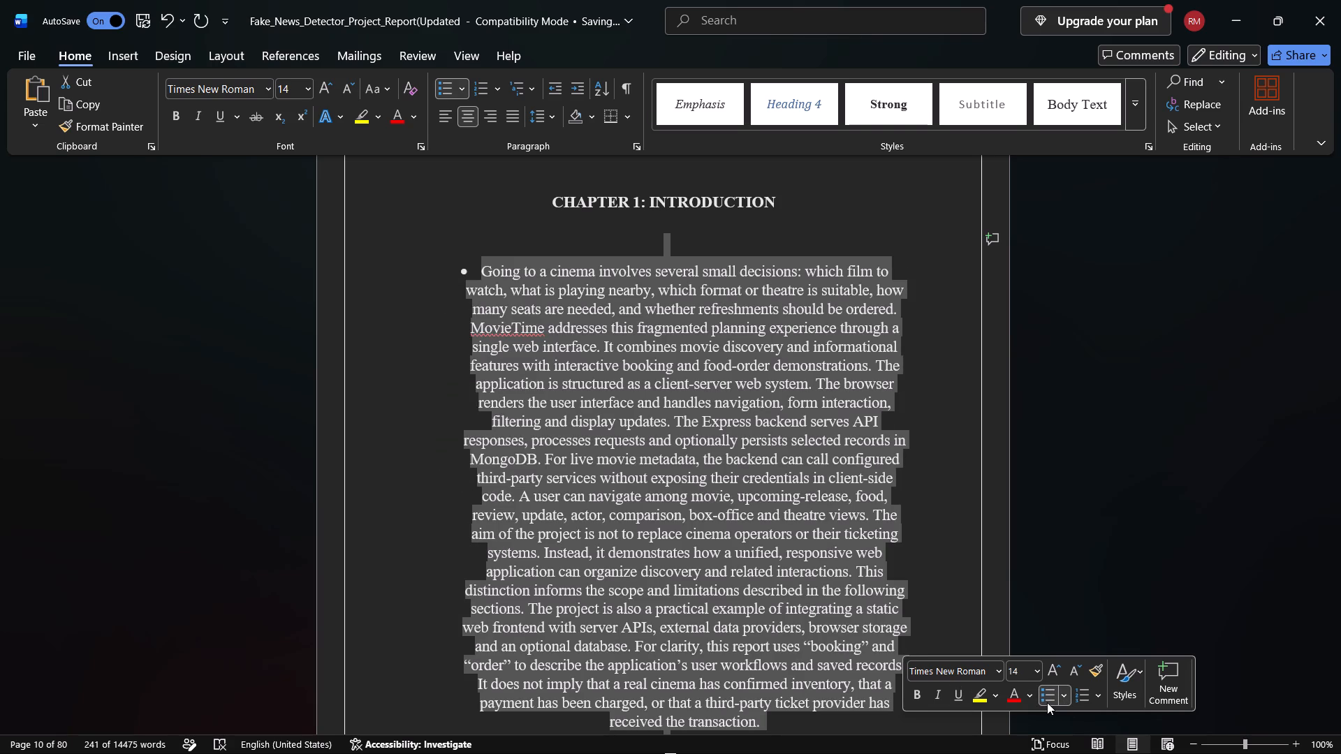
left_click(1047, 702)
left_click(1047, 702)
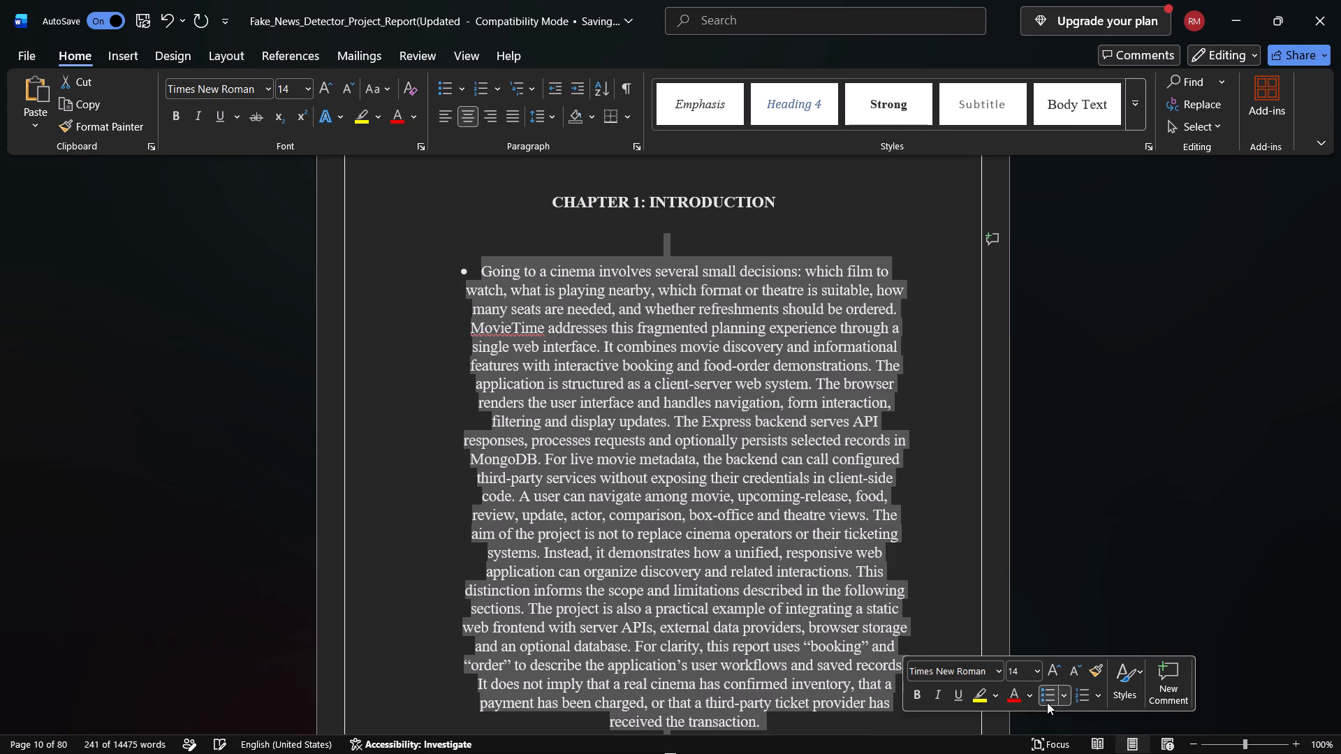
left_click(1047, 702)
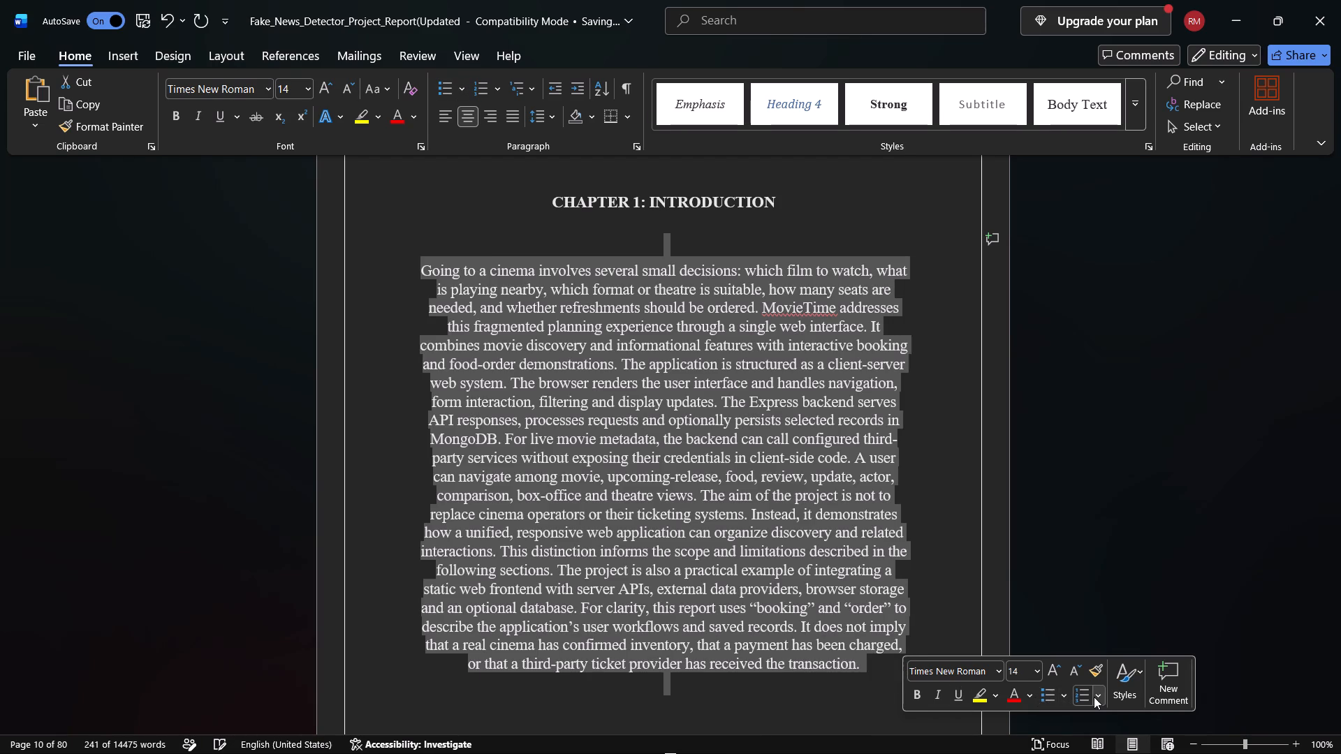
Format the Chapter 1 introduction paragraph as a numbered list item.
left_click(1085, 695)
left_click(1085, 695)
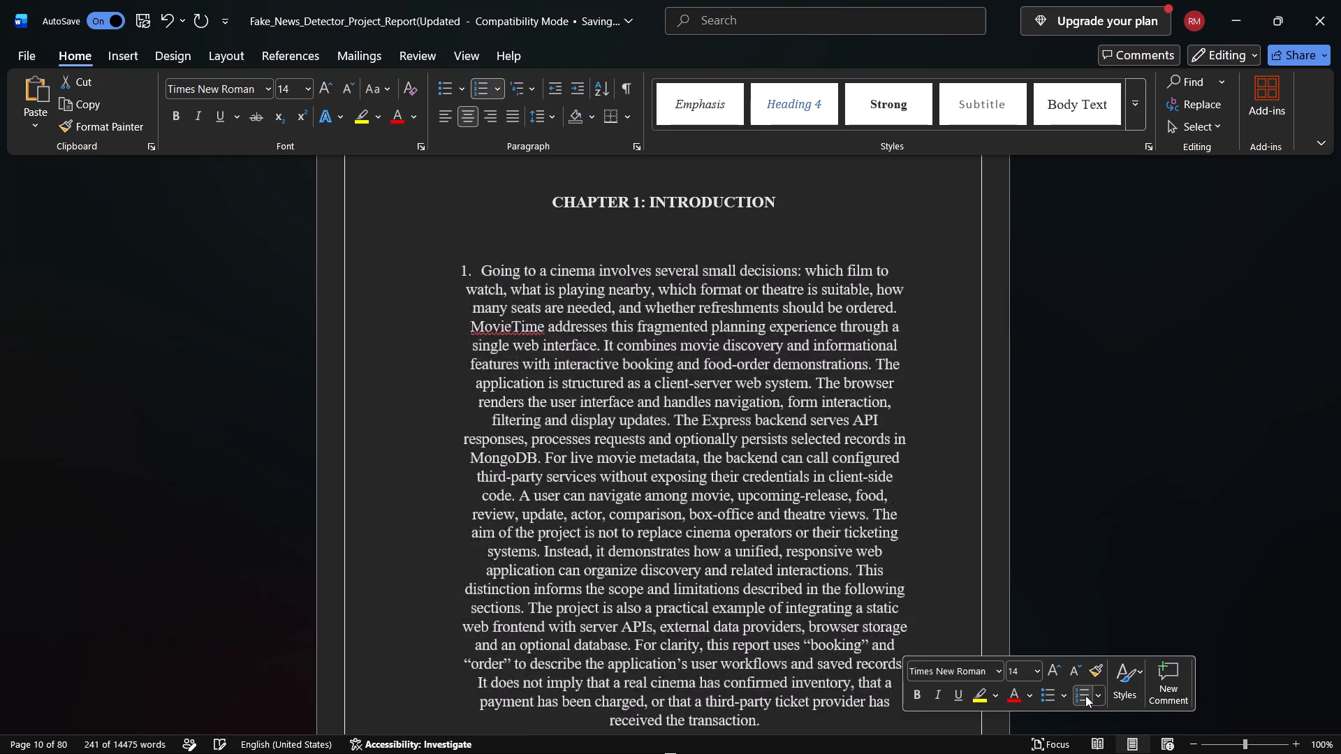
left_click(1085, 695)
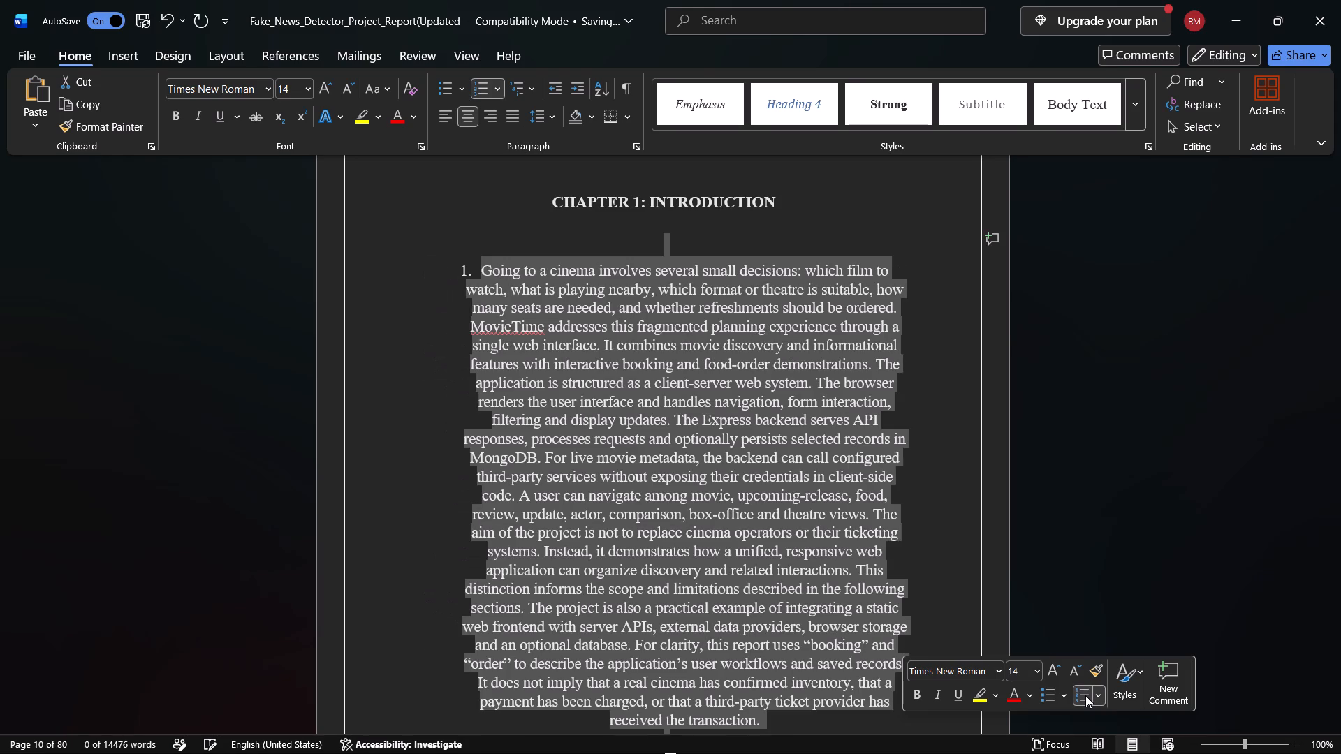
left_click(915, 378)
Review the pages from the introduction to section 1.1 and compare them with Chapter 1 of the original Fake News Detector report.
scroll(922, 498, "down", 1)
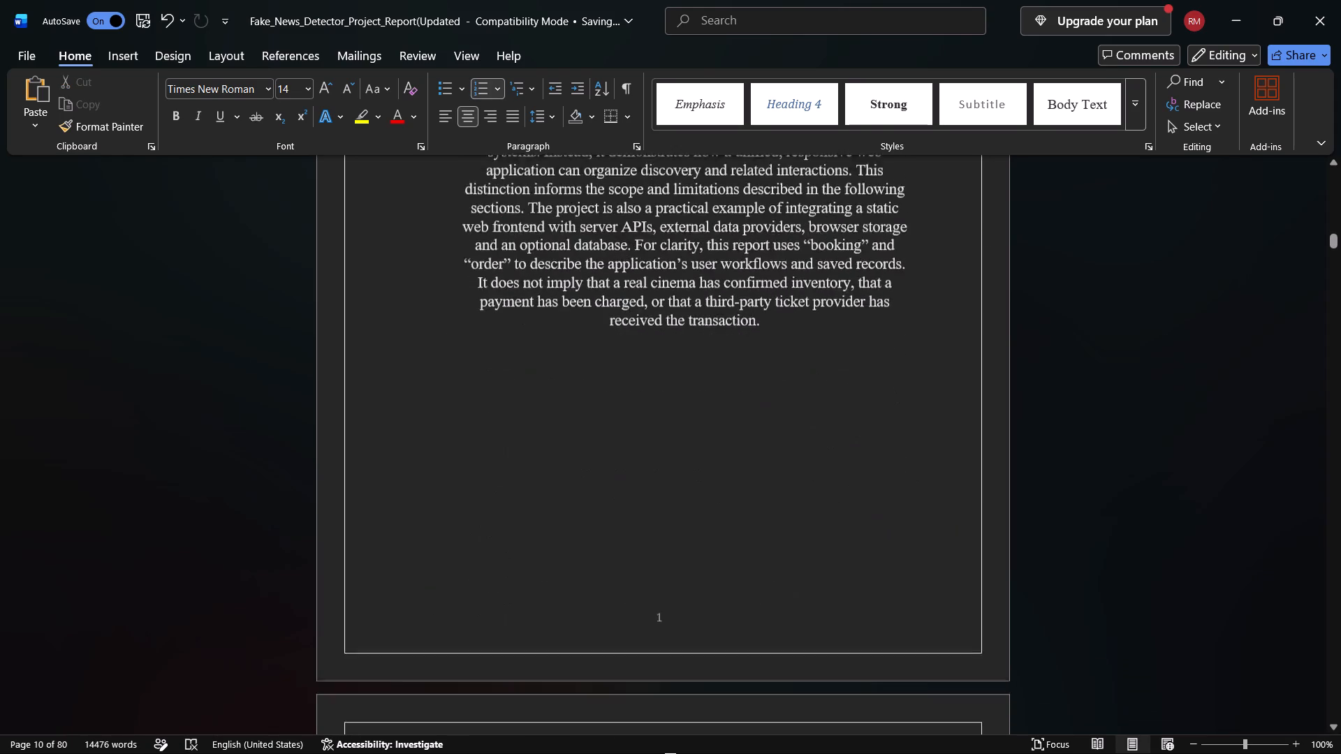
scroll(922, 498, "down", 2)
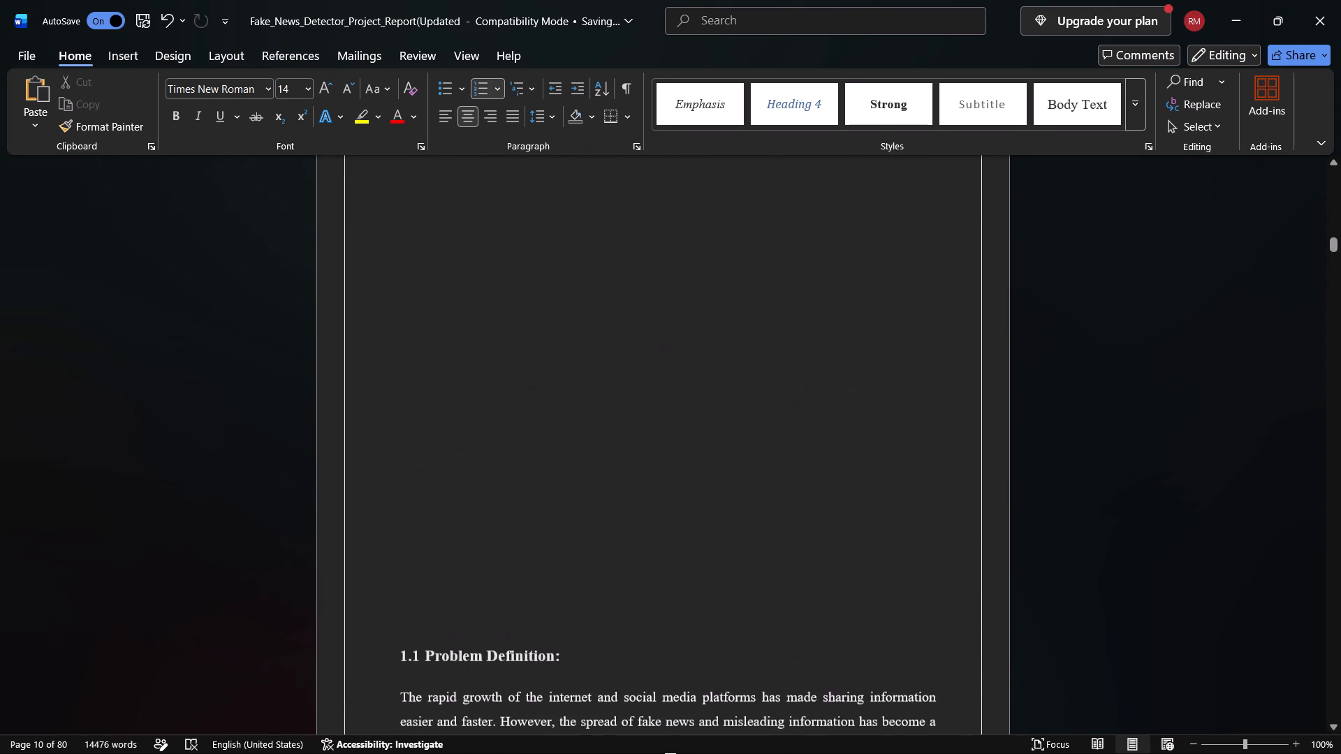
scroll(922, 498, "down", 1)
scroll(922, 498, "up", 2)
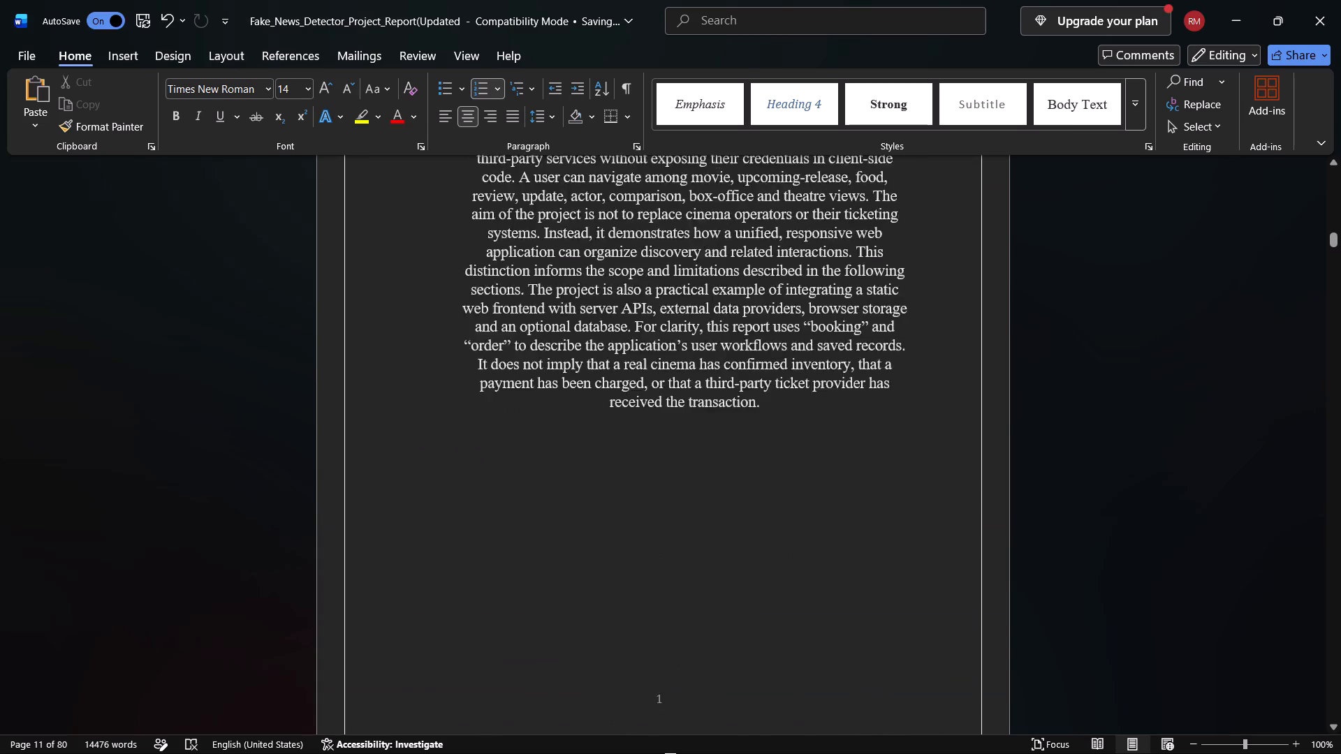
scroll(922, 498, "up", 2)
key("alt+Tab")
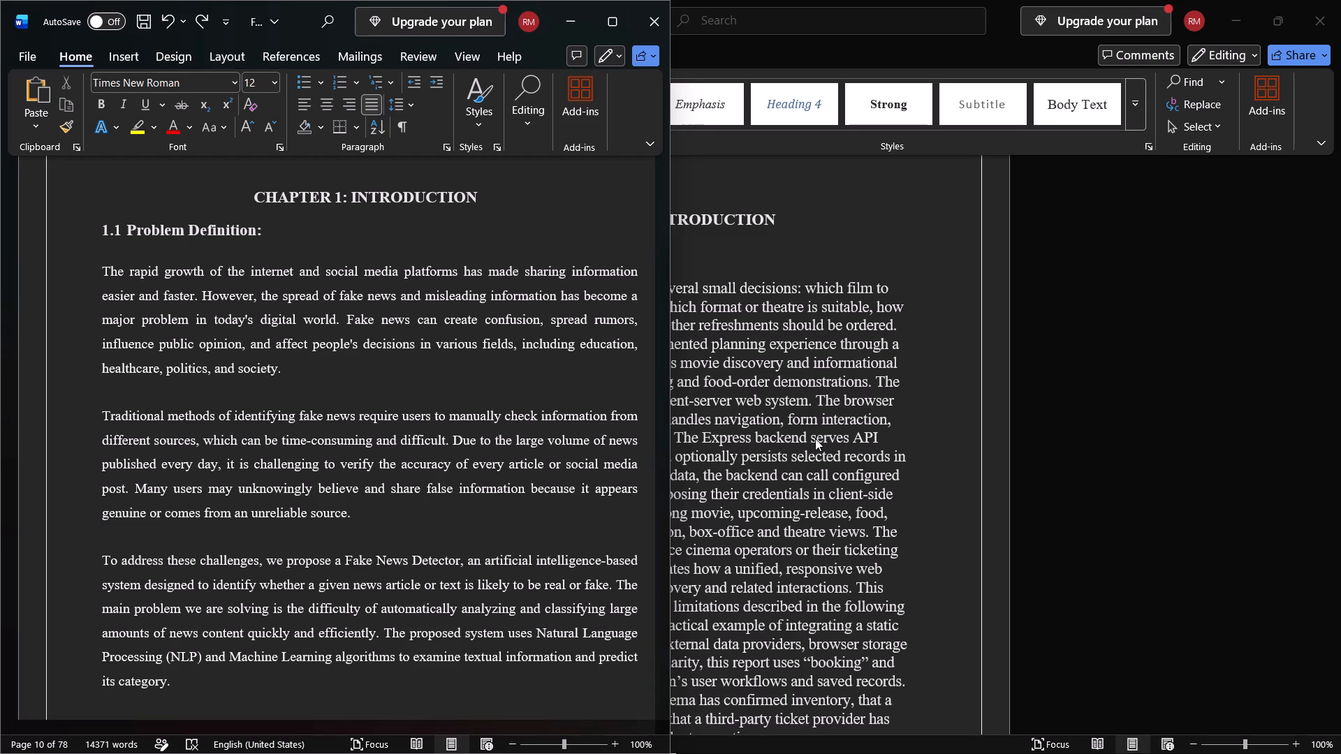
left_click(928, 430)
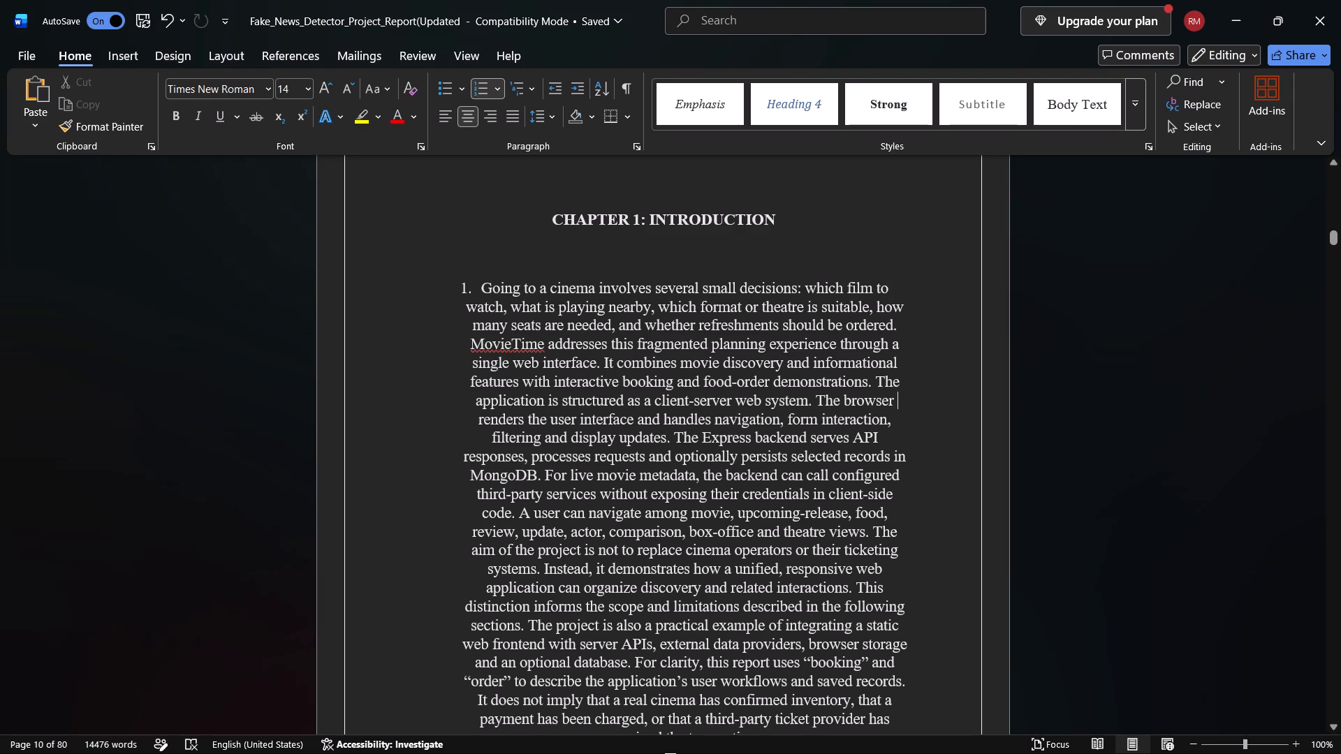
Justify the numbered introduction paragraph of Chapter 1.
left_click_drag(460, 291, 861, 674)
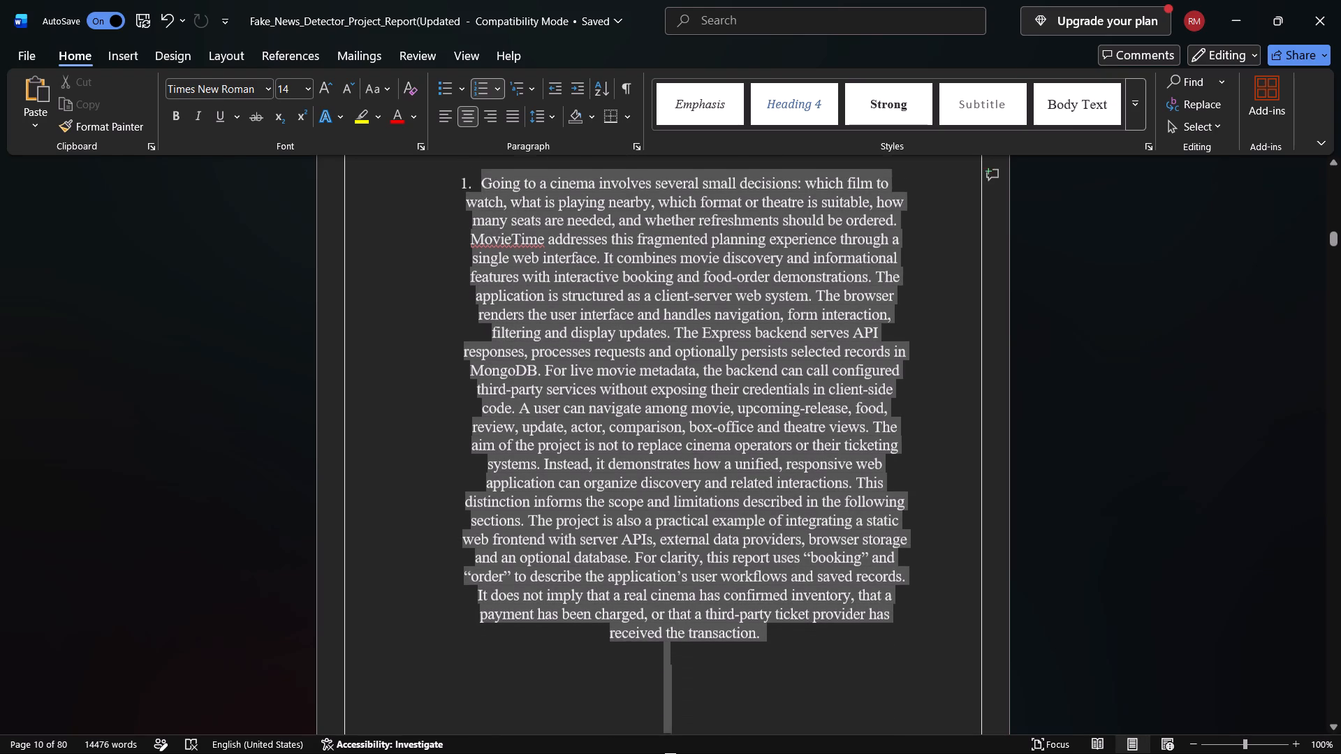
left_click_drag(861, 674, 761, 612)
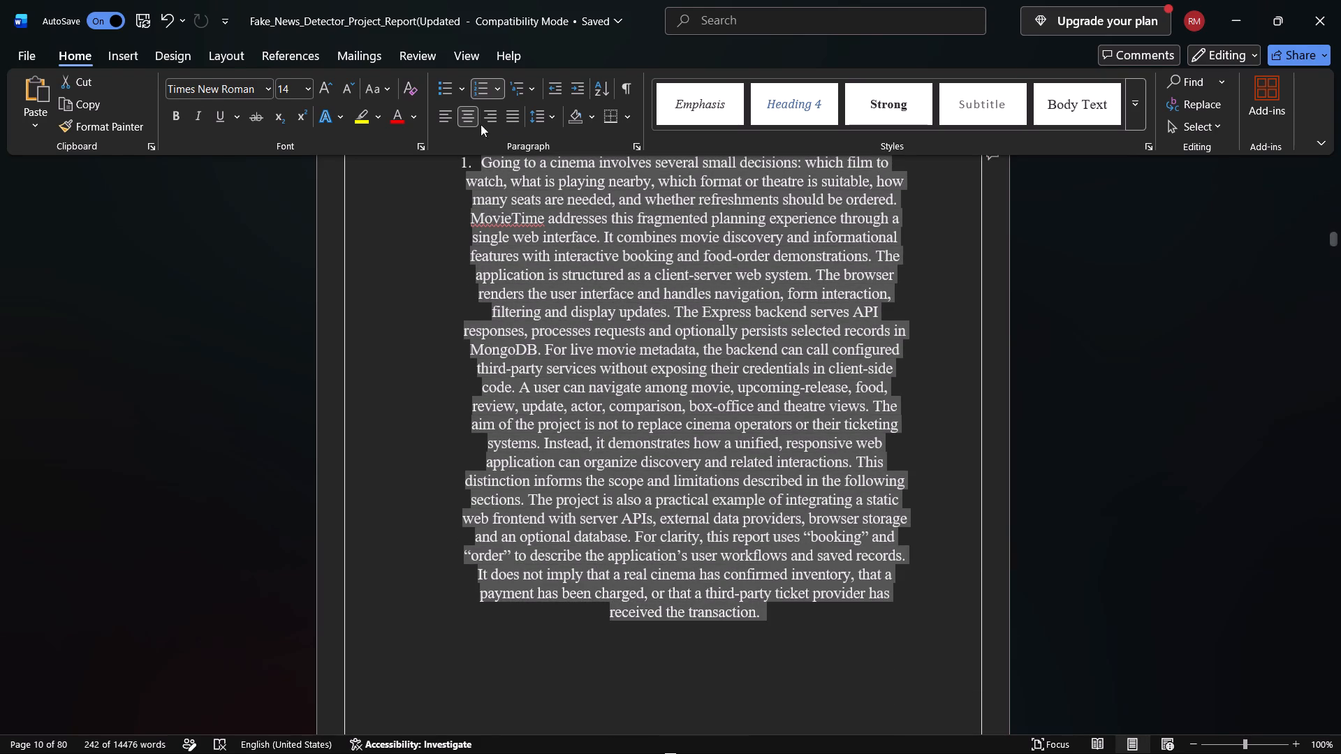
left_click(513, 116)
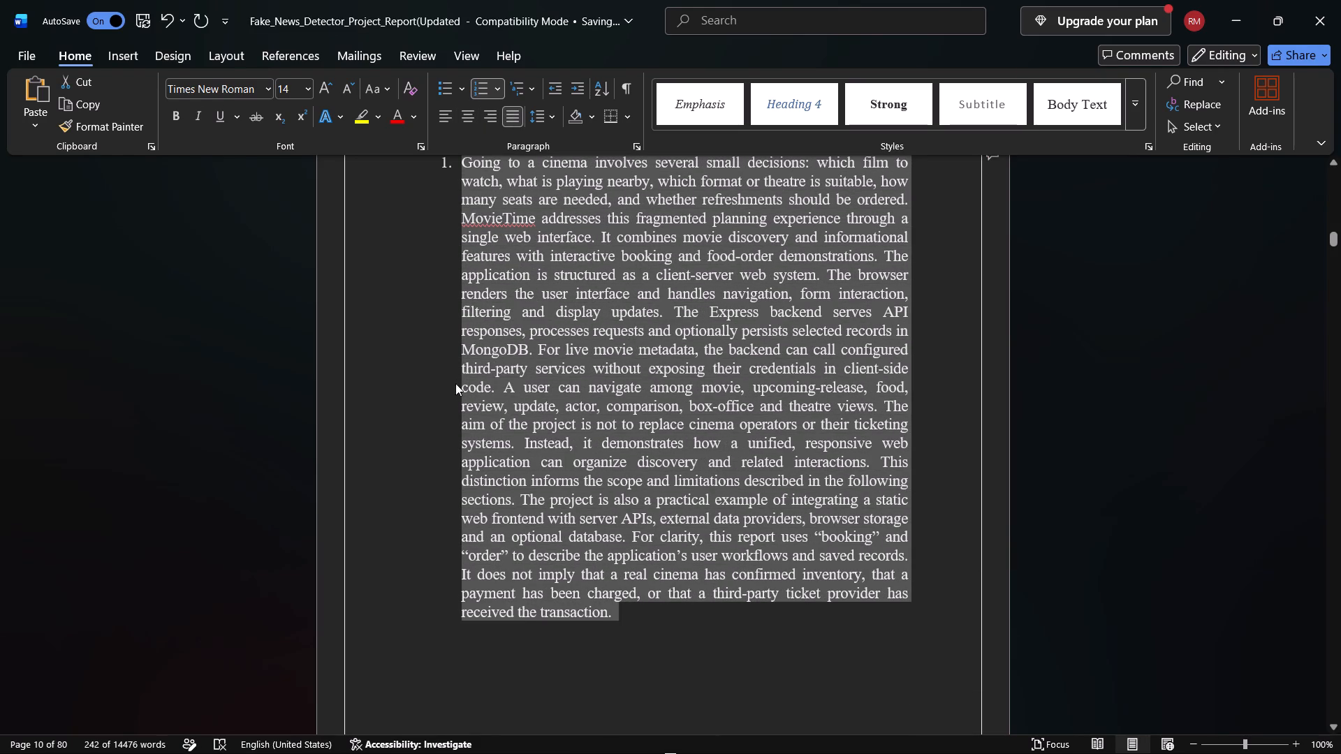
left_click(441, 398)
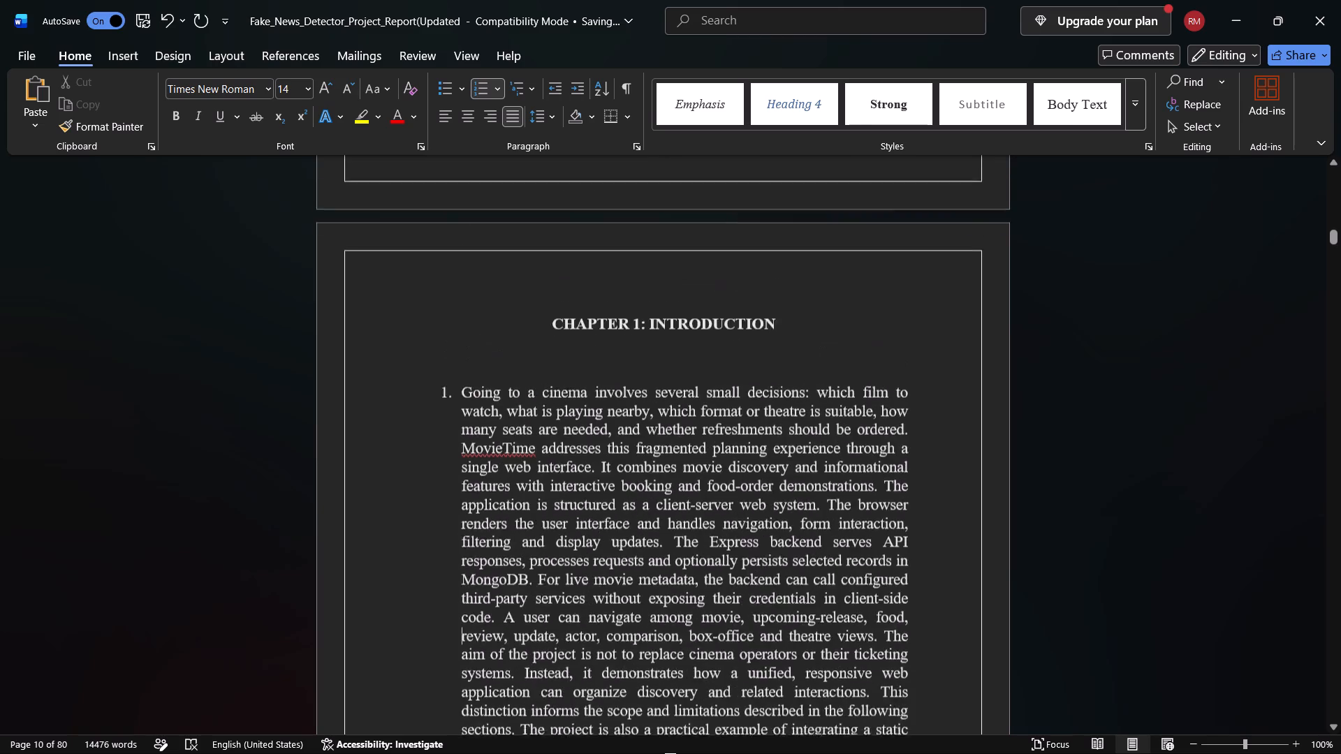
Copy the font name Times New Roman from section 1.1 of the original report and set it for the MovieTime introduction paragraph.
key("alt+Tab")
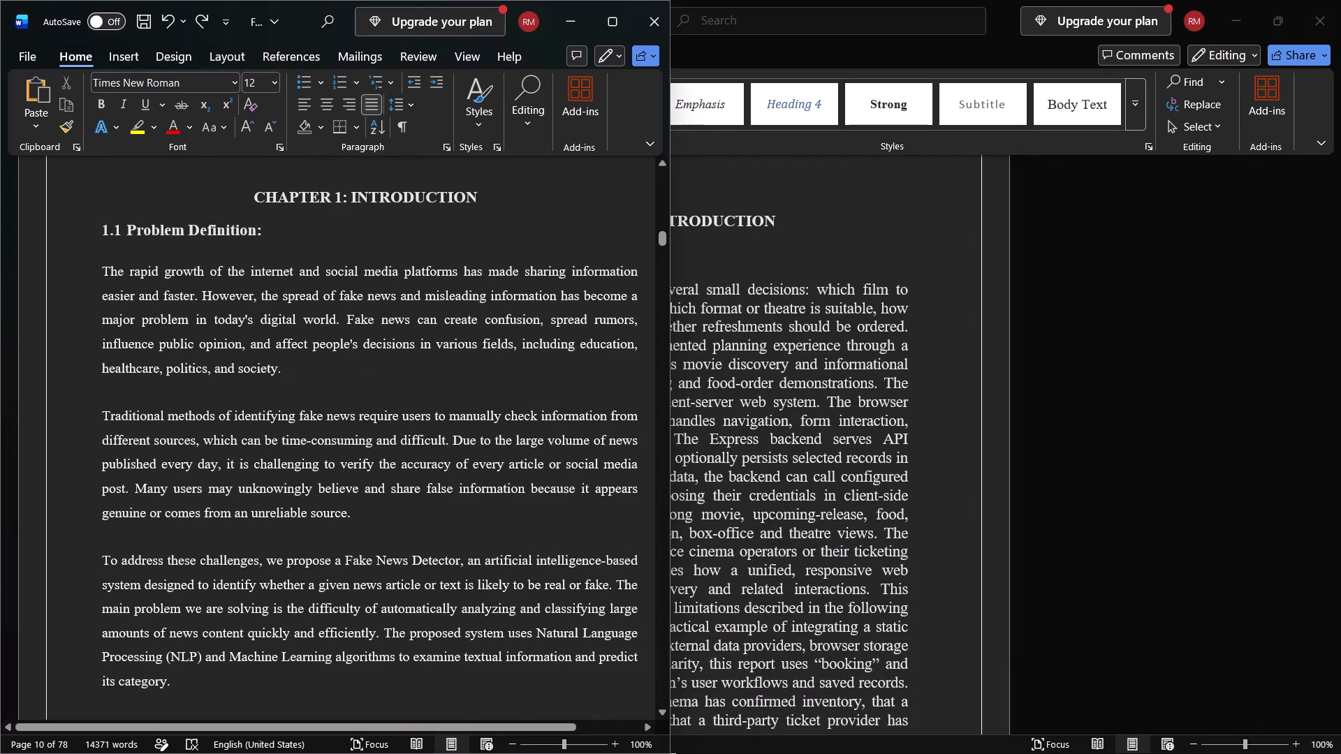
left_click_drag(100, 274, 149, 272)
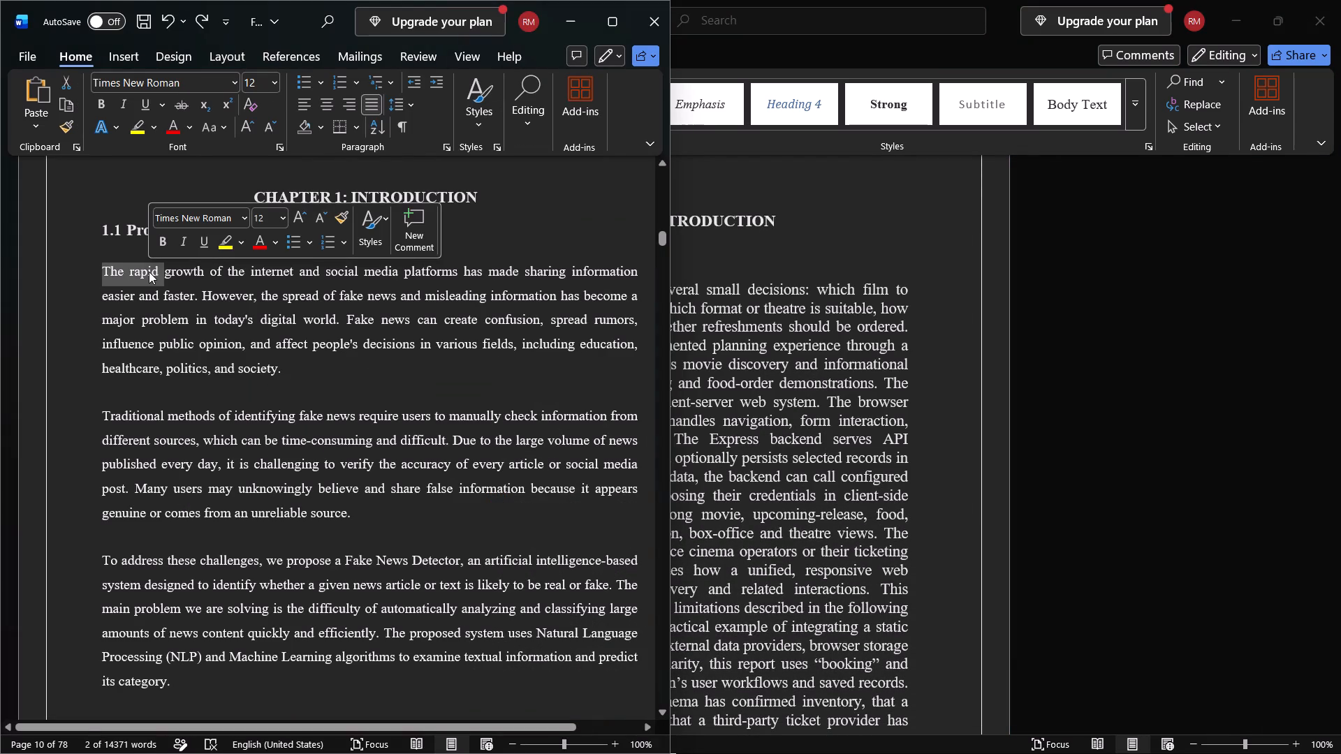
left_click_drag(229, 220, 195, 219)
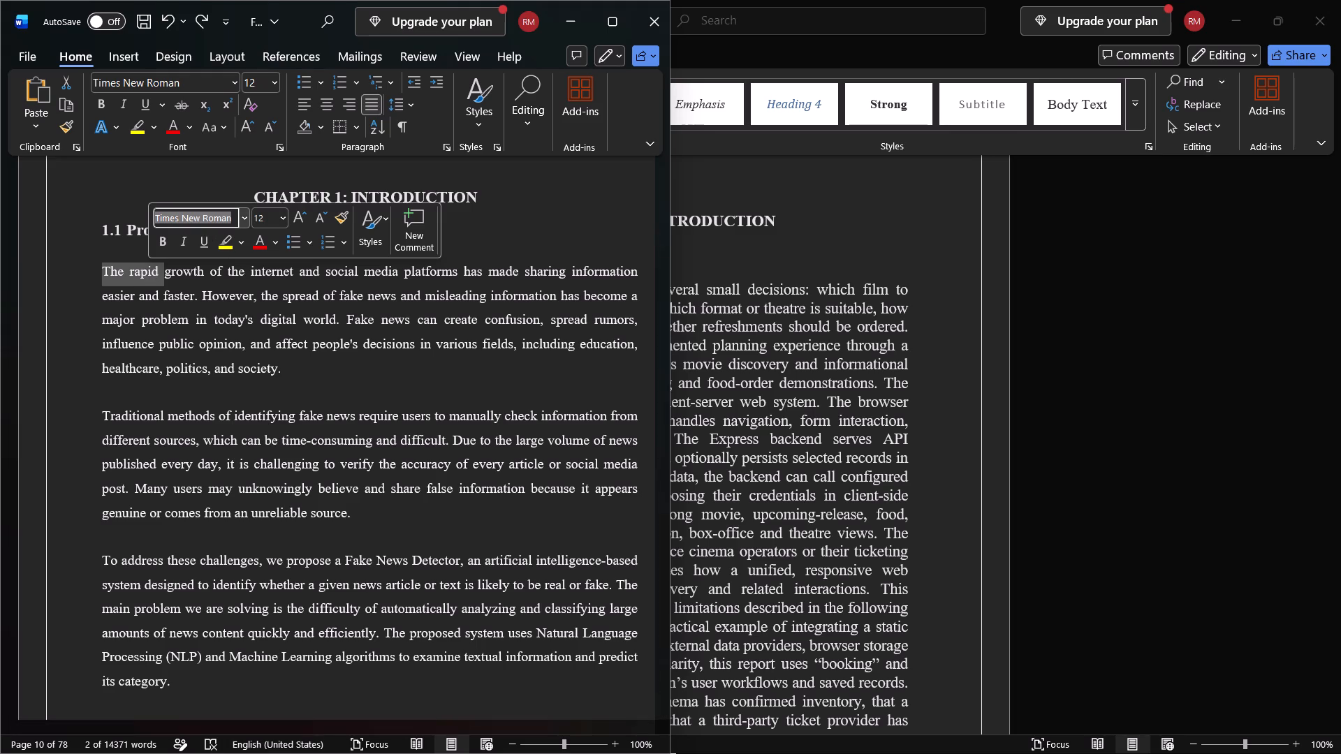
key("ctrl+c")
left_click(842, 336)
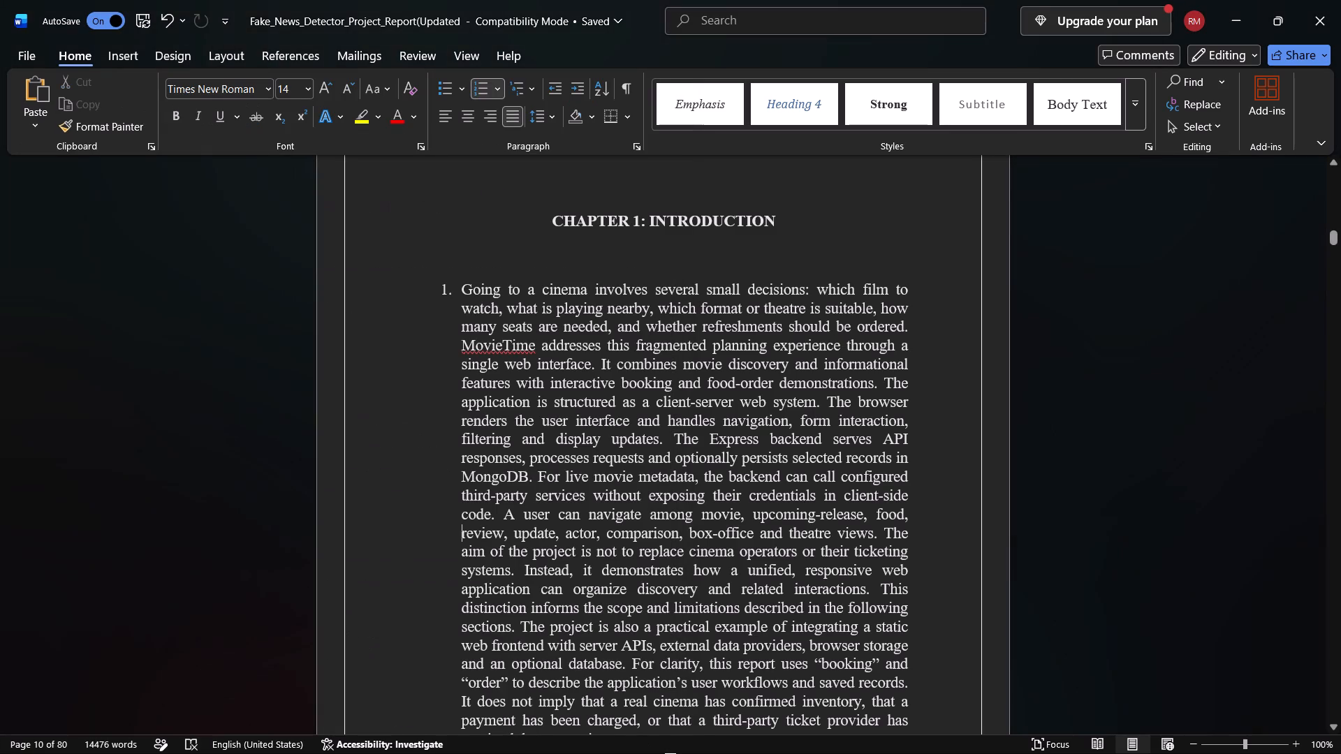
left_click(777, 380)
left_click_drag(453, 289, 616, 547)
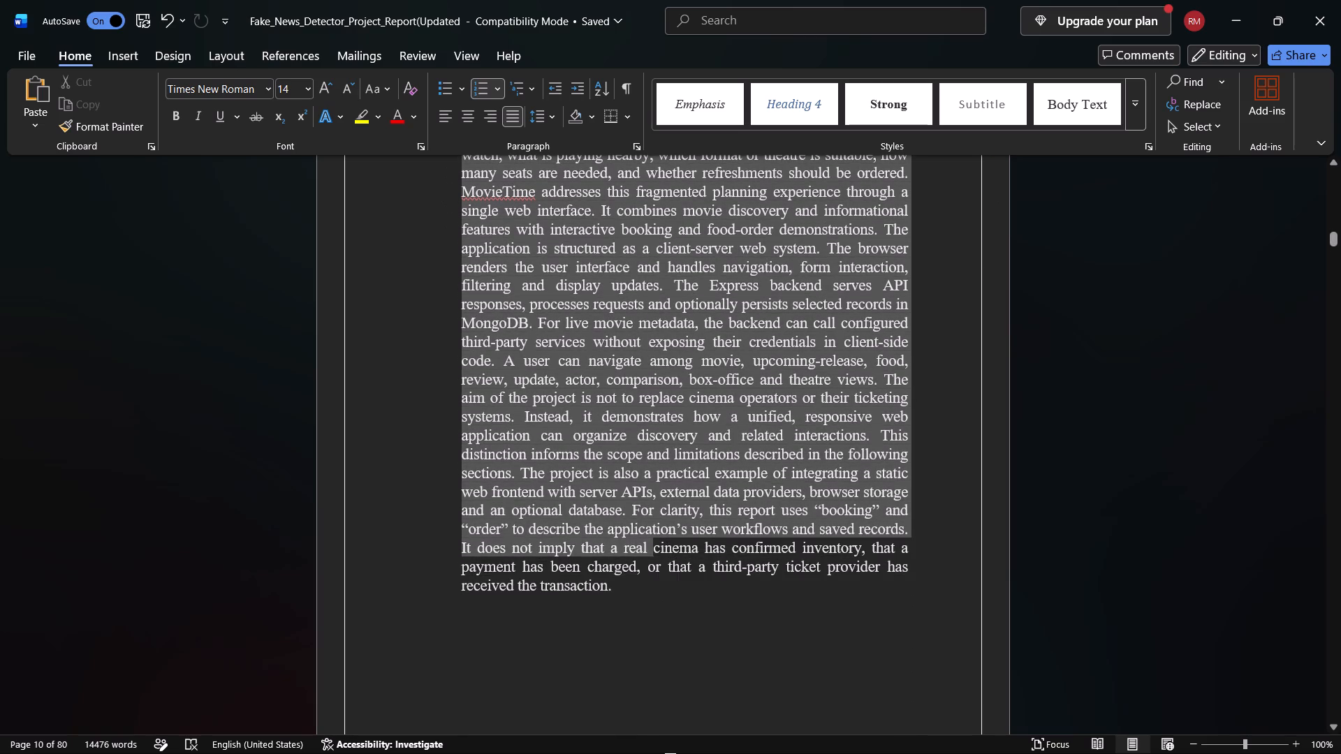
left_click_drag(616, 547, 613, 588)
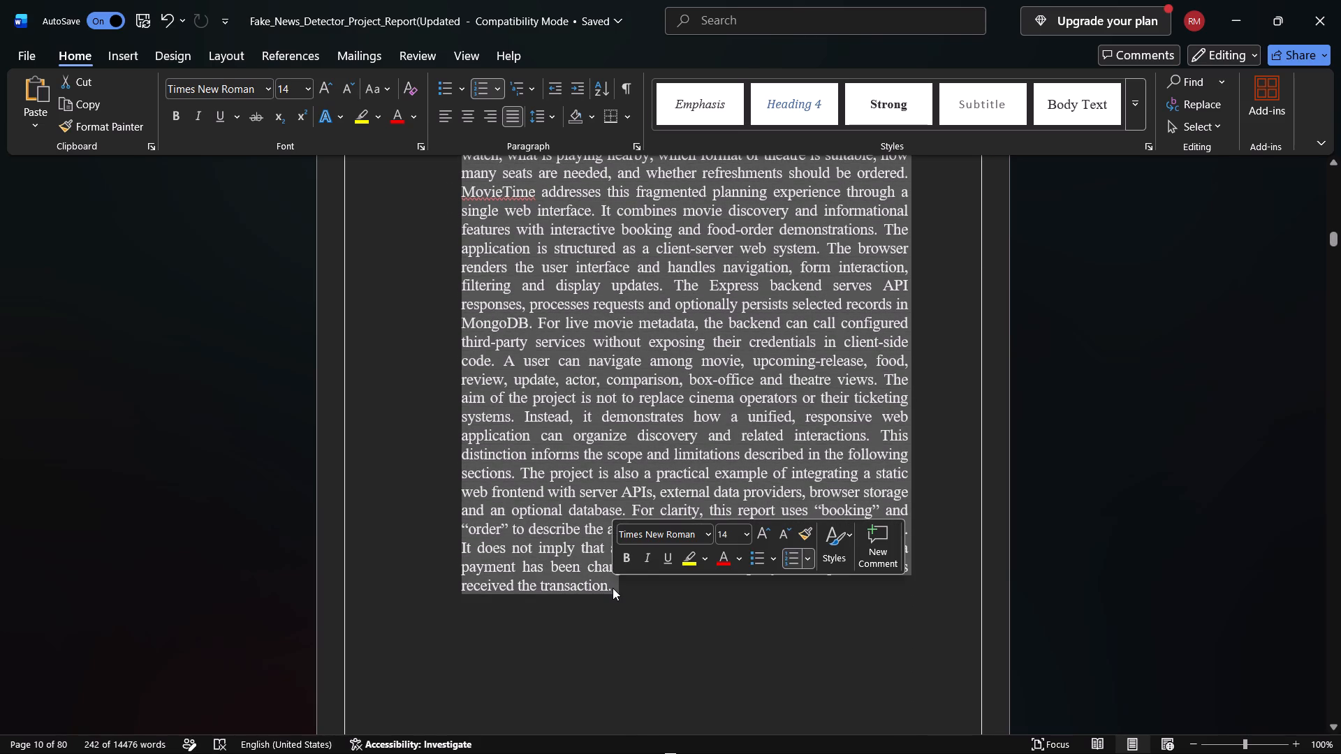
left_click(676, 533)
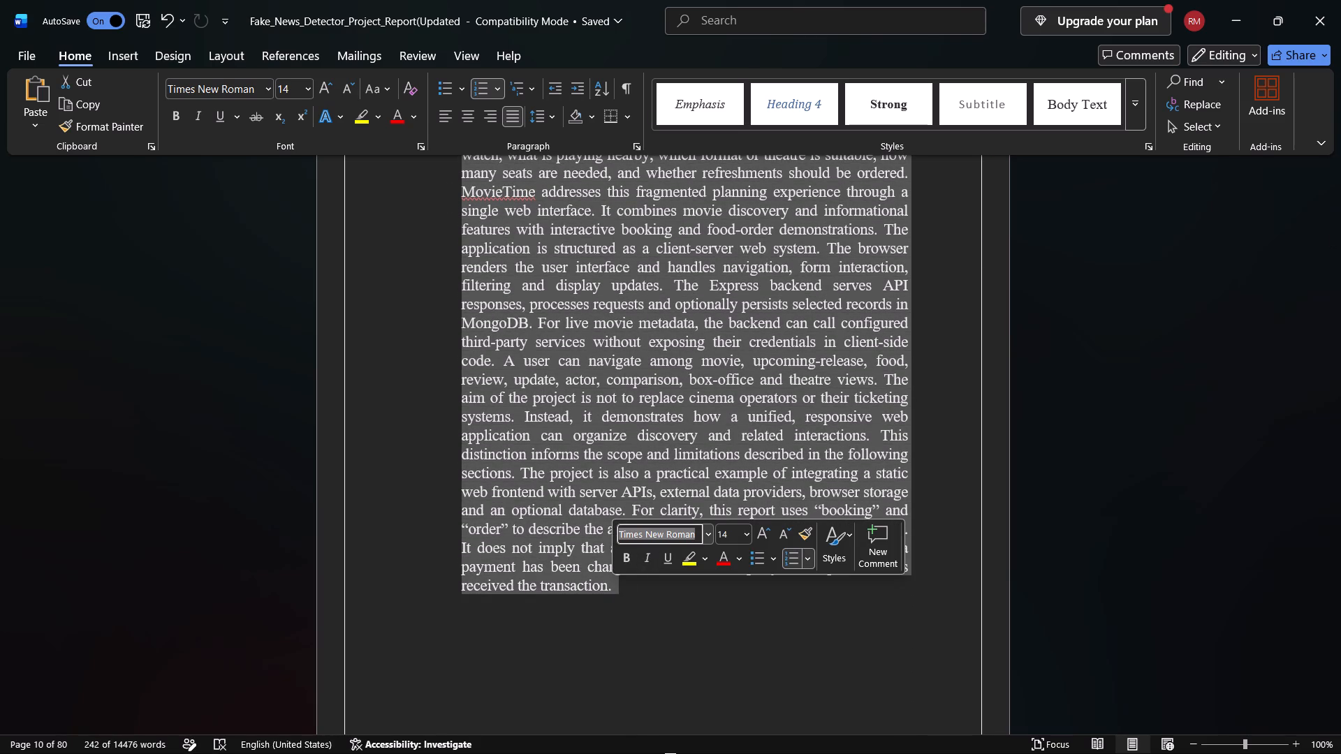
key("ctrl+v")
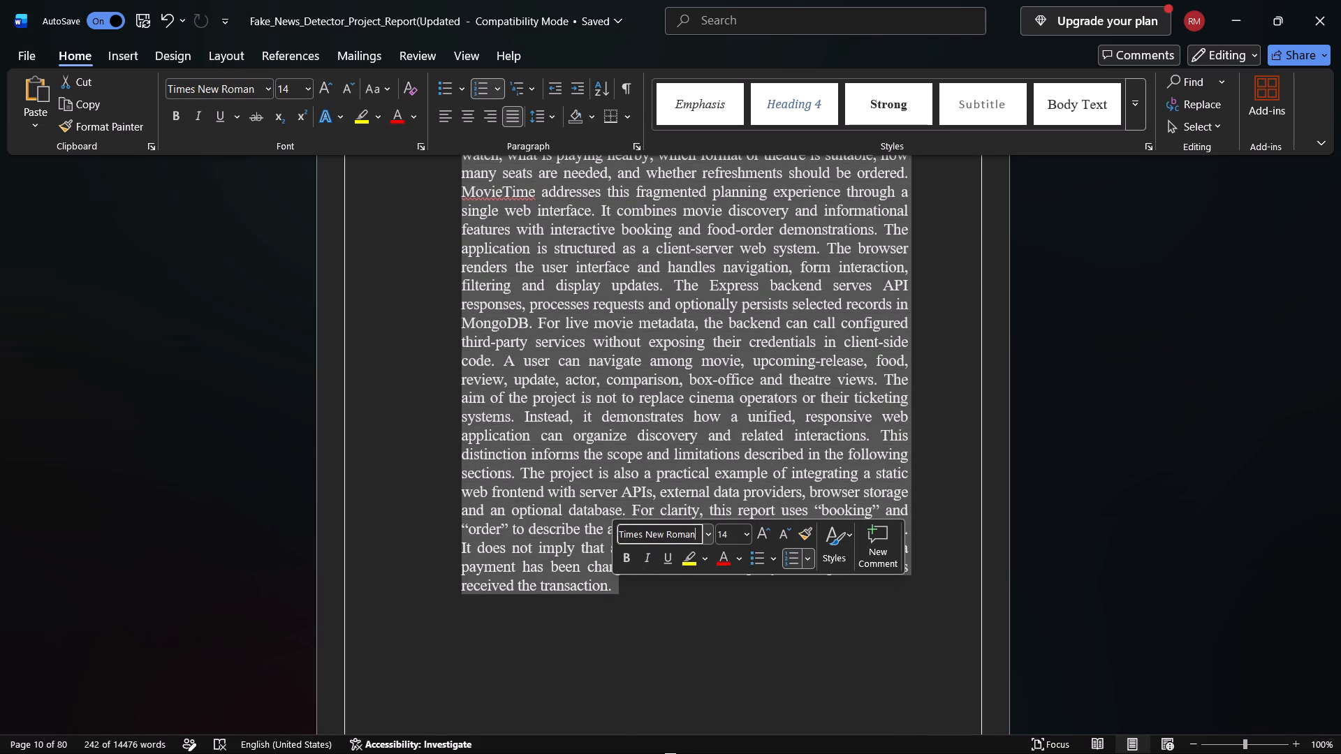
left_click(687, 600)
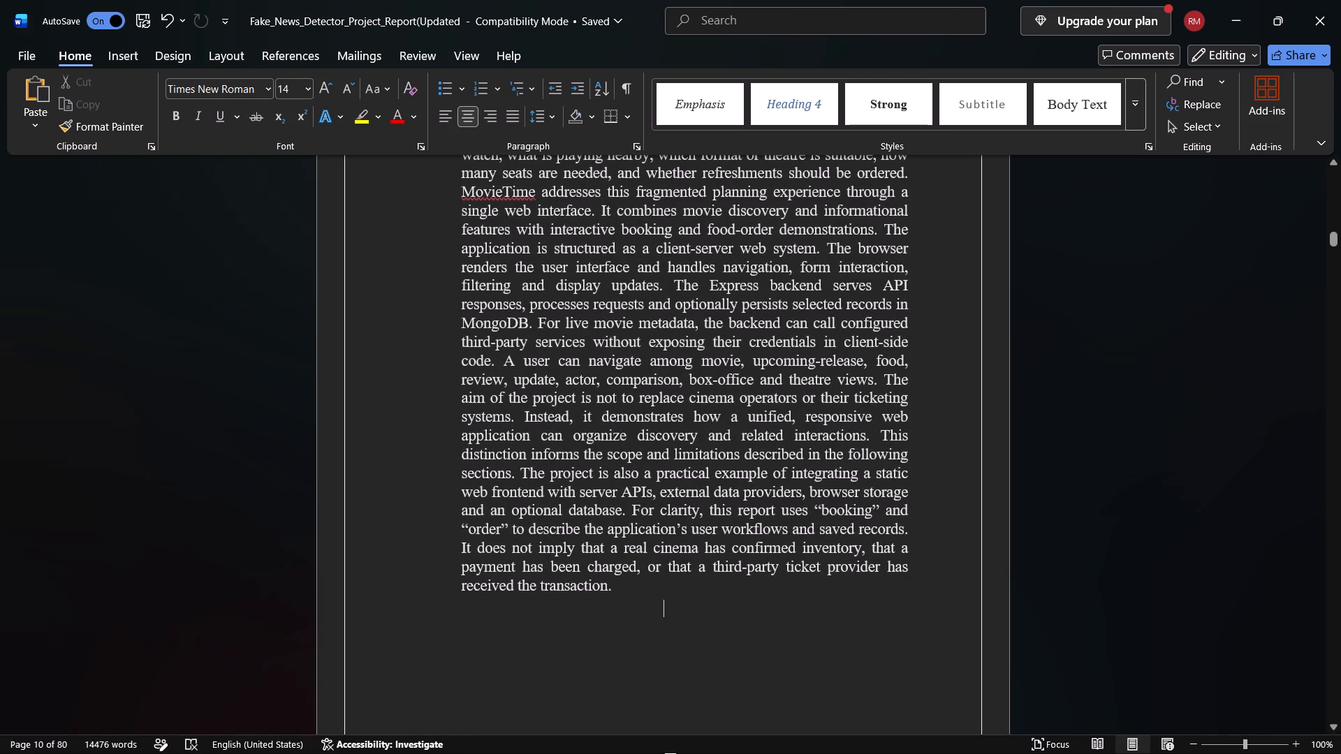
Switch to the original Fake News Detector report and examine the first paragraph of section 1.1 Problem Definition.
key("alt+Tab")
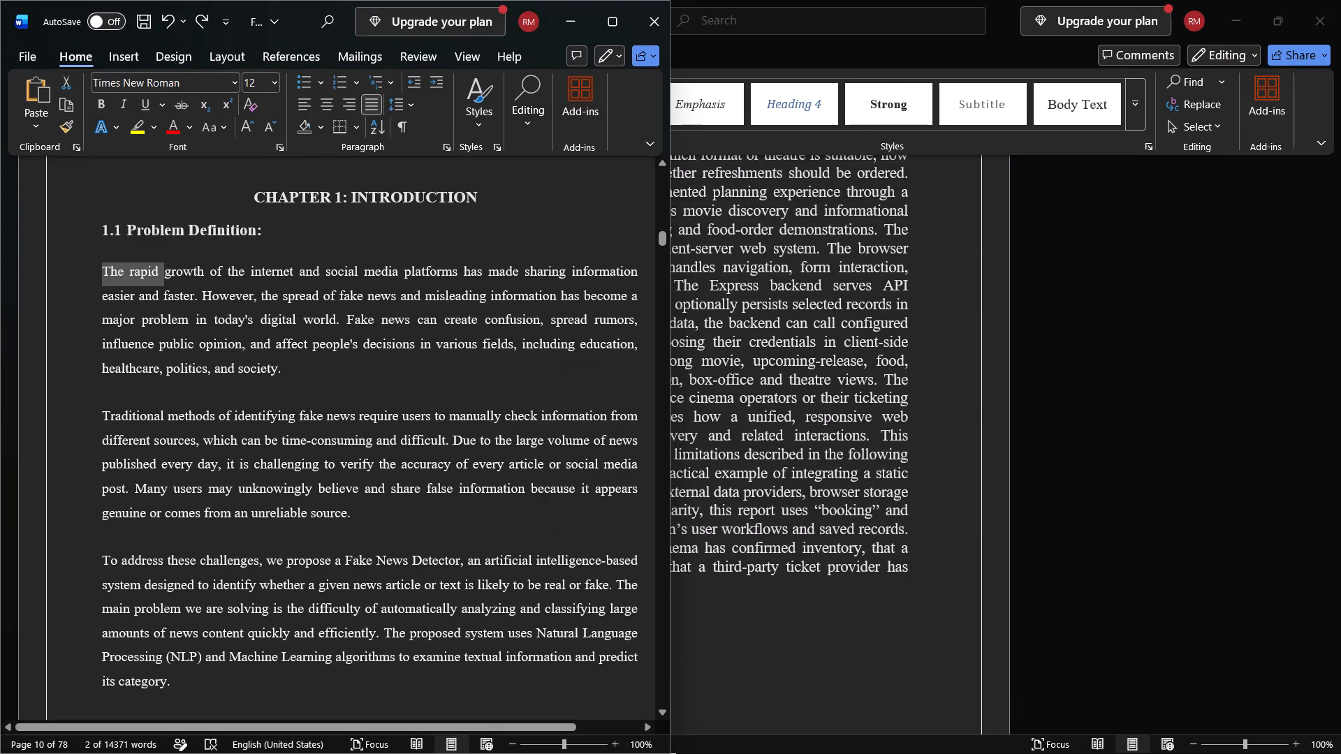
triple_click(186, 269)
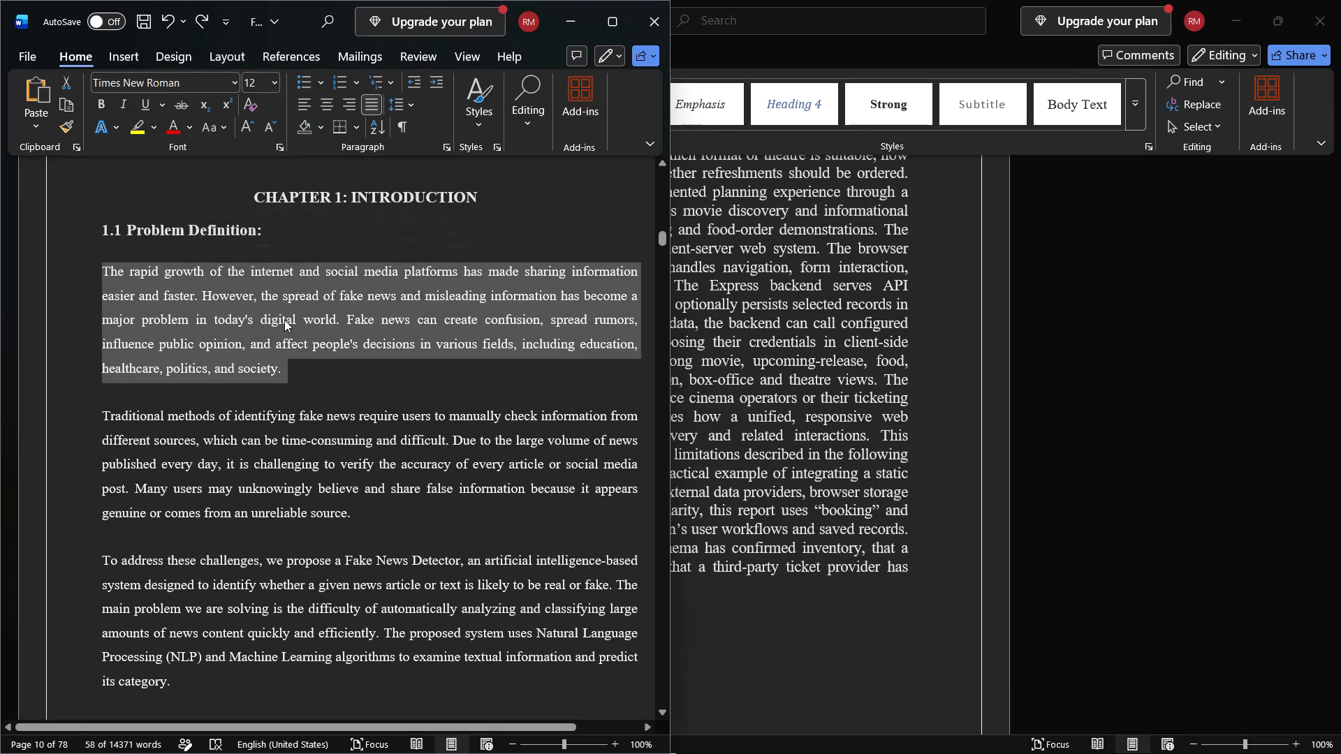
left_click(266, 318)
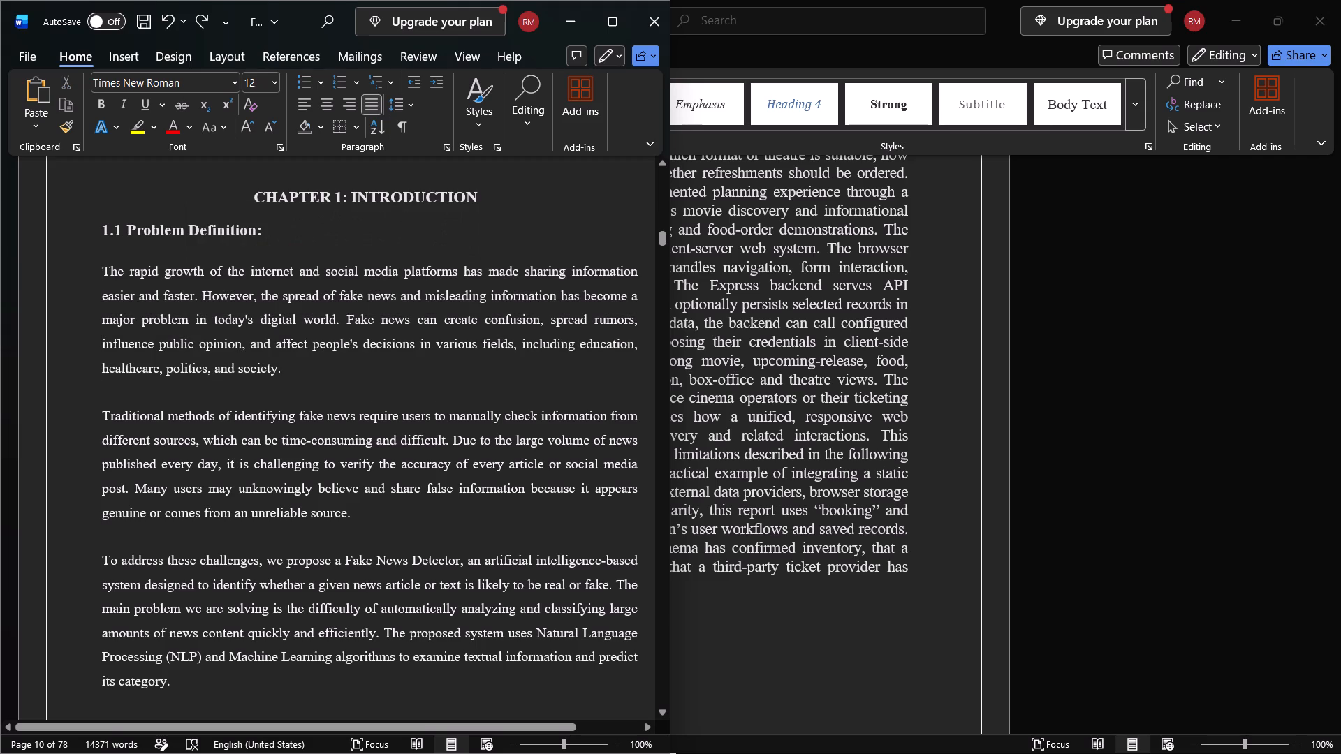
left_click_drag(284, 370, 110, 272)
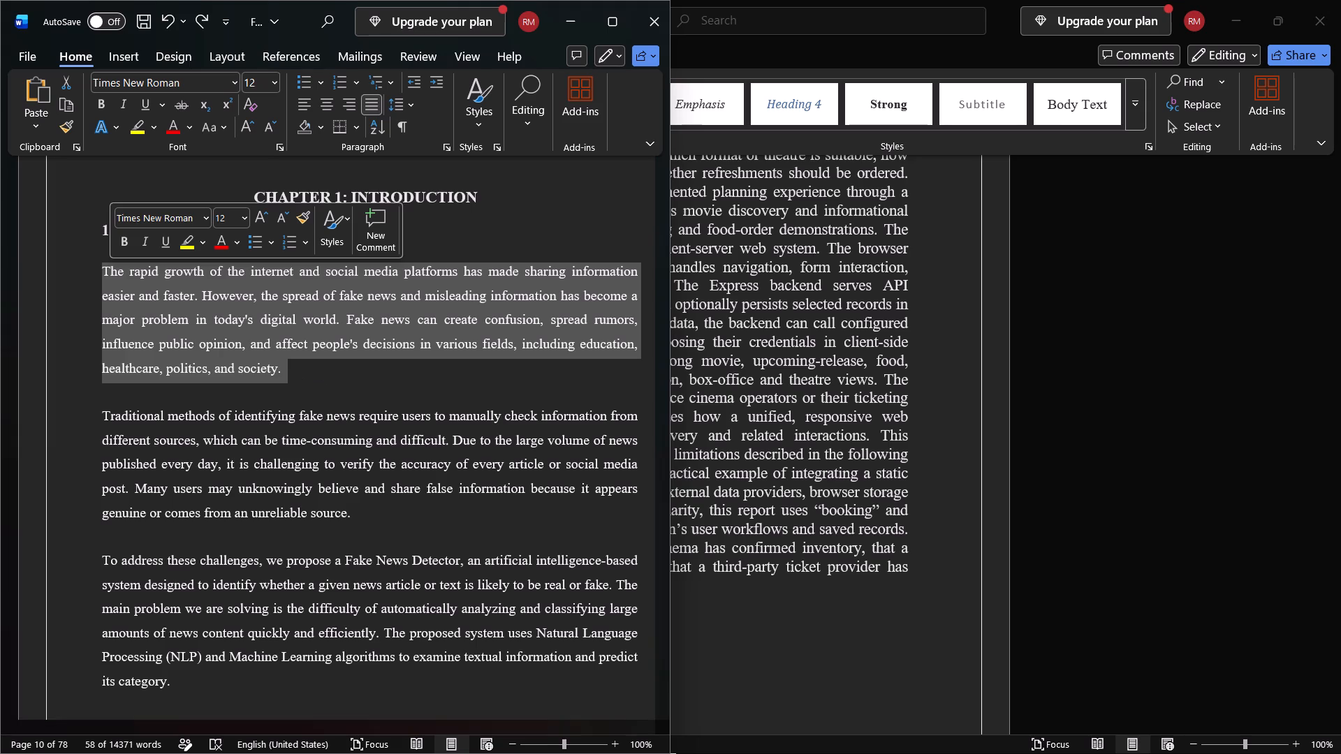
In the MovieTime report, split the introduction after "food-order demonstrations." with a blank line, leaving the new paragraph and blank line unnumbered.
left_click(847, 359)
scroll(847, 359, "up", 2)
scroll(847, 359, "down", 1)
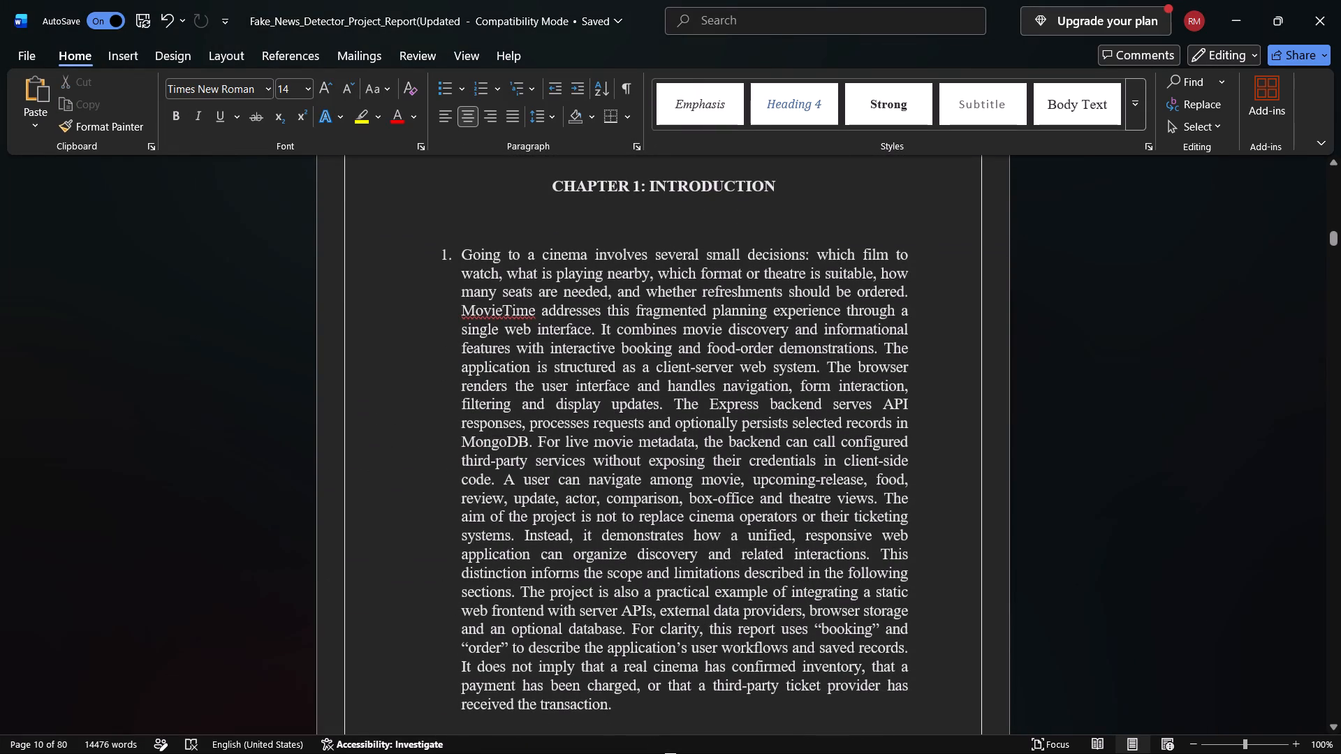
left_click(879, 351)
key("Return")
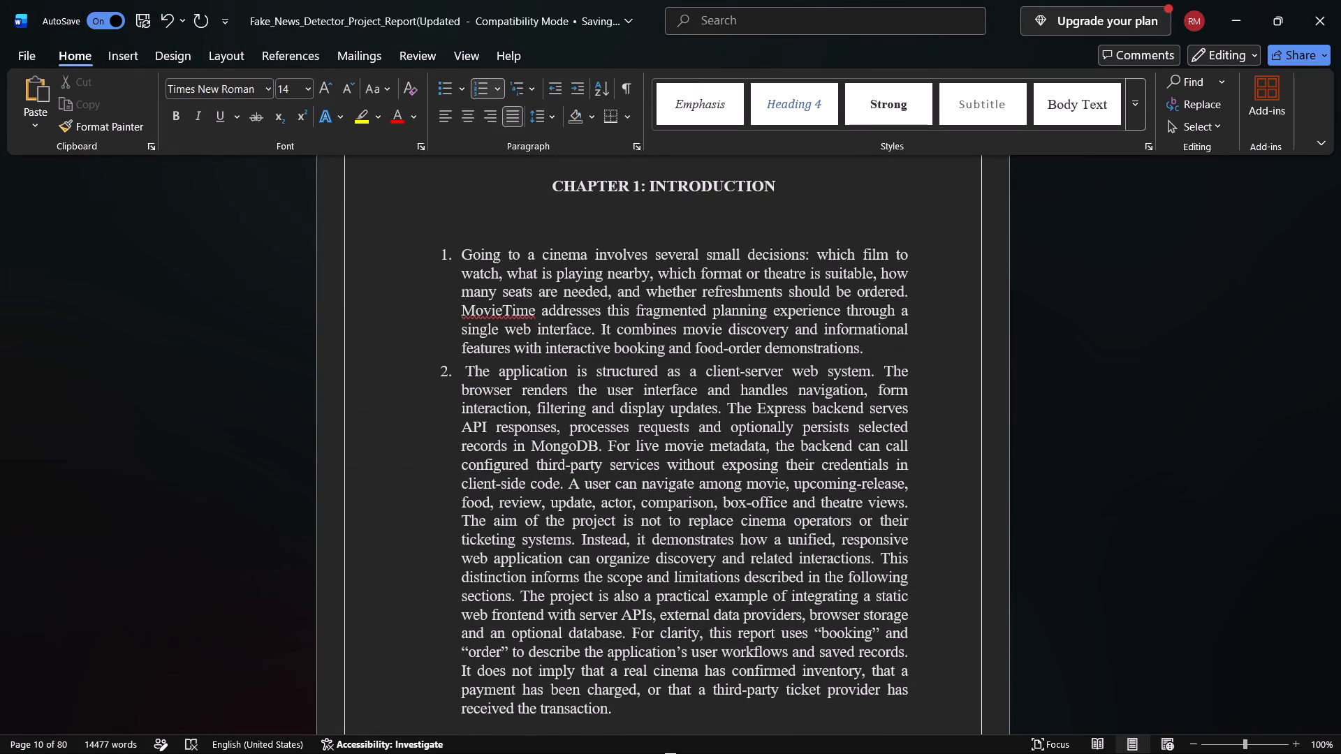
key("Return")
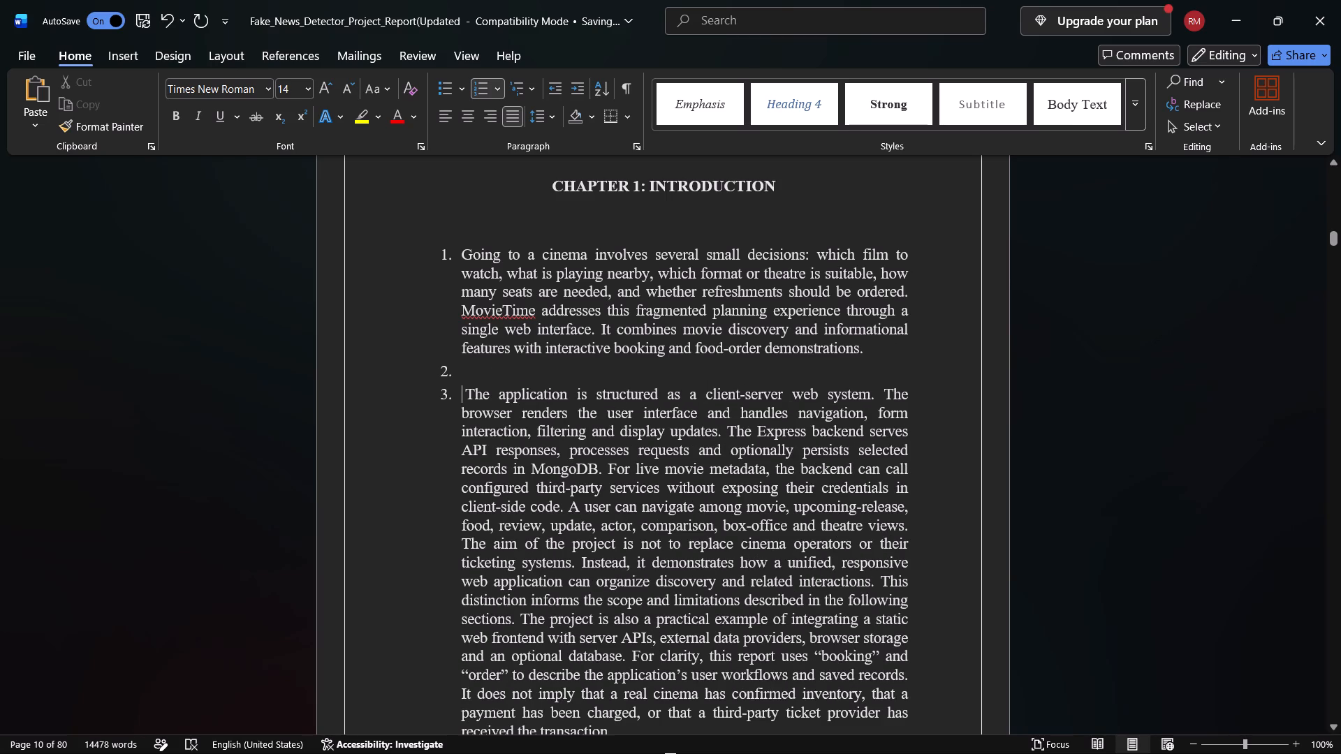
key("BackSpace")
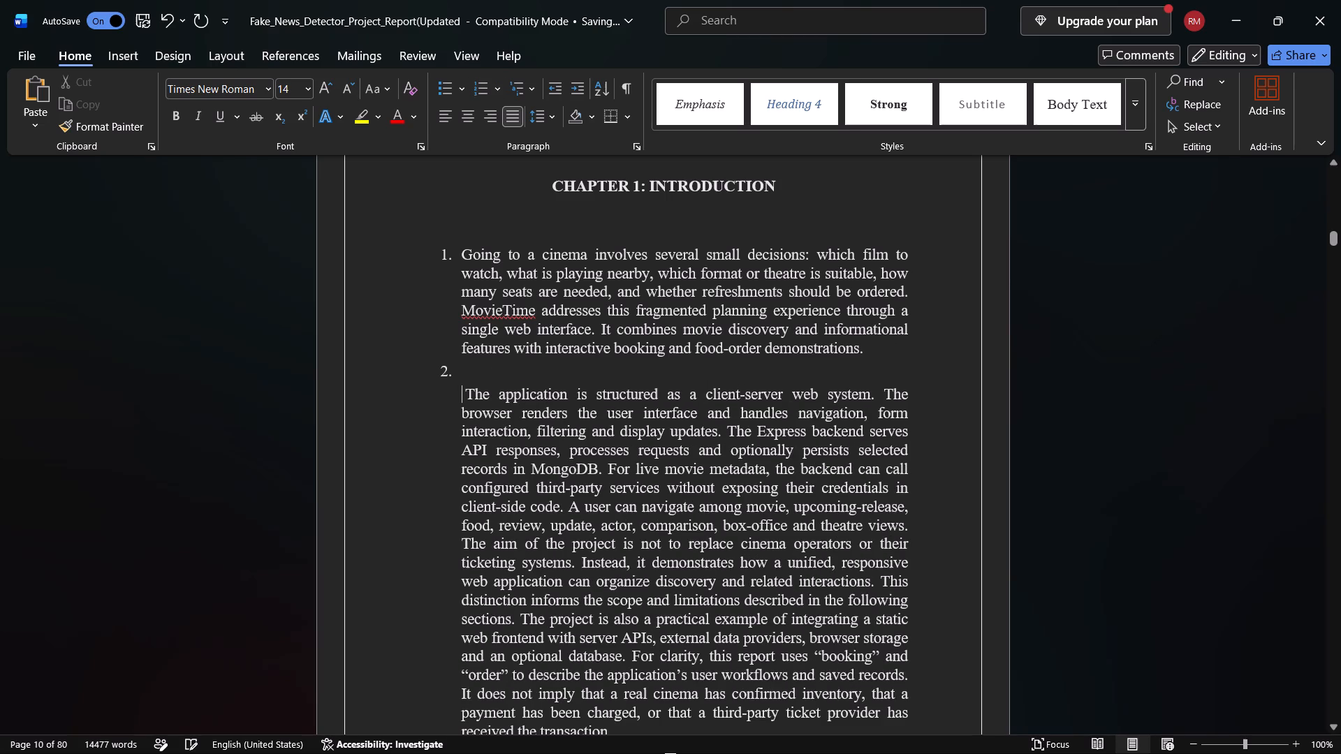
key("Up")
key("BackSpace")
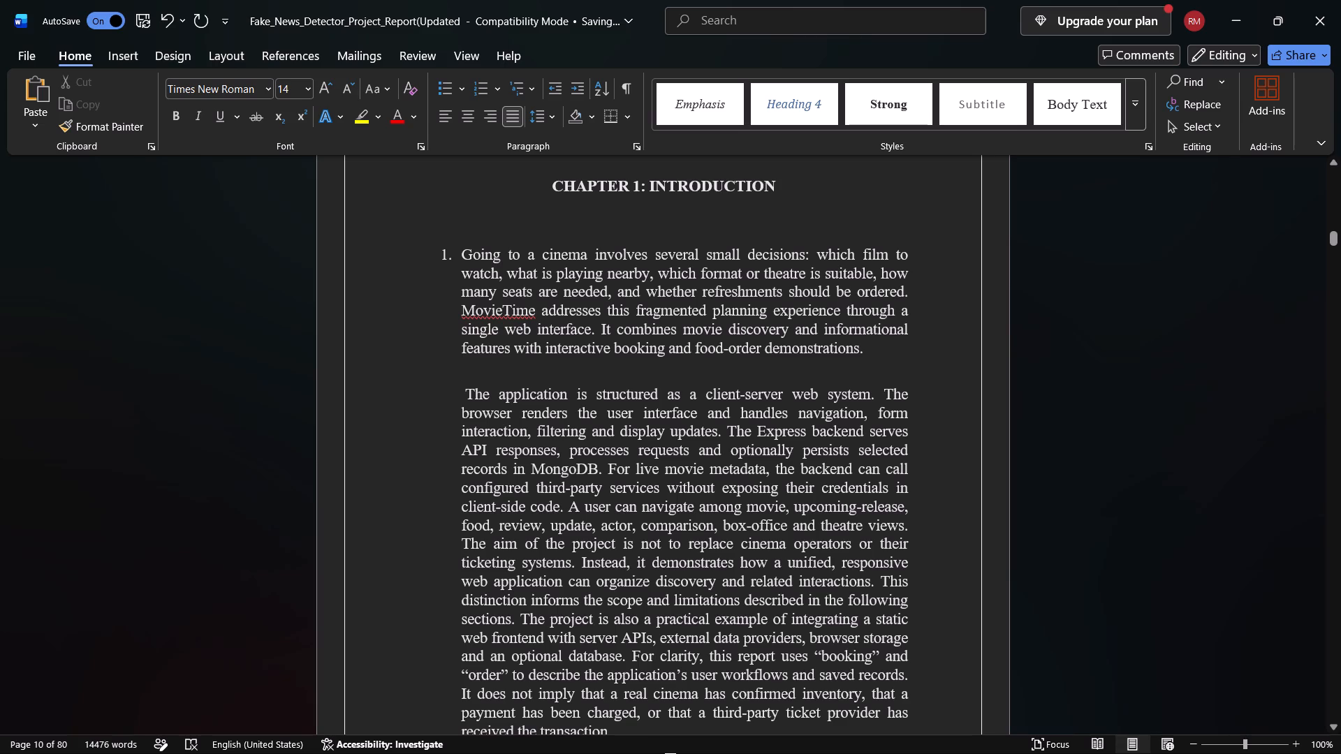
Split the introduction again after "ticketing systems." with a blank line, so "Instead, it demonstrates" starts a third paragraph.
left_click(577, 567)
key("Return")
key("Return")
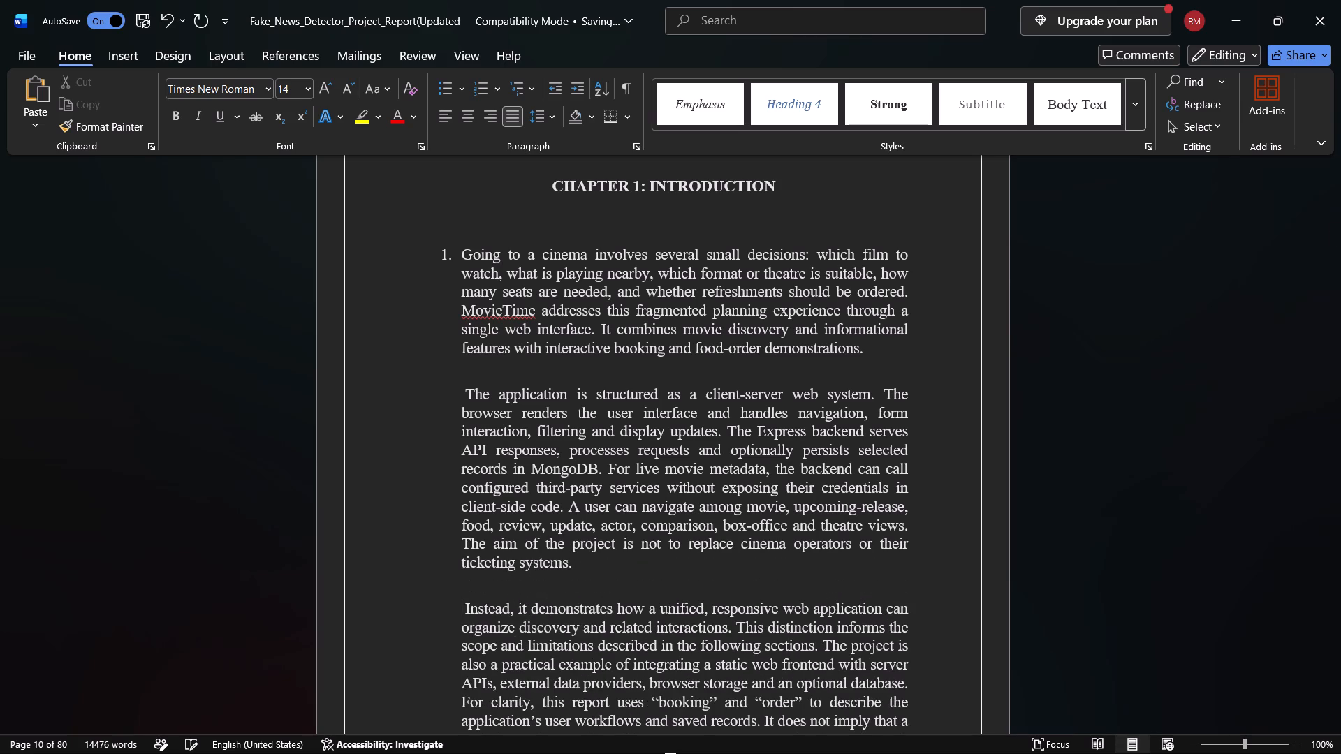
scroll(577, 567, "down", 1)
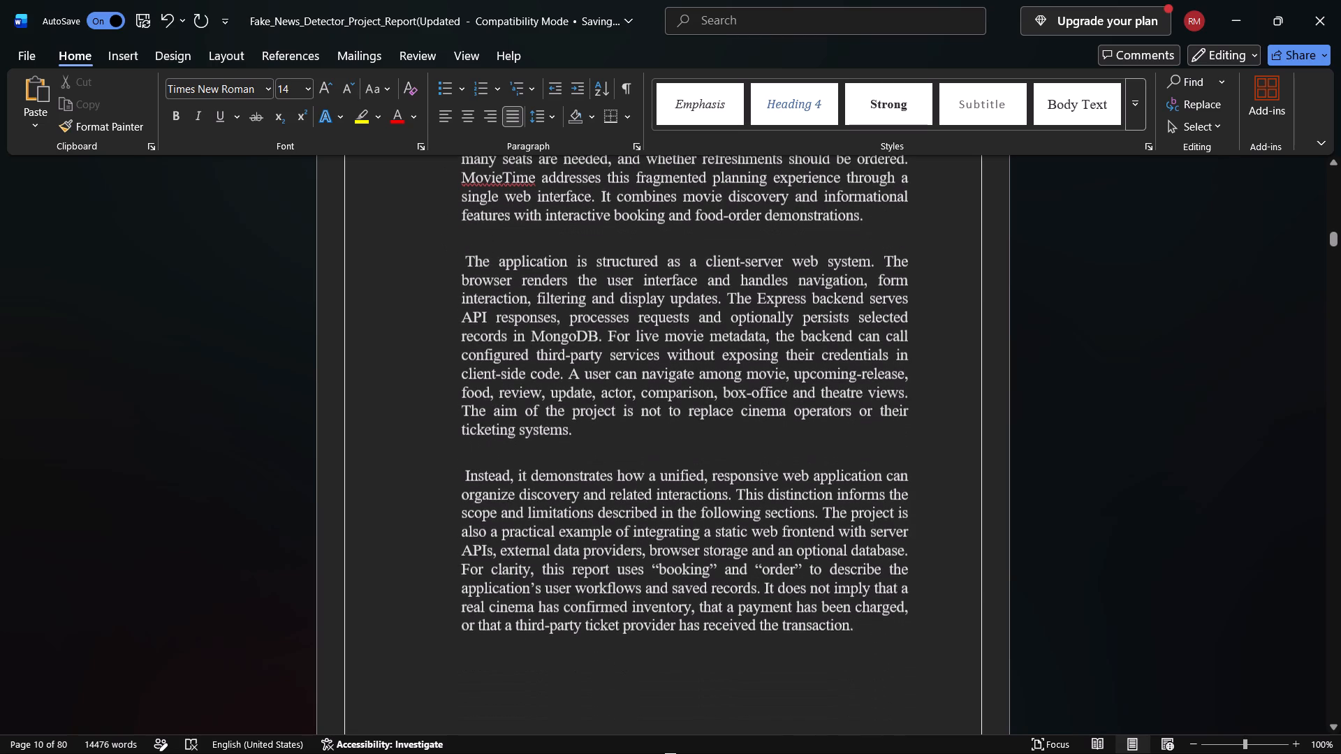
scroll(577, 567, "down", 1)
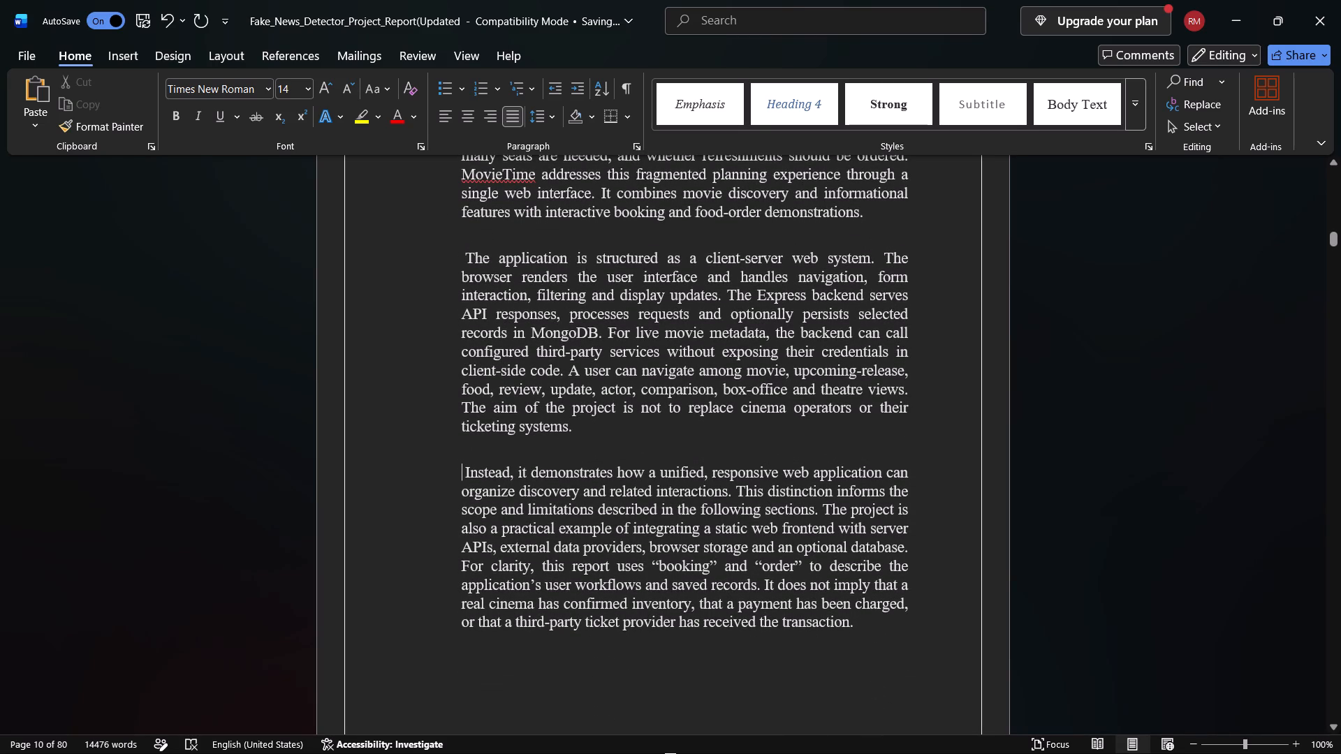
Check the body text size in the original report and set all three MovieTime introduction paragraphs to font size 12.
key("alt+Tab")
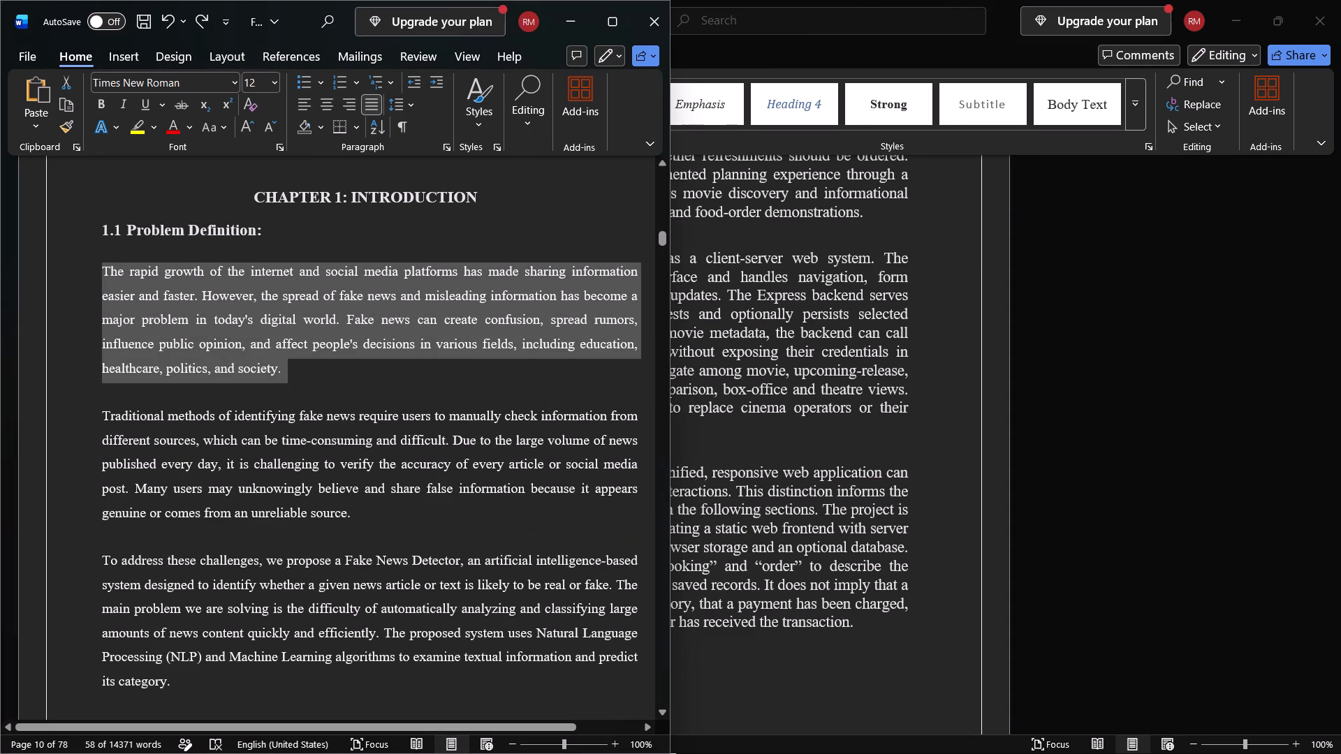
left_click(613, 24)
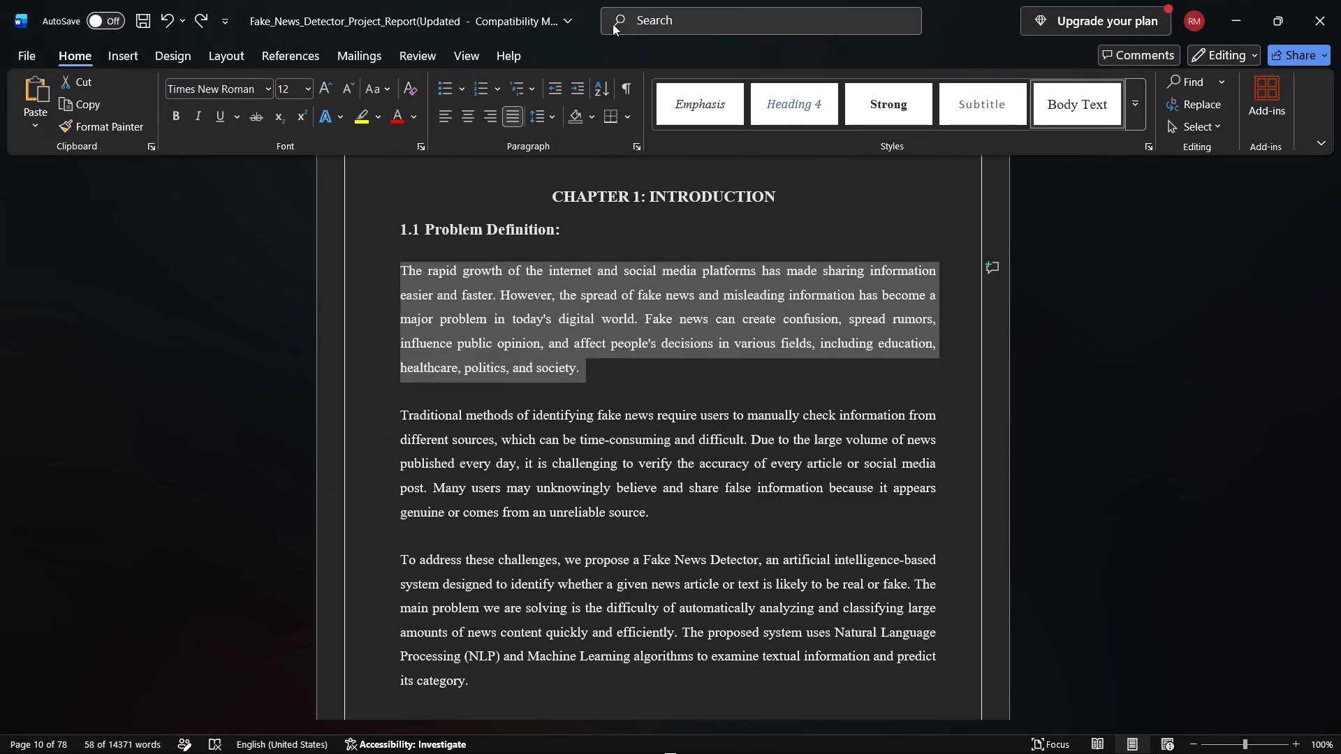
key("alt+Tab")
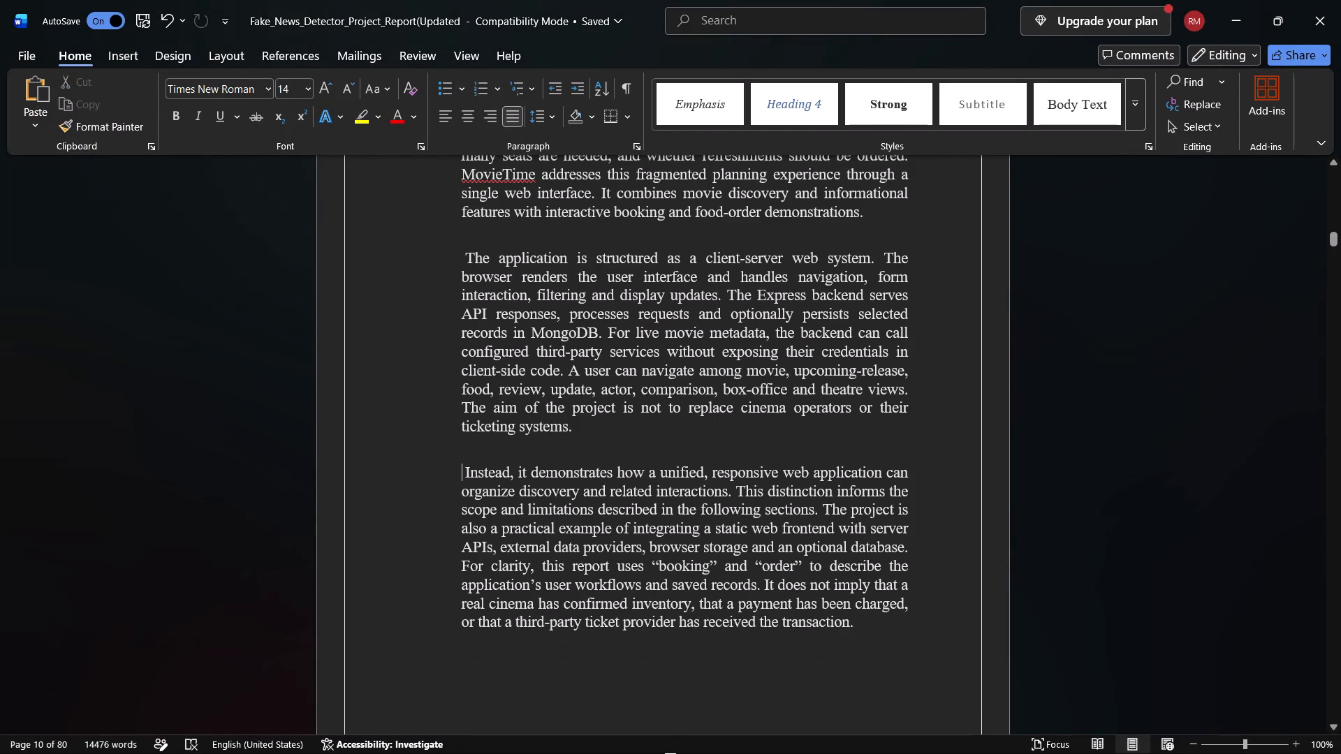
left_click(575, 437)
left_click_drag(855, 625, 791, 619)
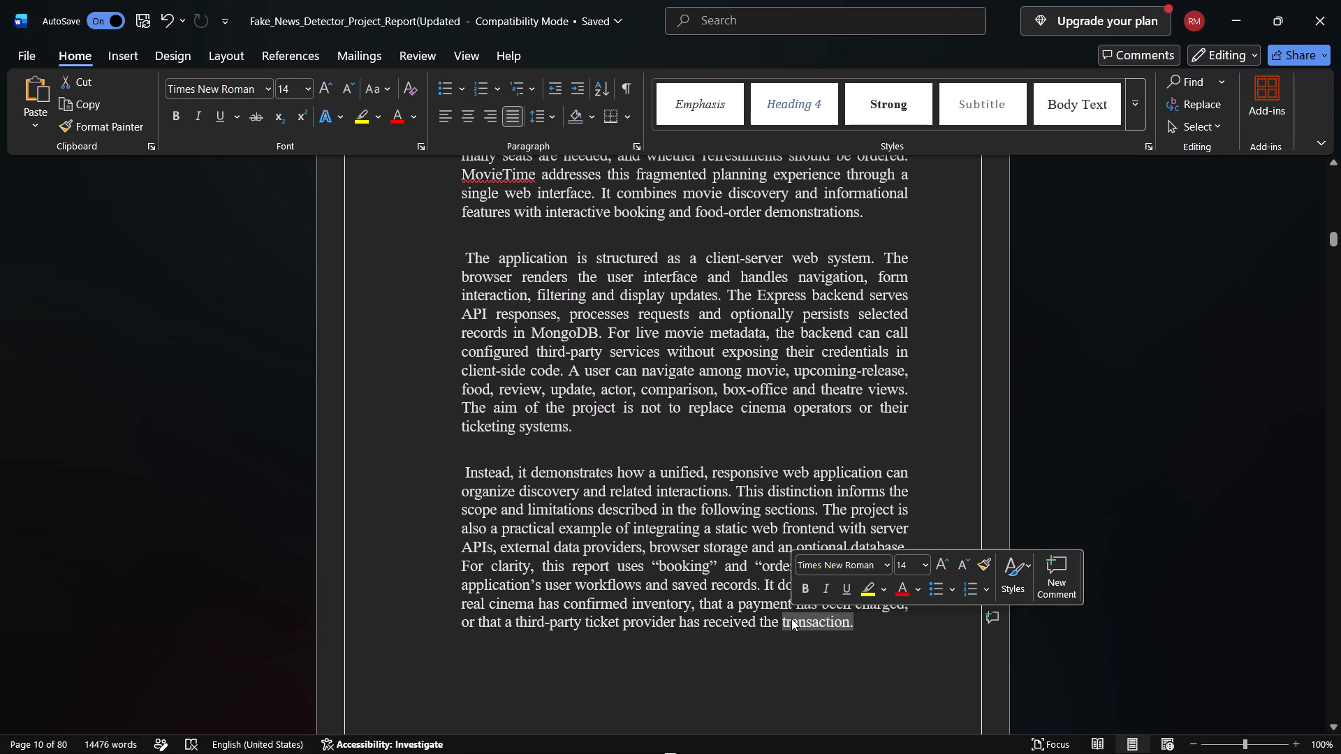
left_click(857, 630)
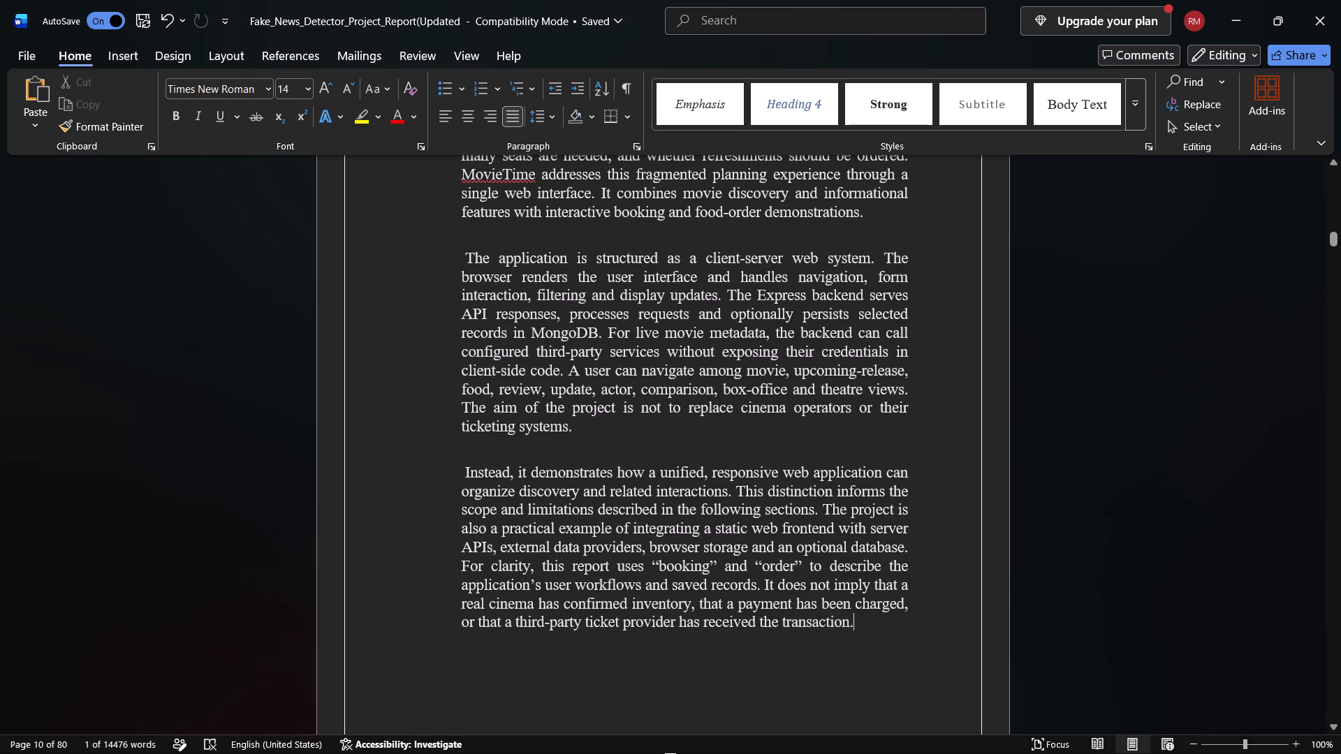
left_click_drag(858, 626, 478, 132)
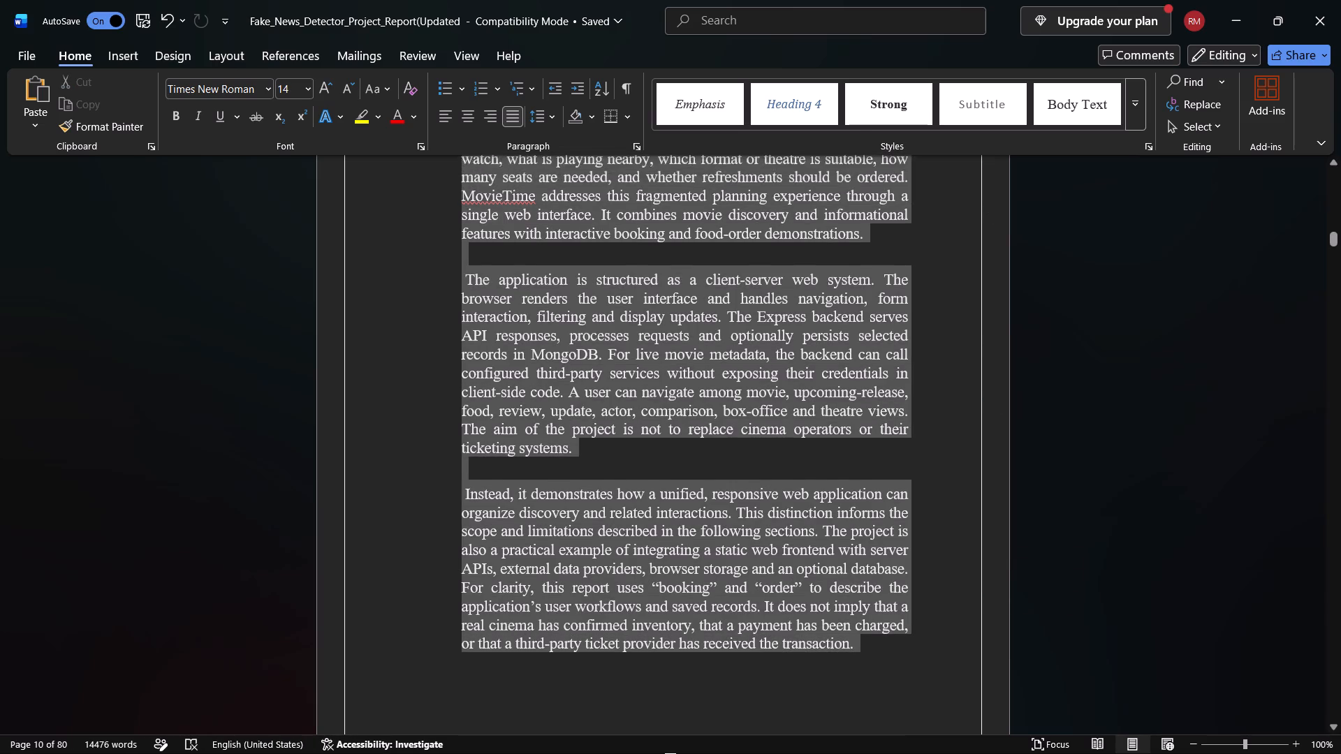
left_click_drag(478, 132, 457, 369)
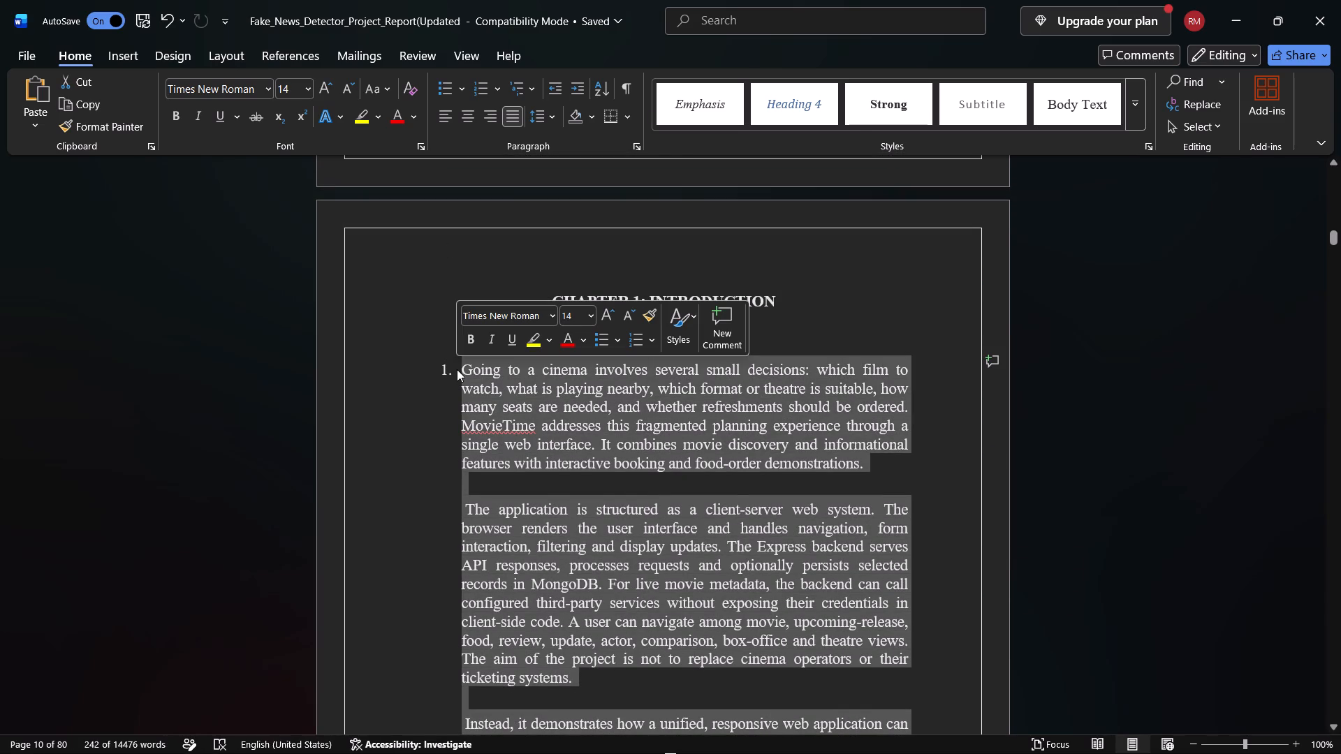
left_click(585, 316)
left_click(578, 422)
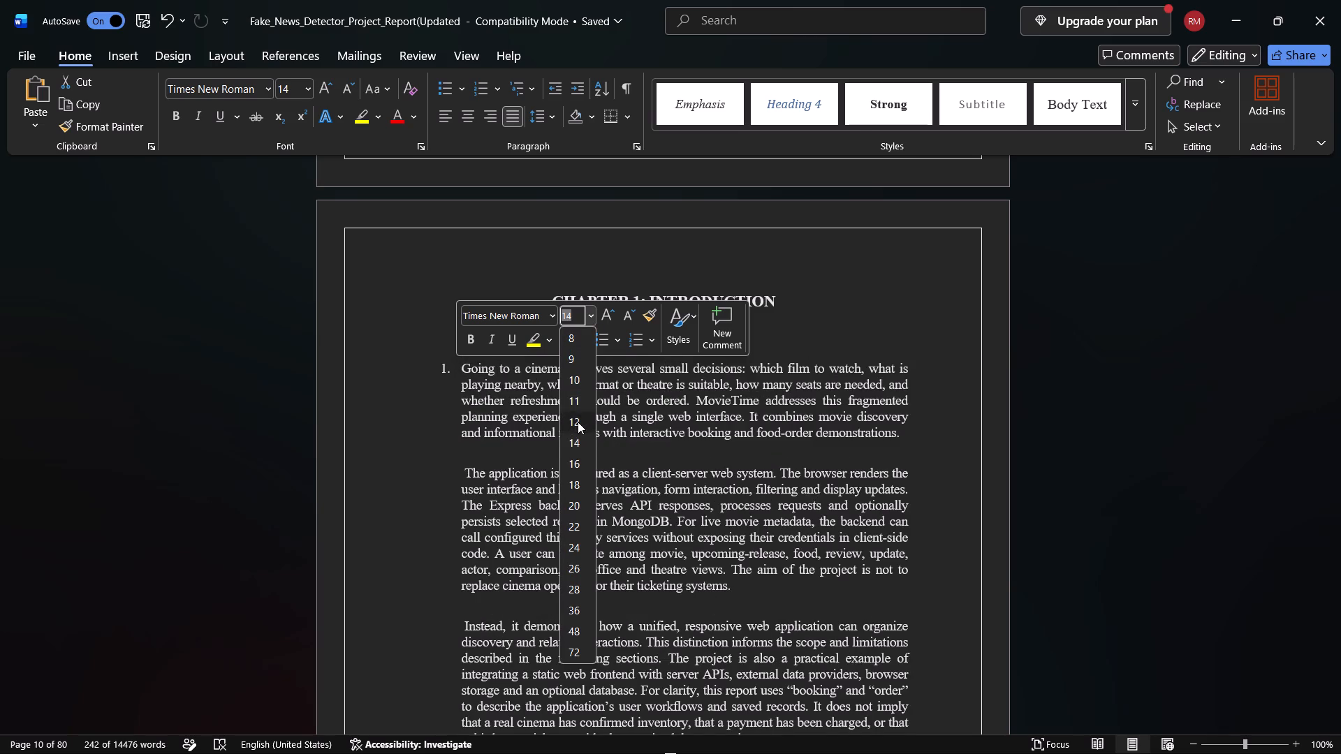
Remove the list number from the first introduction paragraph, "Going to a cinema involves several small decisions".
left_click(439, 409)
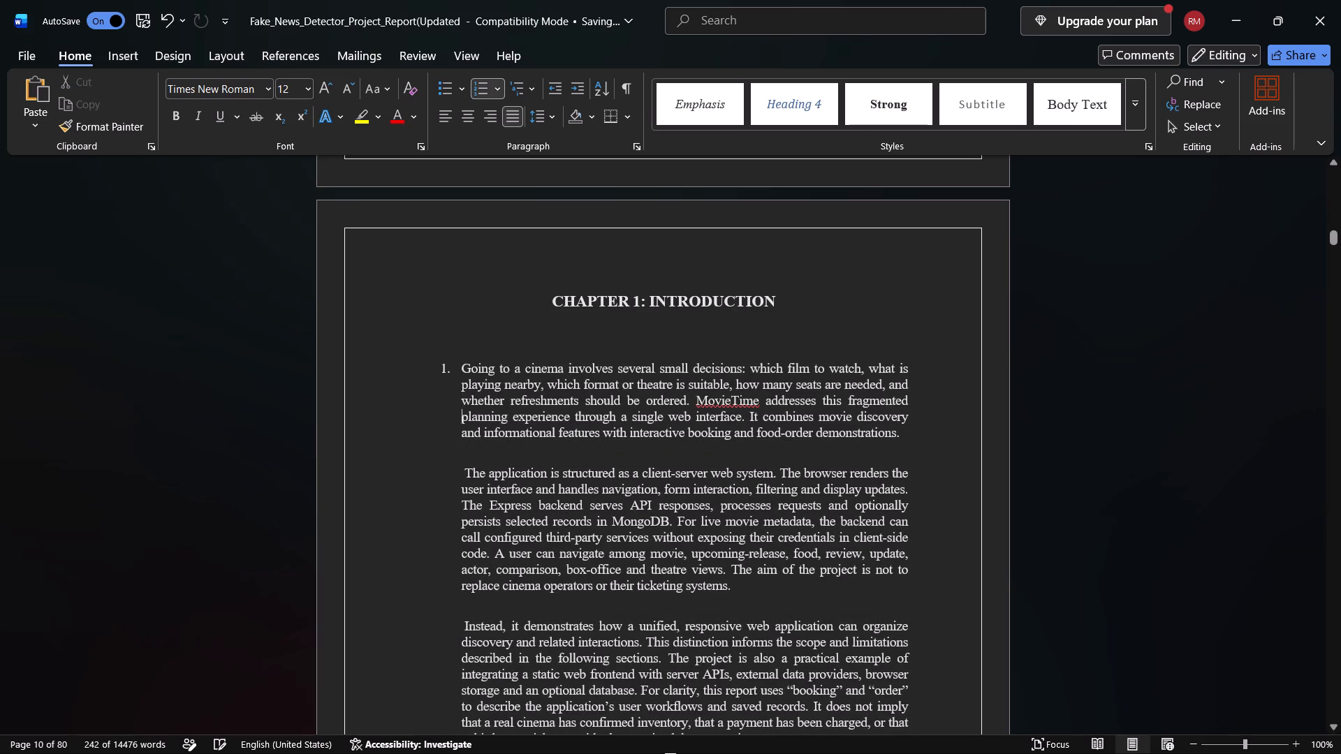
left_click(457, 365)
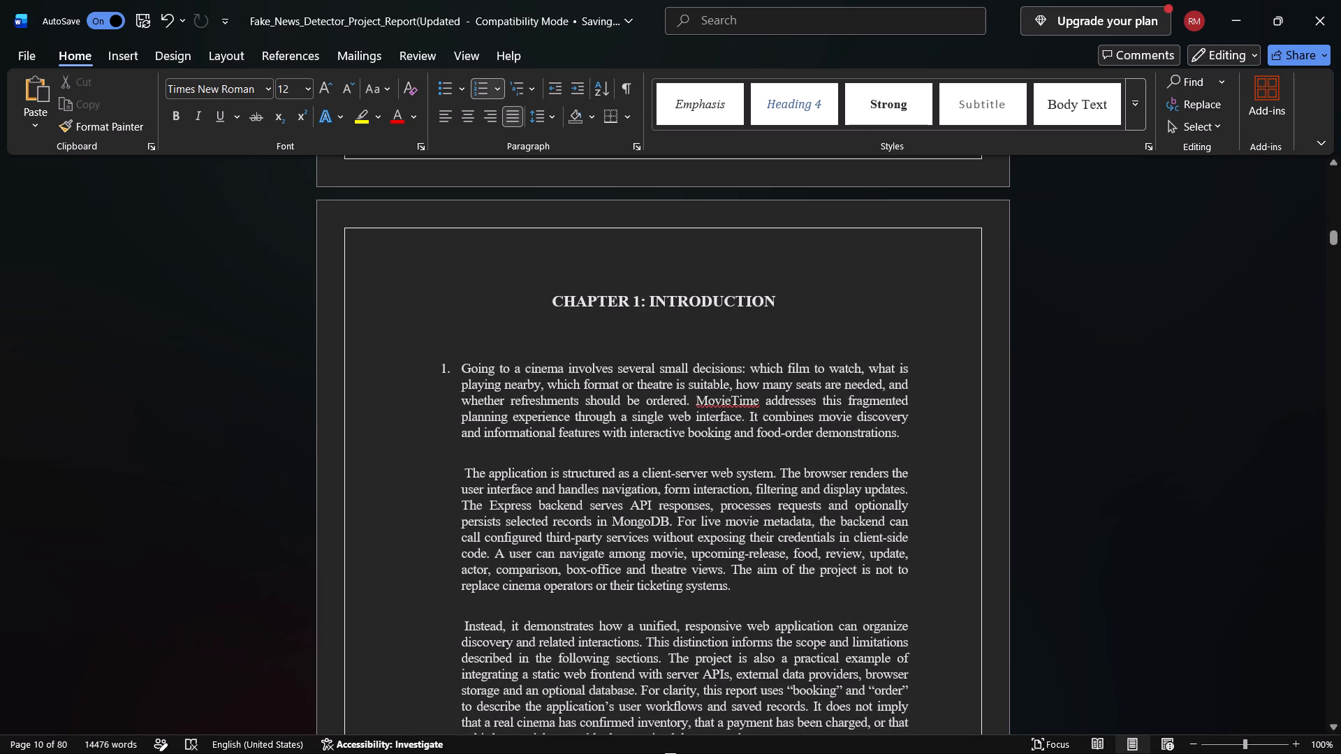
key("BackSpace")
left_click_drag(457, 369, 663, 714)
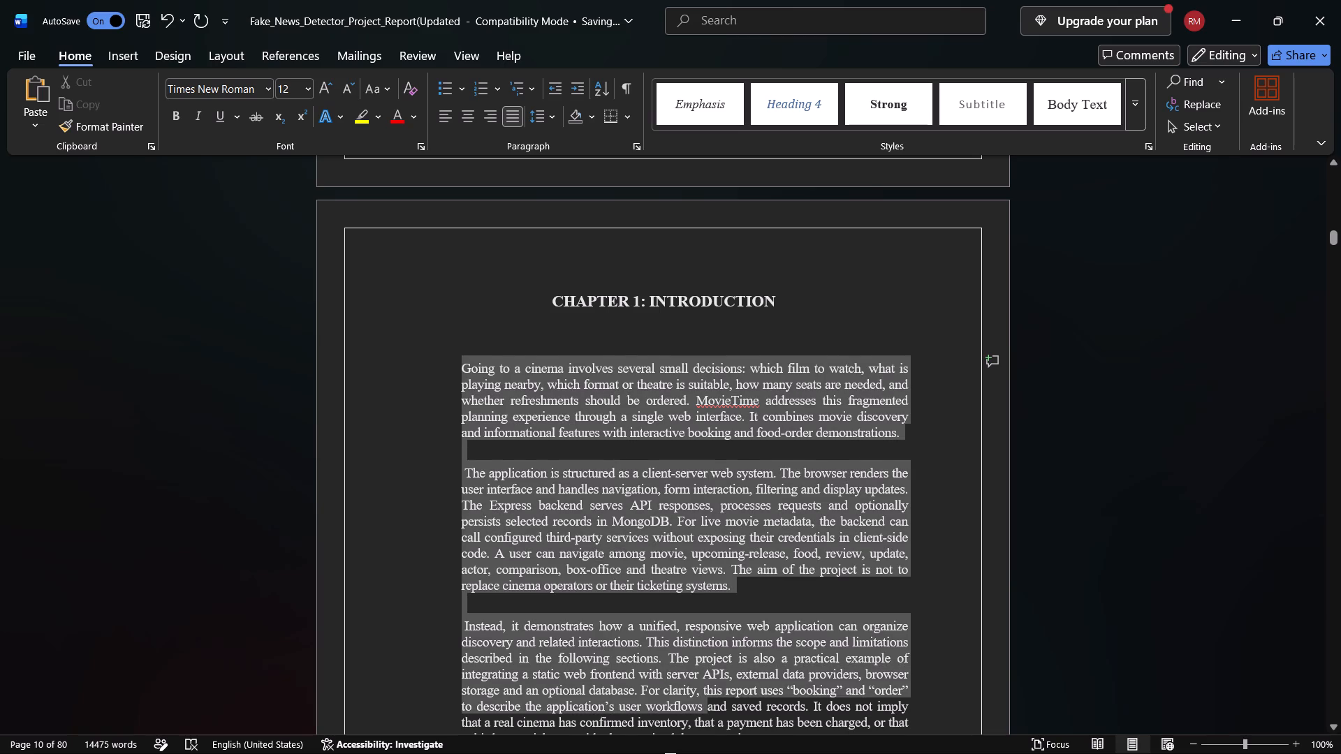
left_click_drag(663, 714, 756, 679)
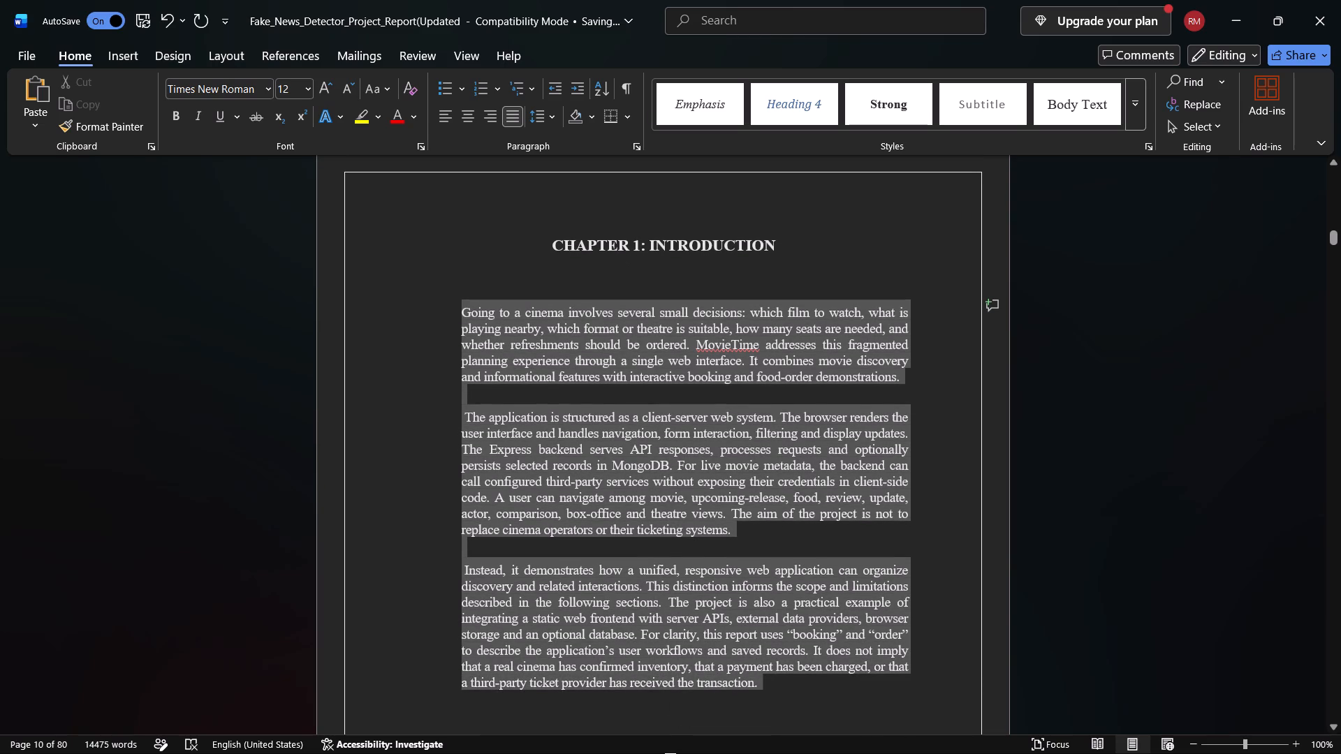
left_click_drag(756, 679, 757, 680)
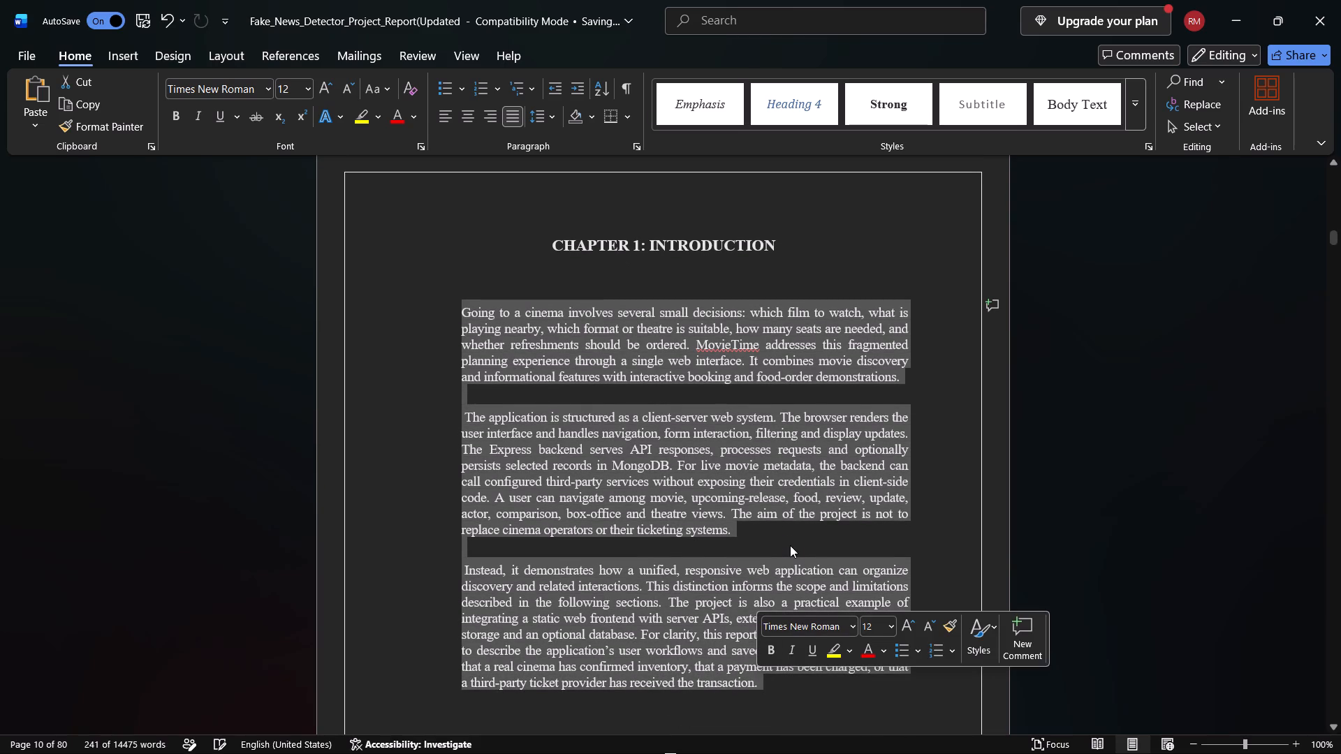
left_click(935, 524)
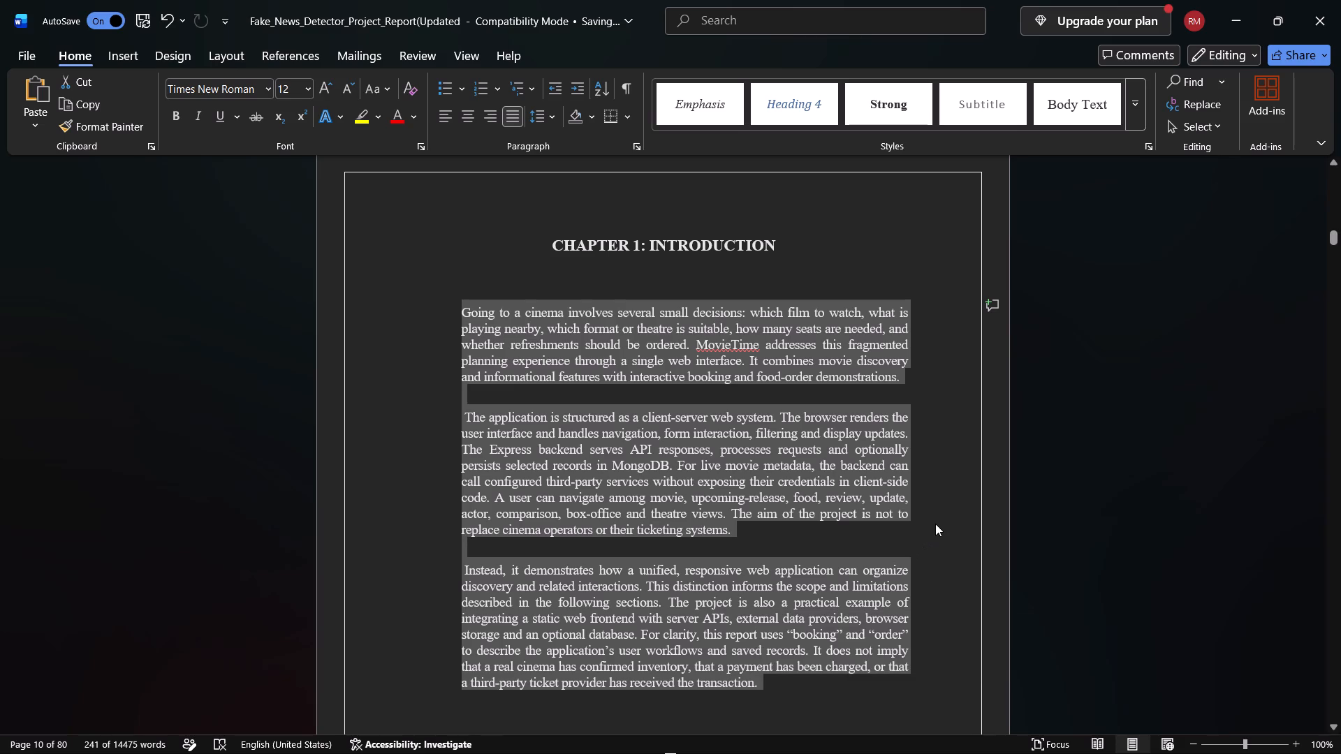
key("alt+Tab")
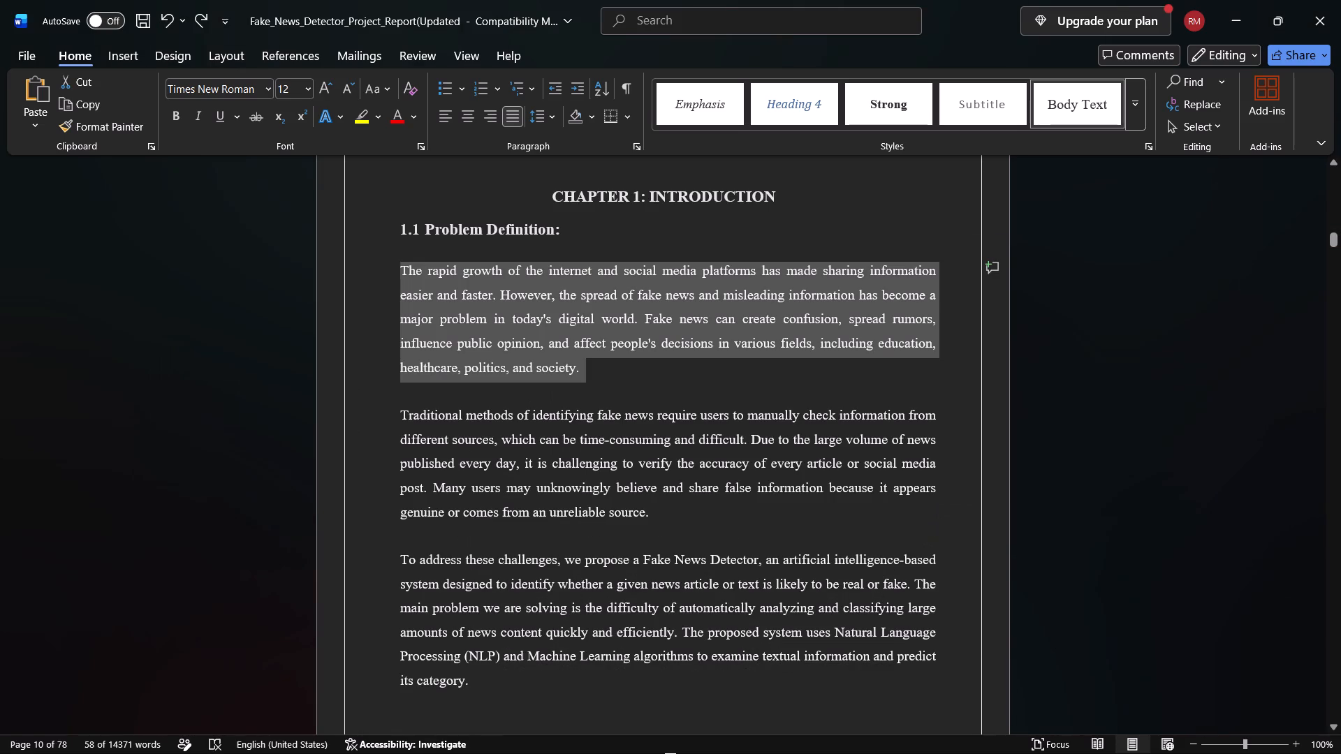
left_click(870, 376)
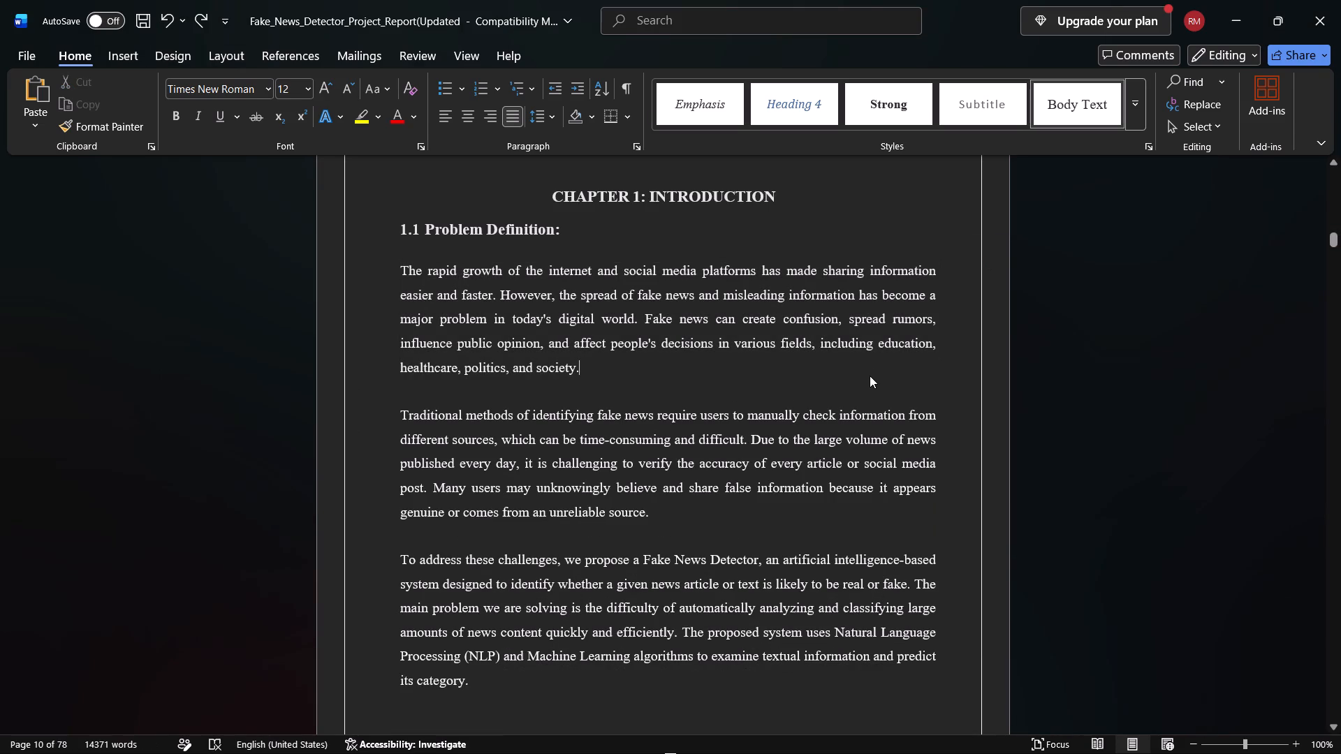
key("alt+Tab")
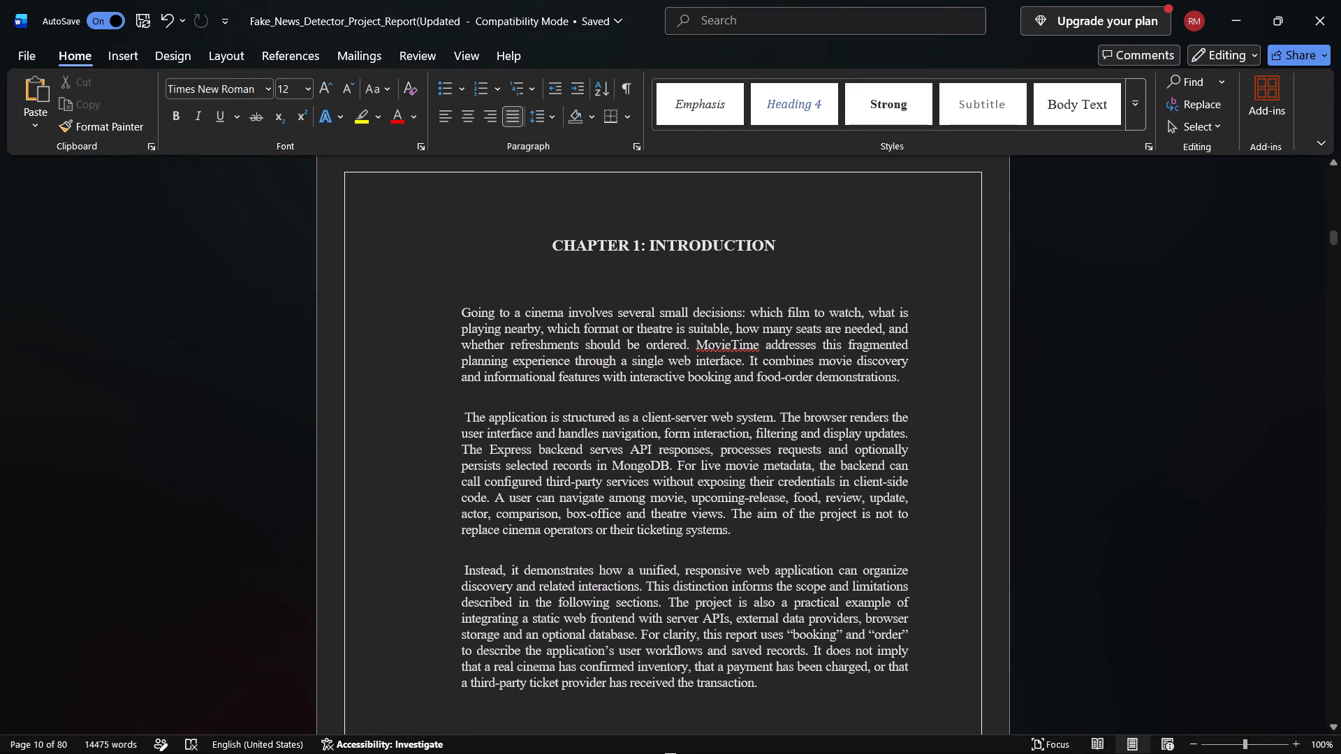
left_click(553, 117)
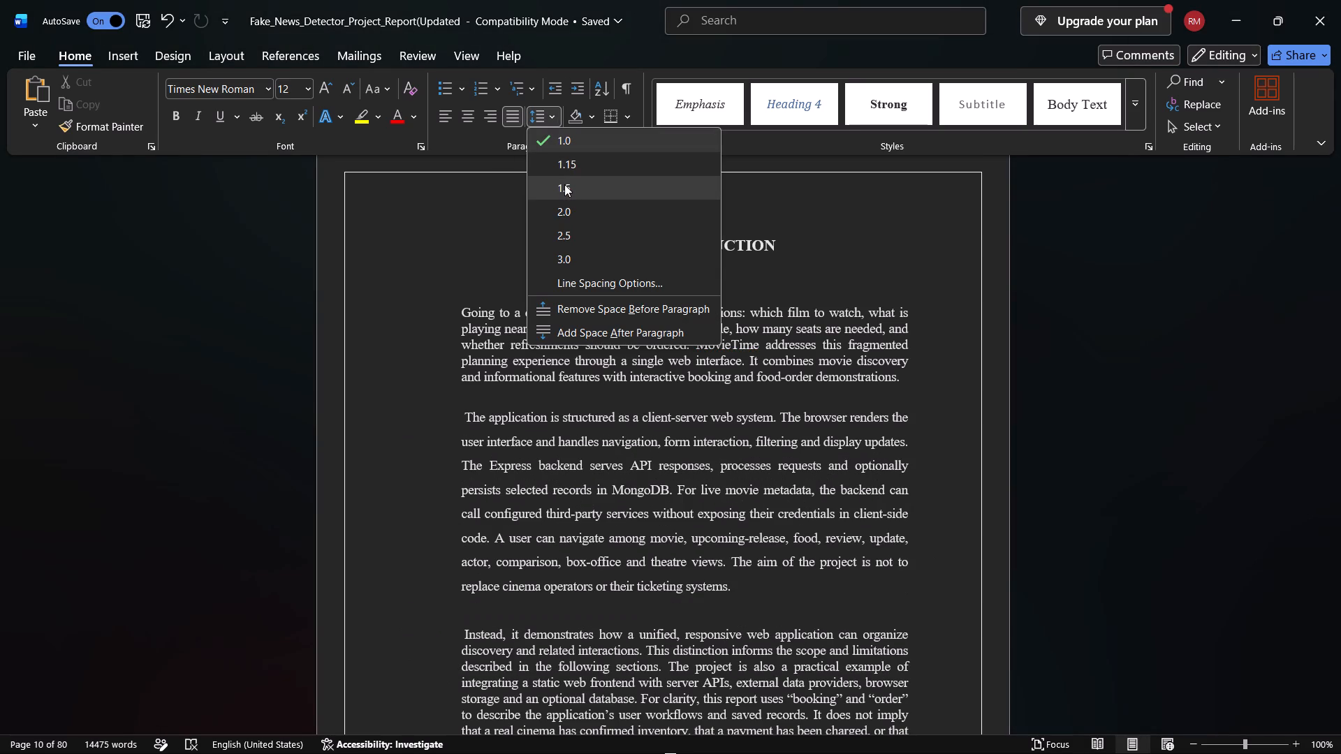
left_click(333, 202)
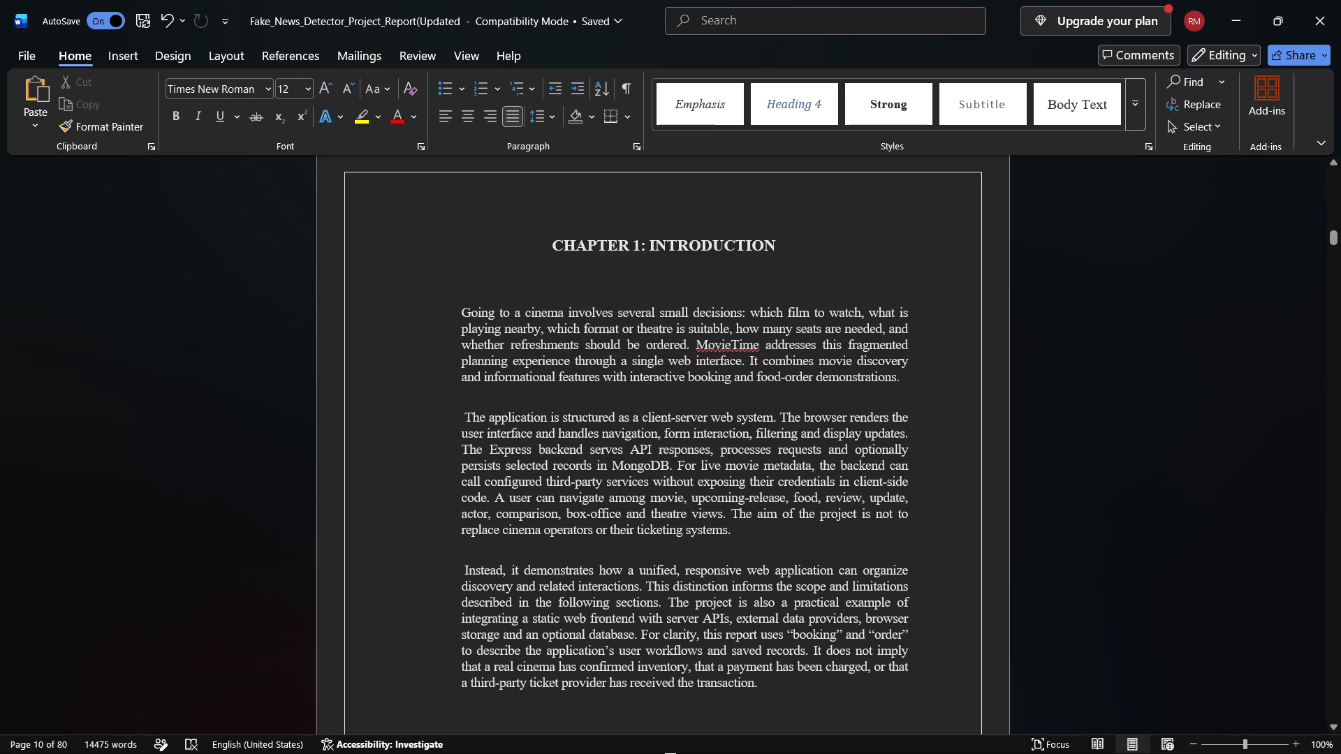
Set the line spacing of all three MovieTime introduction paragraphs to 1.5.
left_click_drag(460, 310, 779, 570)
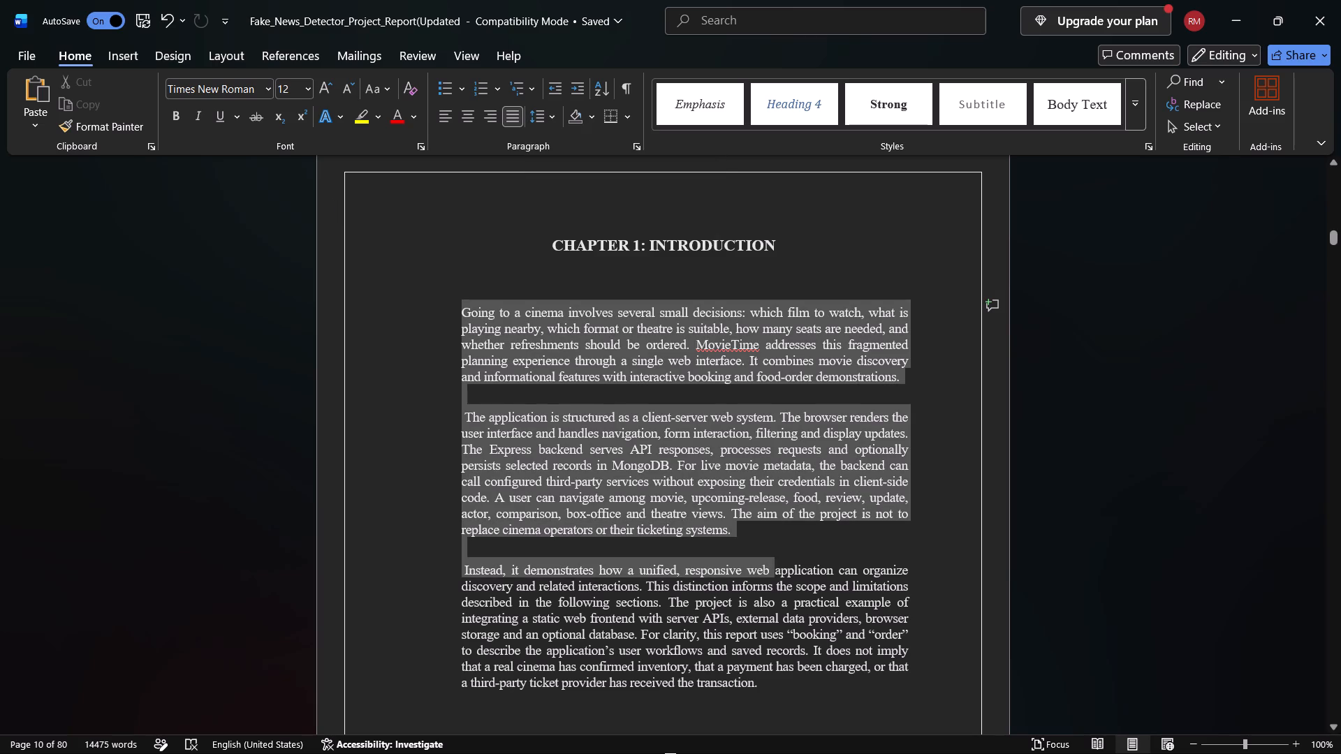
left_click_drag(779, 570, 772, 685)
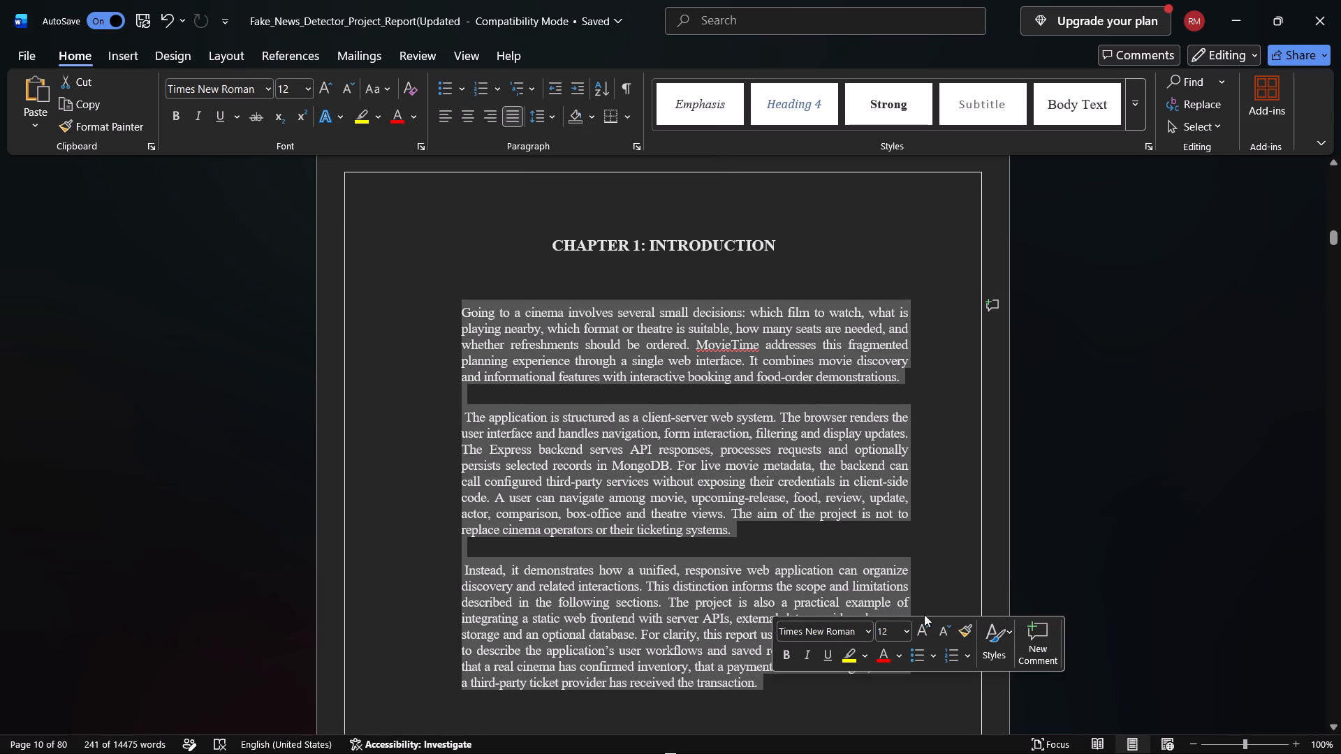
left_click(965, 663)
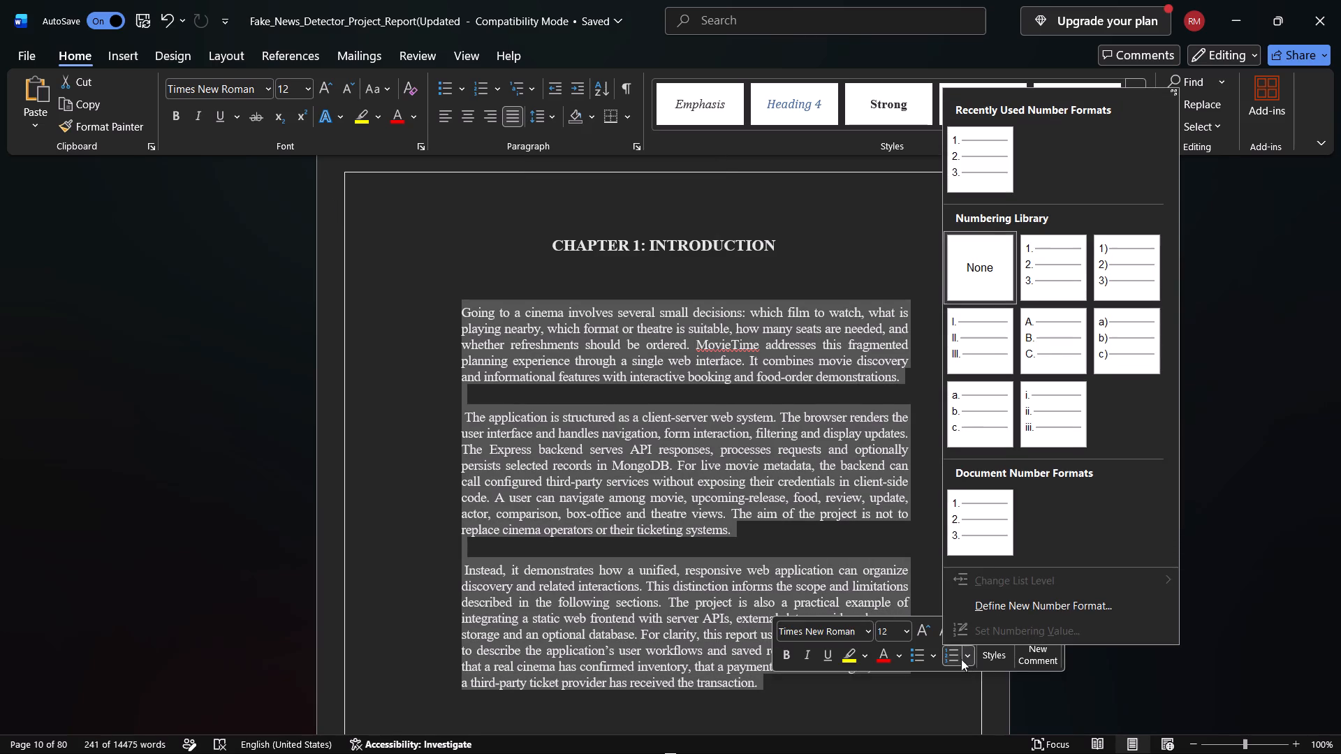
left_click(967, 656)
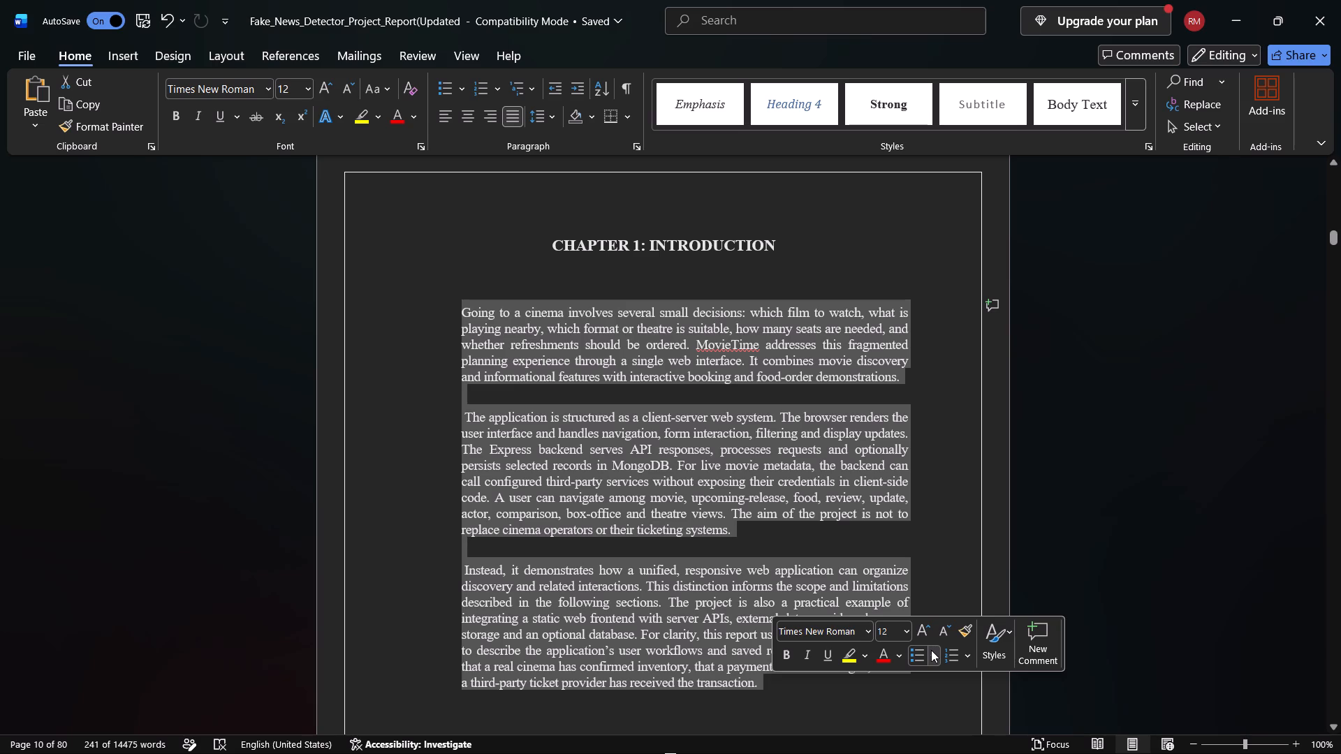
left_click(931, 650)
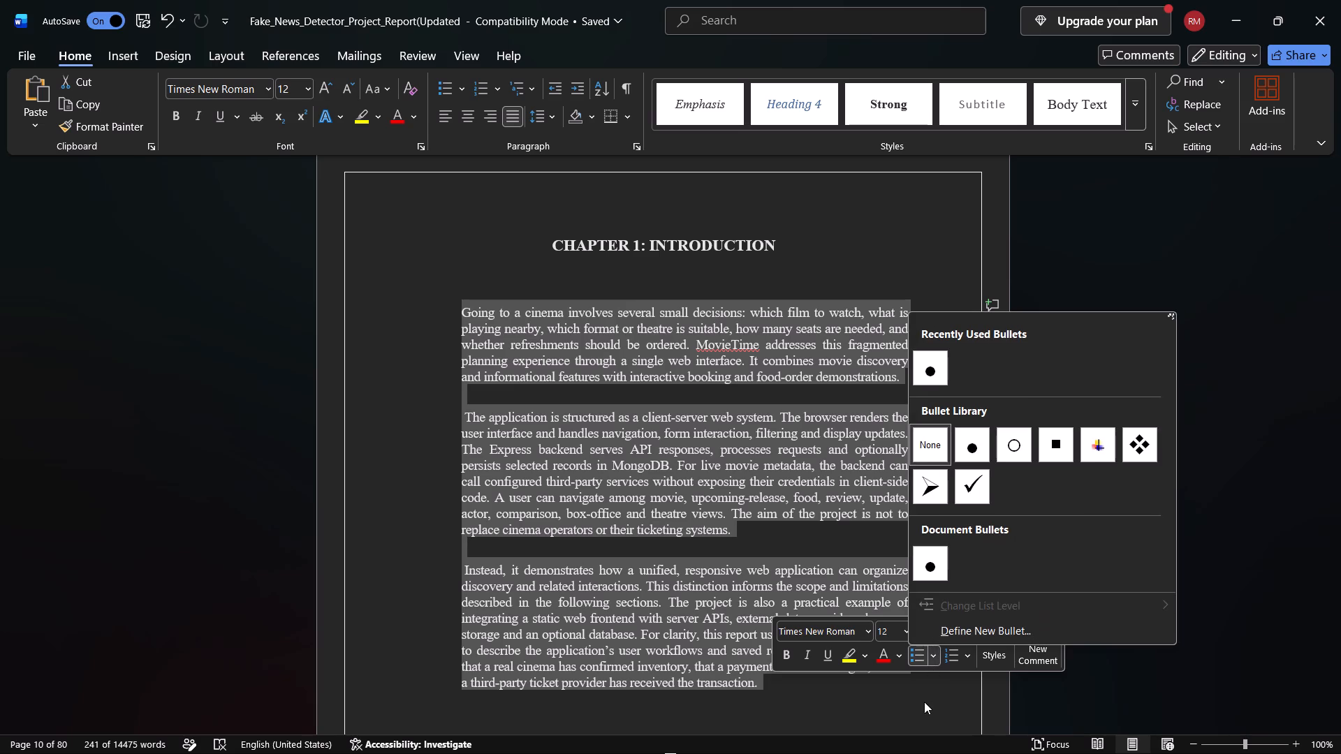
left_click(553, 115)
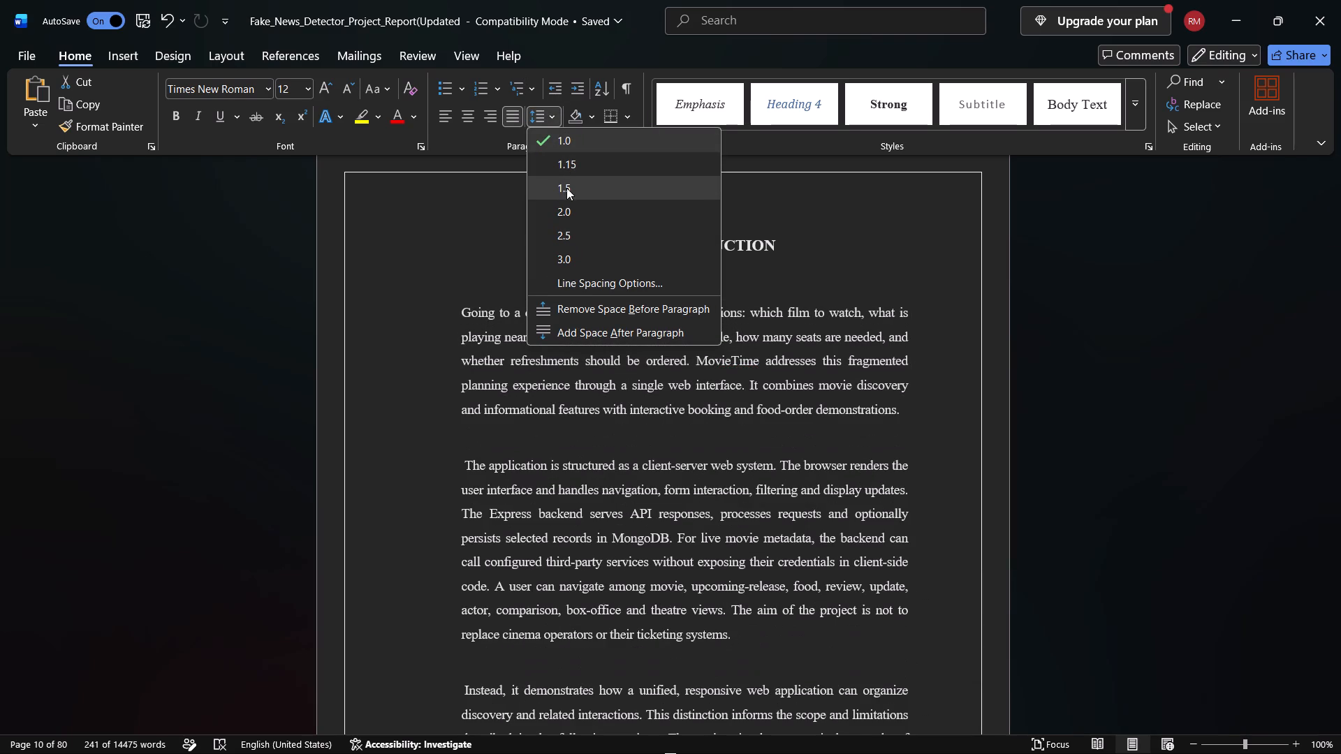
left_click(566, 188)
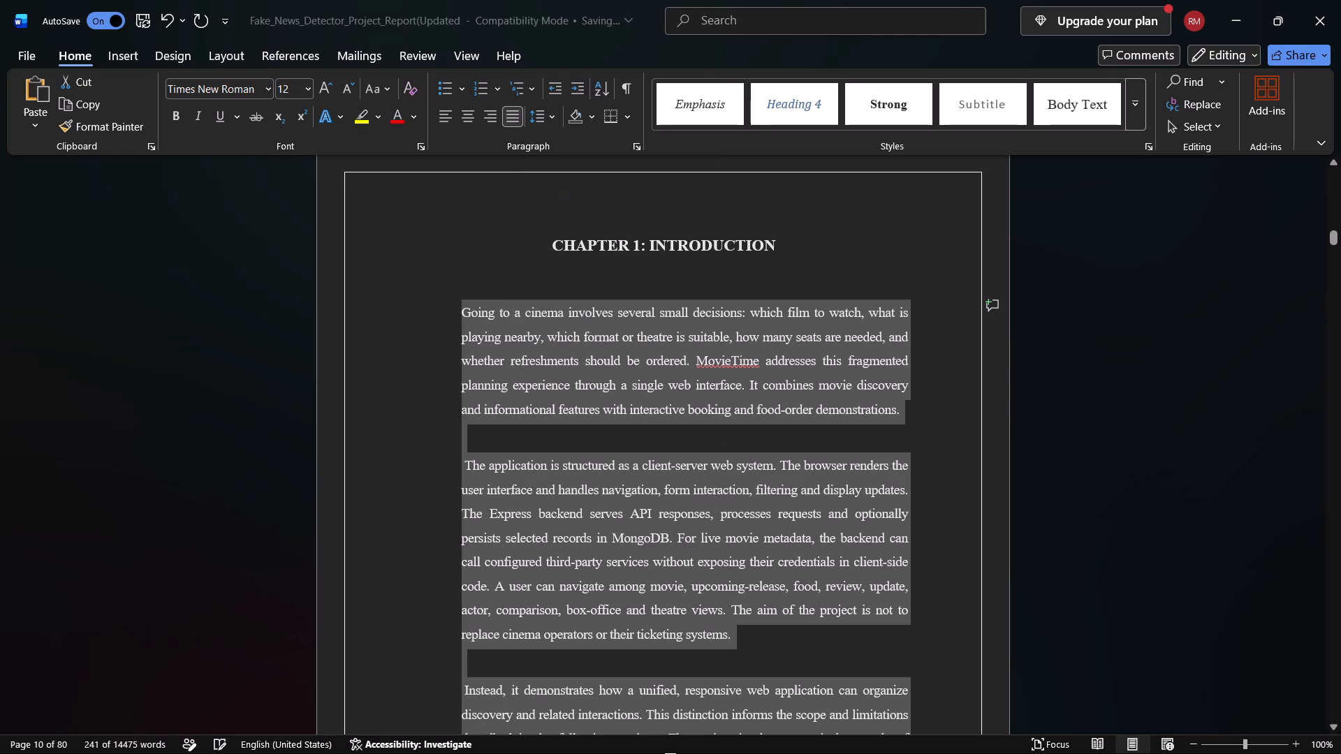
Switch to the original report and check the line spacing of the first paragraph under 1.1 Problem Definition against the MovieTime introduction.
key("alt+Tab")
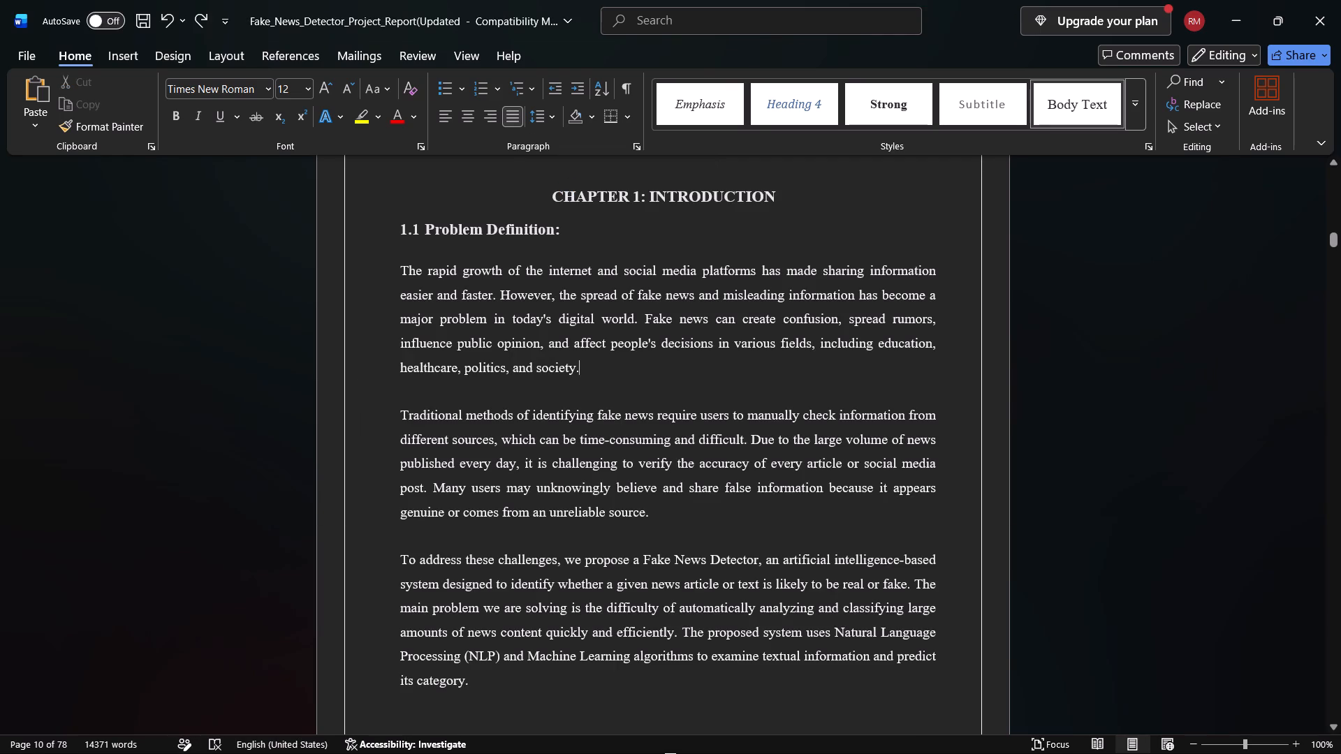
left_click_drag(582, 367, 416, 276)
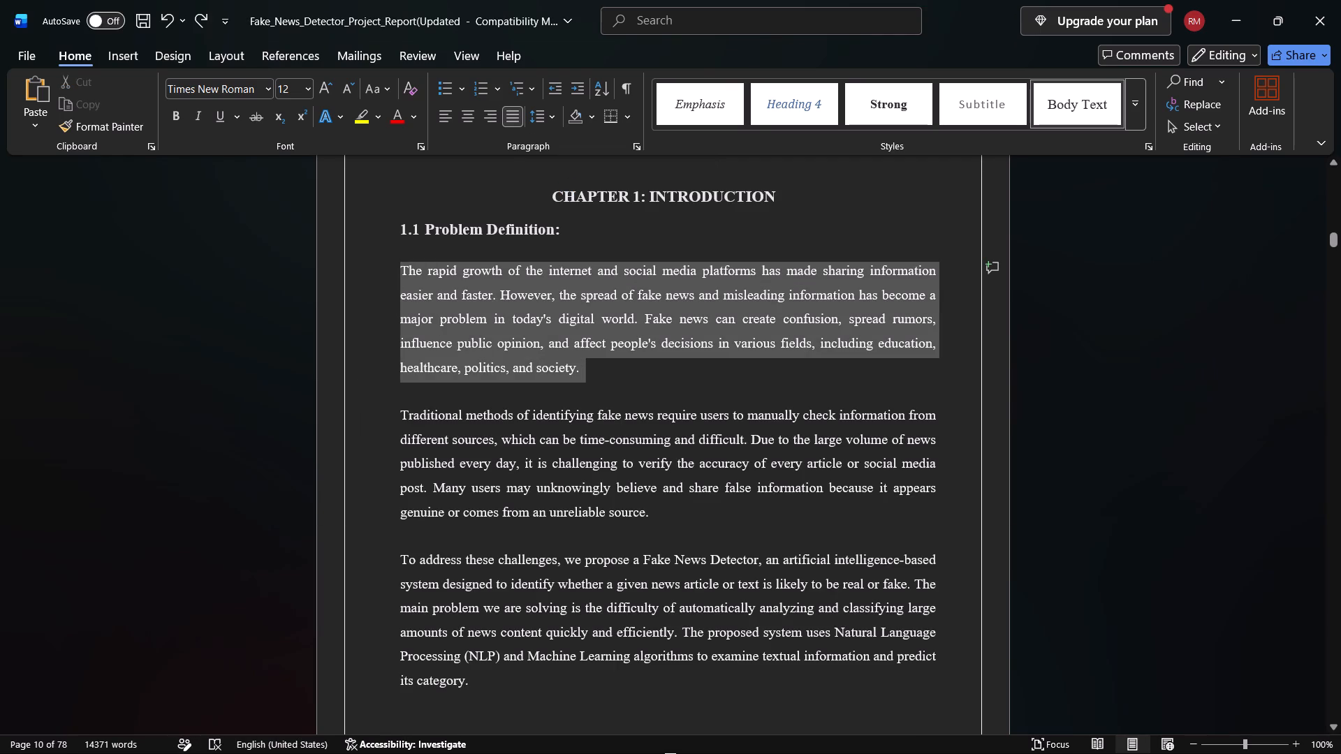
left_click_drag(416, 276, 411, 274)
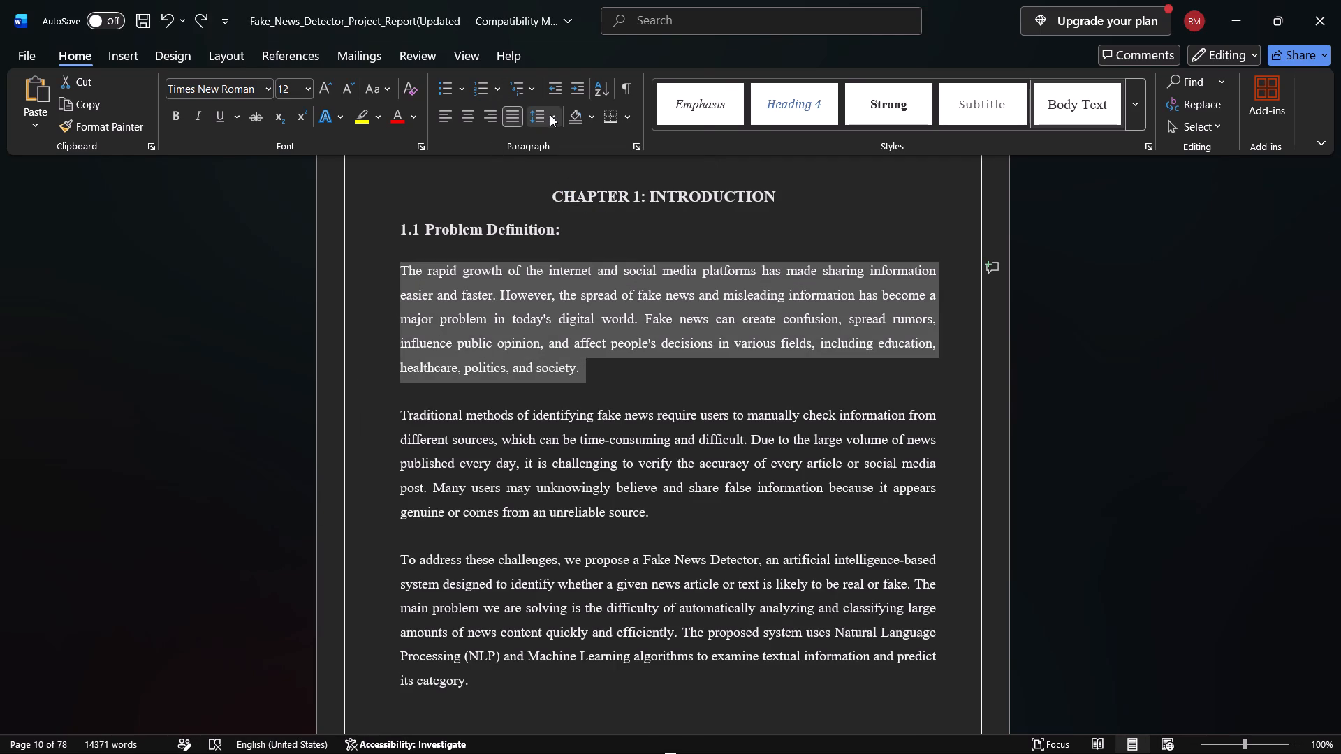
left_click(550, 114)
left_click(455, 162)
key("alt+Tab")
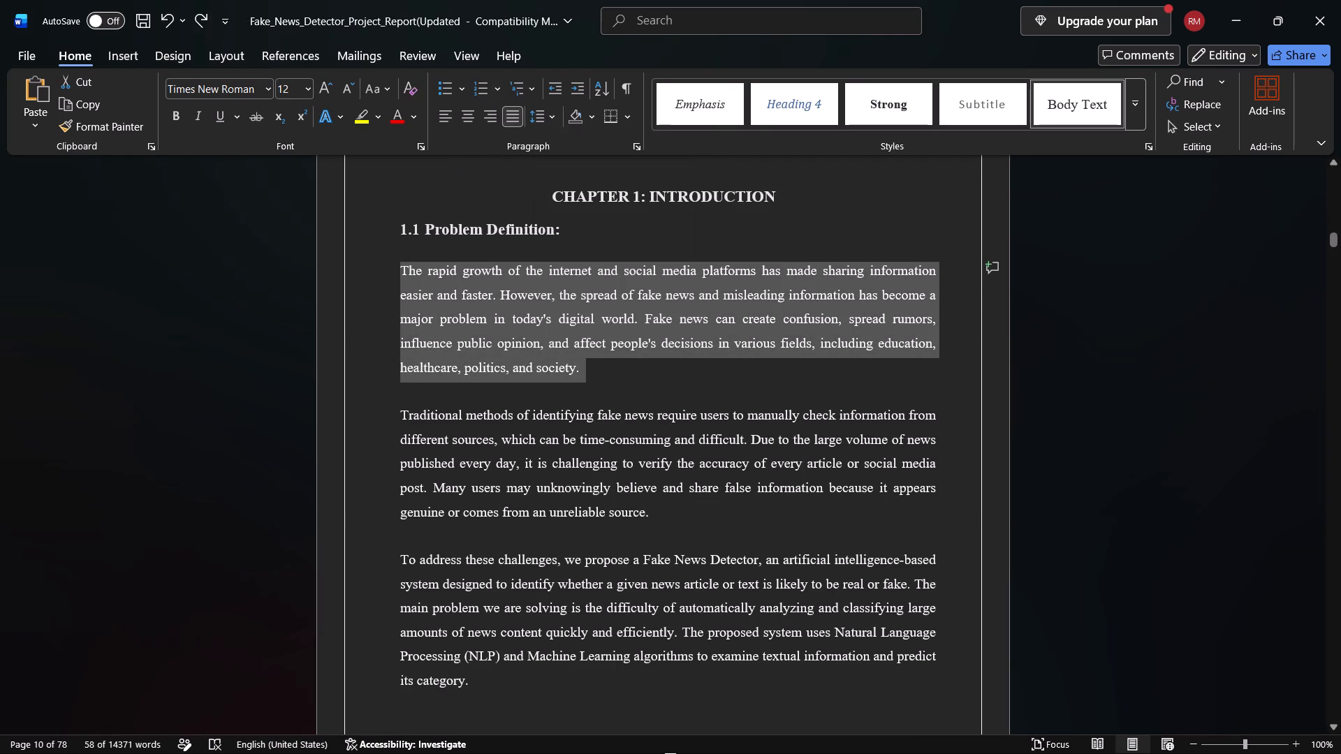
key("alt+q")
left_click(983, 403)
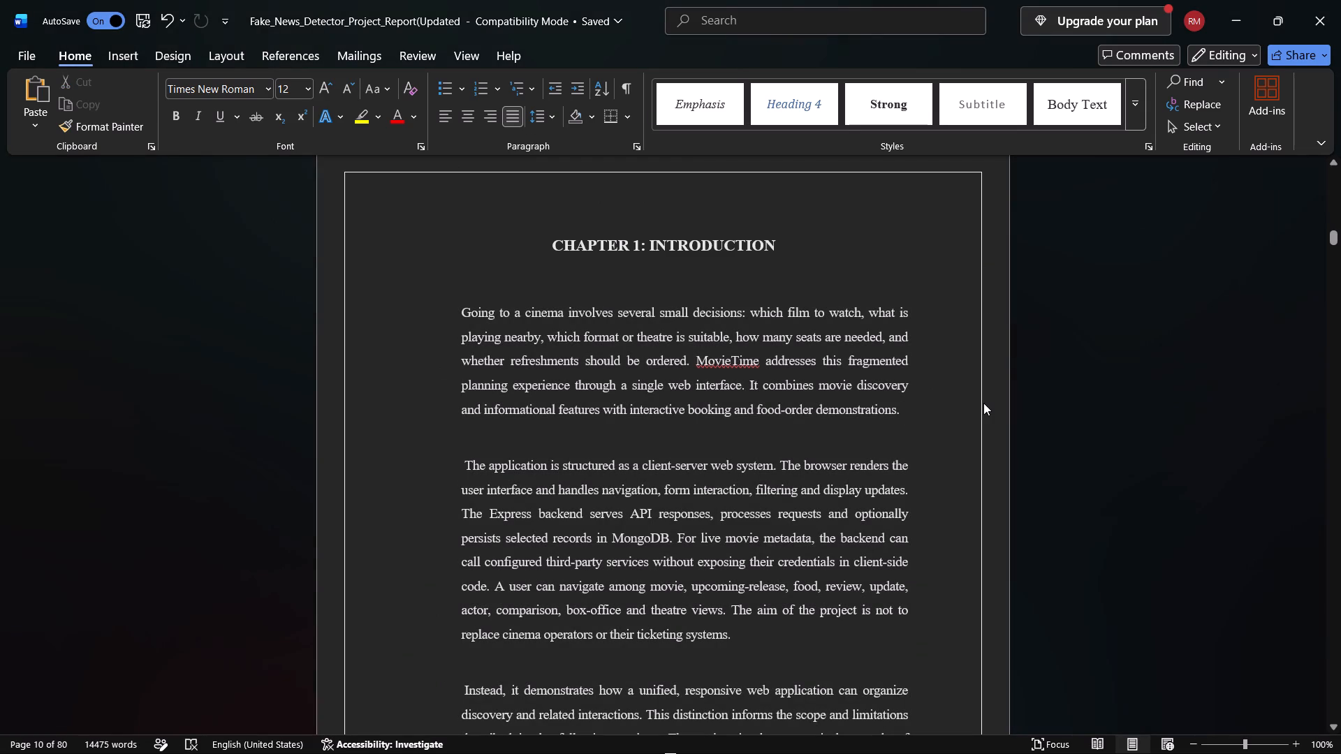
key("alt+Tab")
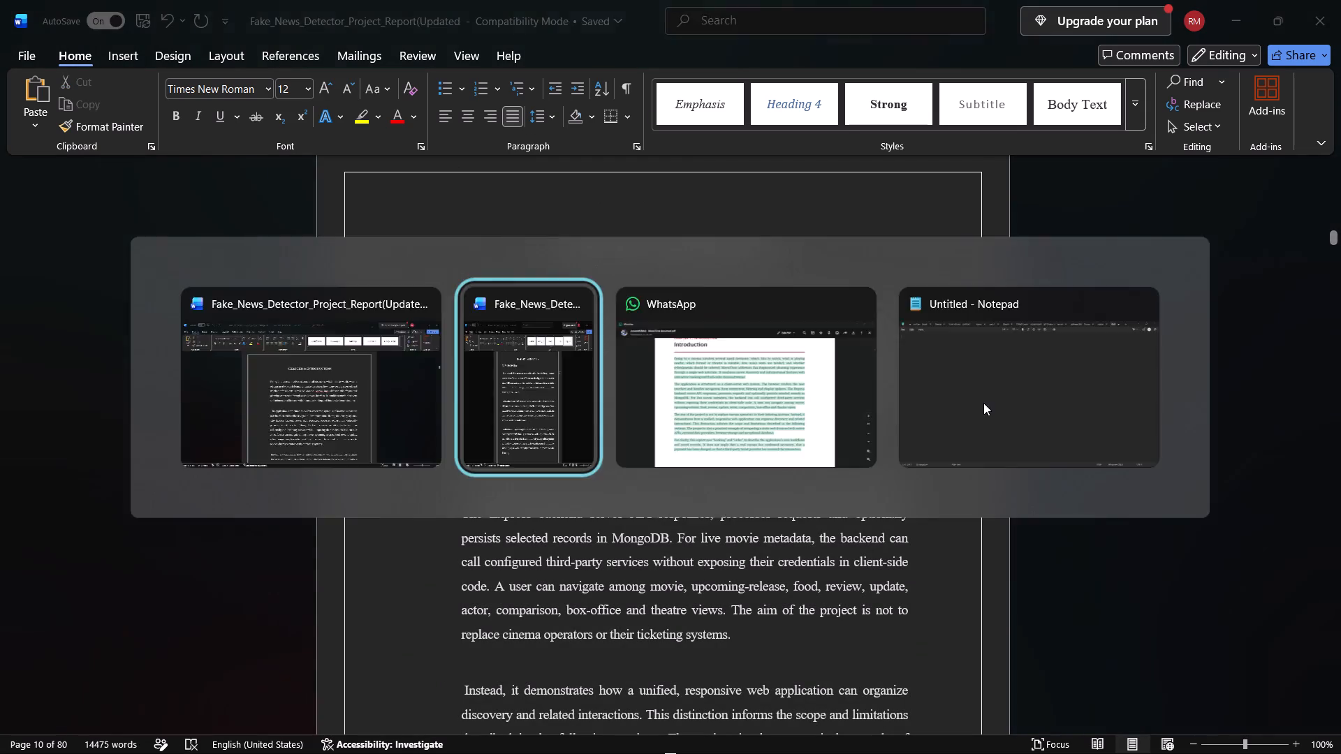
key("alt+Tab")
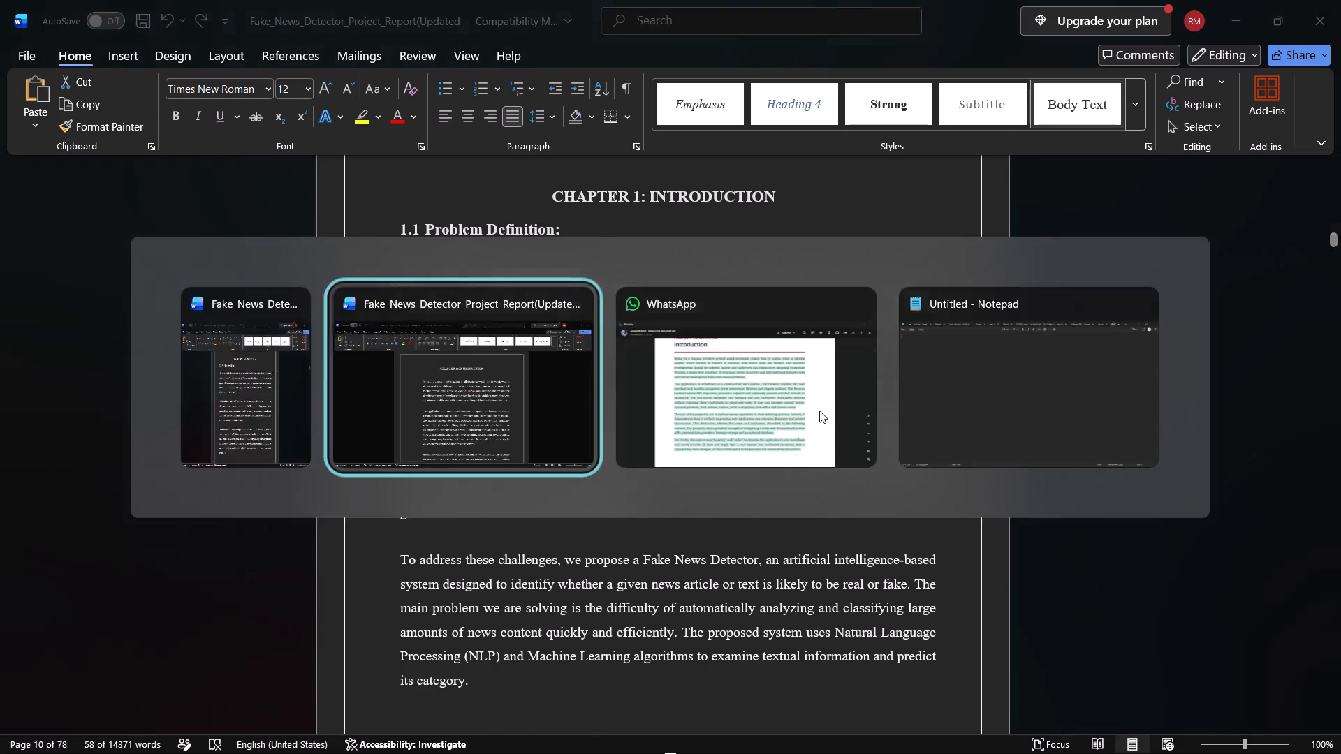
key("alt+Tab")
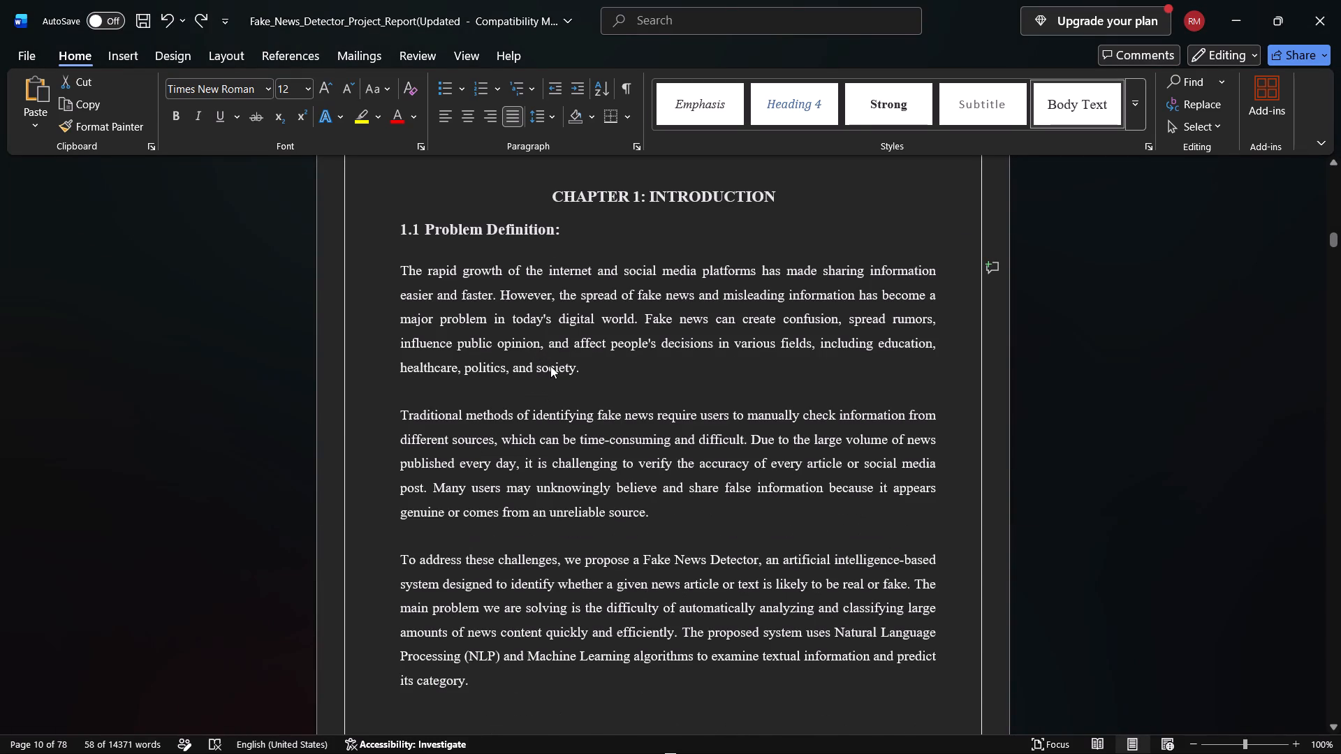
In the MovieTime report, remove the left indent from each of the three introduction paragraphs.
key("alt+Tab")
left_click(456, 320)
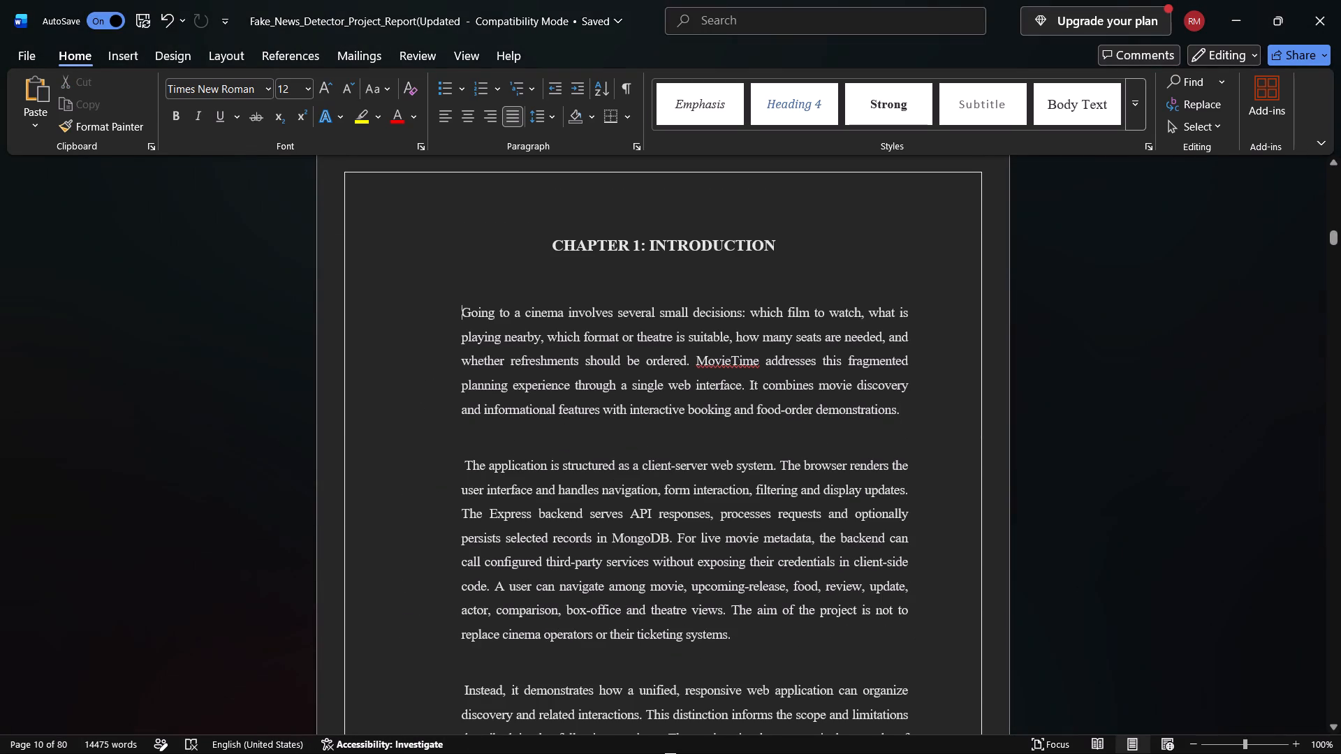
key("BackSpace")
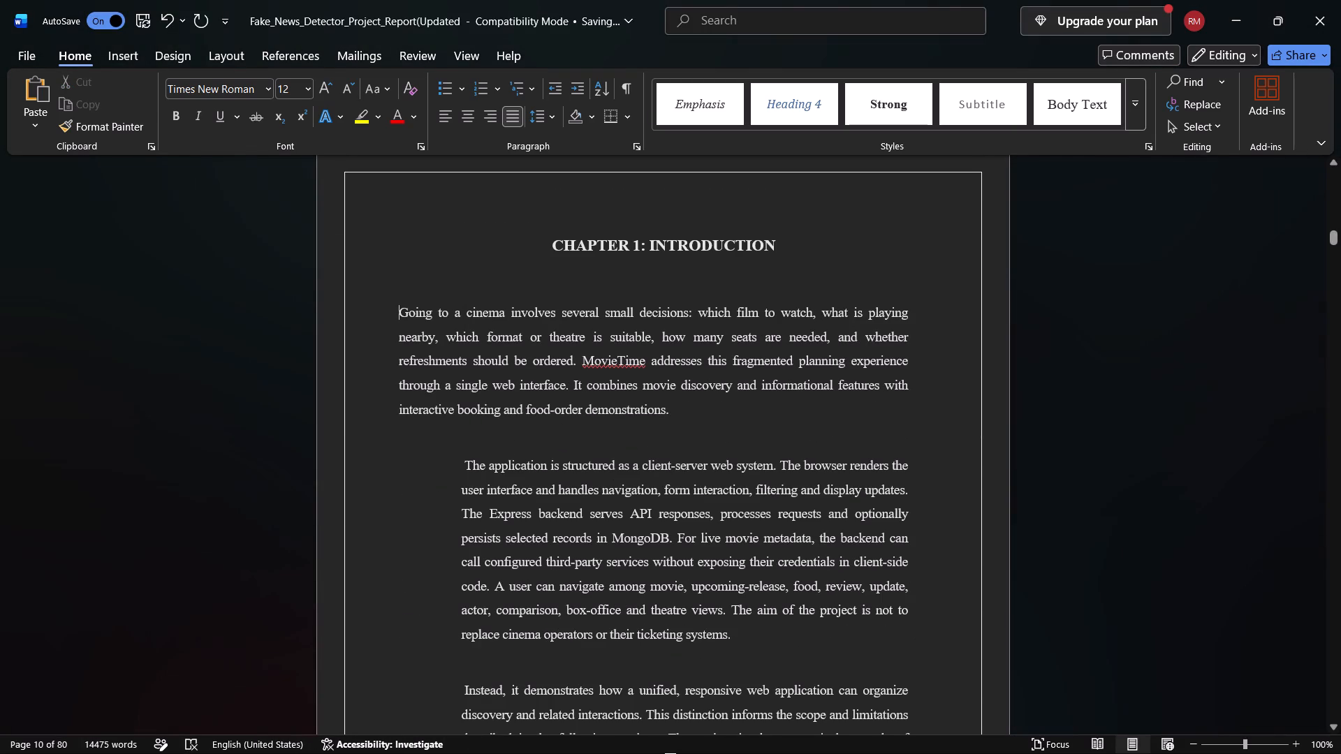
left_click(462, 468)
key("BackSpace")
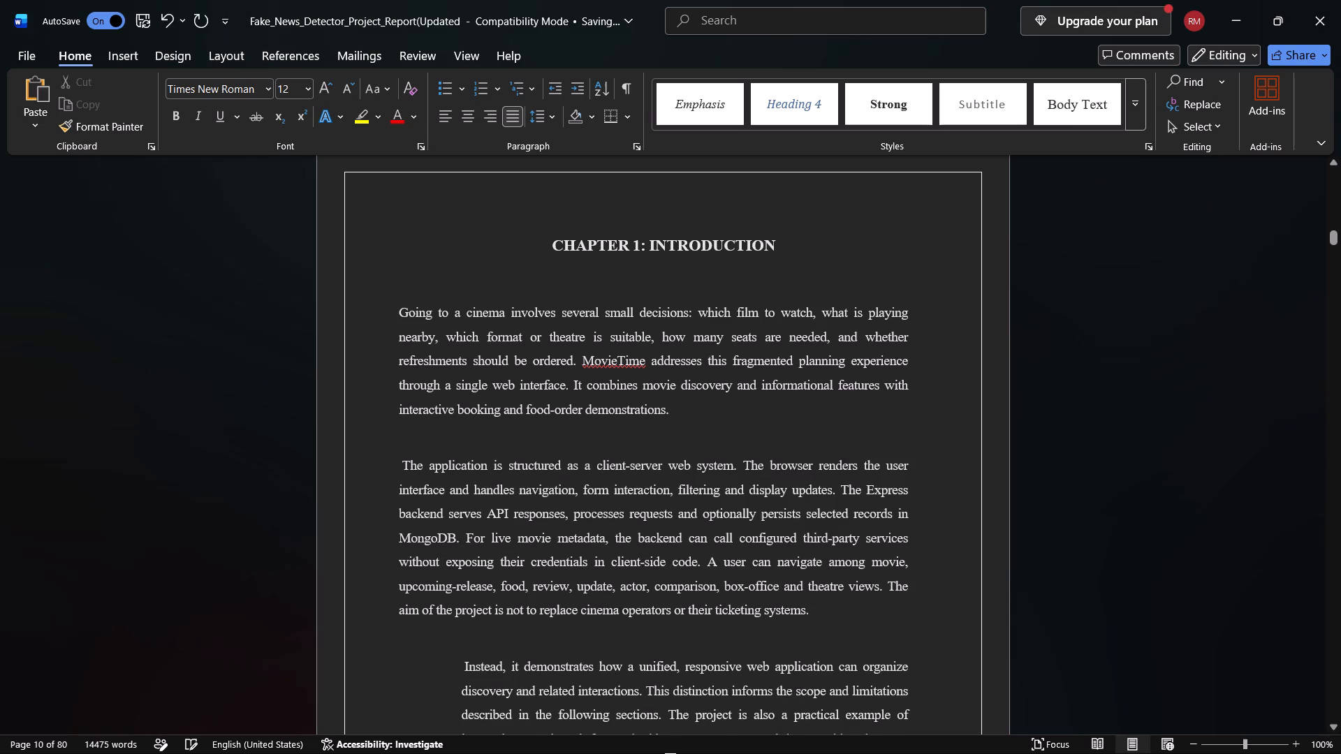
left_click(460, 662)
key("BackSpace")
Compare the MovieTime introduction's layout with Chapter 1 of the original report, and examine the MovieTime pages down to the 1.1 Problem Definition heading.
scroll(600, 499, "down", 1)
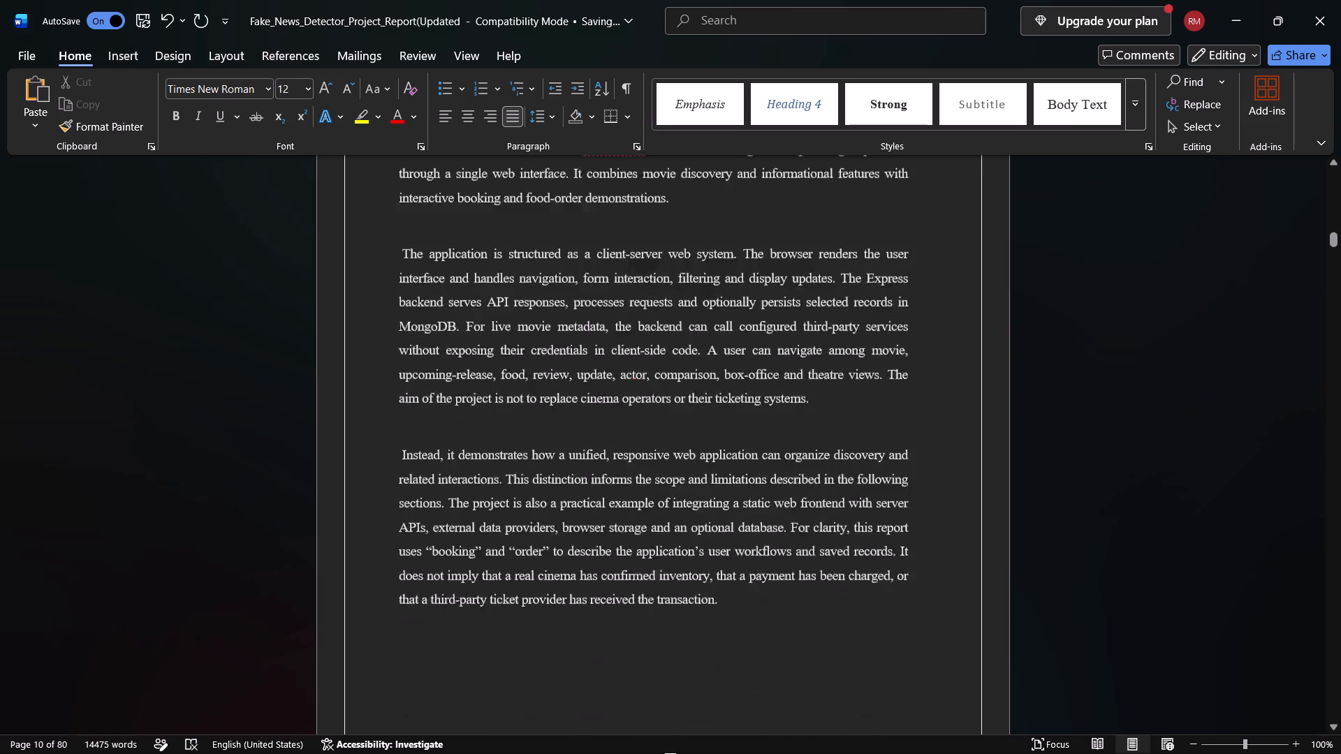
scroll(600, 499, "down", 1)
scroll(600, 499, "up", 1)
scroll(600, 499, "down", 1)
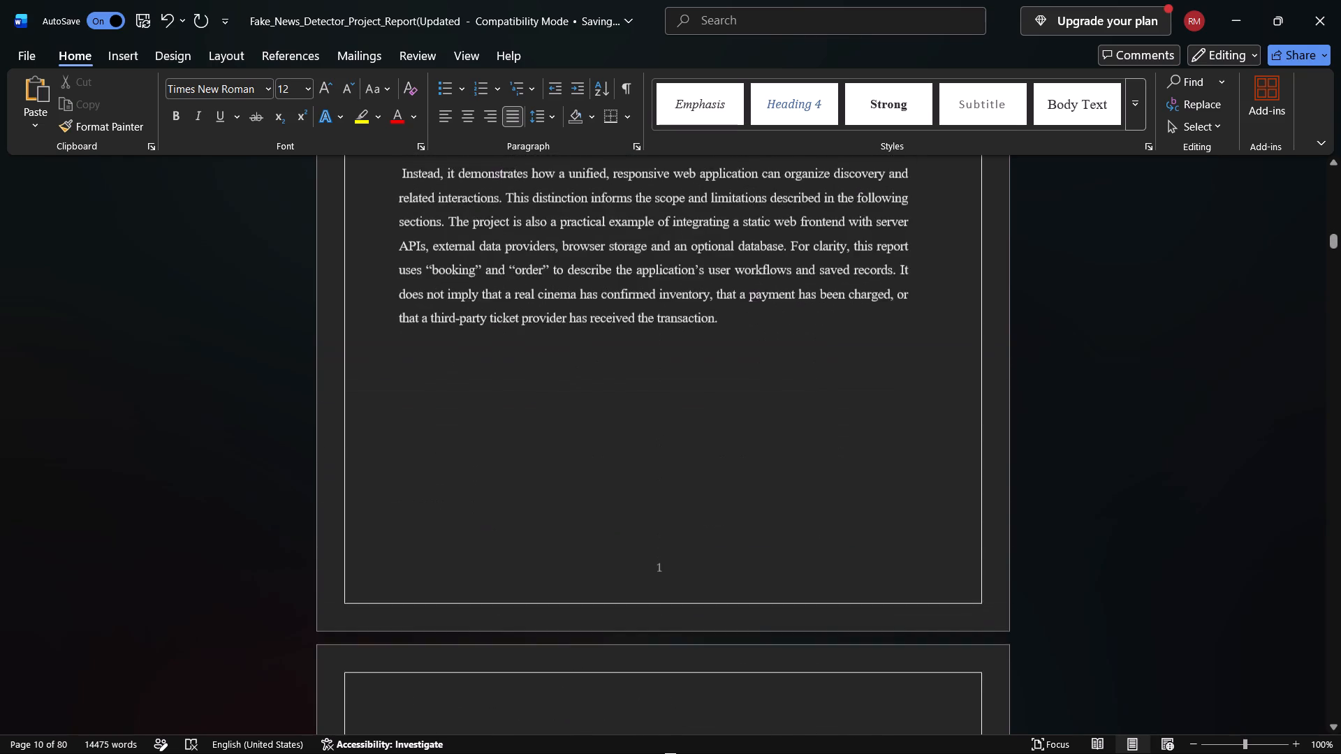
scroll(600, 499, "up", 3)
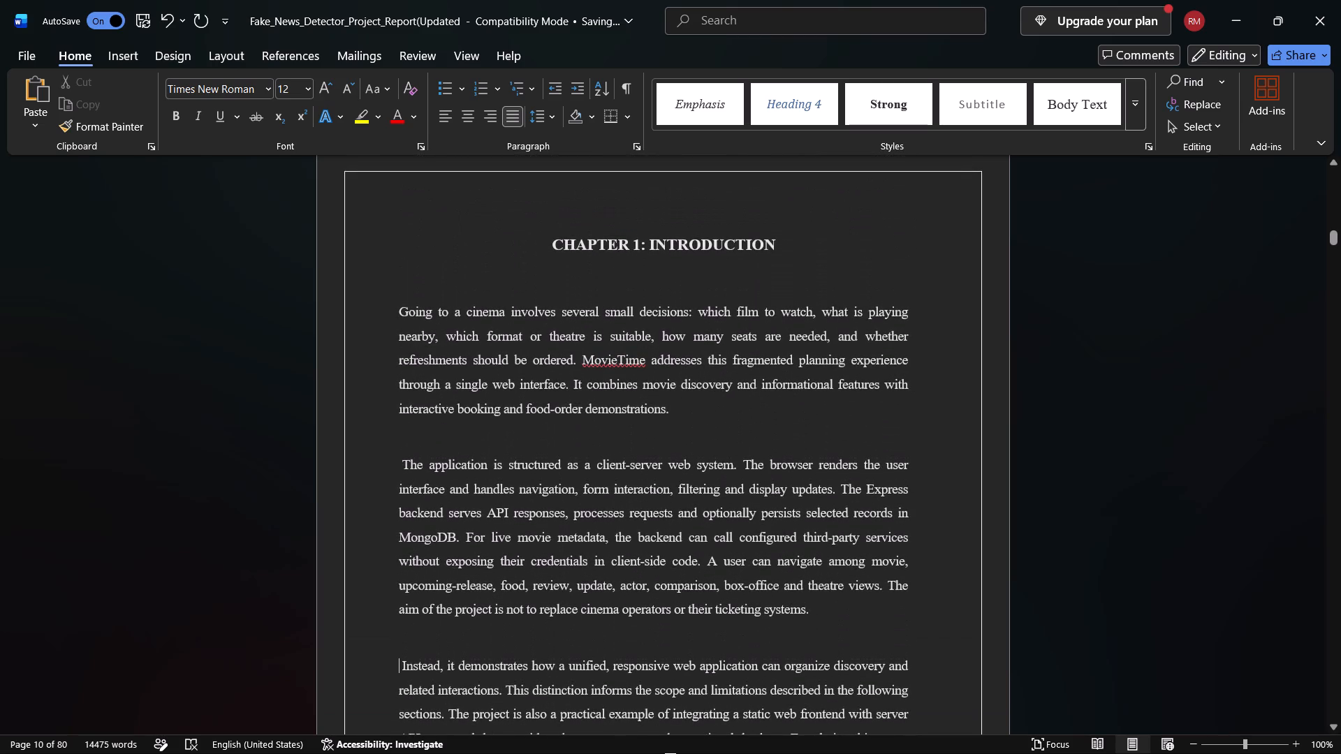
key("alt+Tab")
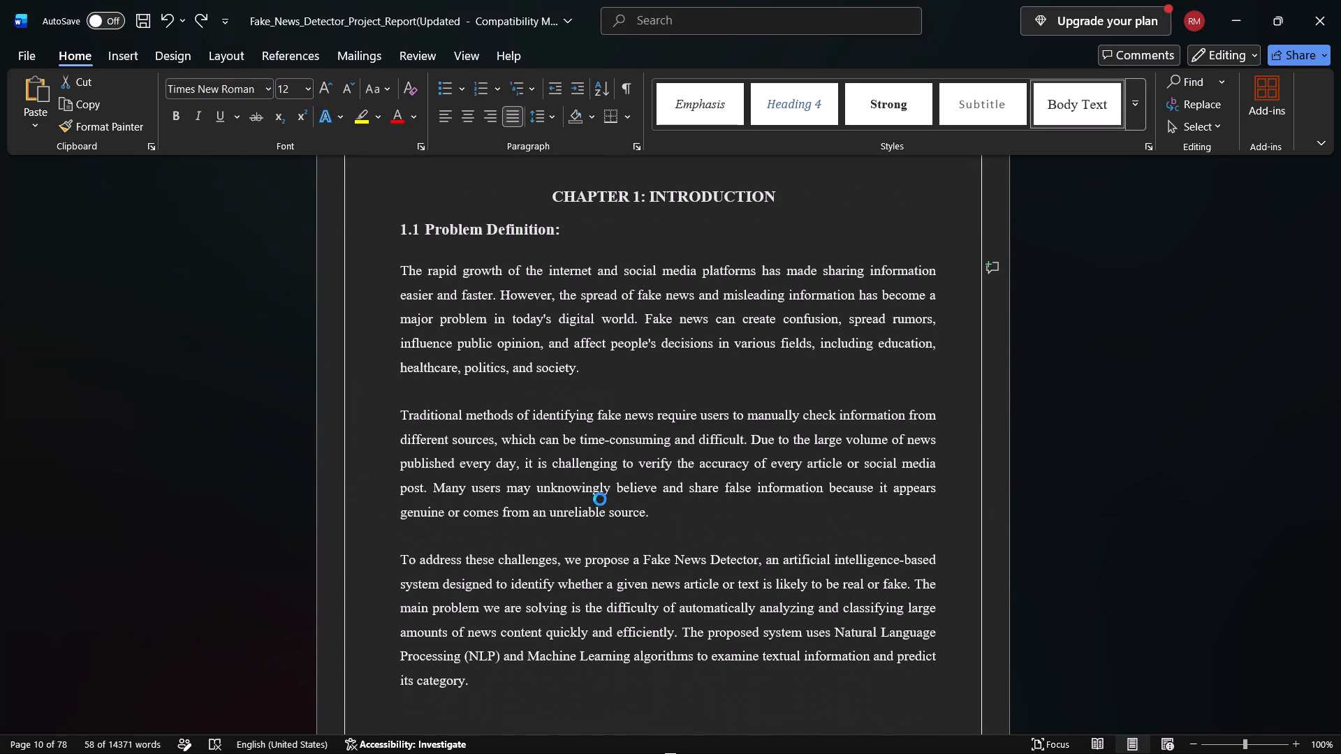
key("alt+Tab")
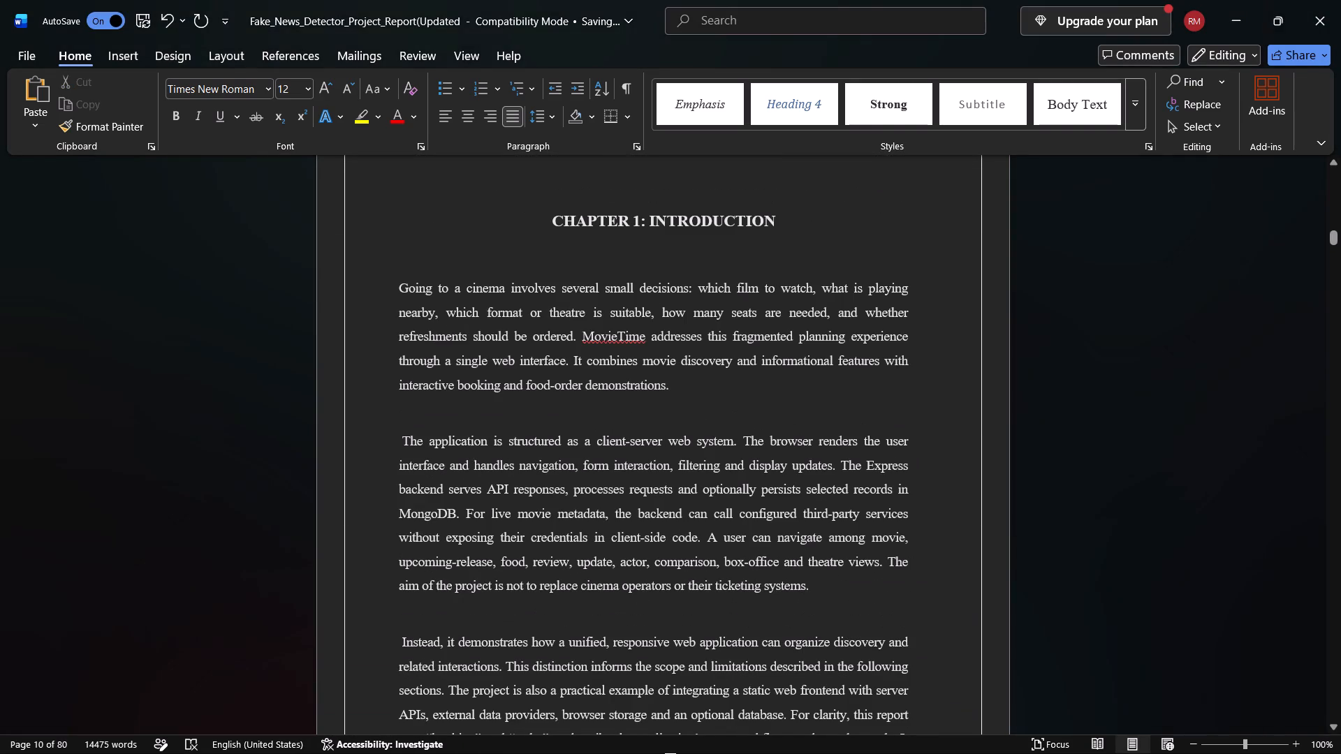
key("alt+Tab")
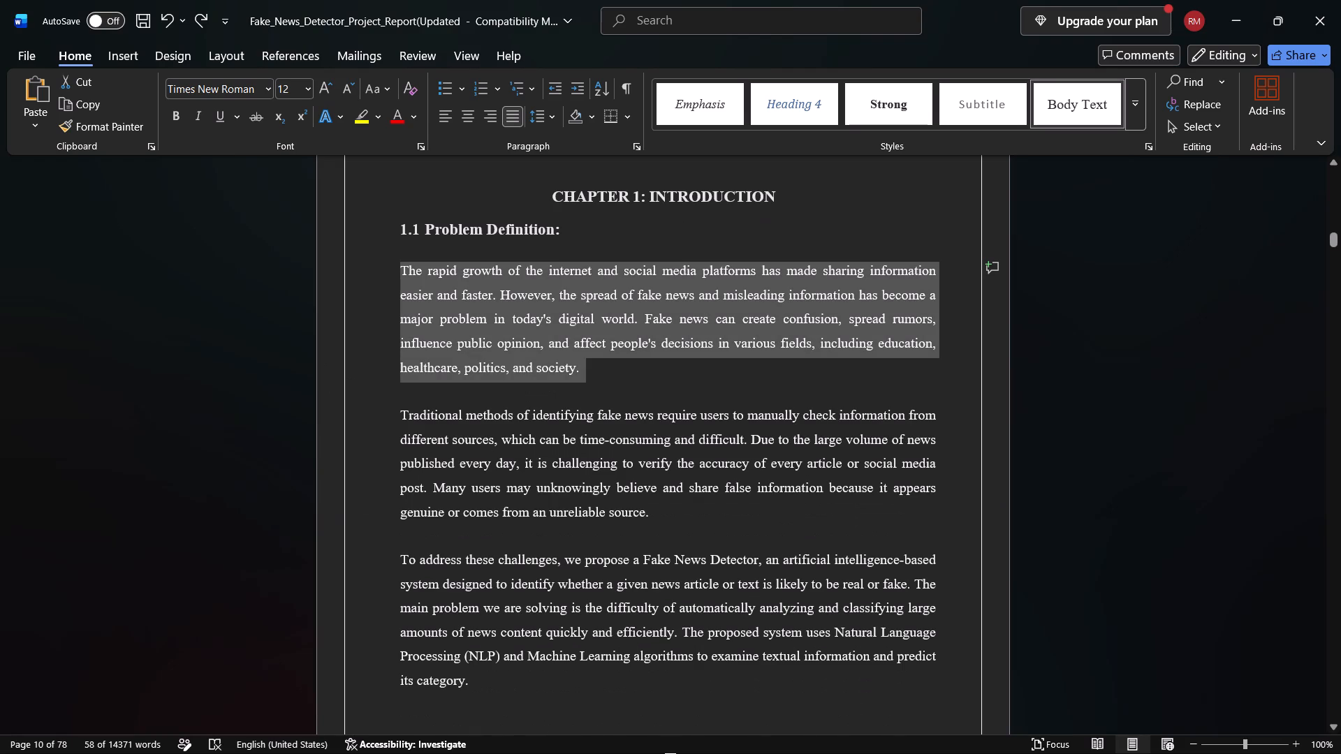
left_click(789, 449)
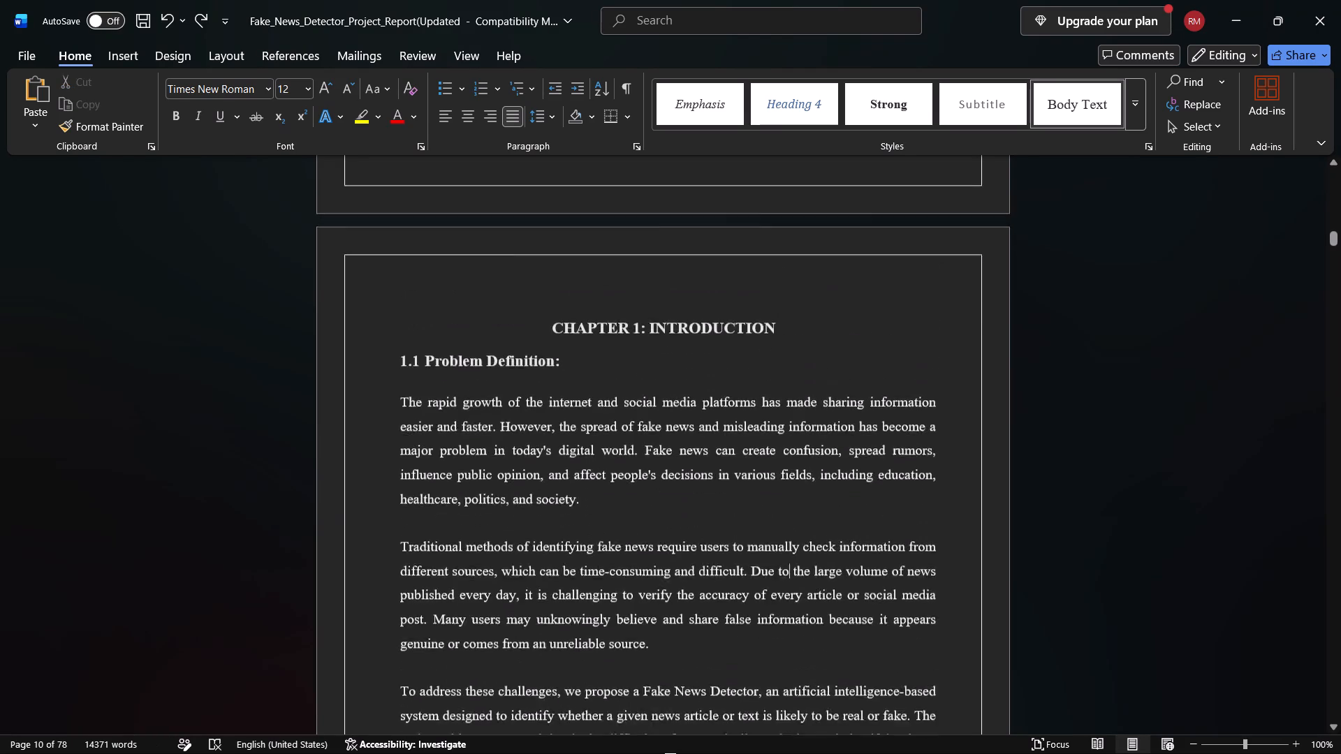
key("alt+Tab")
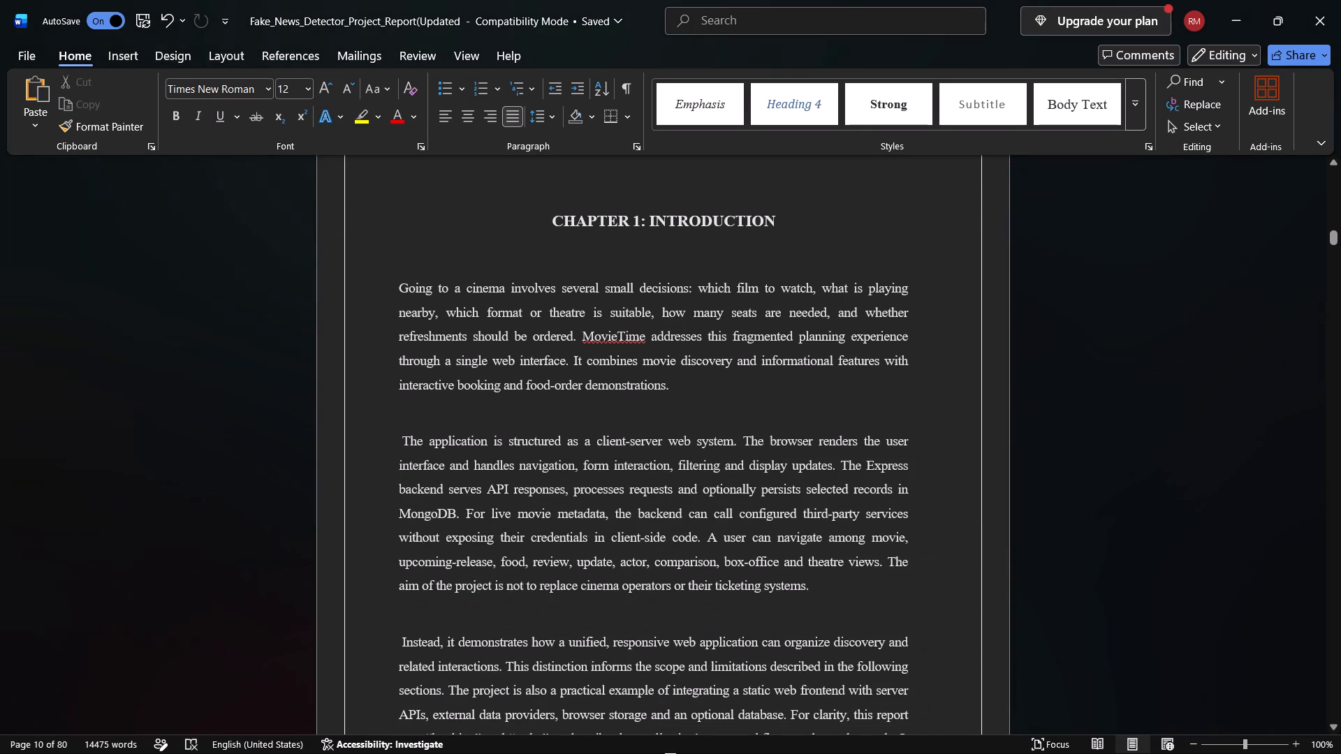
scroll(763, 267, "up", 1)
scroll(763, 267, "down", 1)
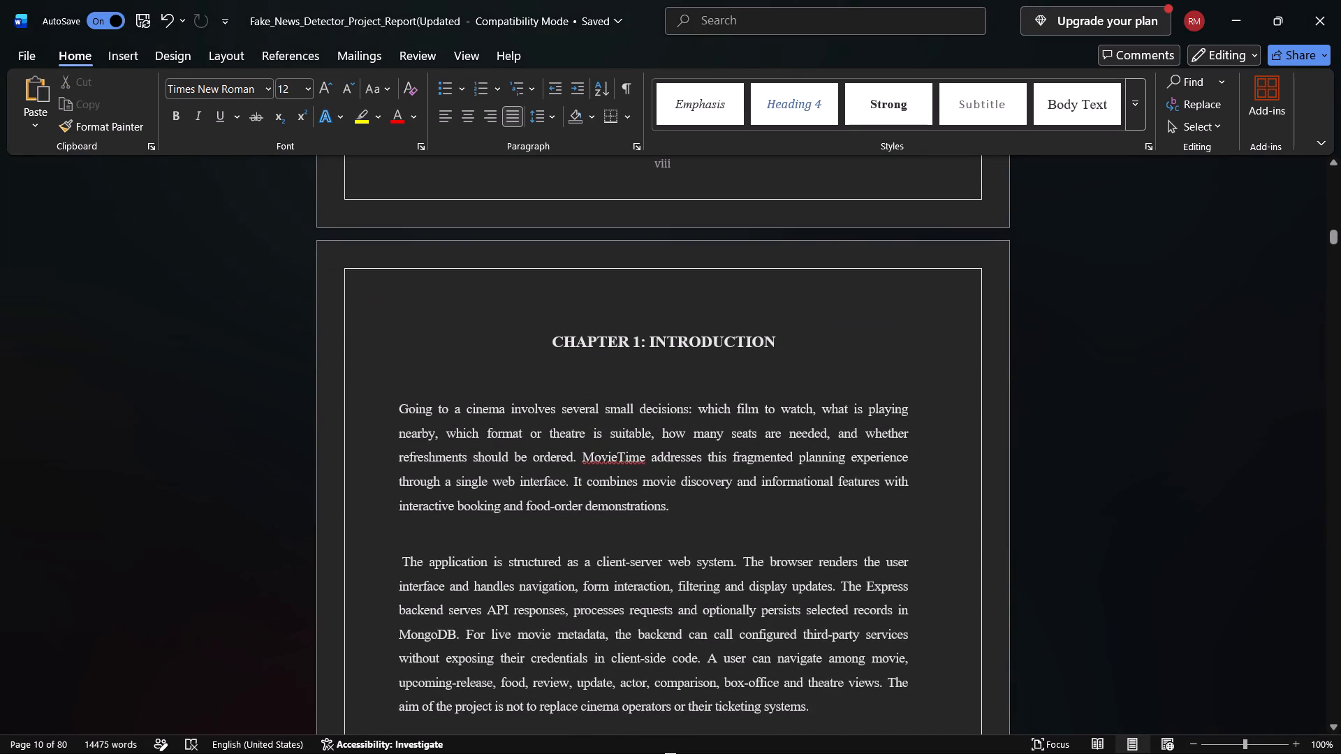
scroll(743, 331, "down", 1)
scroll(743, 331, "up", 2)
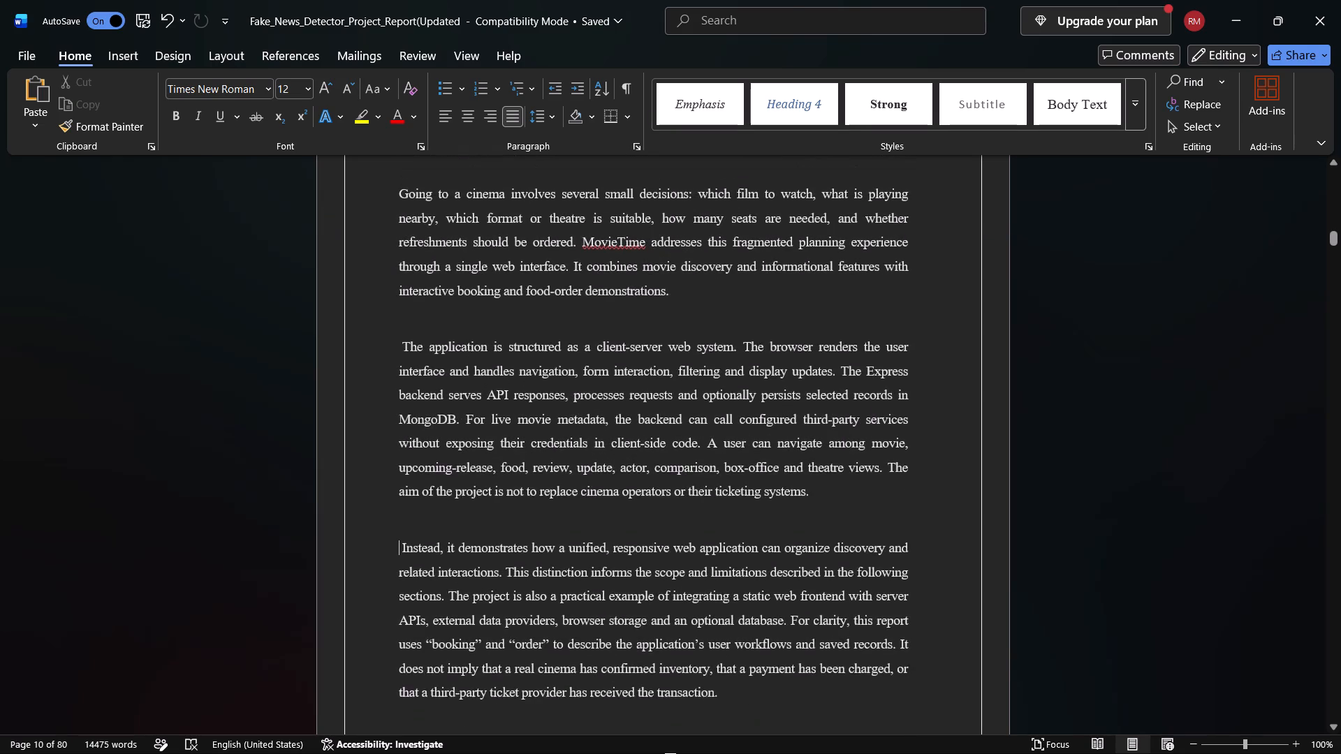
scroll(743, 331, "up", 1)
left_click(743, 331)
key("alt+Tab")
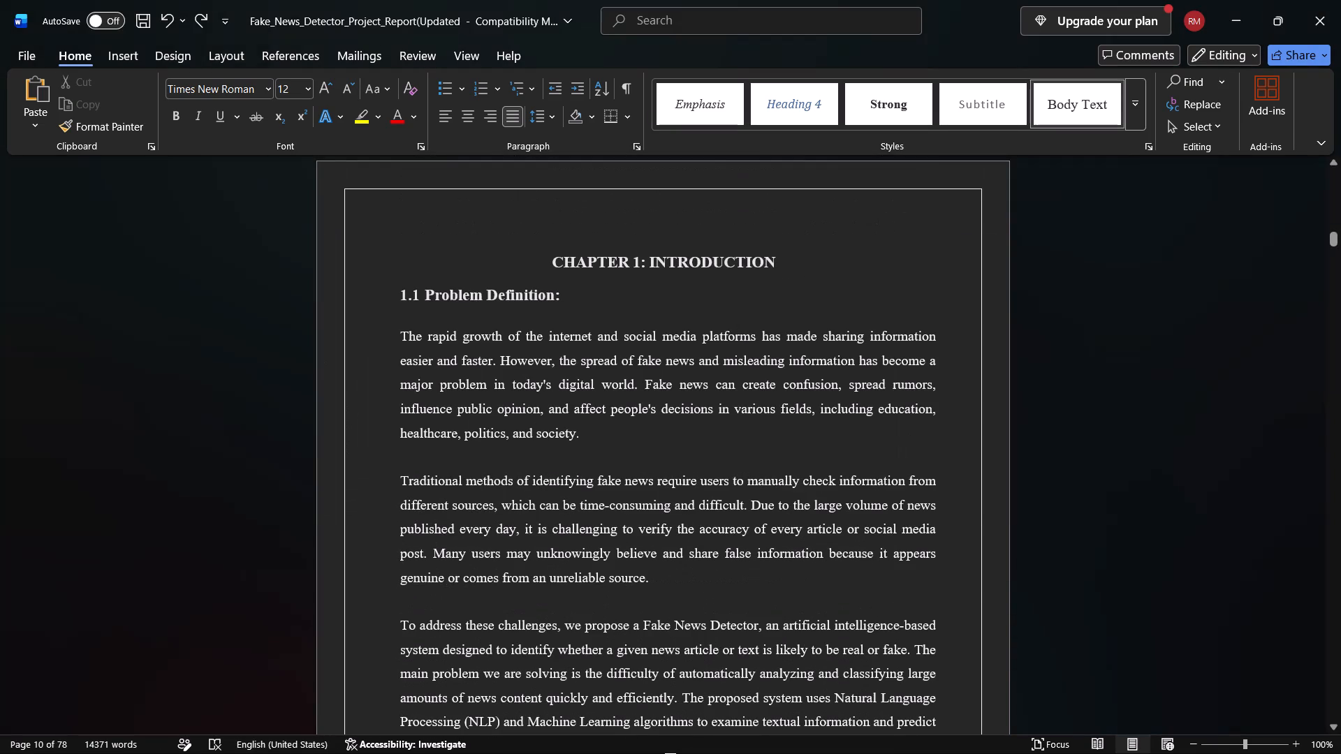
scroll(743, 331, "down", 1)
key("alt+Tab")
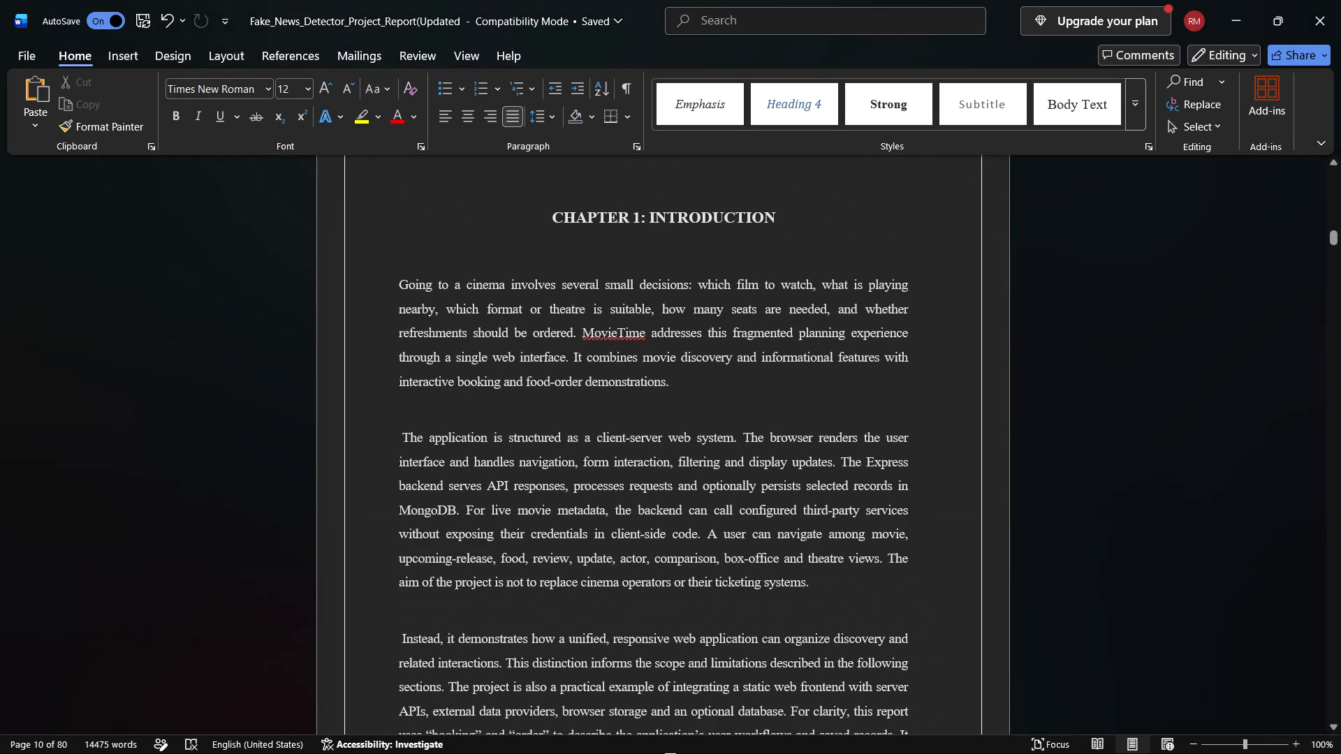
key("alt+Tab")
key("alt+Tab")
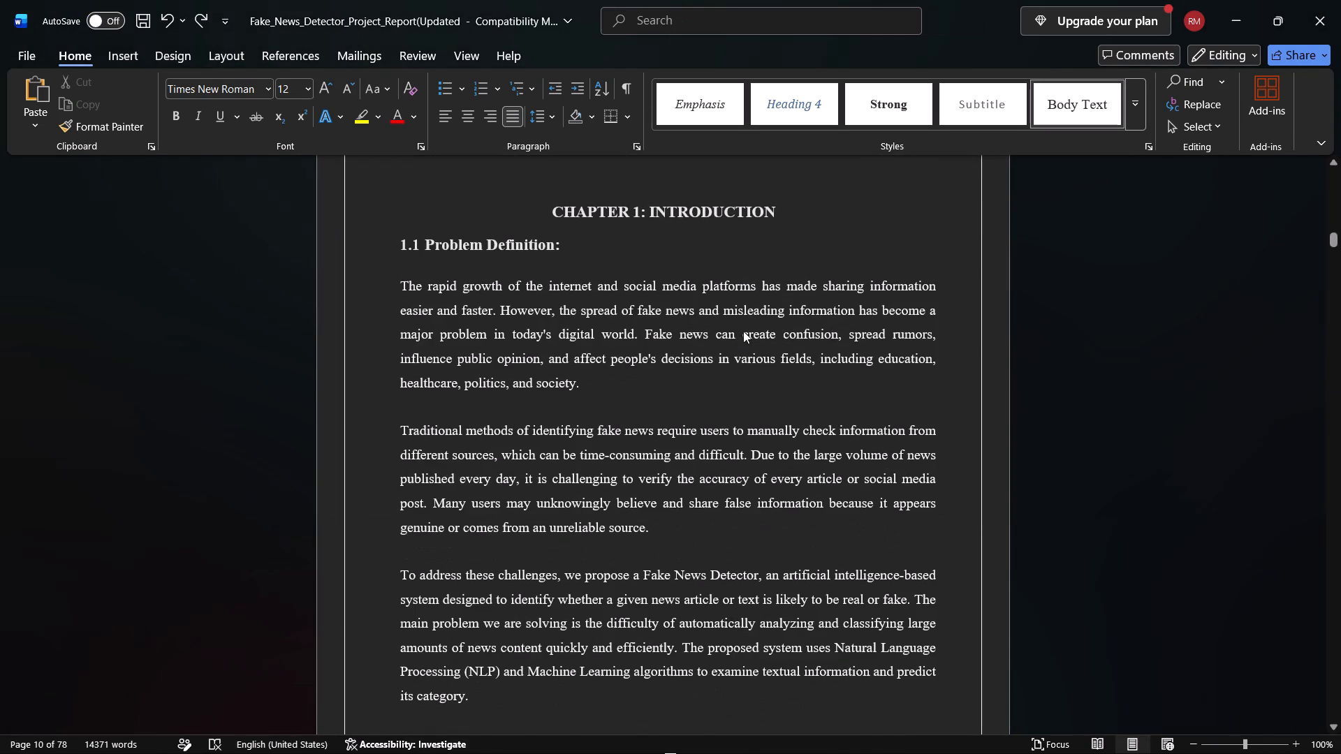
key("alt+Tab")
key("alt+Tab")
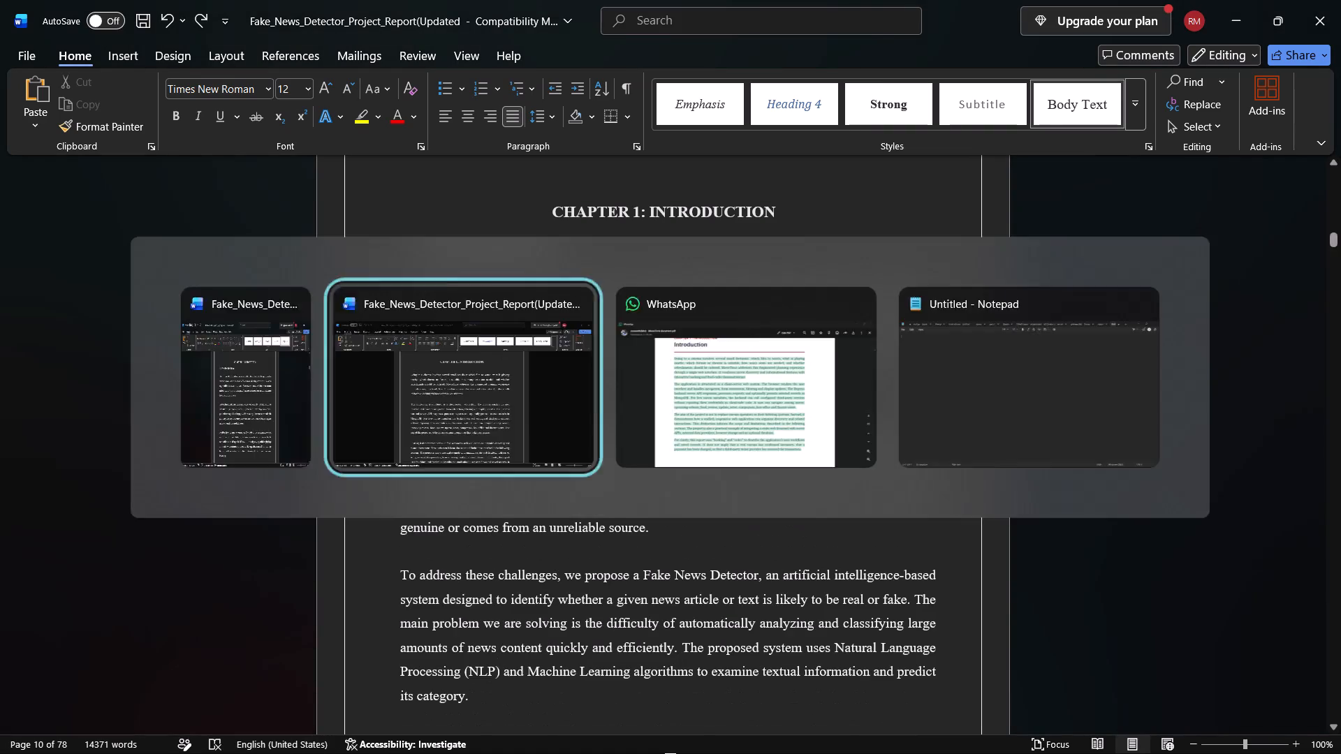
scroll(705, 362, "down", 2)
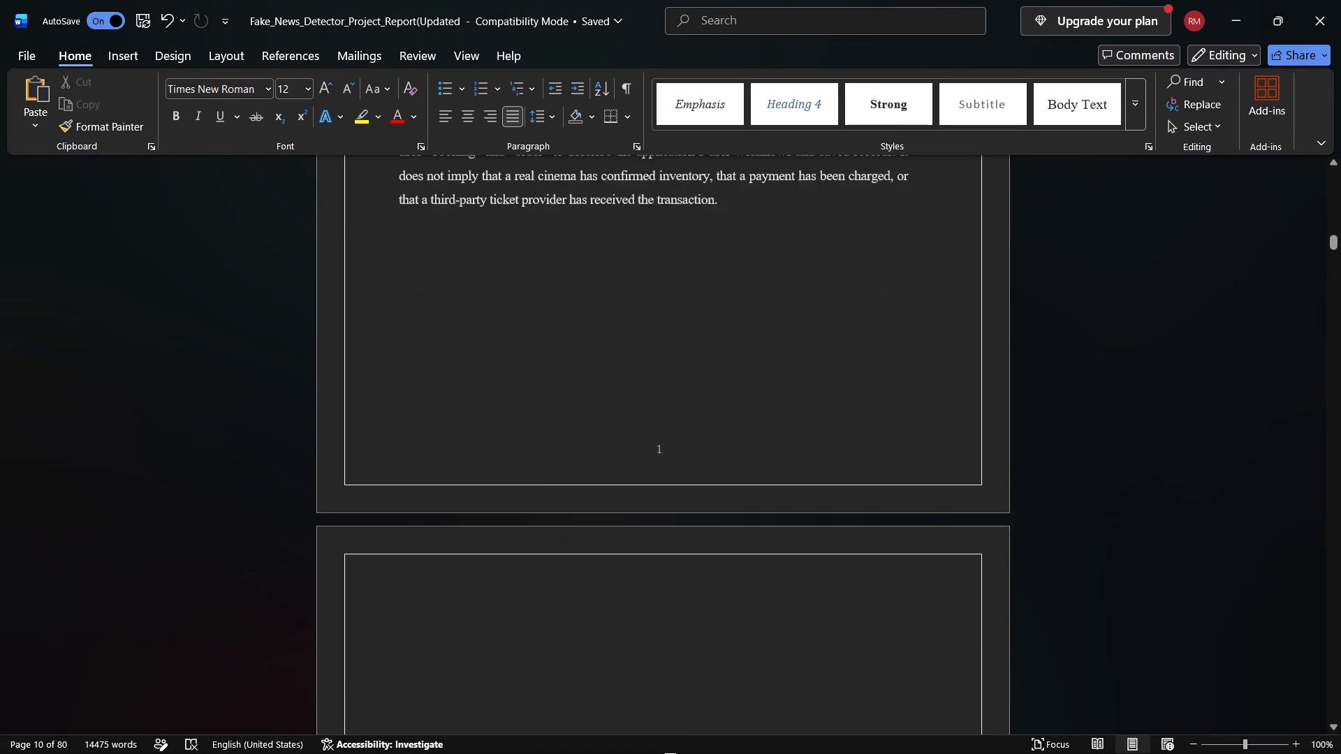
scroll(705, 362, "down", 3)
scroll(705, 362, "up", 1)
scroll(705, 362, "down", 1)
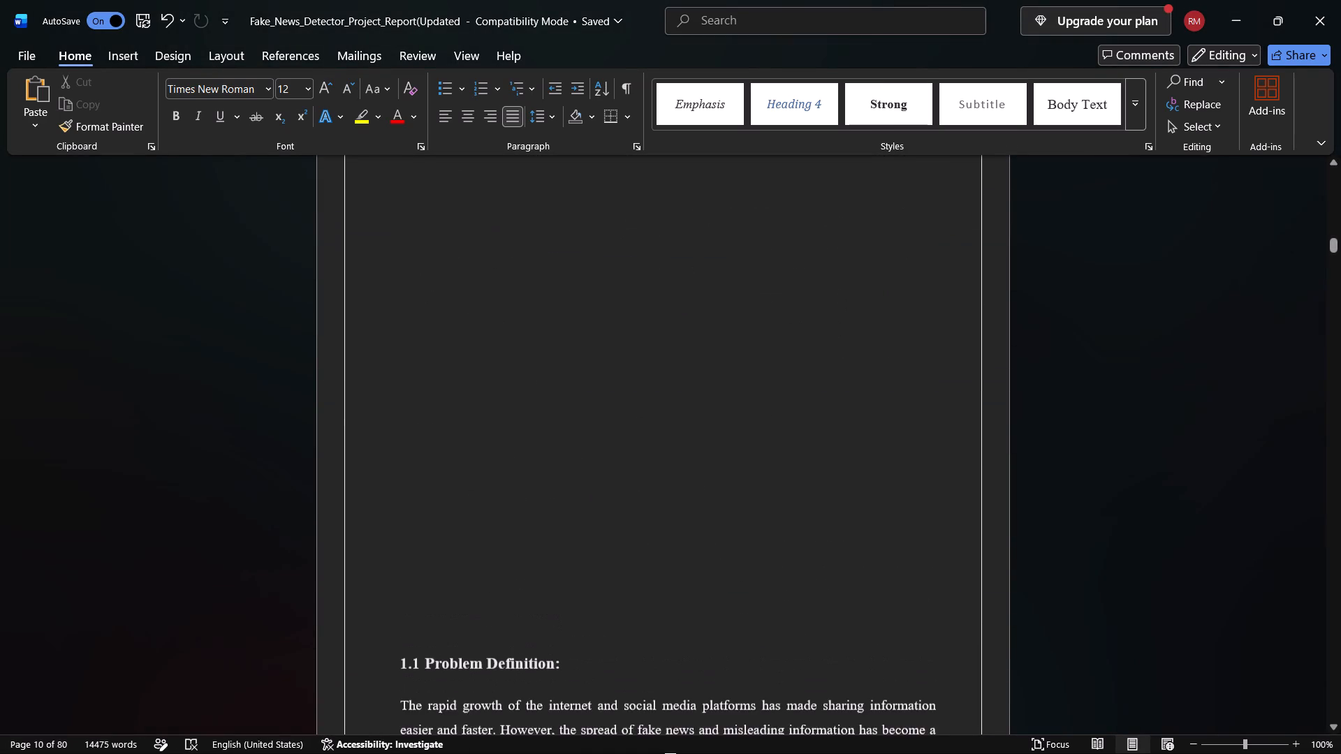
Delete the empty lines above the 1.1 Problem Definition heading so it starts at the top of its page, and compare with the original report.
left_click(402, 653)
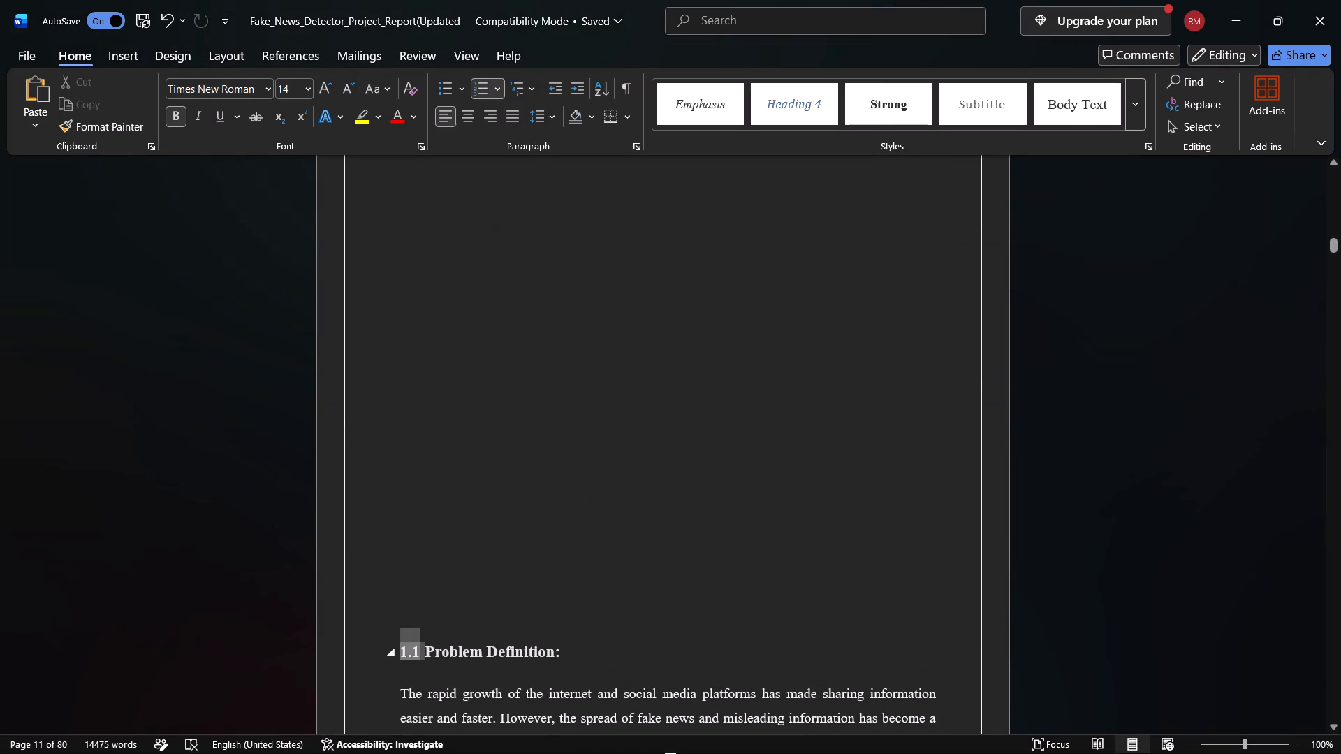
left_click(407, 616)
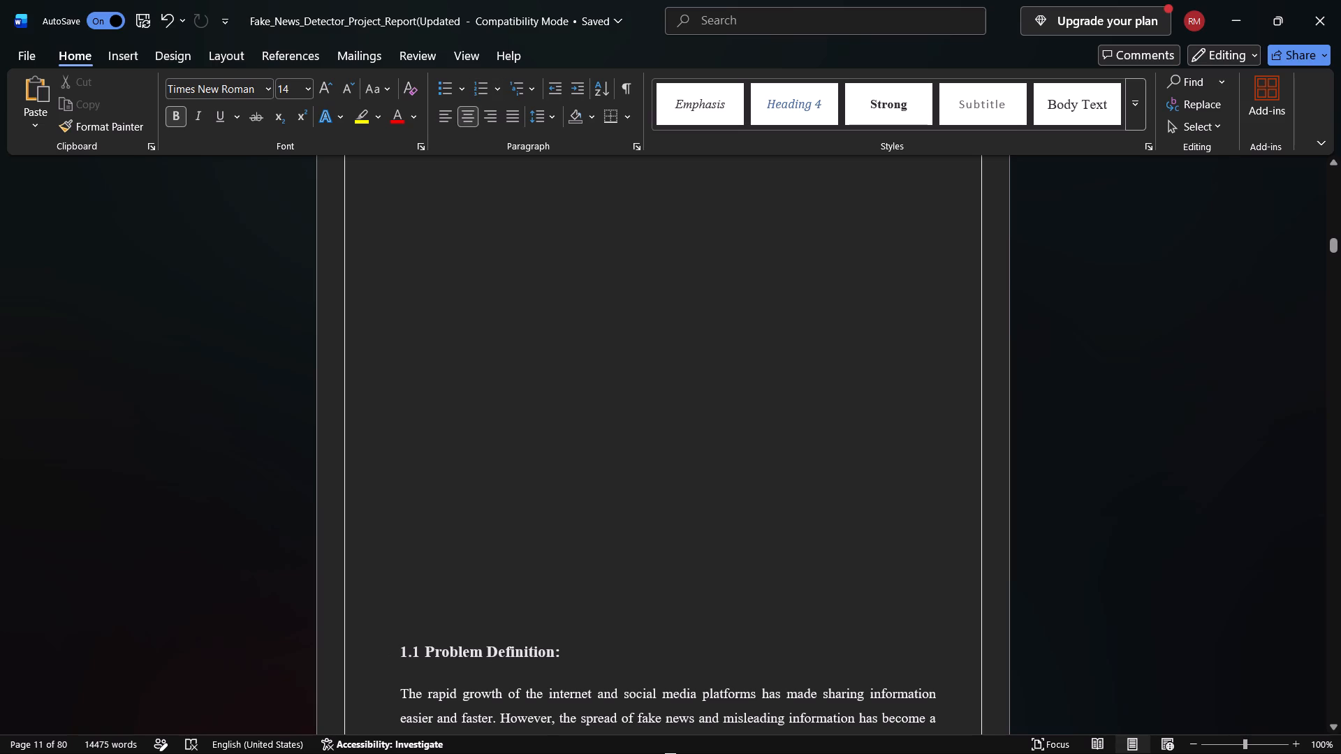
left_click(399, 620)
key("BackSpace")
key("BackSpace")
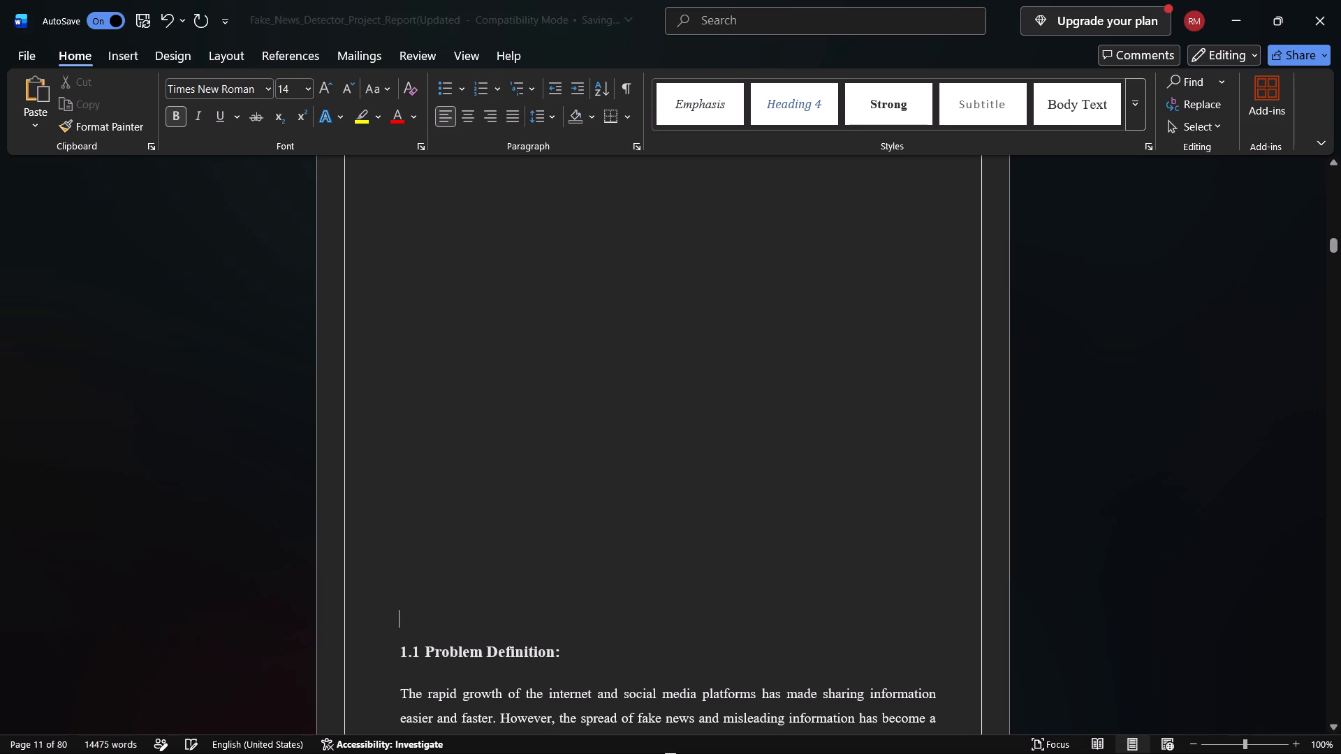
key("BackSpace")
key("BackSpace")
key("BackSpace")
key("BackSpace")
key("BackSpace")
key("BackSpace")
key("BackSpace")
key("BackSpace")
key("BackSpace")
key("BackSpace")
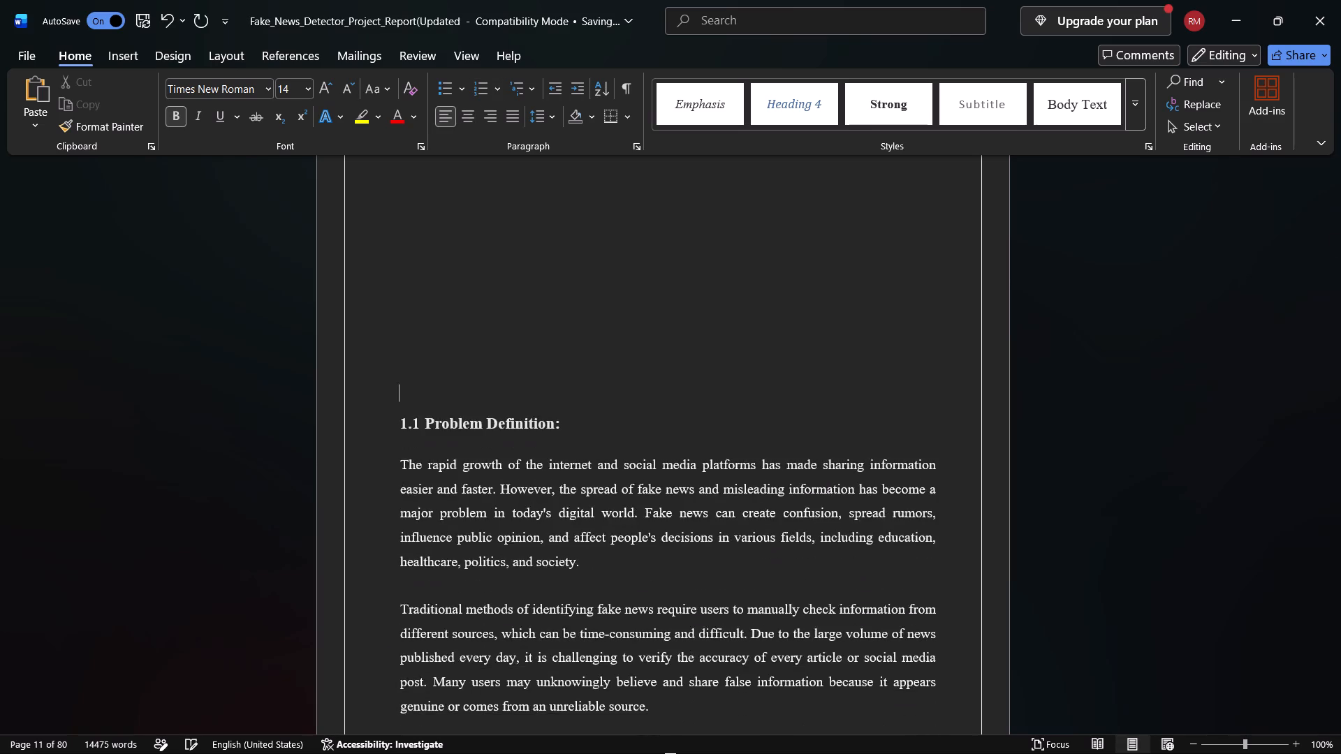
key("BackSpace")
key("BackSpace")
key("BackSpace")
key("BackSpace")
key("BackSpace")
key("BackSpace")
key("BackSpace")
key("BackSpace")
key("BackSpace")
key("BackSpace")
key("BackSpace")
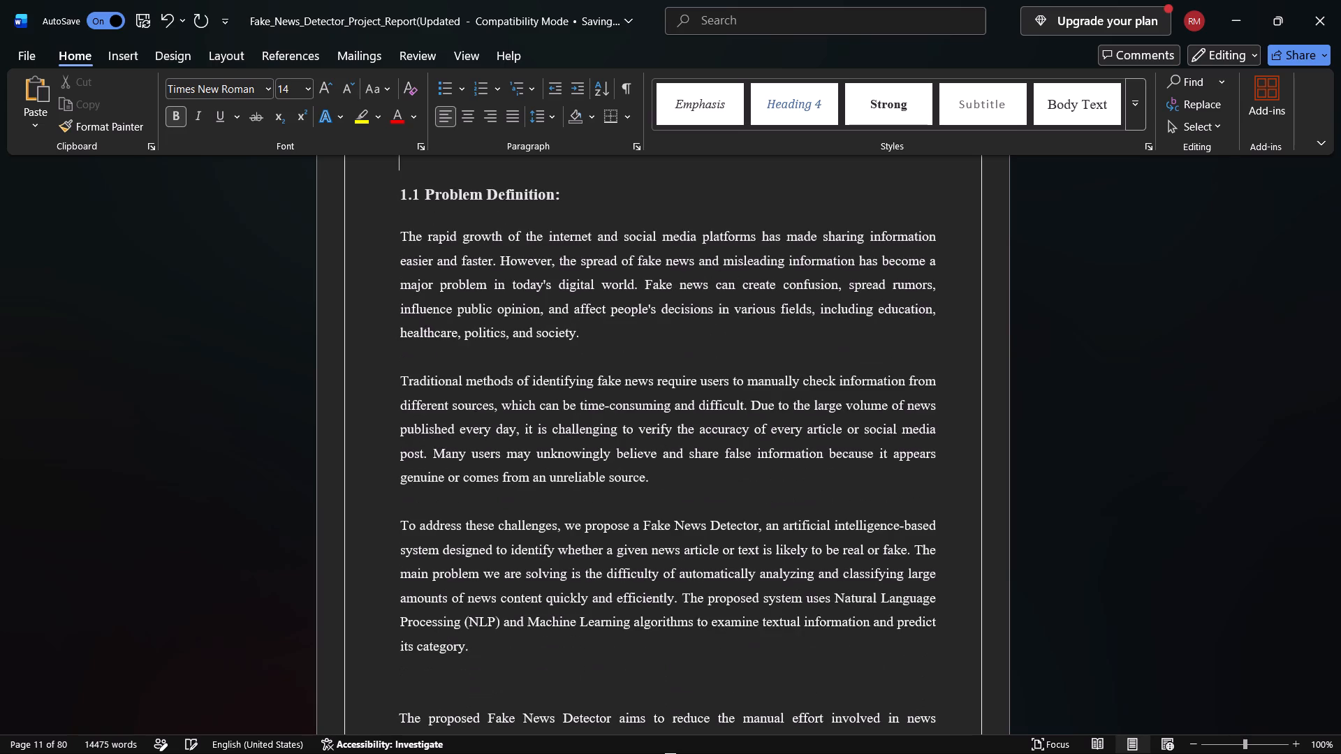
key("BackSpace")
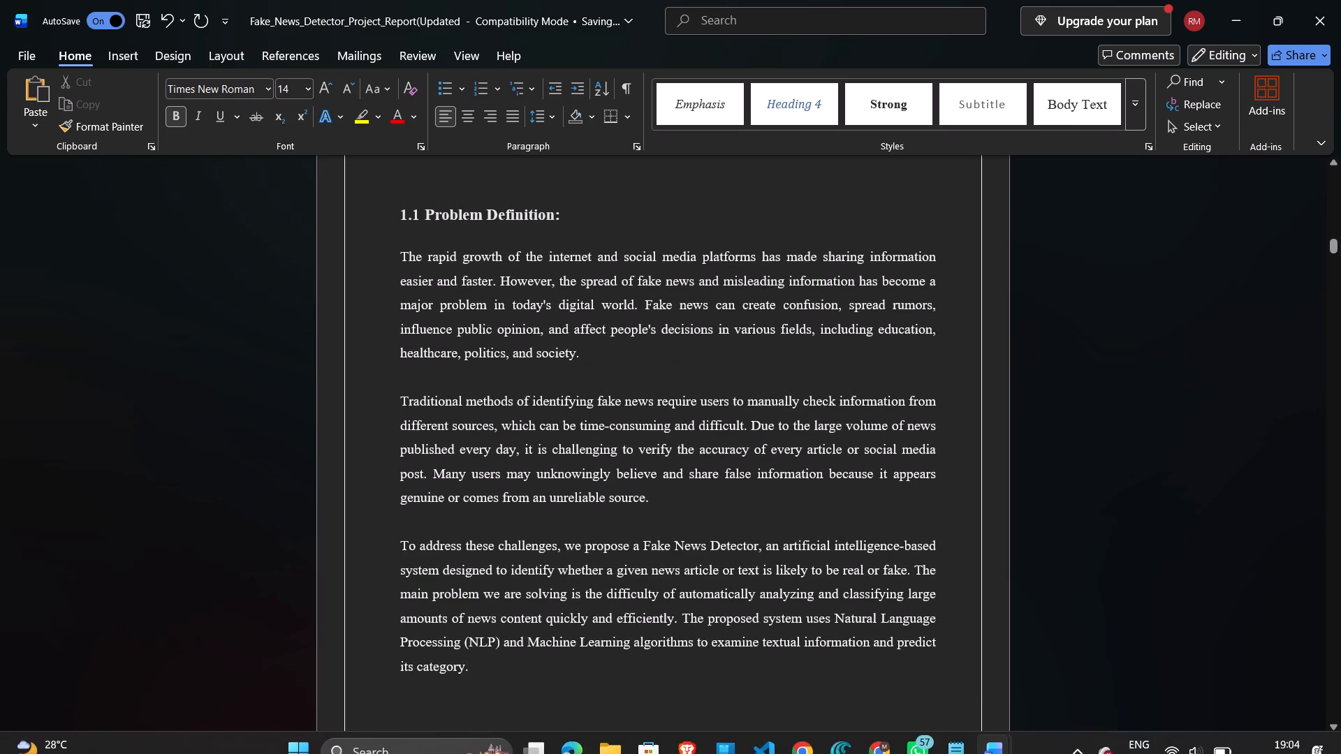
scroll(599, 496, "up", 1)
key("BackSpace")
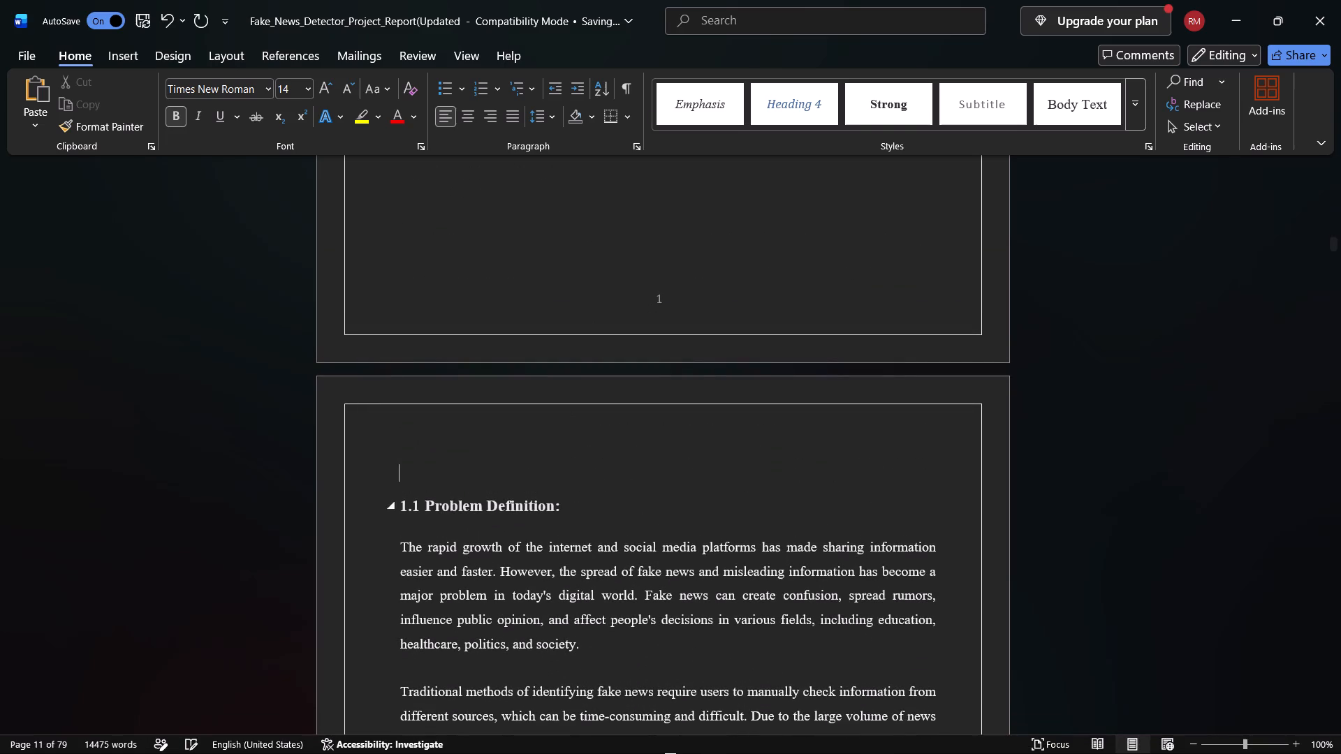
key("BackSpace")
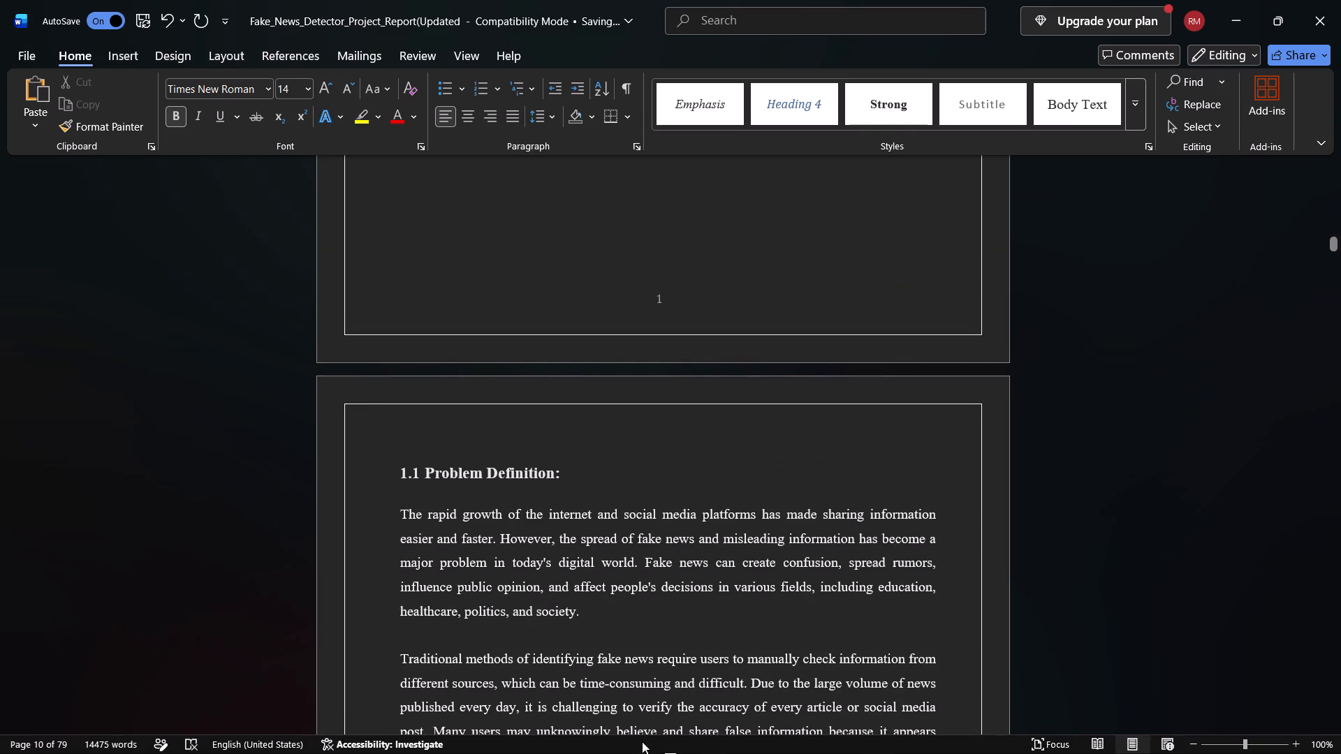
key("alt+Tab")
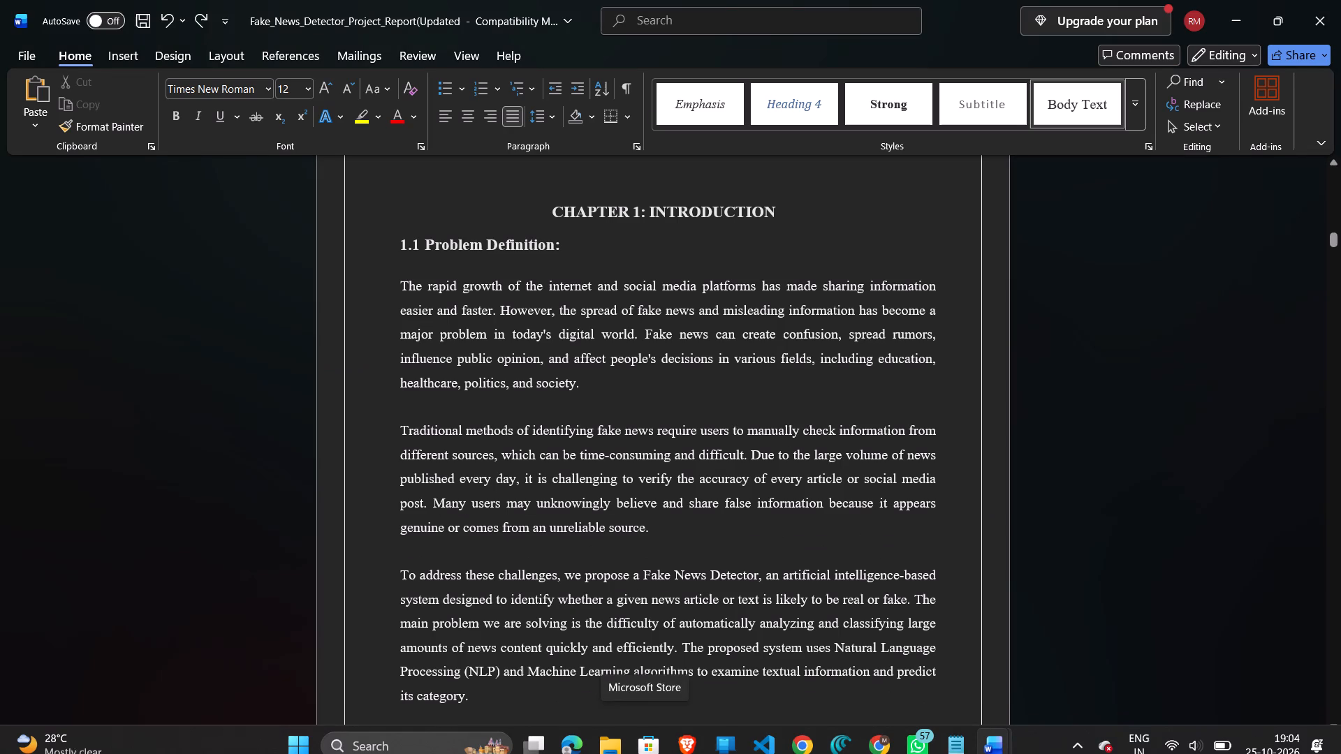
key("alt+Tab")
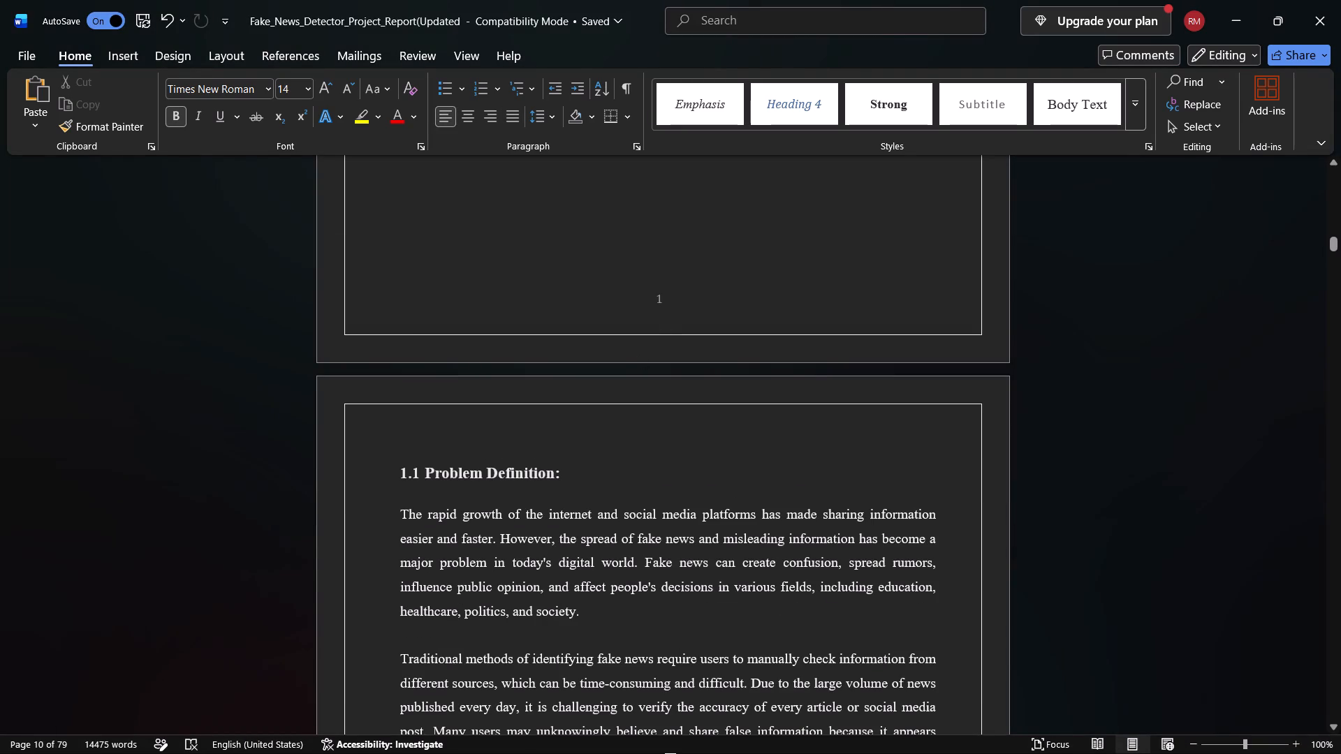
Compare the 1.1 Problem Definition section in the original report with the same section and the preceding introduction in the MovieTime report.
left_click(598, 466)
key("alt+Tab")
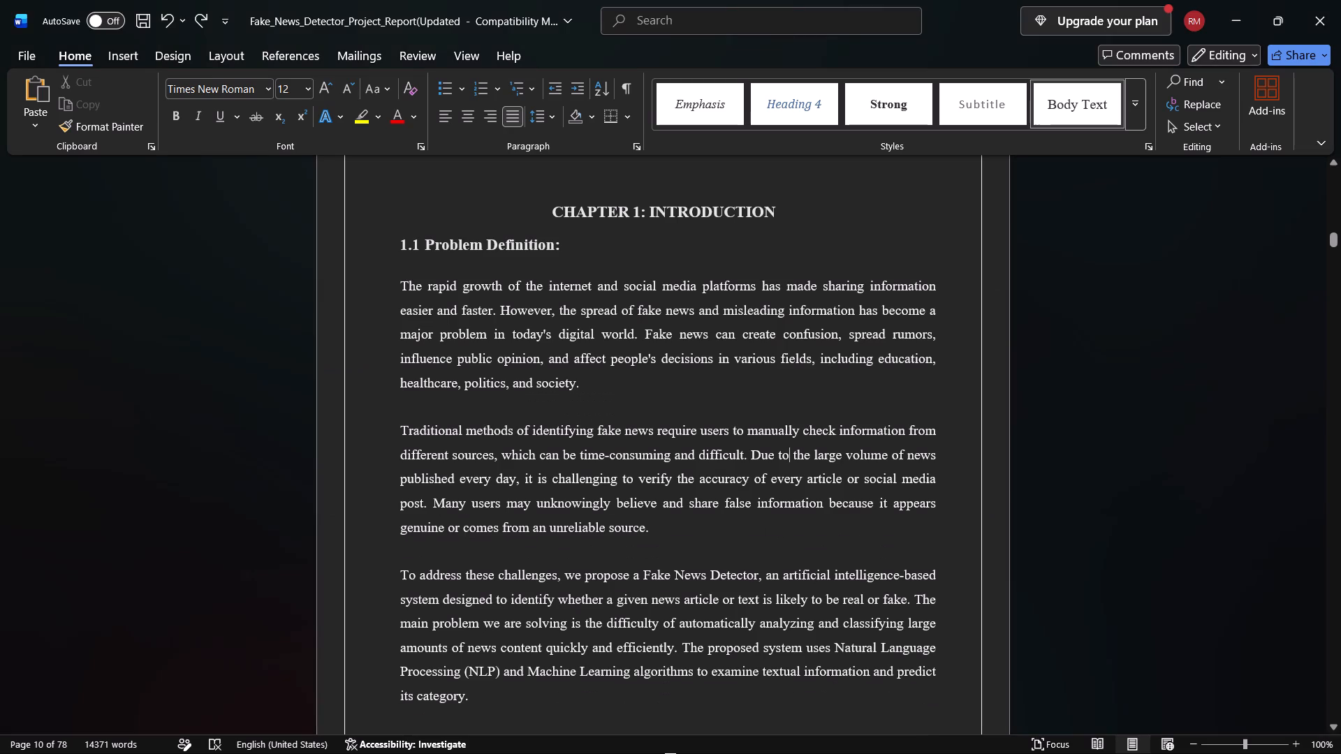
scroll(638, 467, "right", 1)
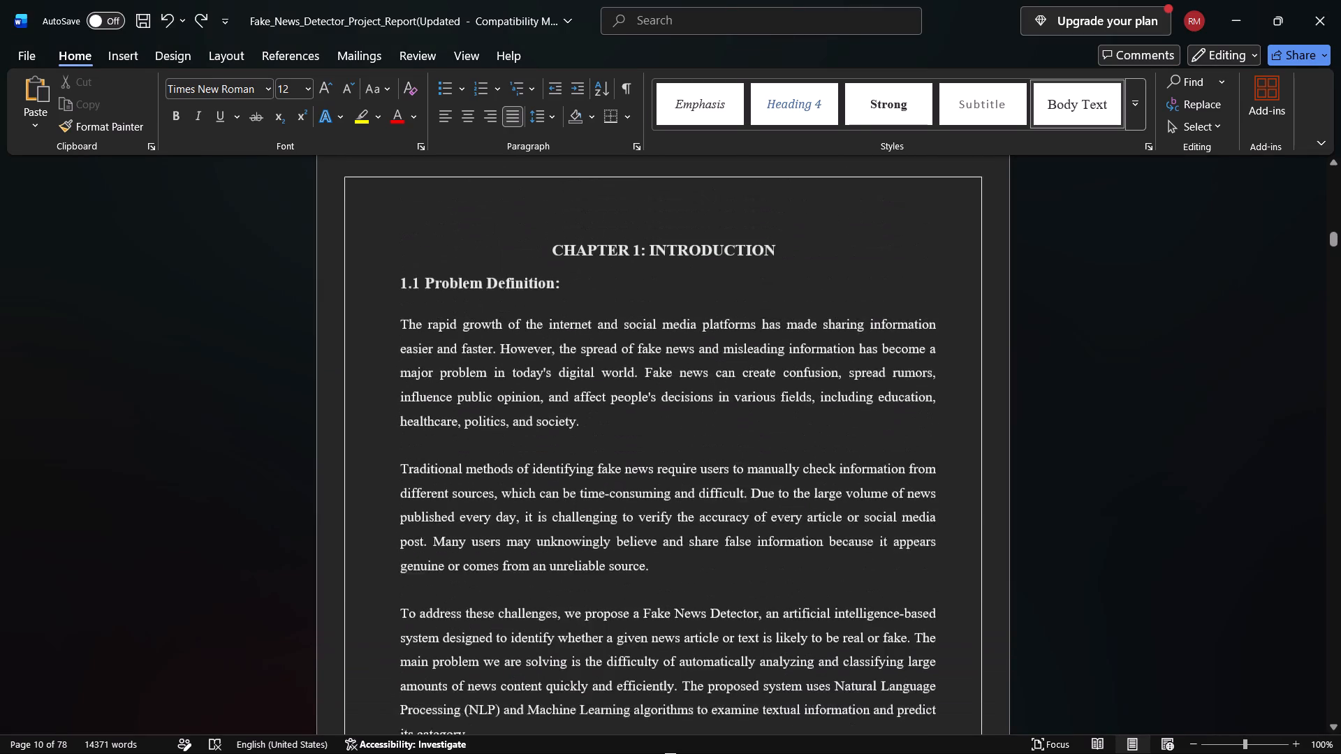
scroll(638, 467, "right", 2)
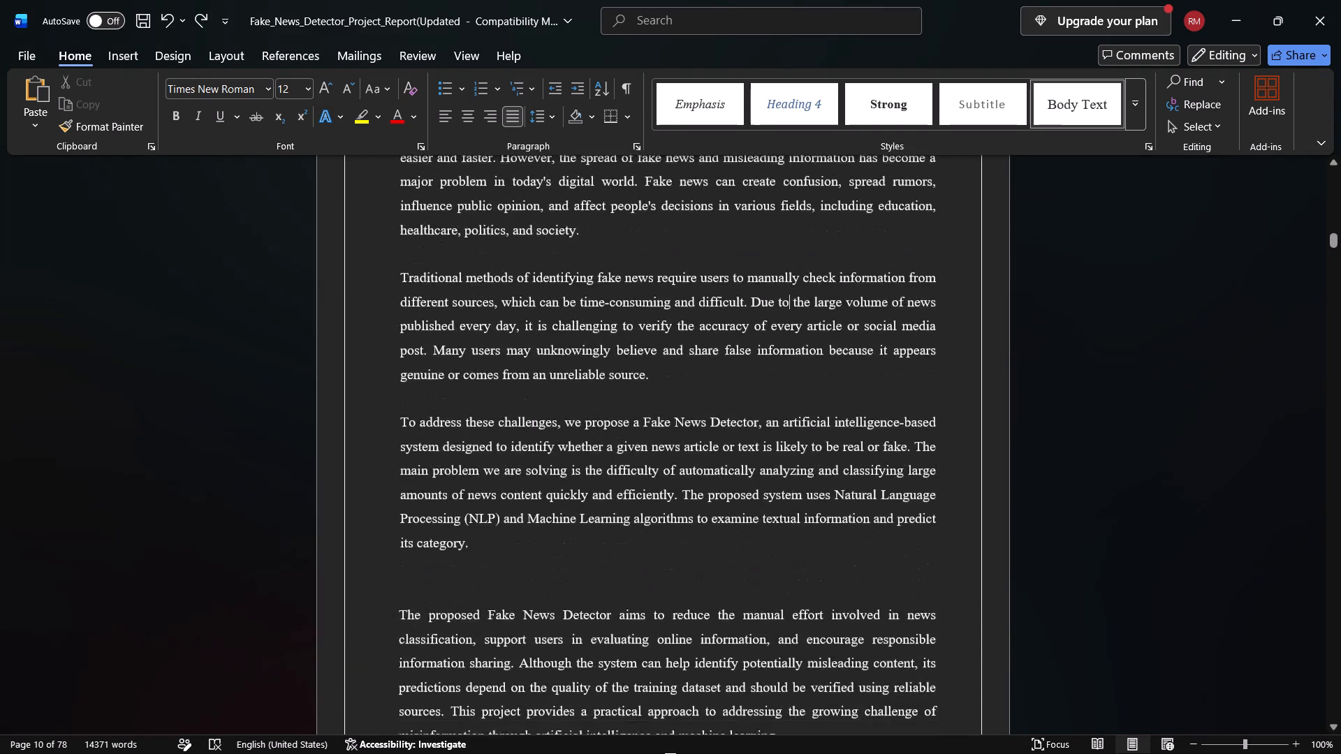
scroll(638, 467, "right", 2)
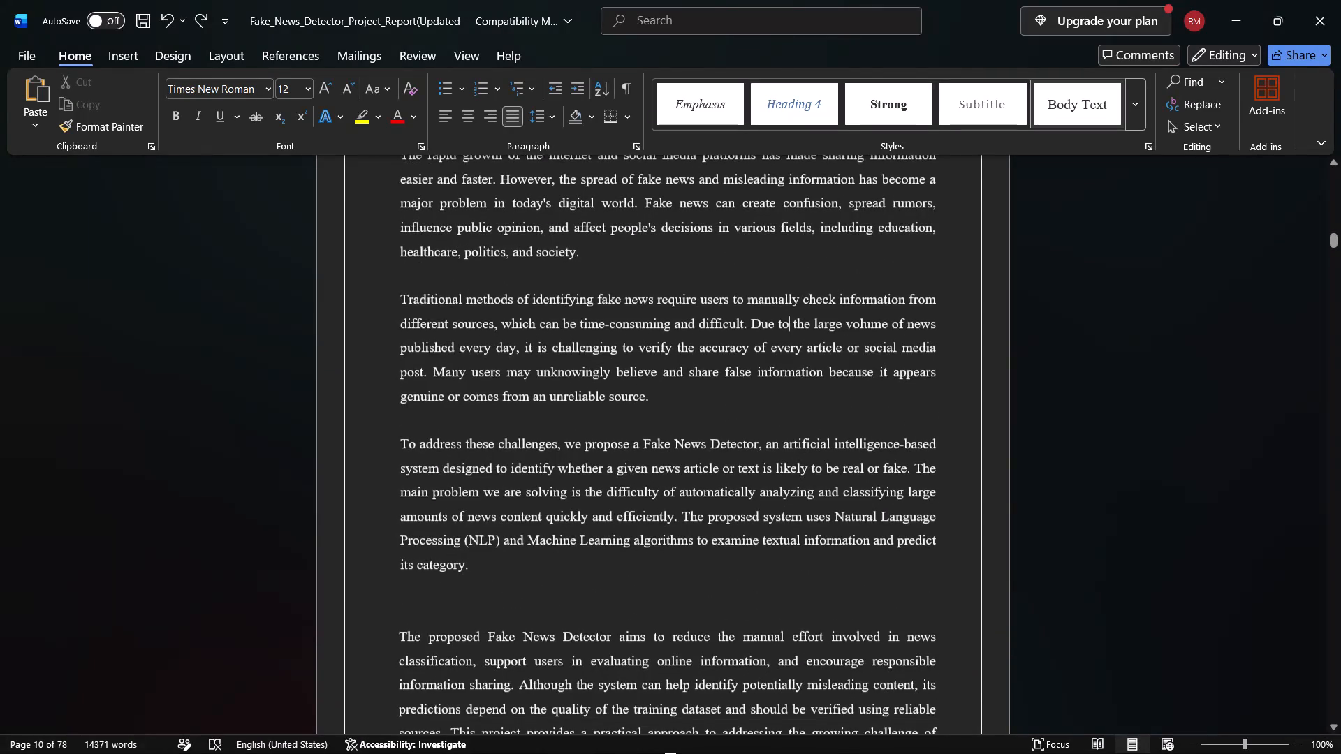
scroll(638, 467, "right", 1)
key("alt+Tab")
scroll(638, 467, "right", 1)
scroll(638, 467, "up", 2)
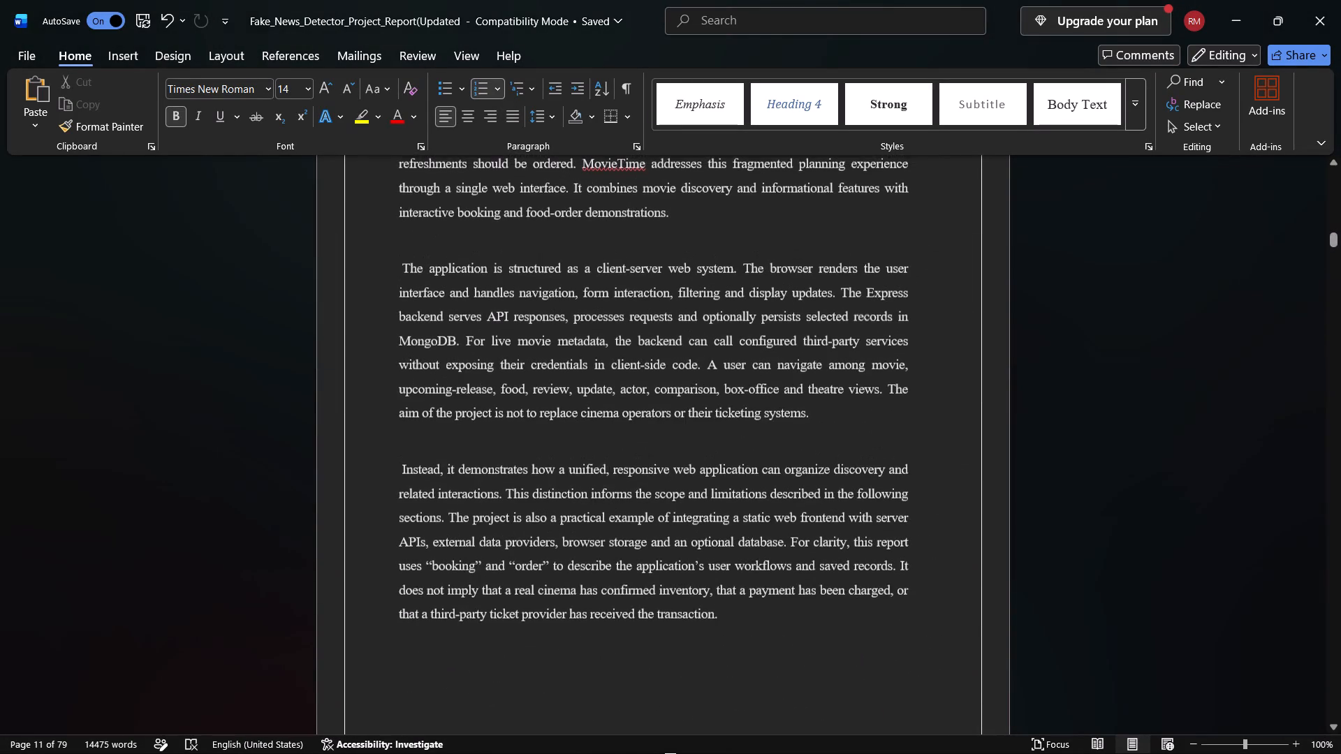
scroll(638, 467, "down", 4)
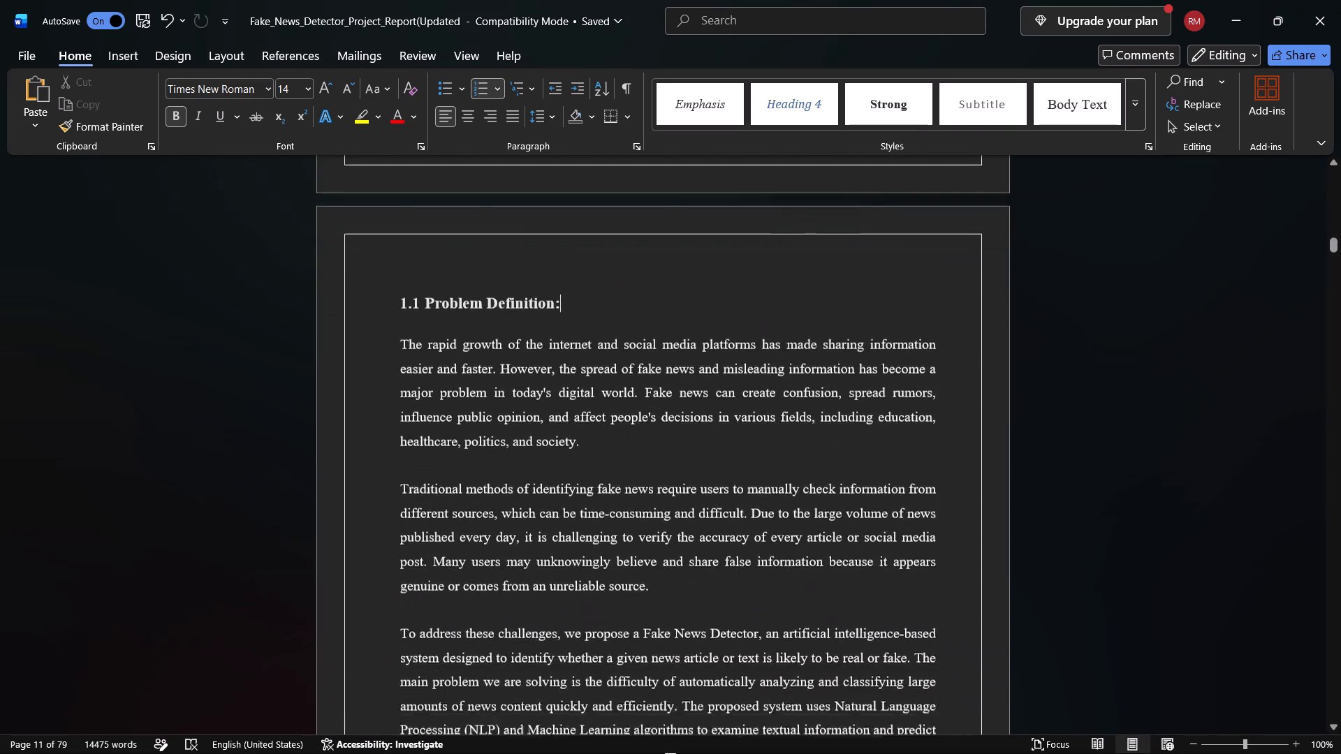
scroll(638, 467, "down", 1)
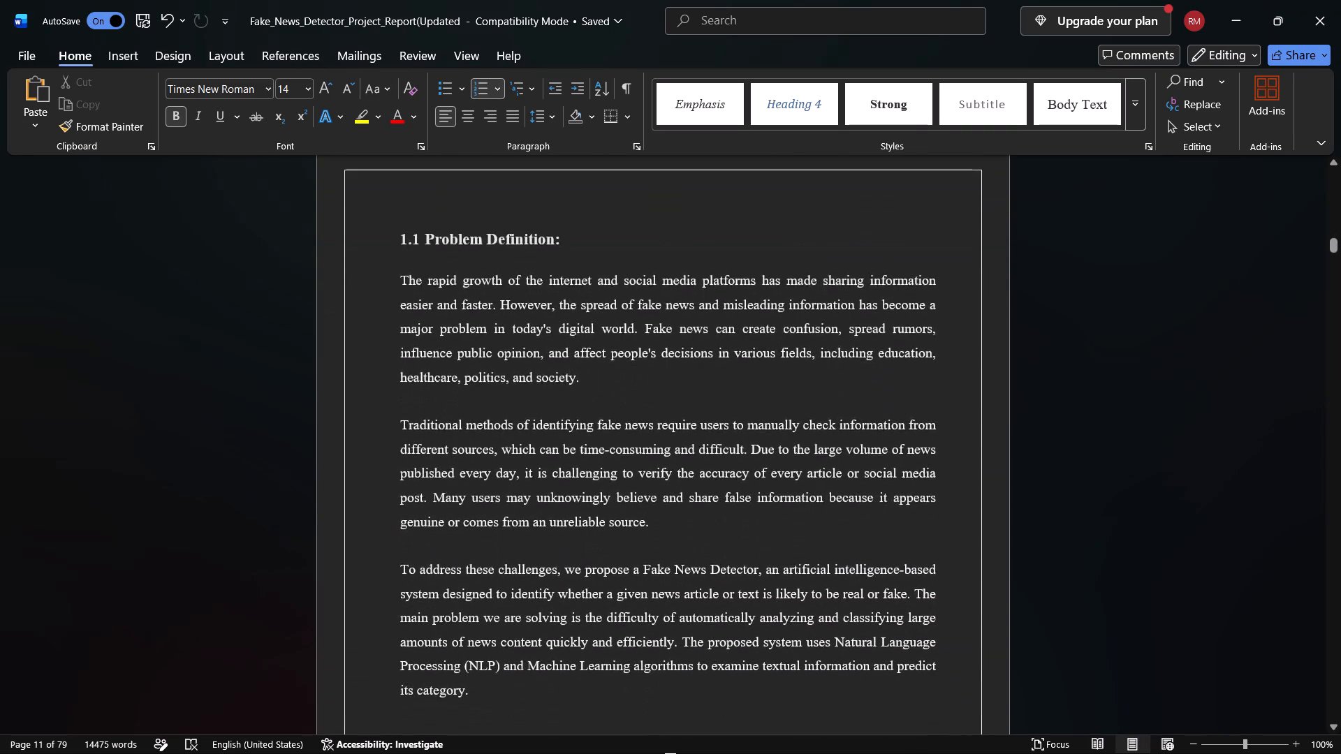
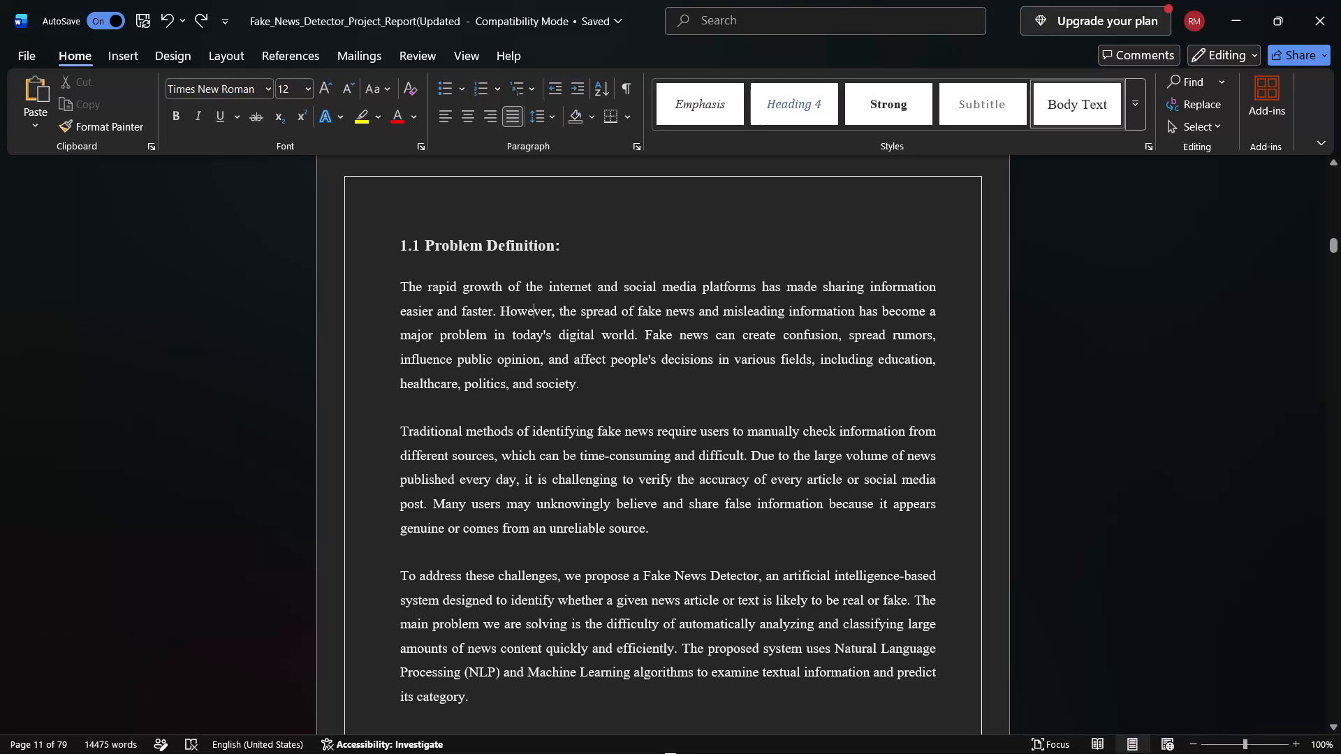
Replace all the Fake News Detector paragraphs under the 1.1 Problem Definition heading with the copied MovieTime problem definition text.
left_click_drag(406, 282, 615, 489)
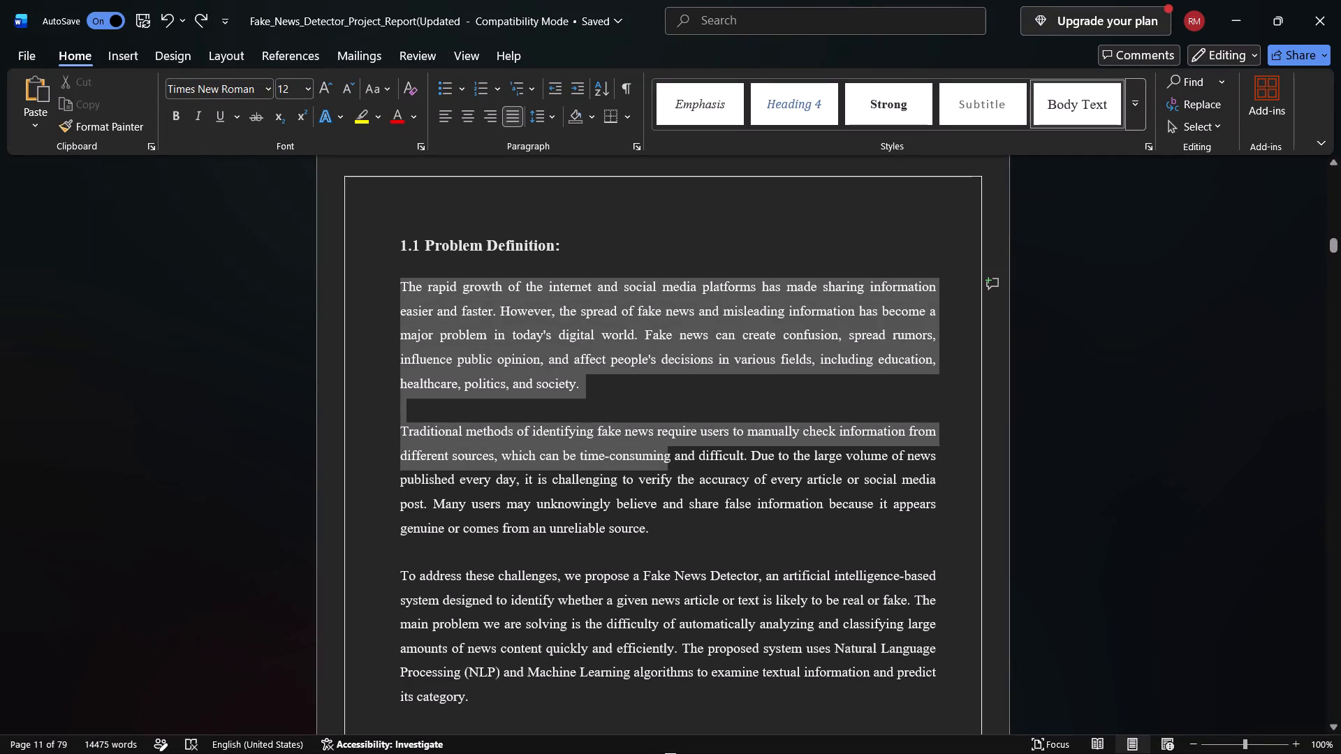
left_click_drag(615, 489, 452, 751)
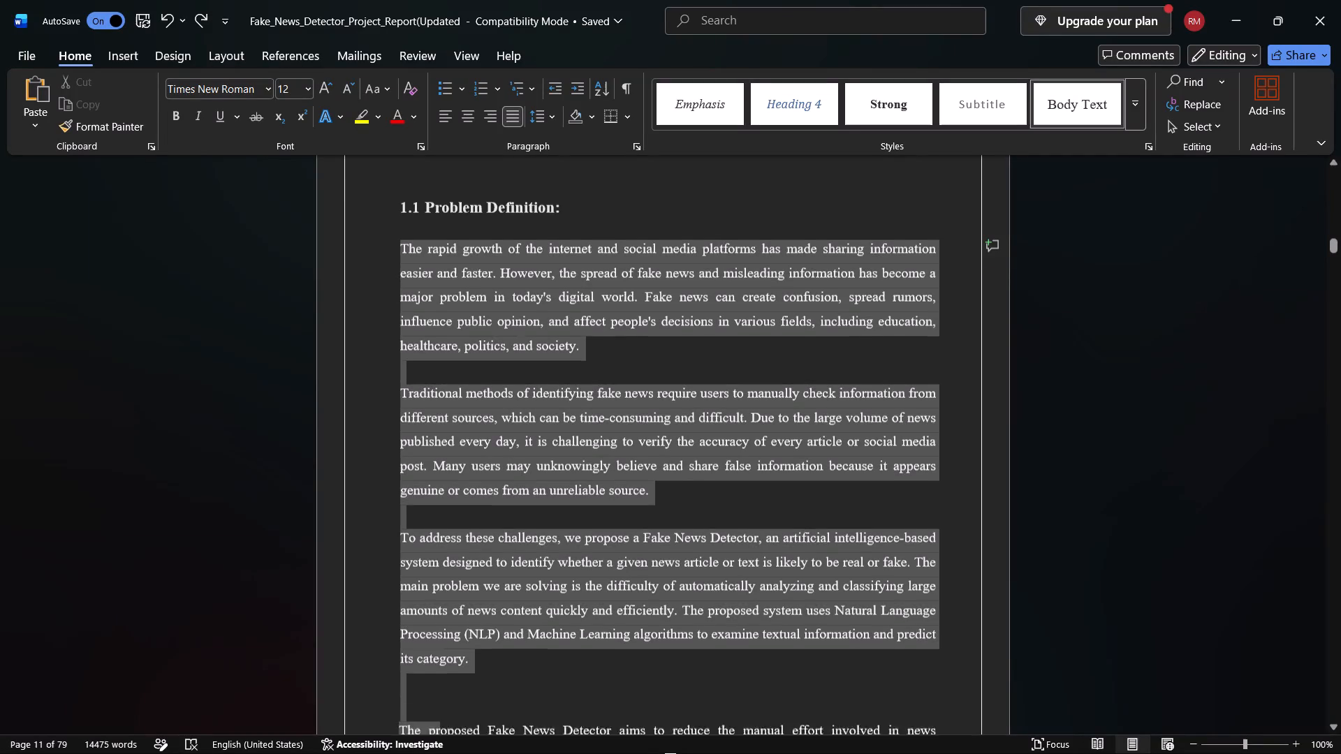
left_click_drag(452, 751, 585, 753)
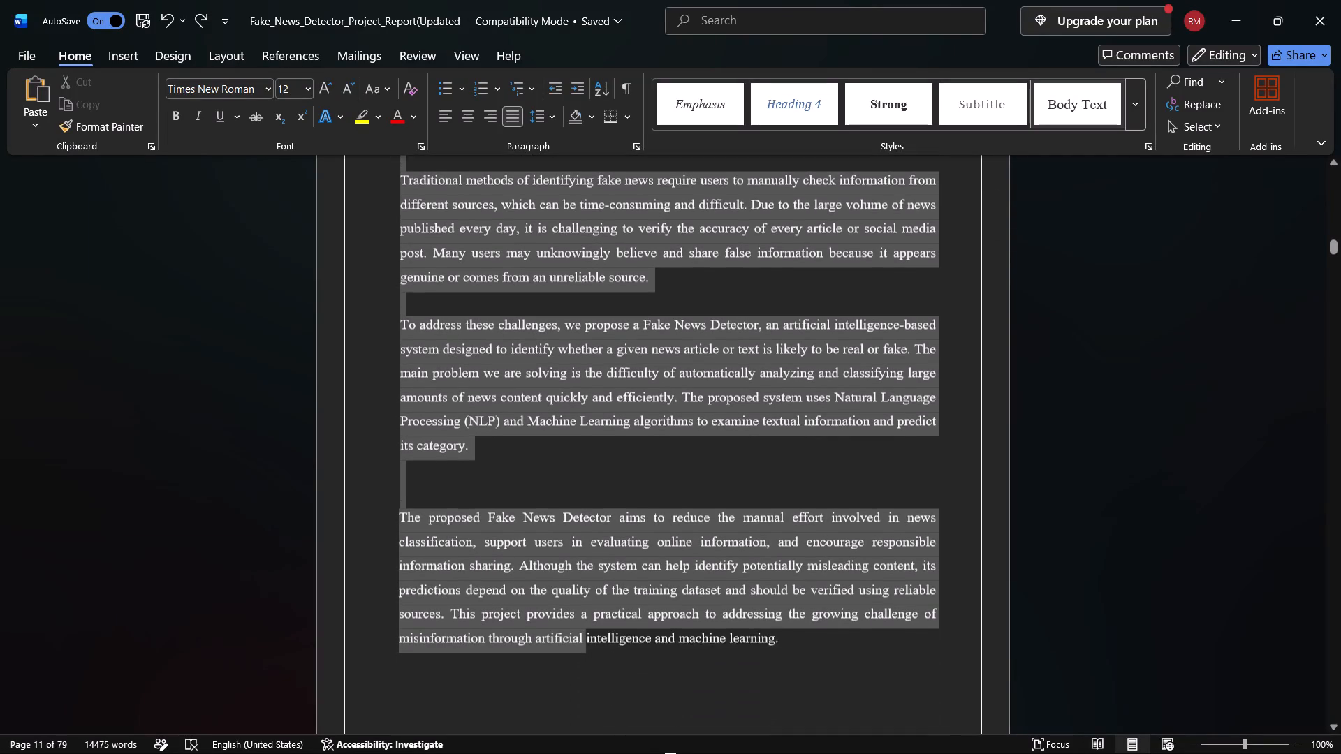
left_click_drag(585, 753, 833, 578)
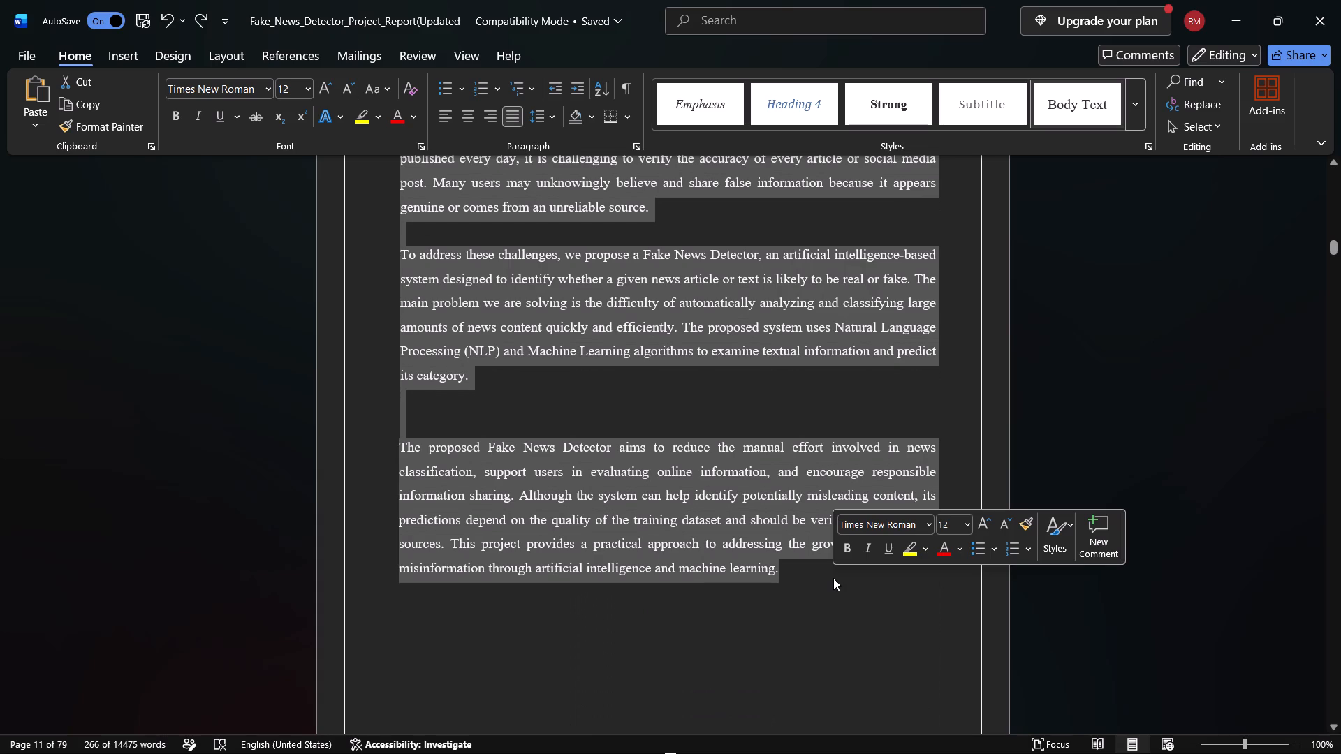
key("ctrl+v")
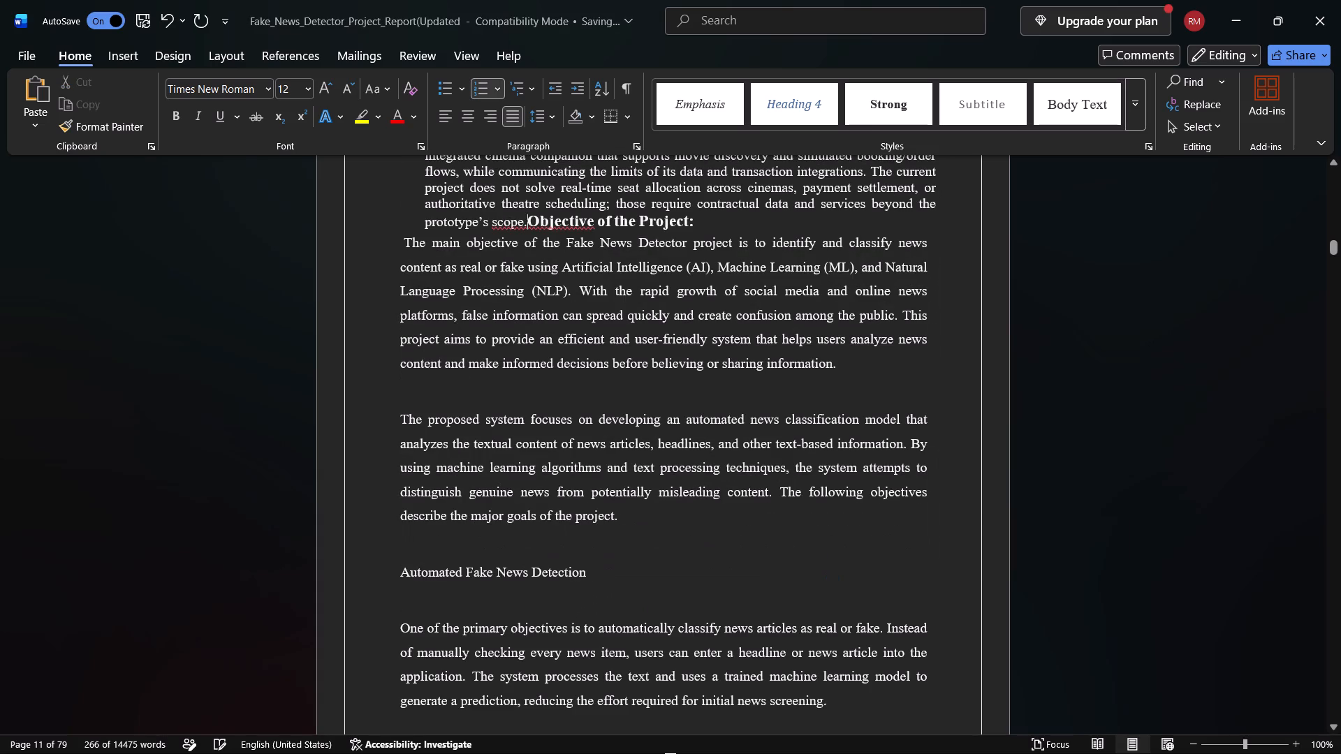
Examine the MovieTime text pasted under 1.1 Problem Definition and the Objective of the Project pages through Low-Latency and Efficient System Design.
scroll(833, 578, "up", 3)
scroll(833, 578, "down", 1)
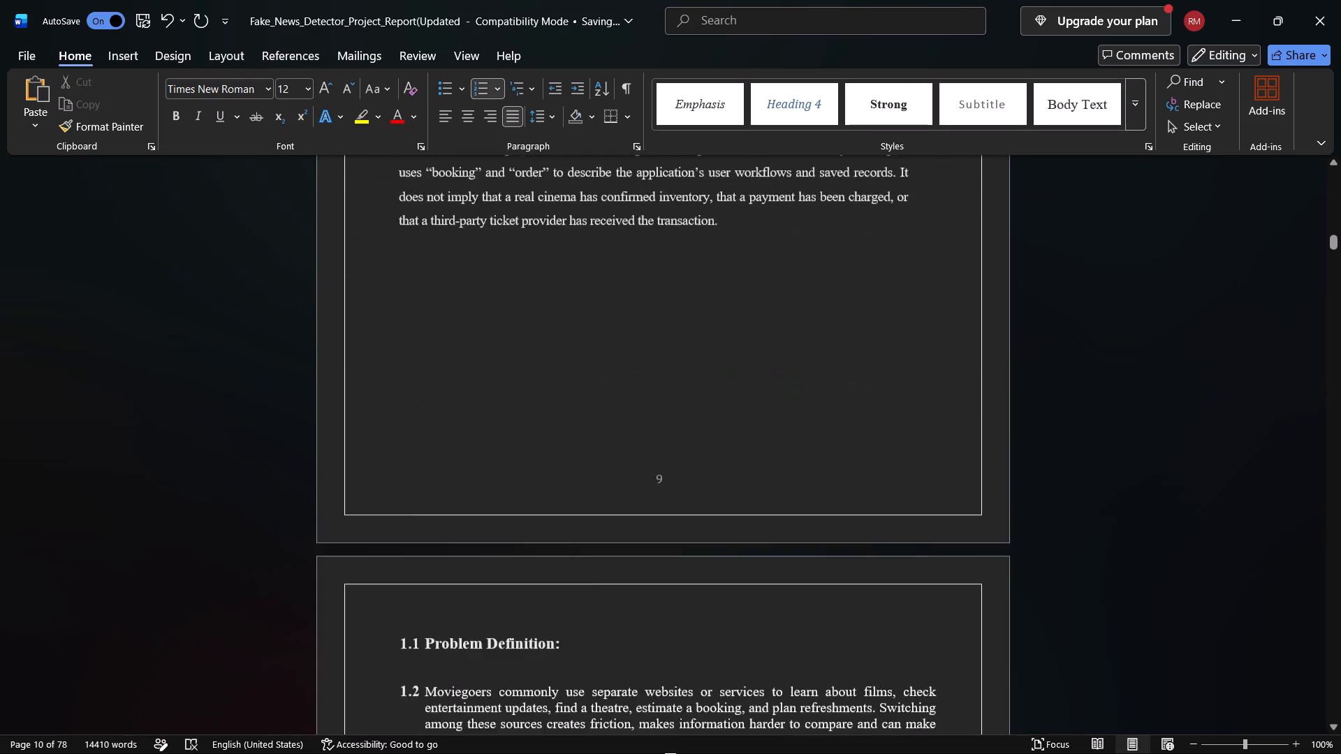
scroll(833, 578, "down", 4)
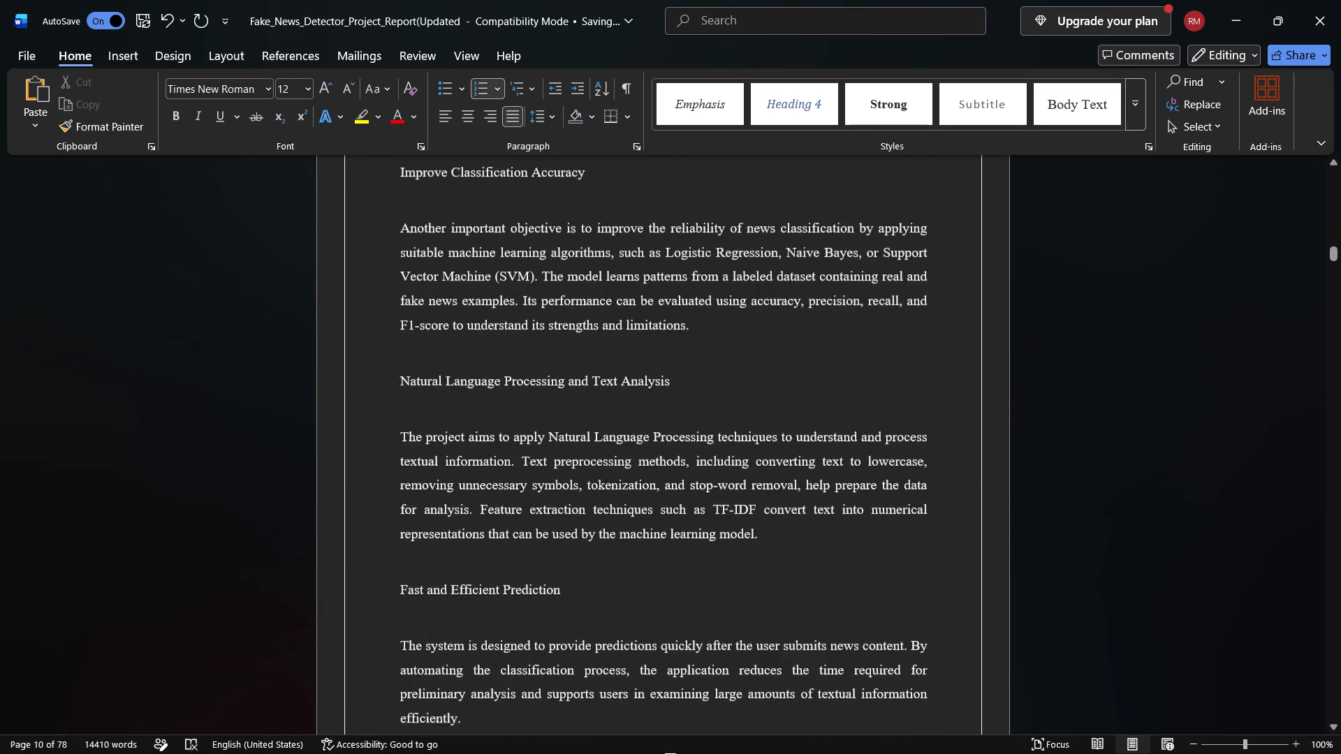
scroll(833, 578, "down", 8)
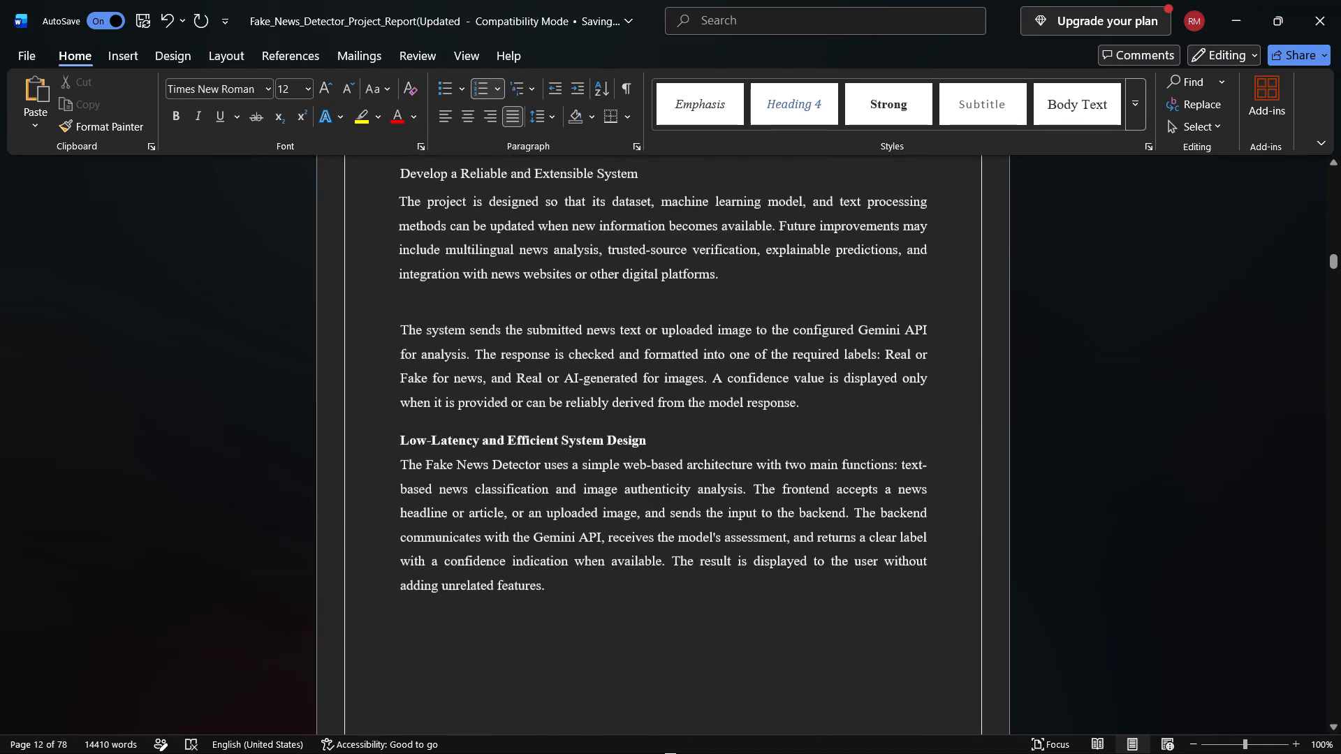
scroll(833, 578, "down", 1)
scroll(833, 578, "up", 2)
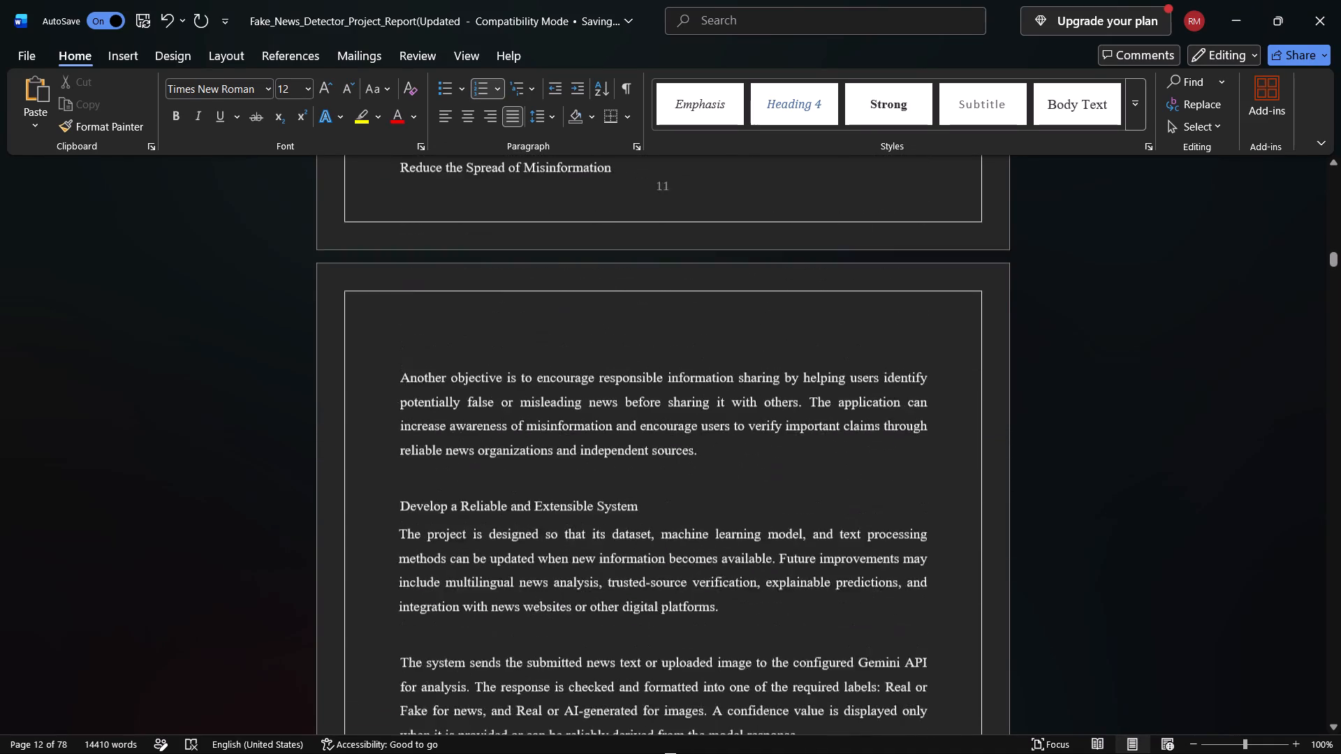
scroll(833, 578, "up", 5)
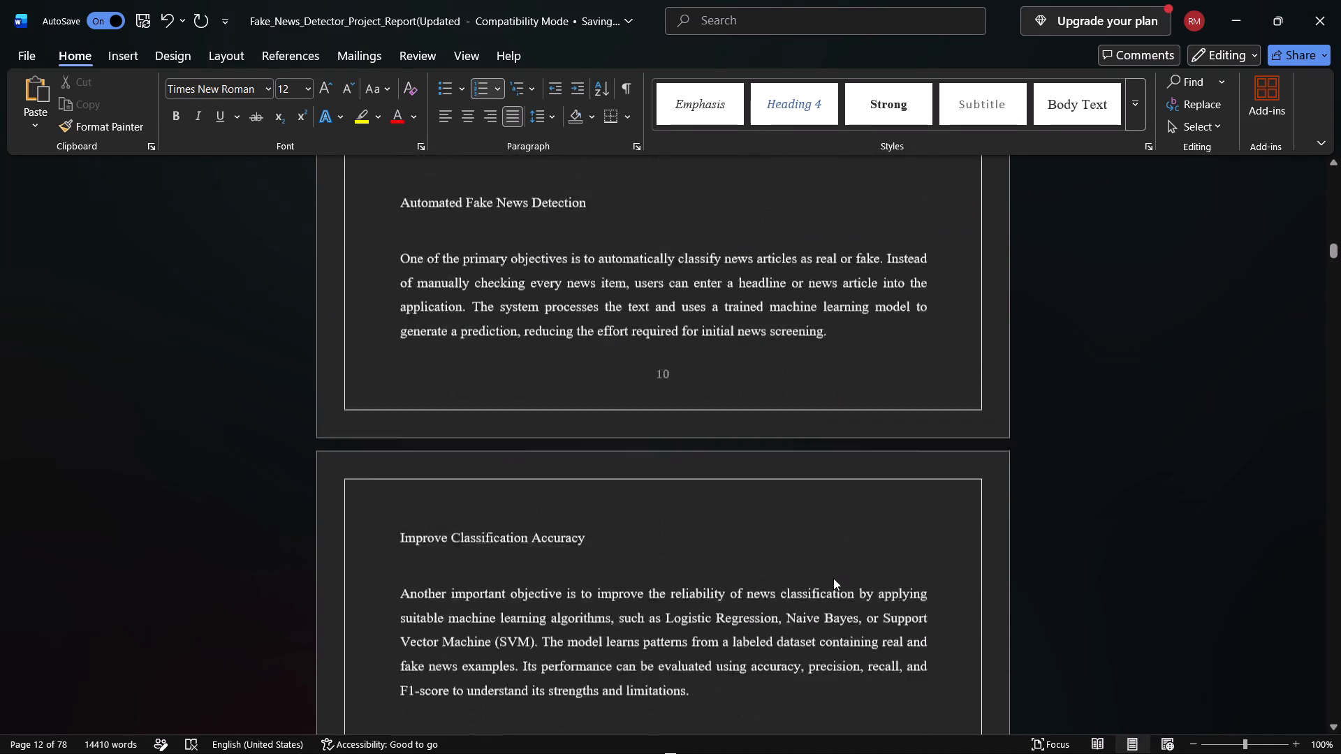
scroll(833, 578, "up", 3)
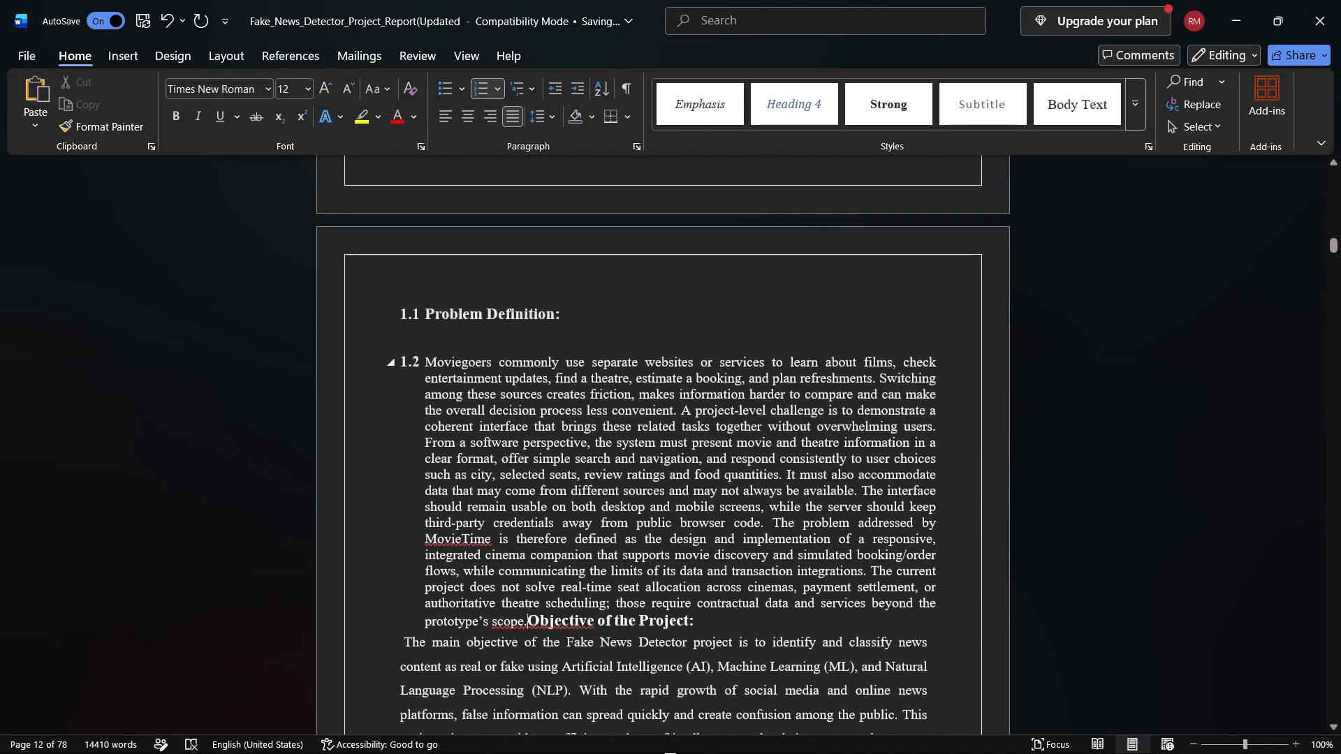
scroll(833, 578, "up", 1)
Undo the paste of the MovieTime problem definition over the Fake News paragraphs under 1.1, and clear the selection.
key("ctrl+z")
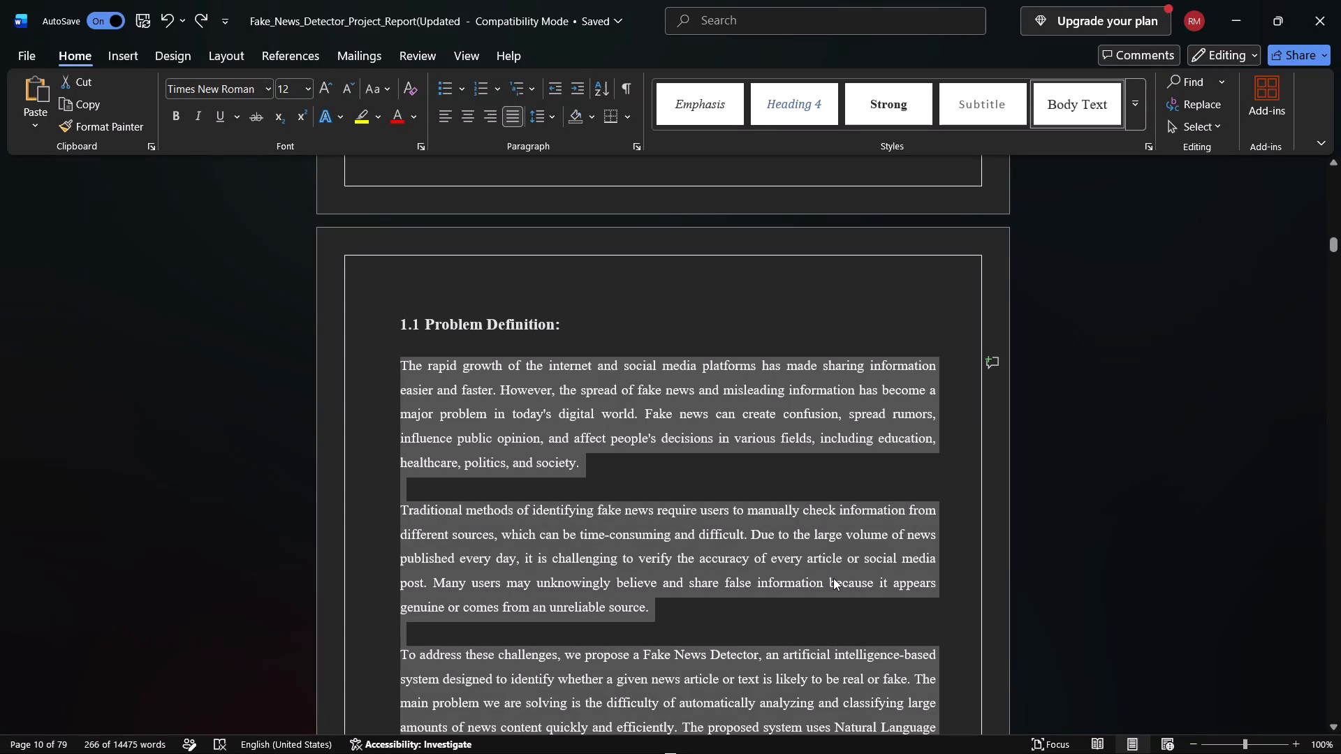
left_click(705, 376)
Examine the Fake News paragraphs under 1.1 Problem Definition and where the section ends before 1.2 Objective of the Project.
scroll(705, 376, "down", 1)
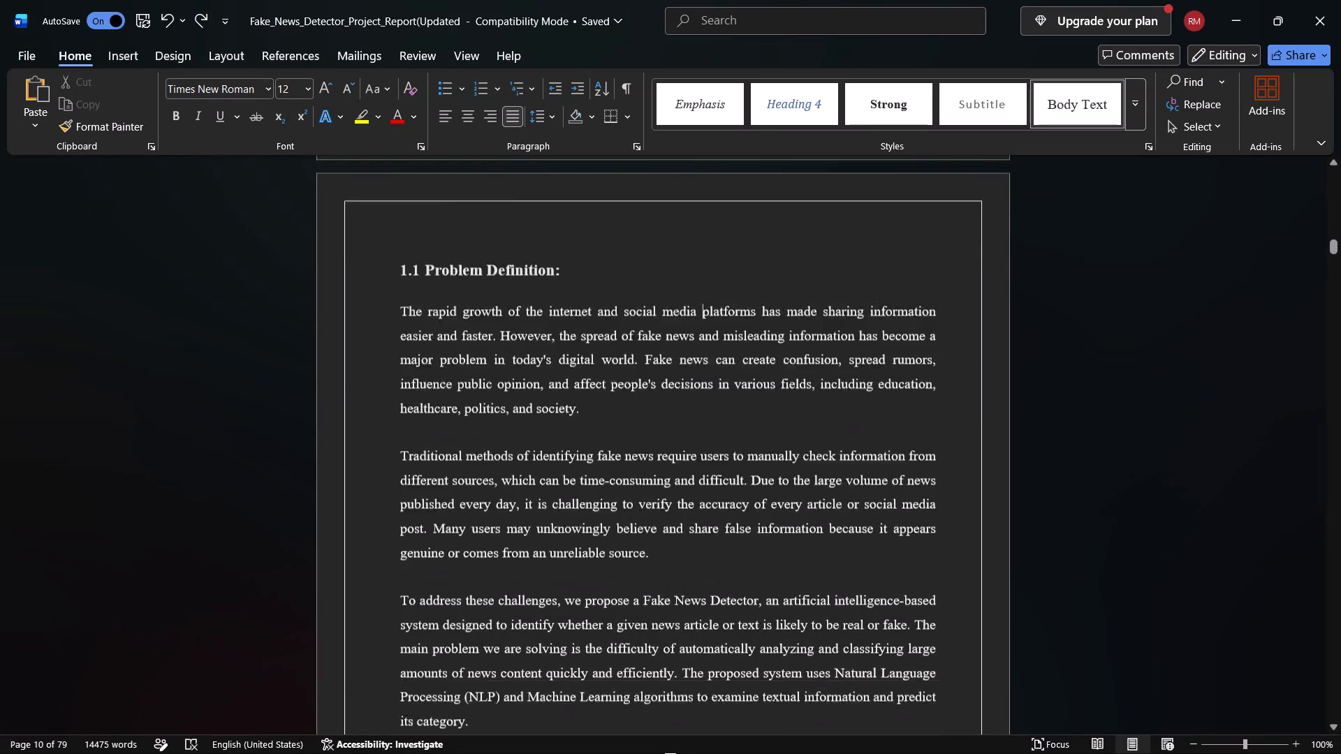
scroll(705, 376, "down", 2)
scroll(705, 376, "up", 4)
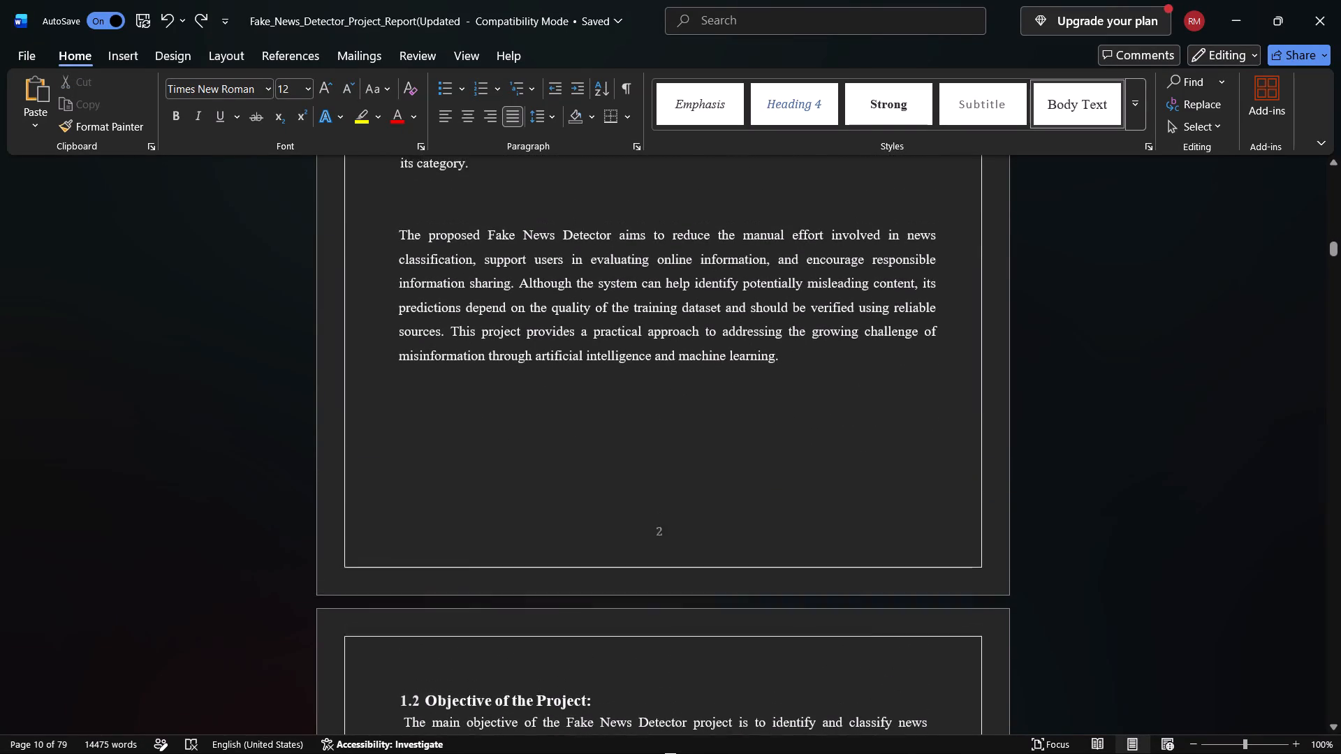
scroll(705, 376, "up", 2)
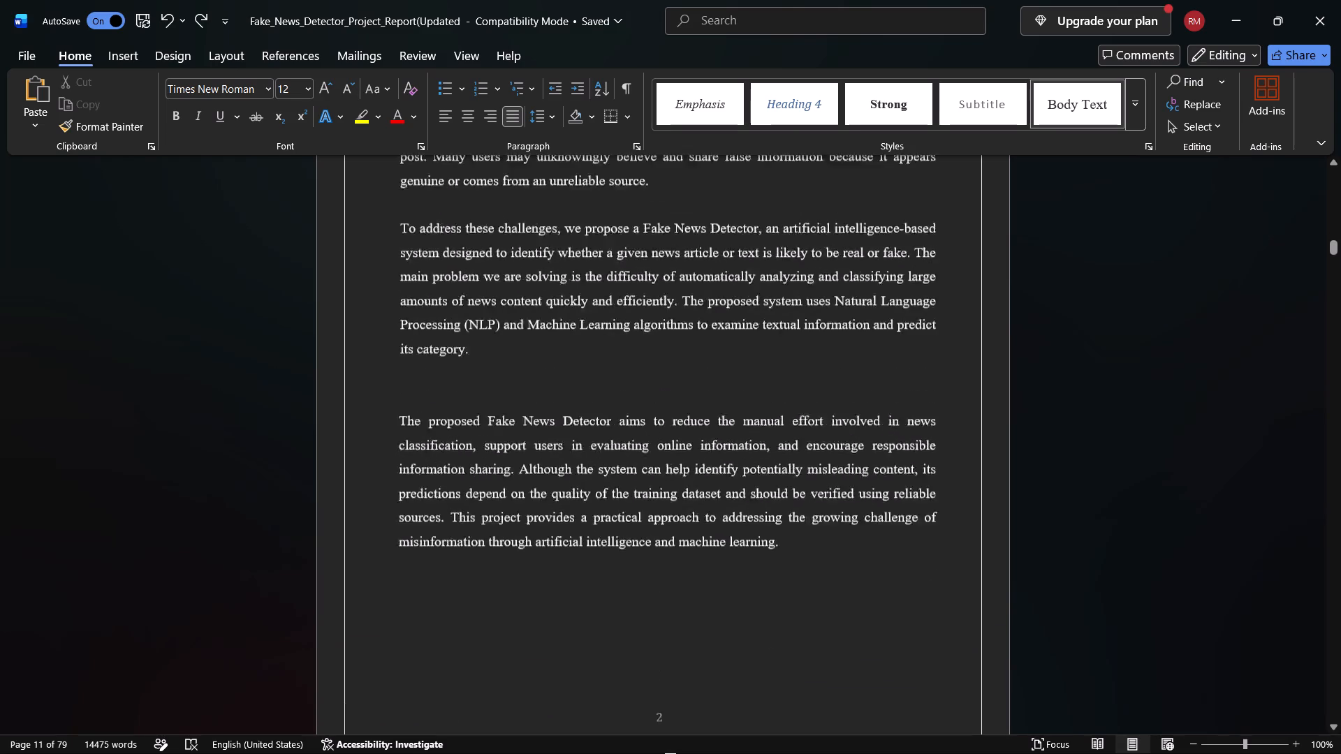
scroll(705, 376, "up", 4)
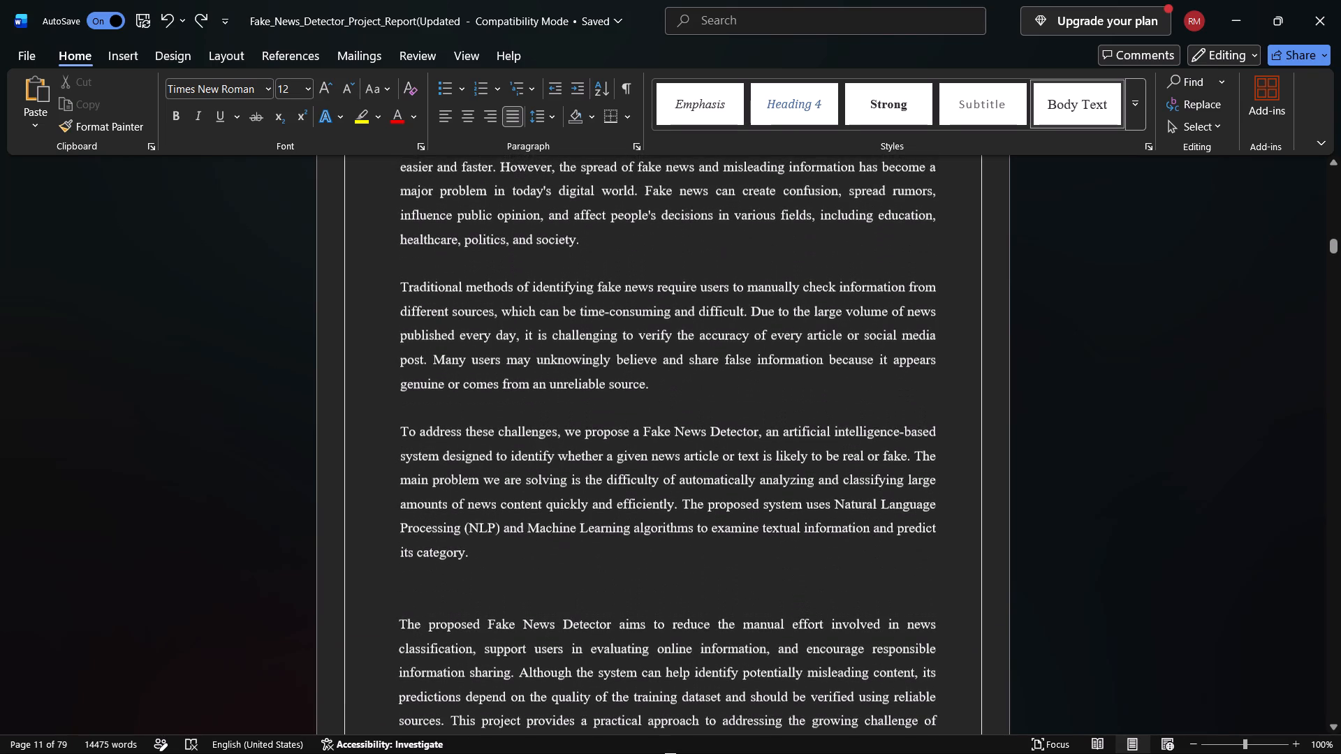
scroll(705, 376, "up", 1)
scroll(705, 376, "down", 1)
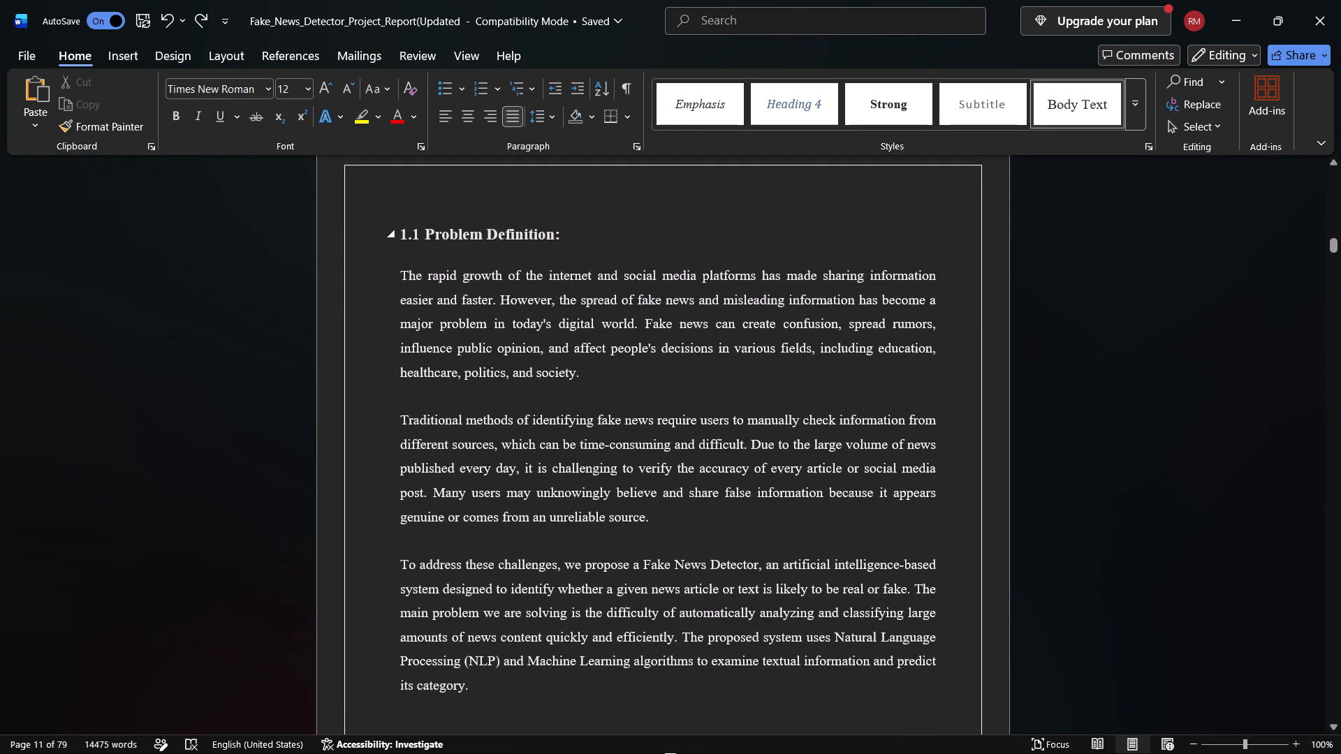
scroll(504, 234, "down", 1)
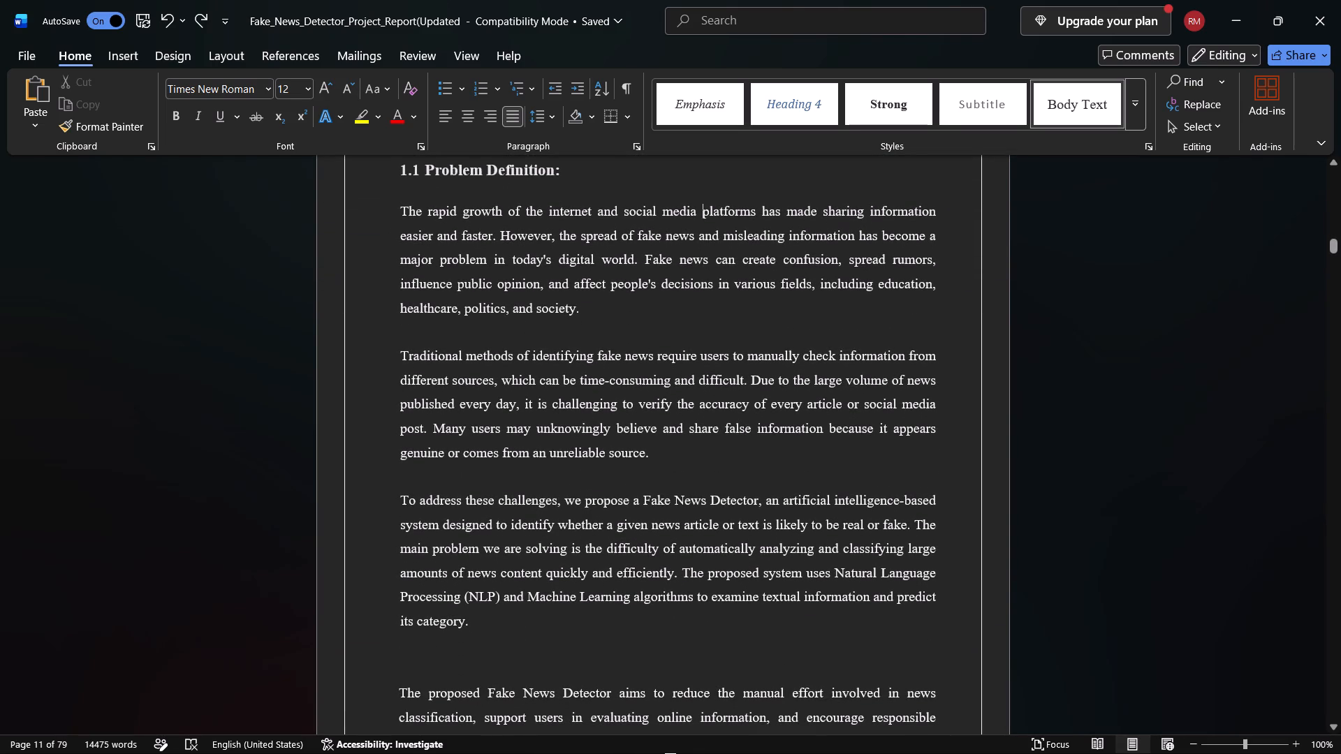
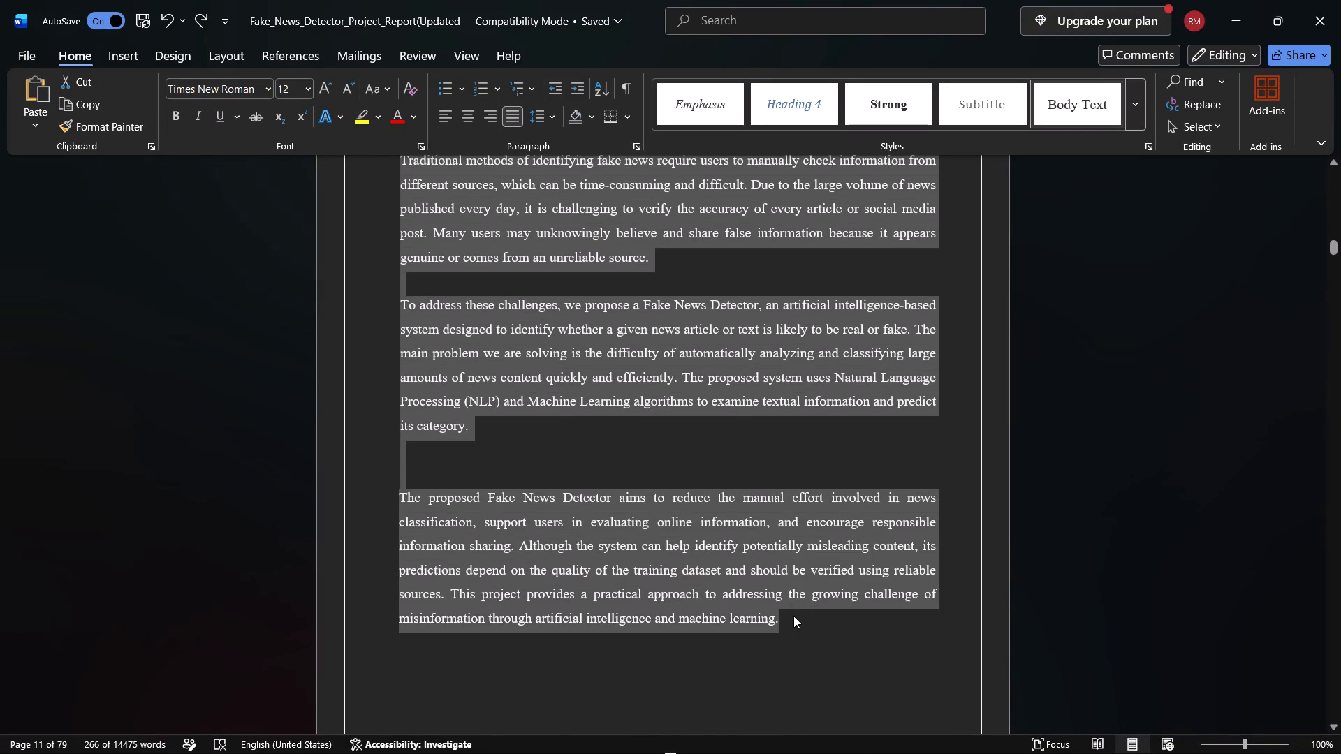
Replace the selected Fake News paragraphs under 1.1 Problem Definition with the copied MovieTime problem definition text.
key("ctrl+v")
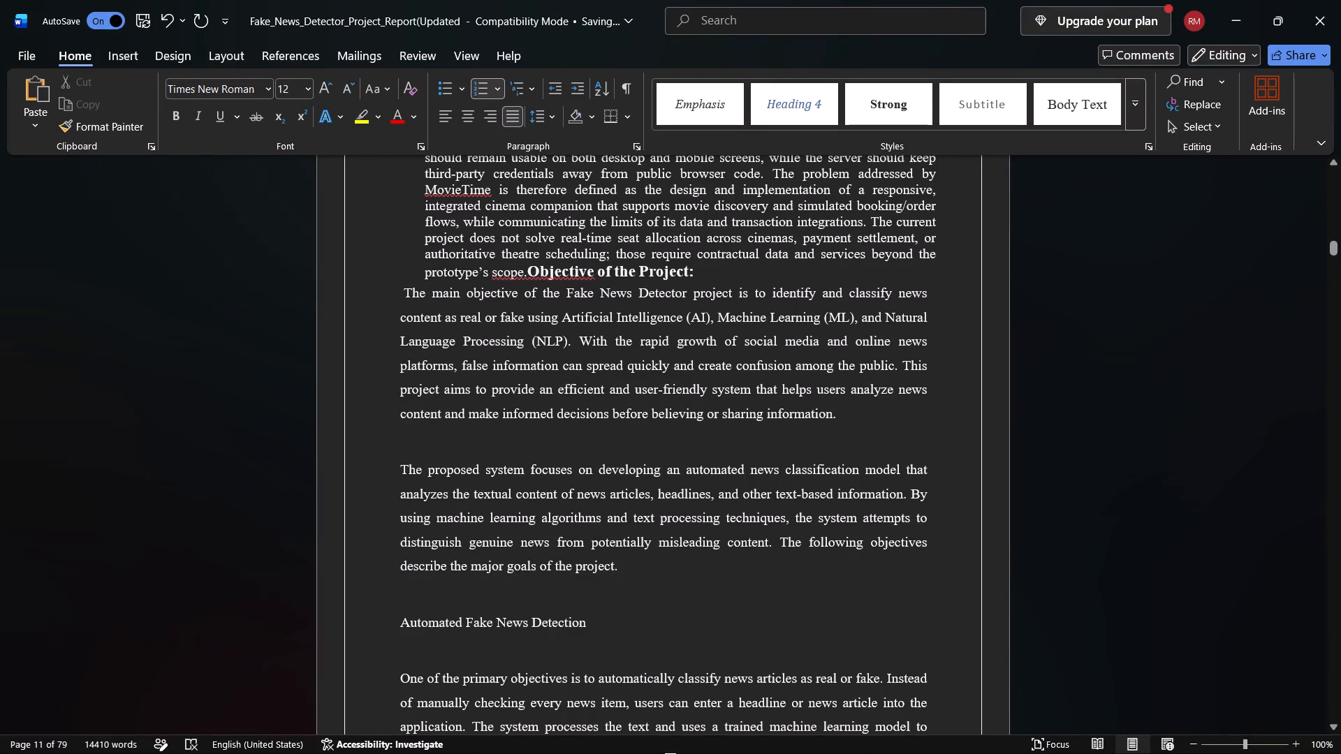
Examine the pasted MovieTime text under 1.1, comparing it with the Chapter 1 introduction and the Objective of the Project section below.
scroll(565, 297, "up", 2)
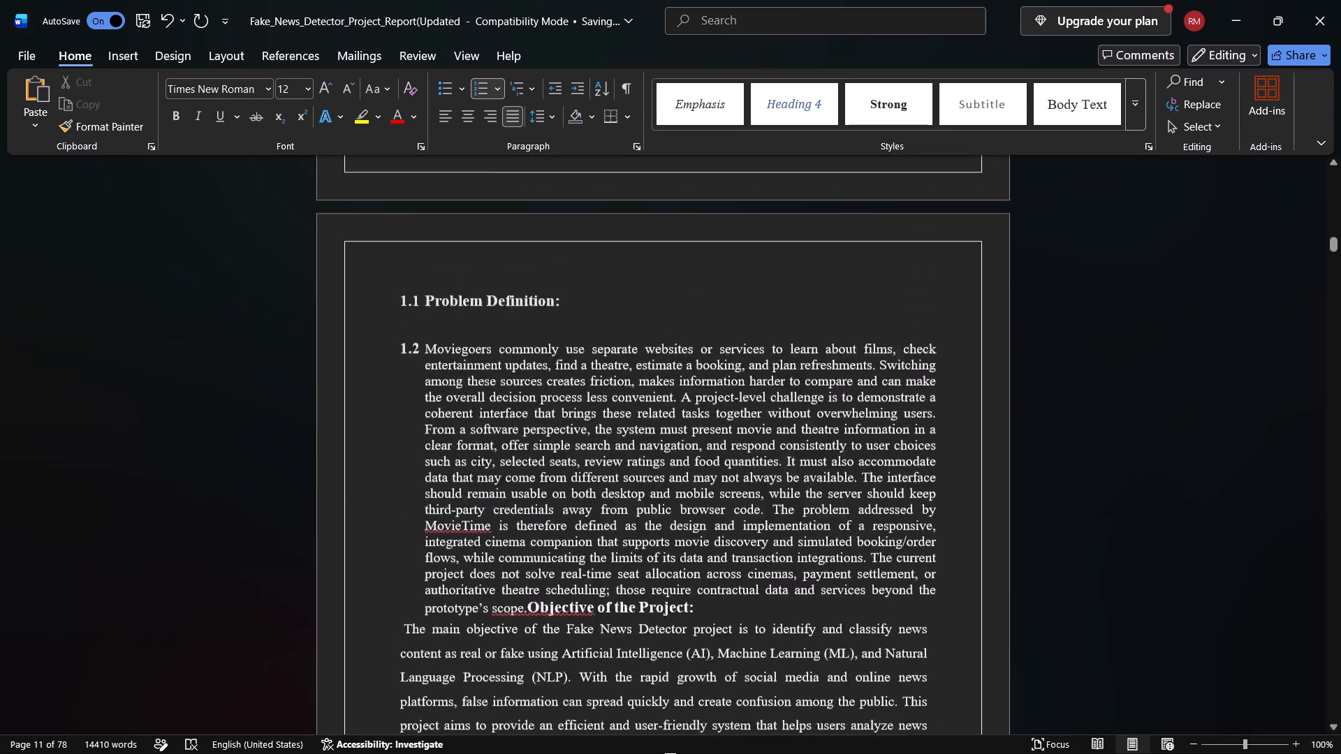
scroll(565, 297, "up", 5)
scroll(565, 297, "down", 1)
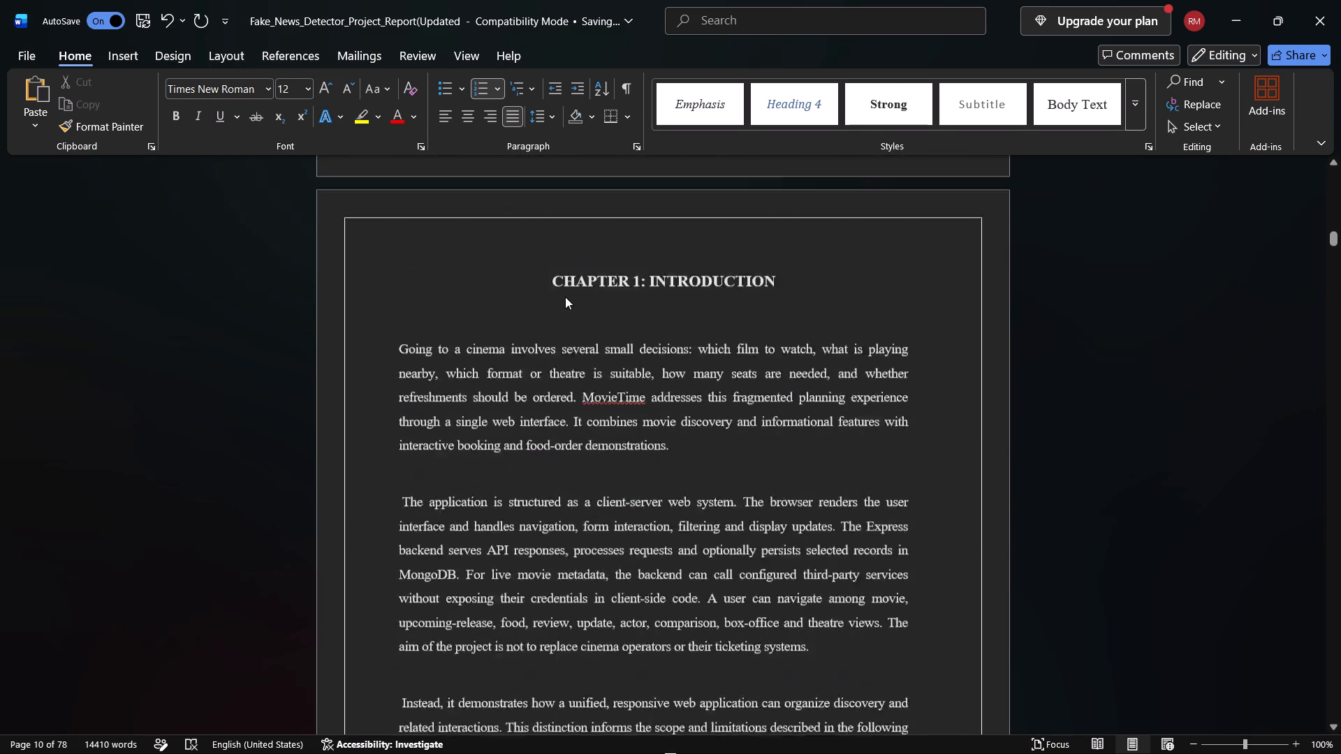
scroll(565, 297, "down", 3)
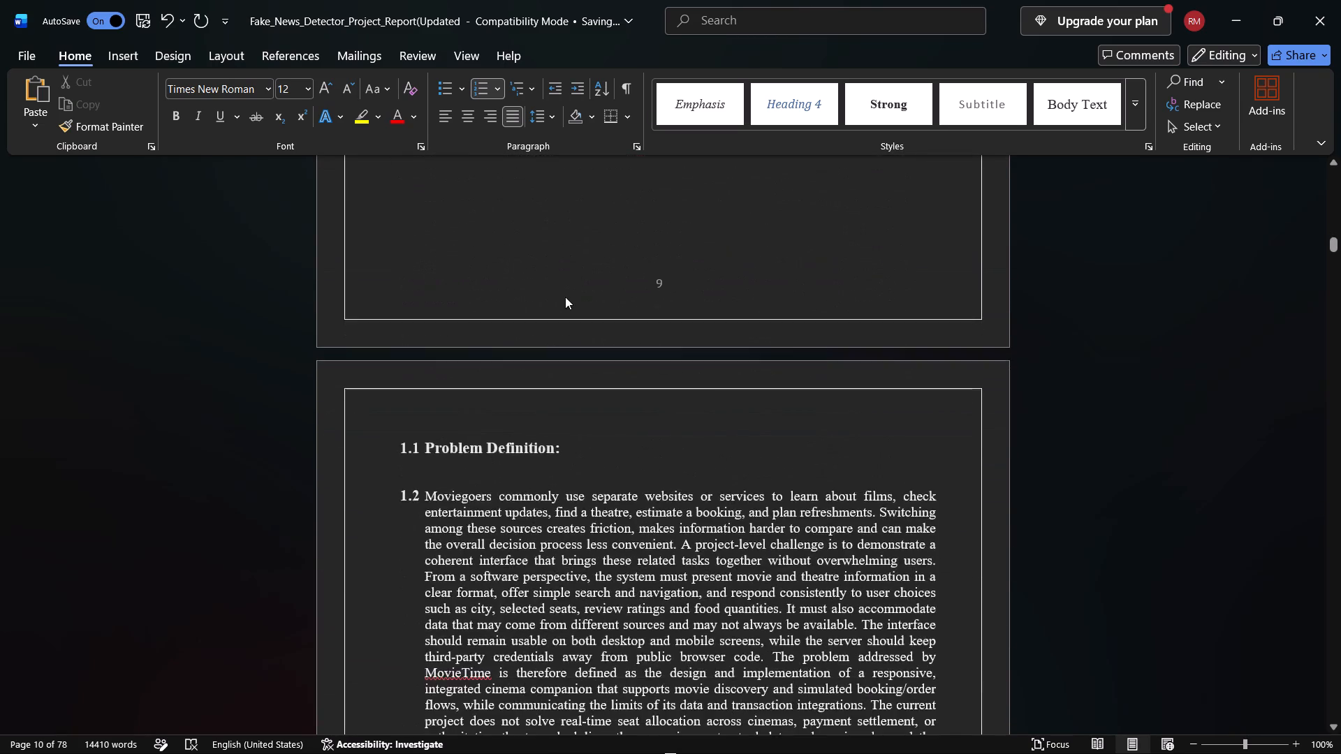
scroll(565, 297, "down", 1)
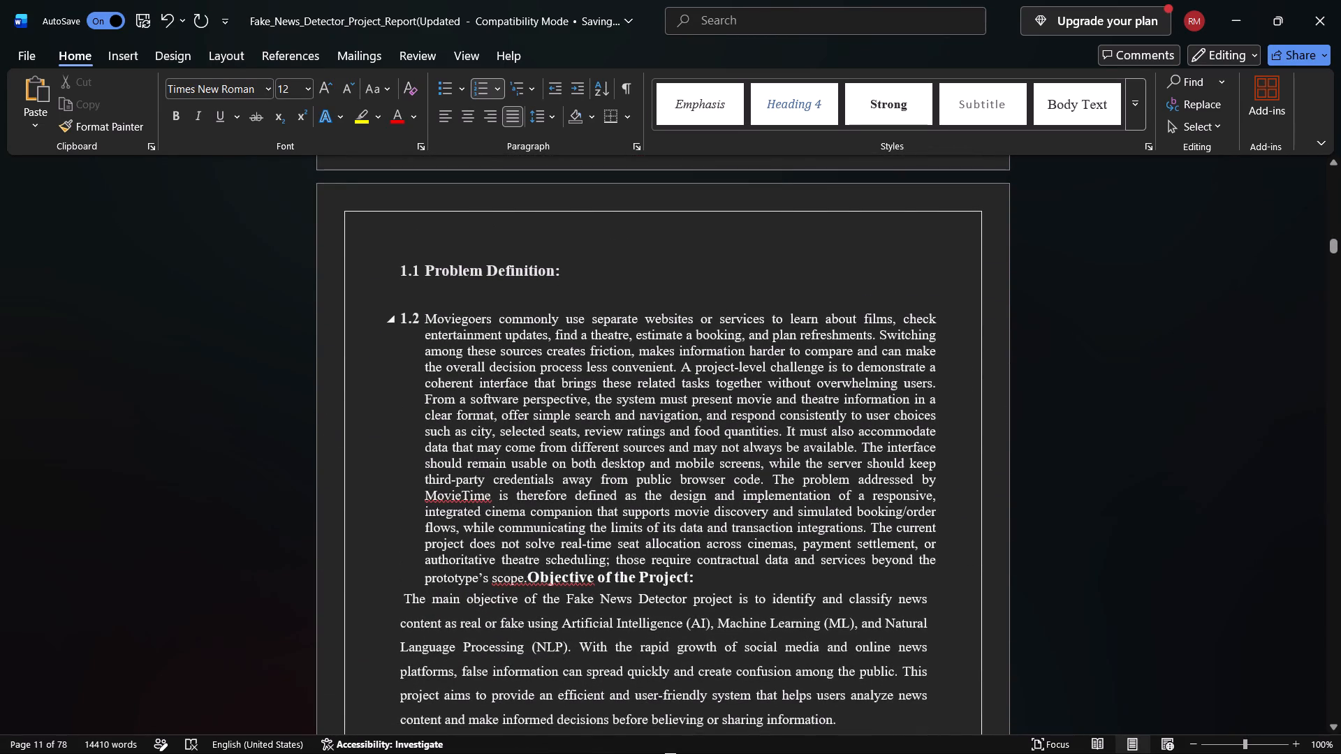
scroll(550, 573, "down", 3)
scroll(550, 573, "right", 1)
scroll(550, 573, "up", 1)
scroll(550, 573, "right", 1)
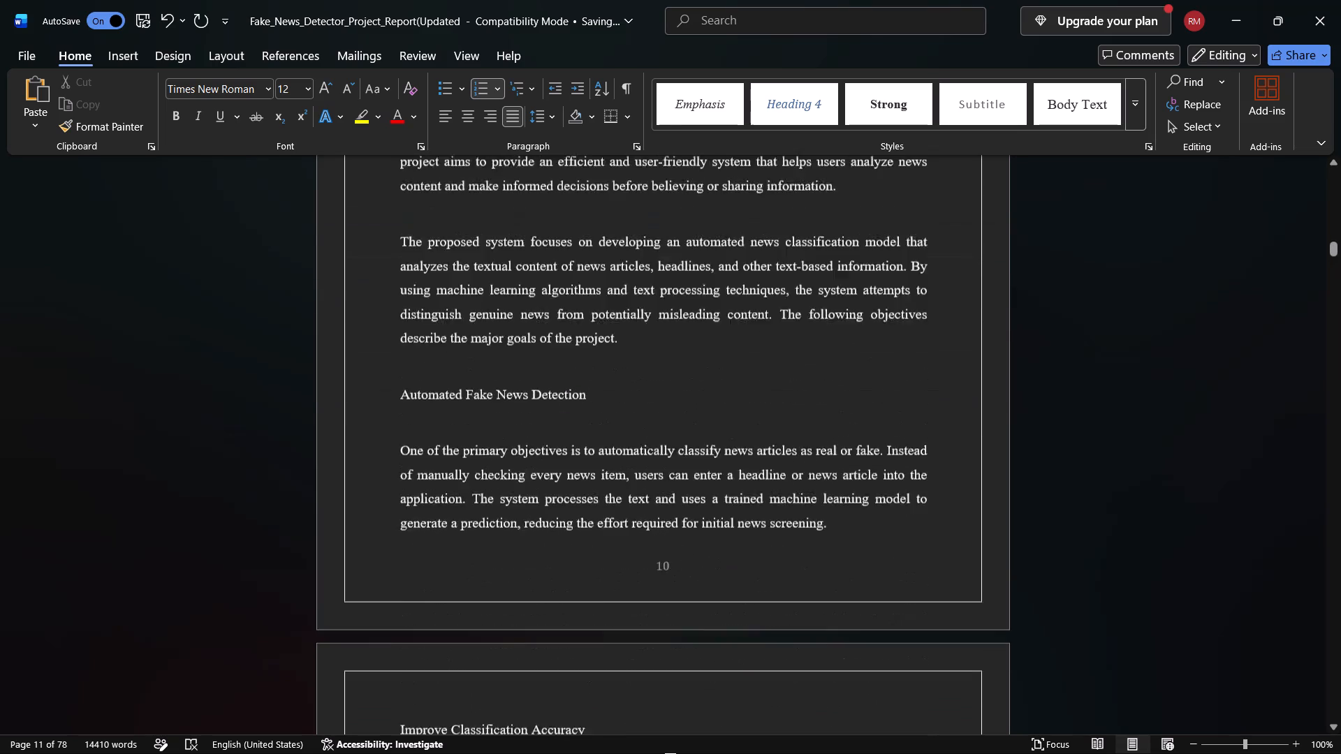
scroll(550, 573, "right", 1)
scroll(550, 573, "up", 1)
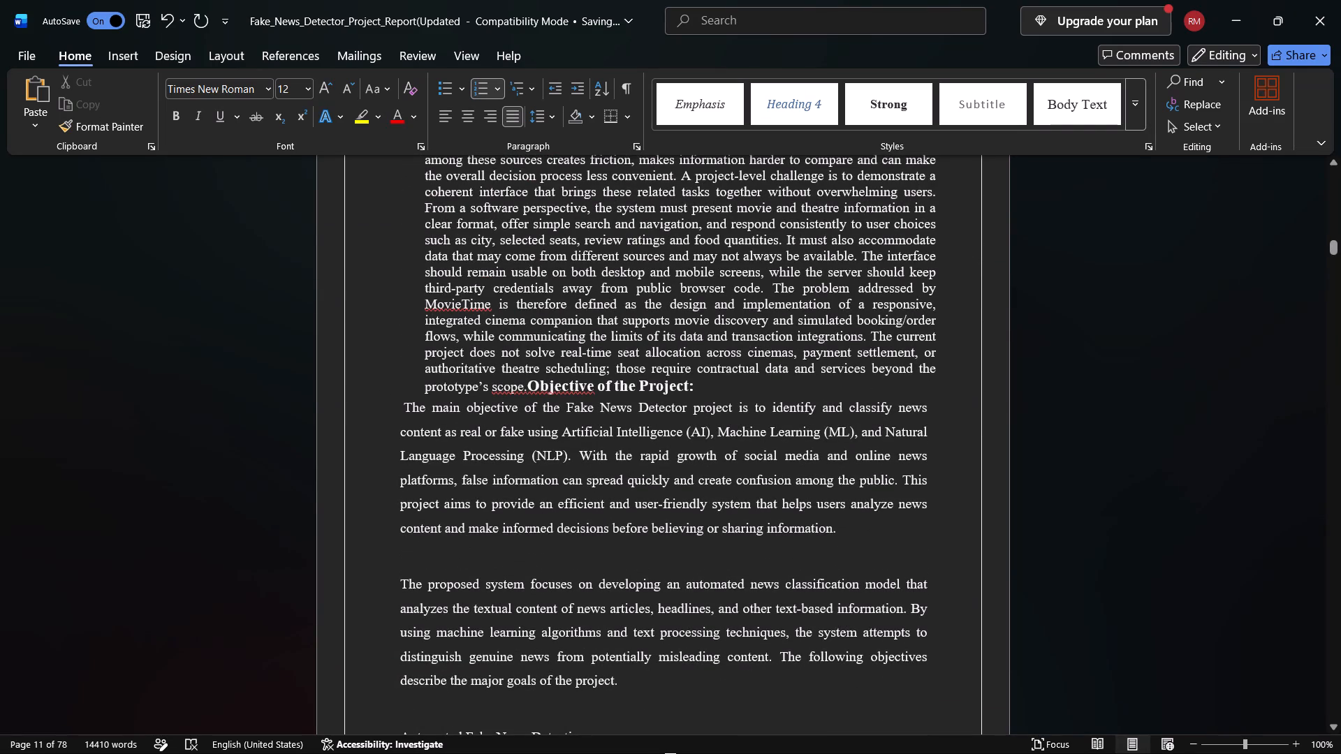
Separate the Objective of the Project heading from the MovieTime paragraph and push it onto the following page with blank lines.
left_click(528, 387)
key("Return")
key("Return")
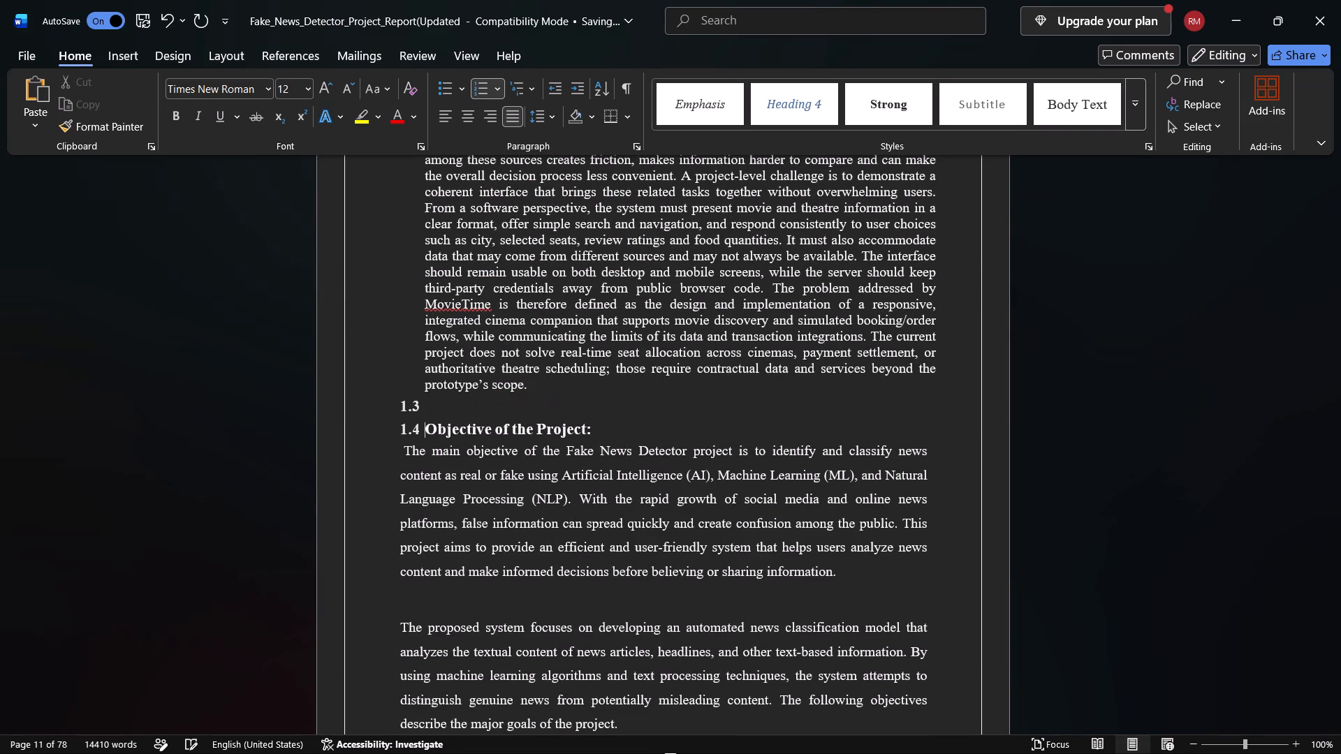
key("Return")
key("Return")
key("Return")
key("Return")
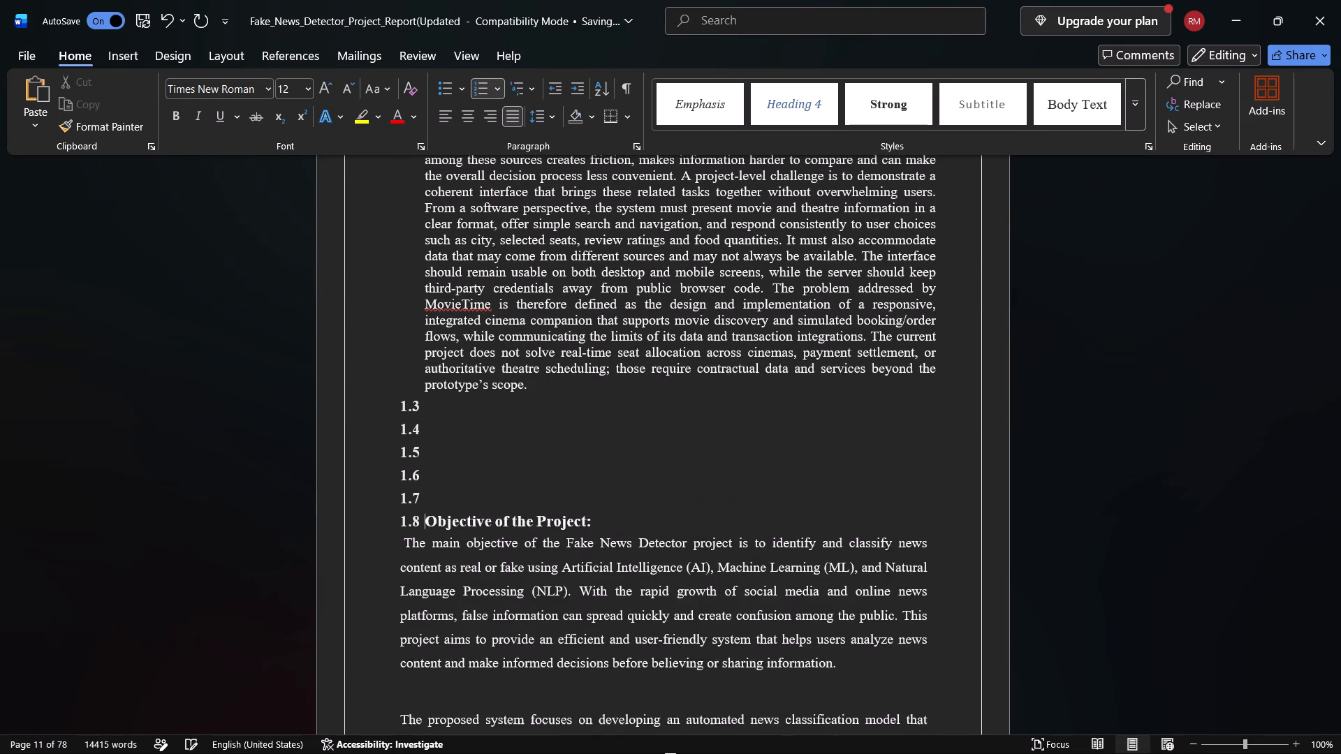
key("Return")
key("Return")
key("Return")
key("Return")
key("Return")
key("Return")
key("Return")
key("Return")
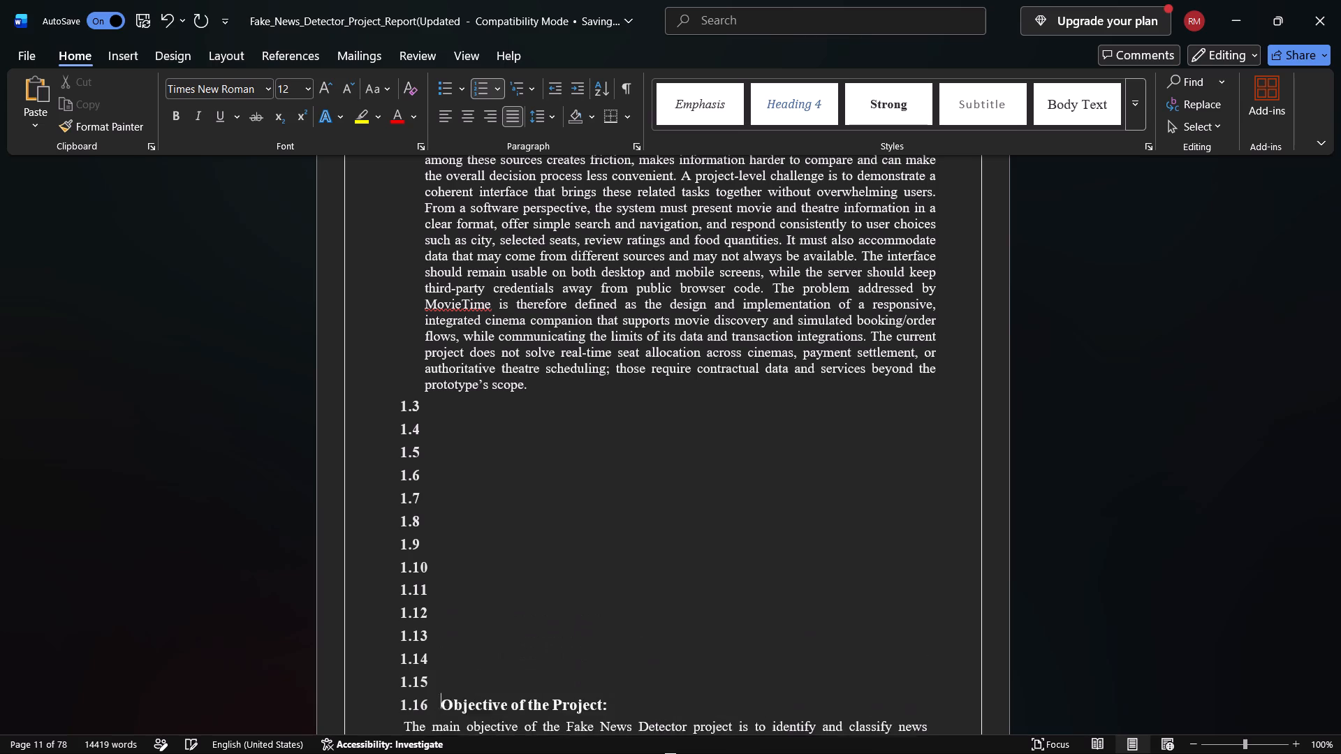
key("Return")
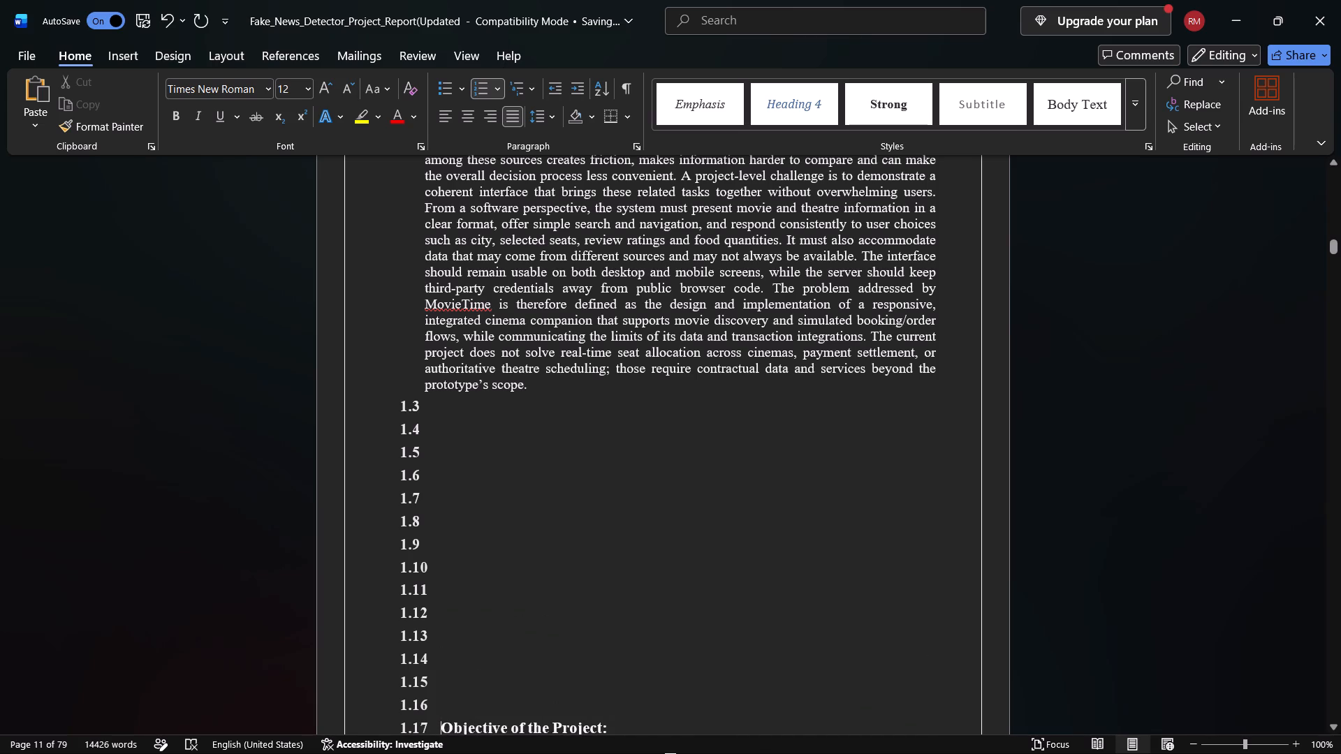
scroll(581, 390, "down", 3)
scroll(581, 390, "up", 1)
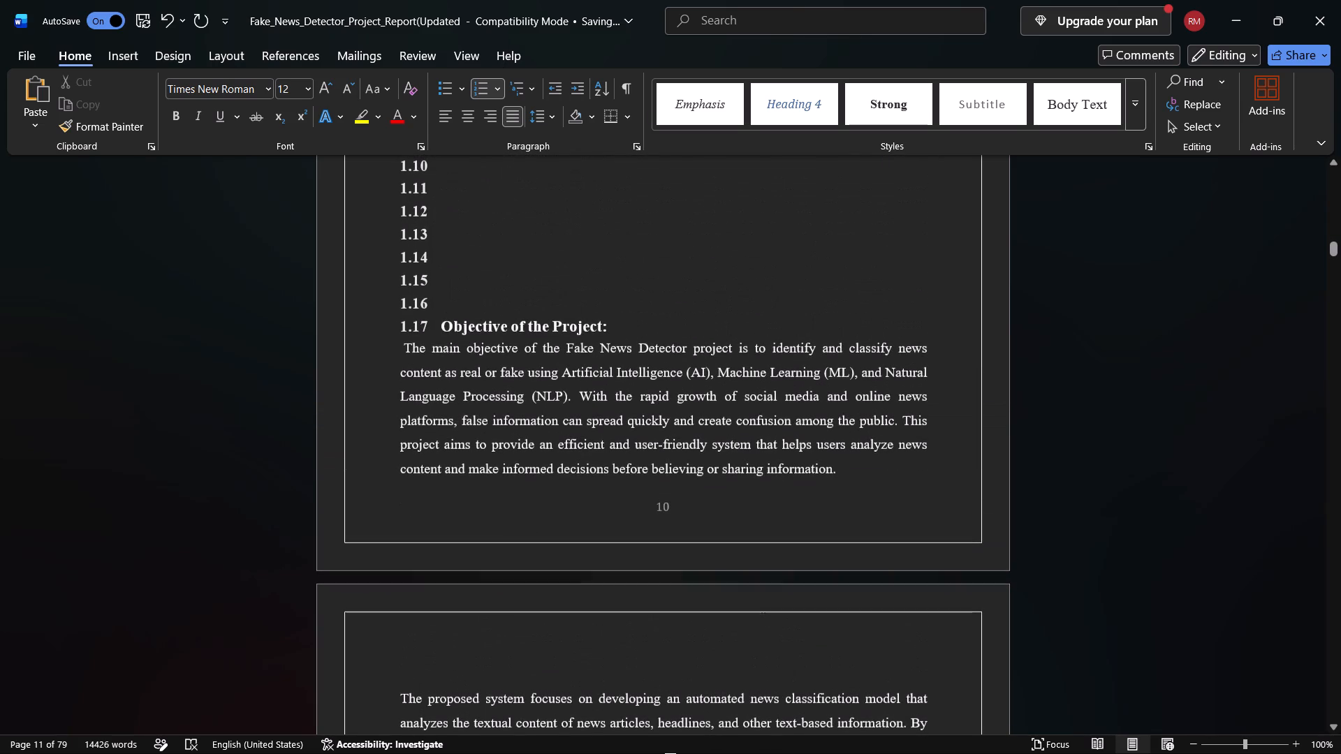
key("Return")
key("Return")
key("Return")
key("Return")
key("Return")
key("Return")
key("Return")
key("Return")
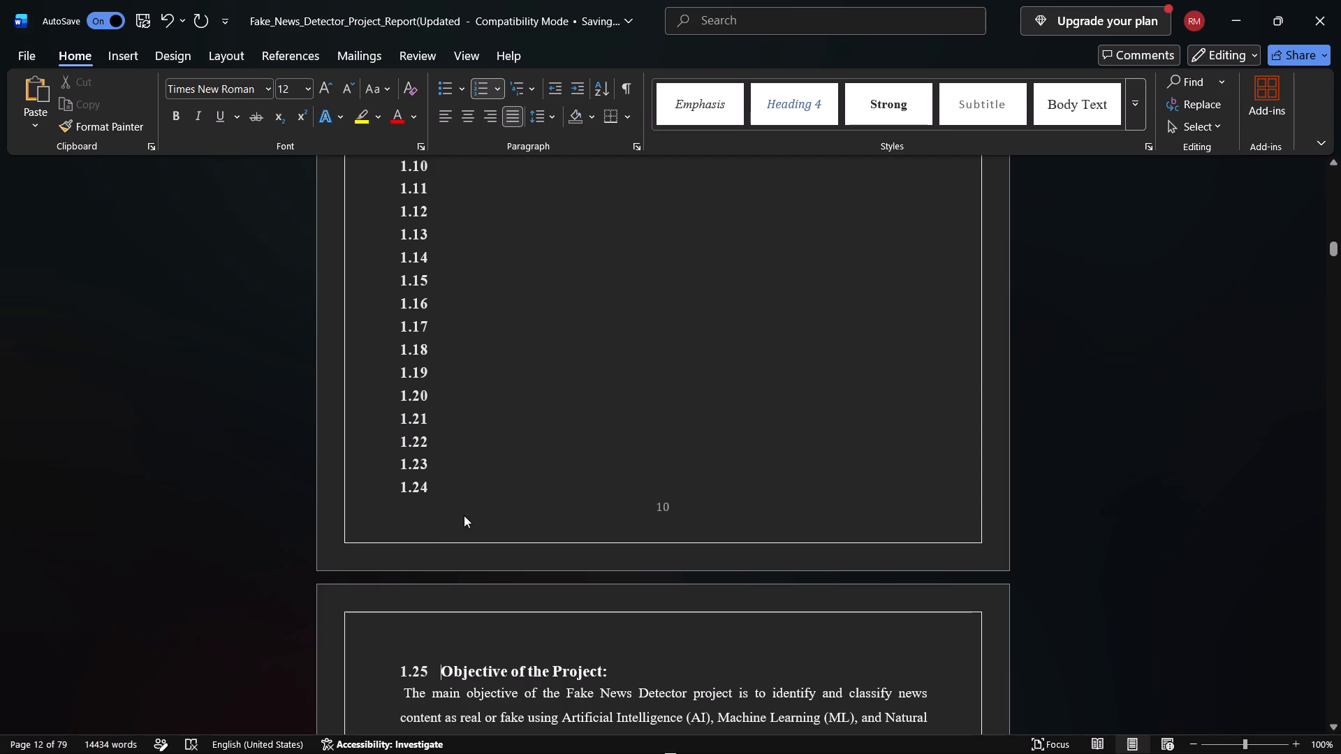
Remove the 1.2 list number from the MovieTime paragraph that starts with "Moviegoers commonly use".
left_click(441, 493)
scroll(441, 493, "up", 1)
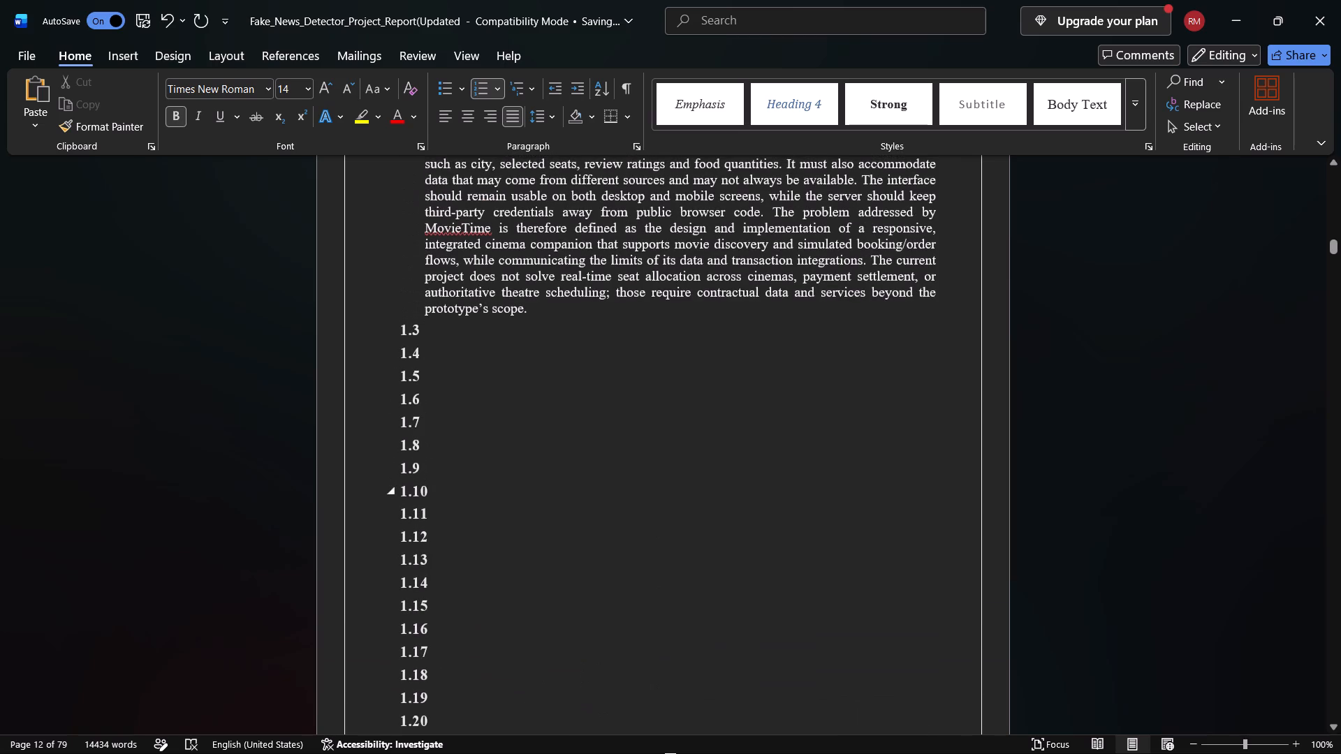
scroll(425, 364, "up", 2)
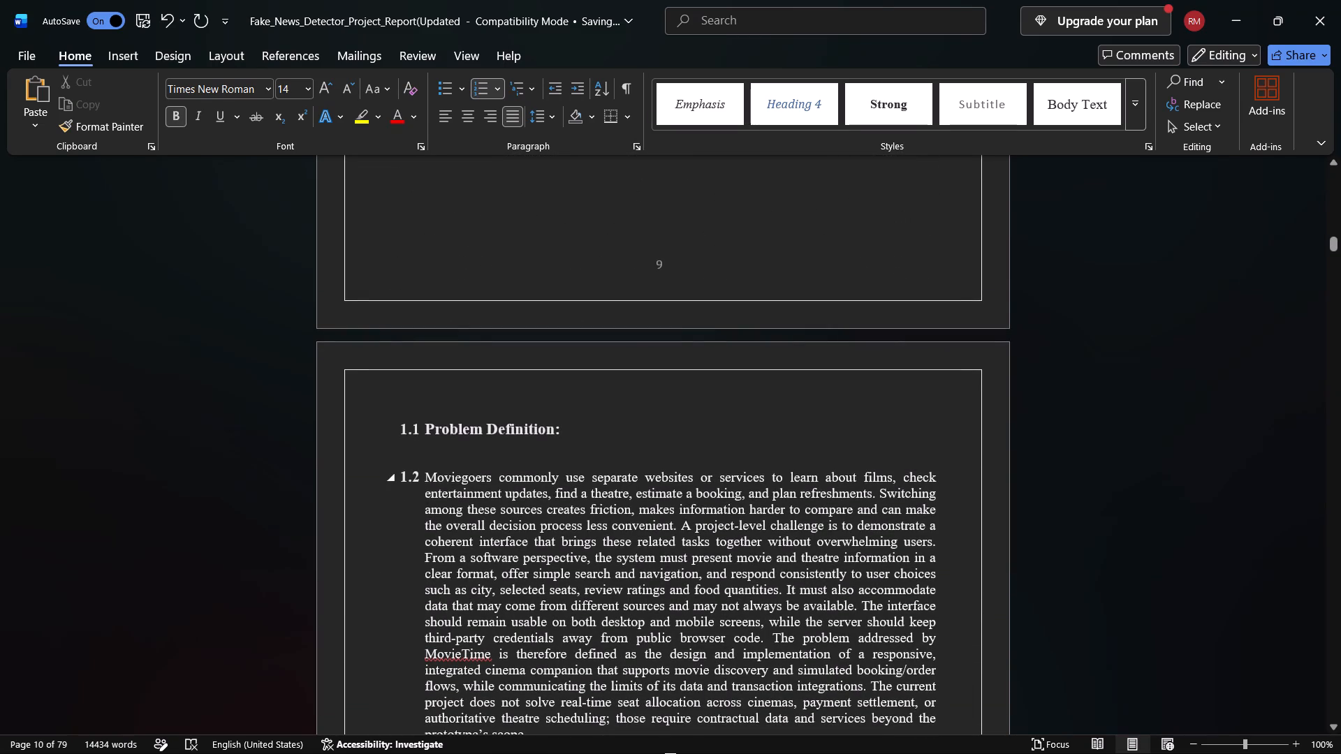
left_click(421, 480)
key("BackSpace")
Remove the list numbers from the first blank lines below the MovieTime problem definition paragraph.
scroll(421, 480, "down", 2)
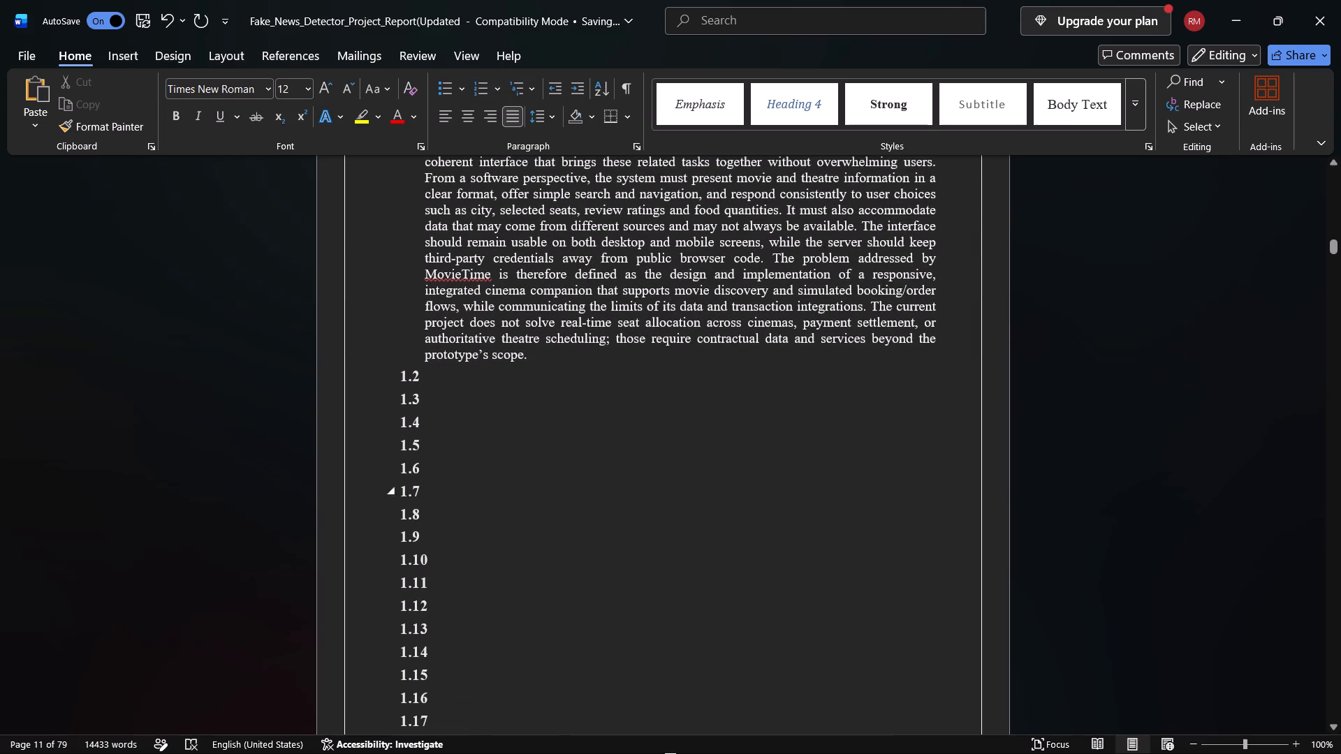
left_click(419, 369)
key("BackSpace")
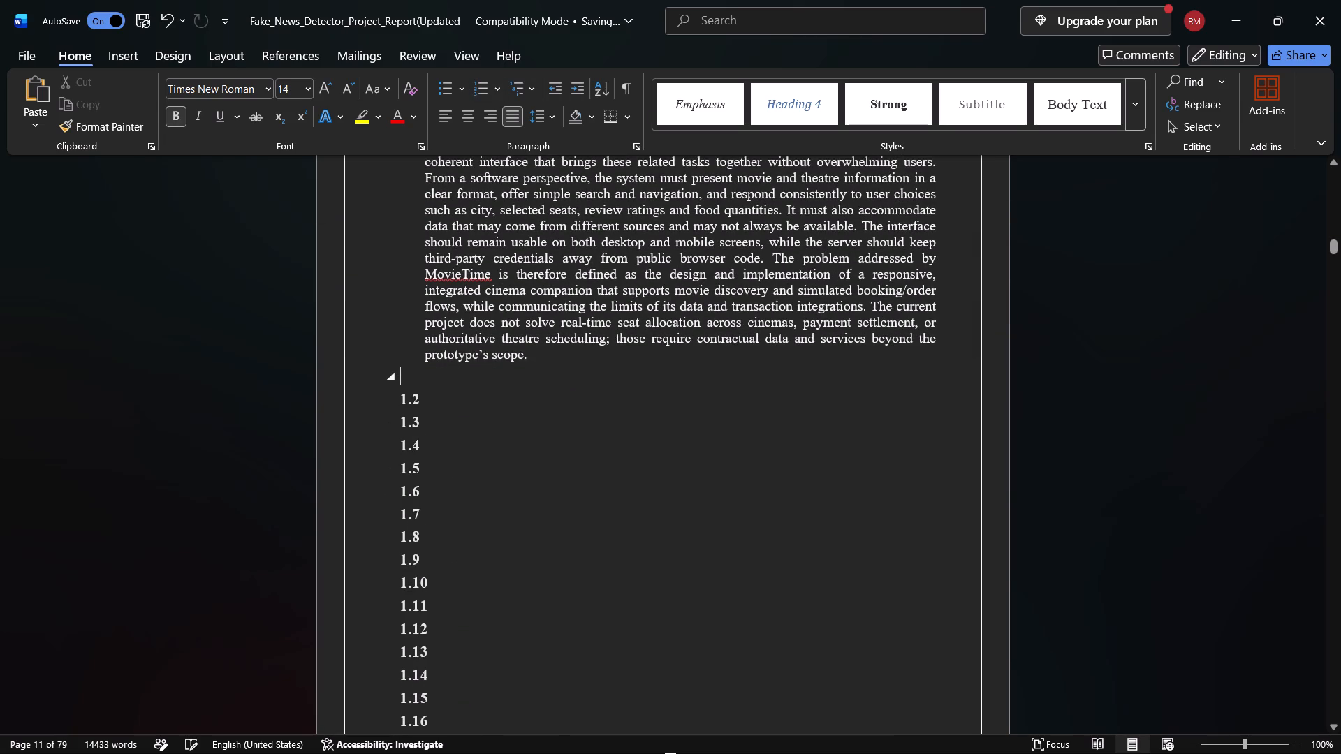
key("Down")
key("BackSpace")
key("BackSpace")
Delete some of the numbered blank lines near the page end, above the Objective of the Project heading.
key("Down")
key("Down")
key("Down")
key("Down")
key("Down")
key("Down")
key("Down")
key("Down")
key("Down")
key("Down")
key("Down")
key("Down")
key("Down")
key("Down")
key("Down")
key("Down")
key("Down")
key("Down")
key("Down")
key("Down")
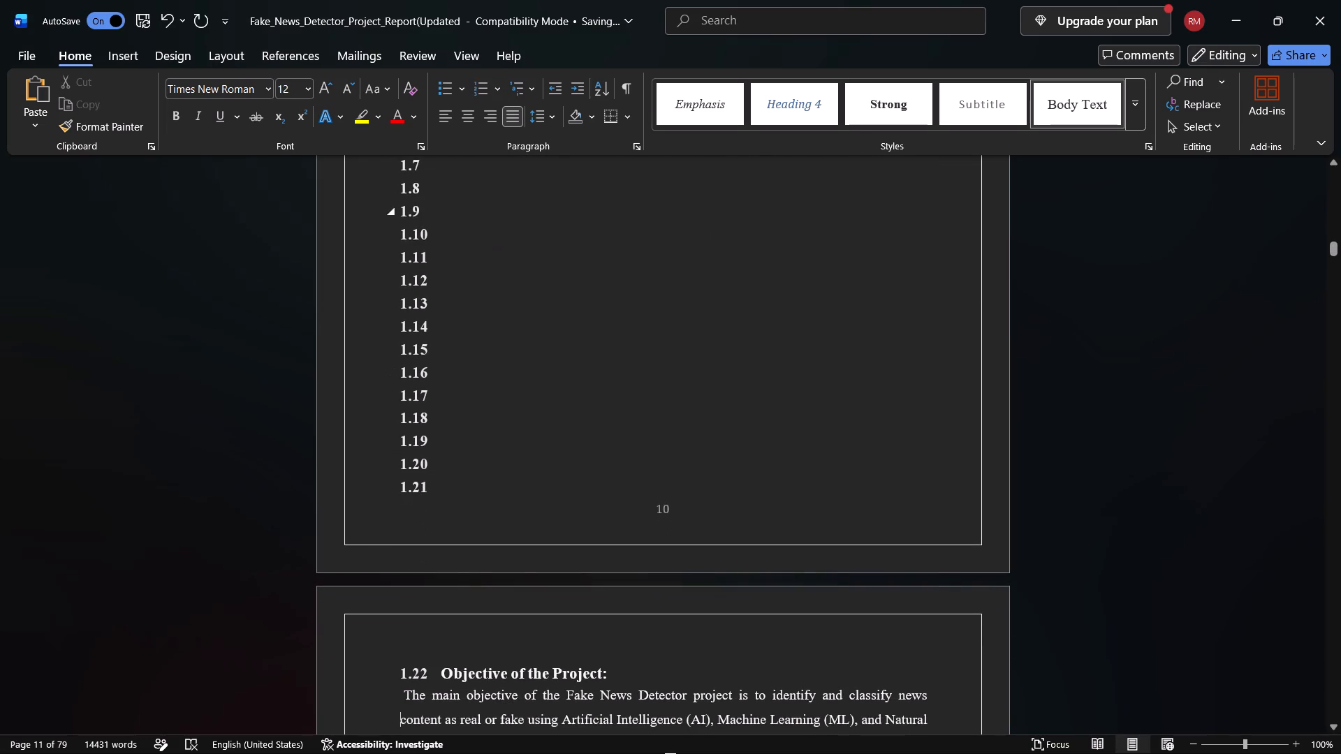
left_click(450, 394)
key("BackSpace")
key("BackSpace")
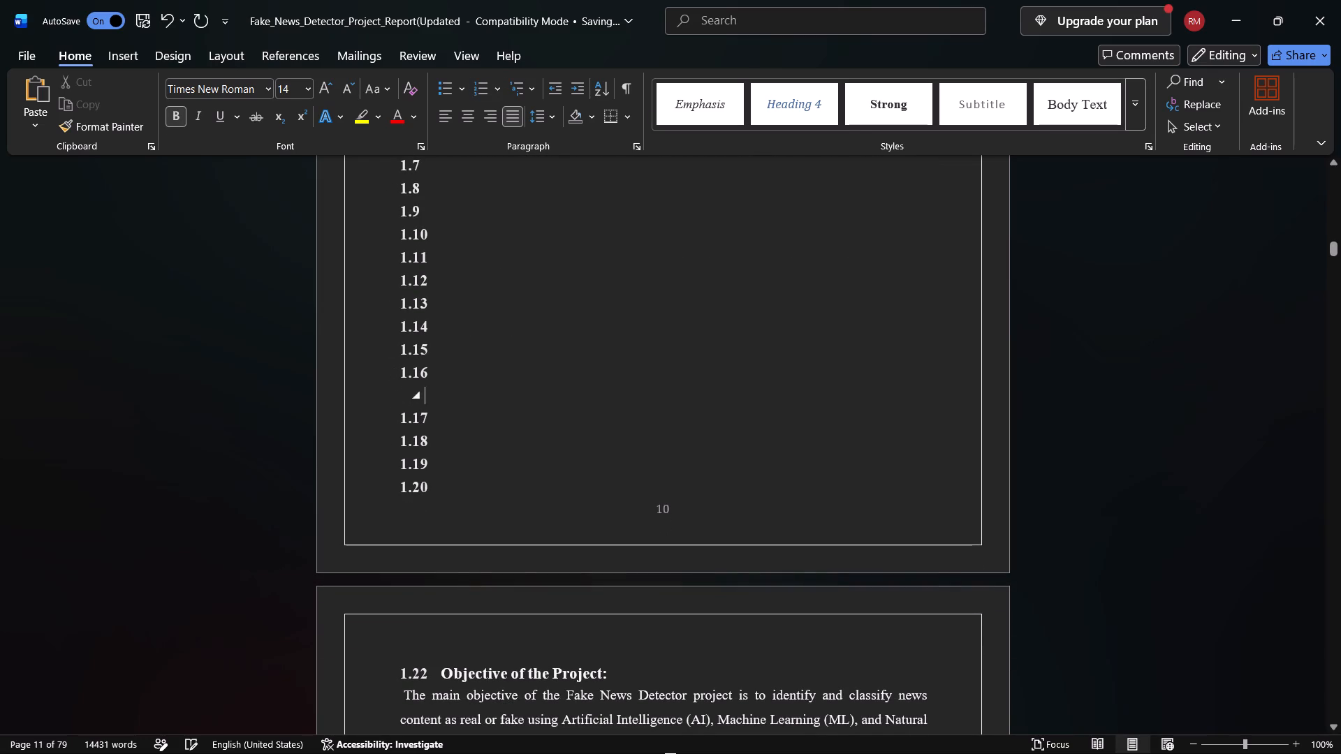
key("BackSpace")
key("BackSpace")
key("BackSpace")
key("BackSpace")
key("BackSpace")
key("BackSpace")
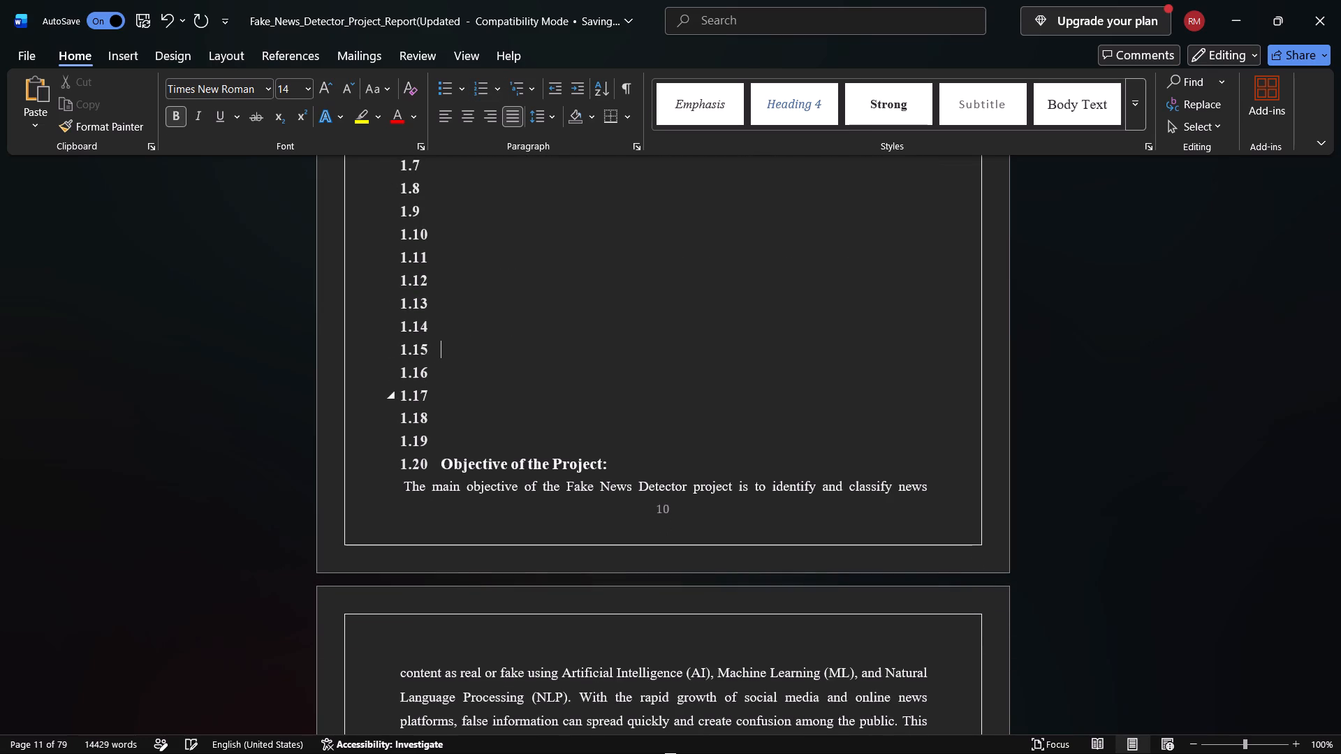
Remove the list number from the Objective of the Project heading and move the heading to the start of the following page.
left_click(402, 466)
key("Return")
key("Return")
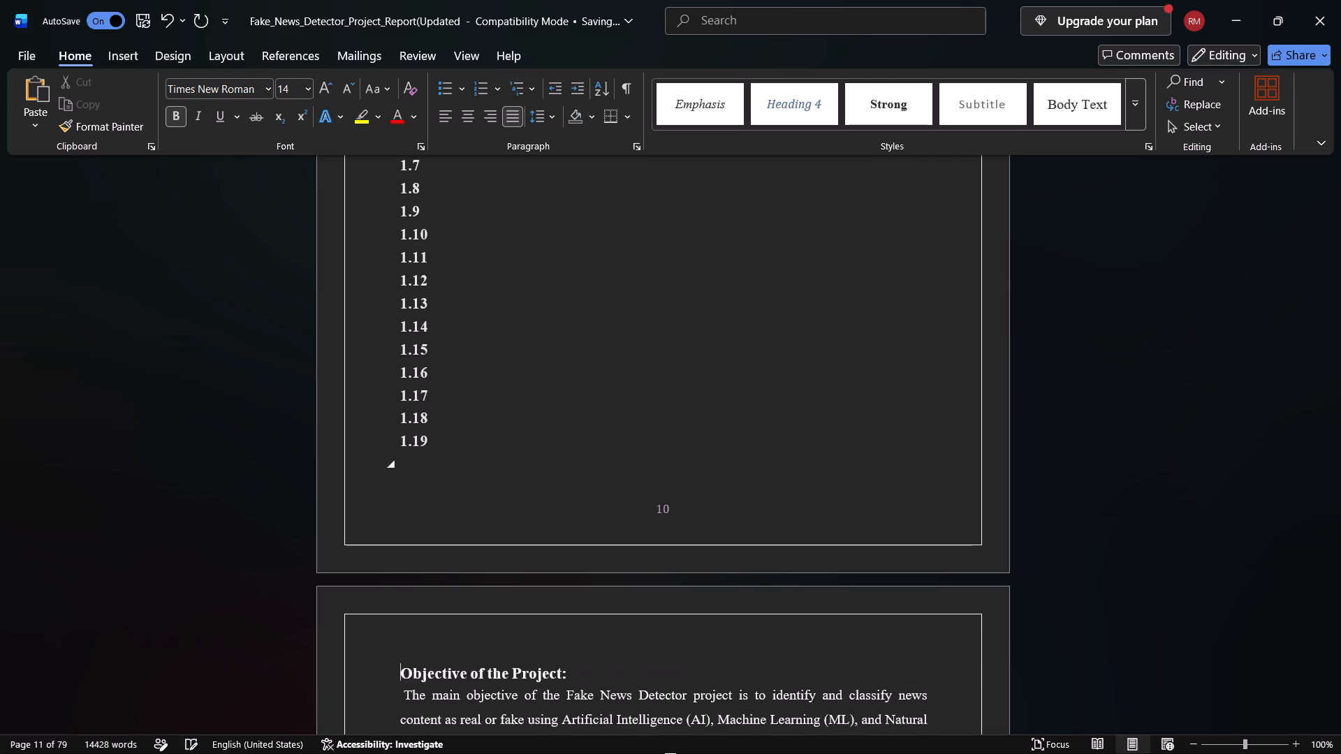
key("space")
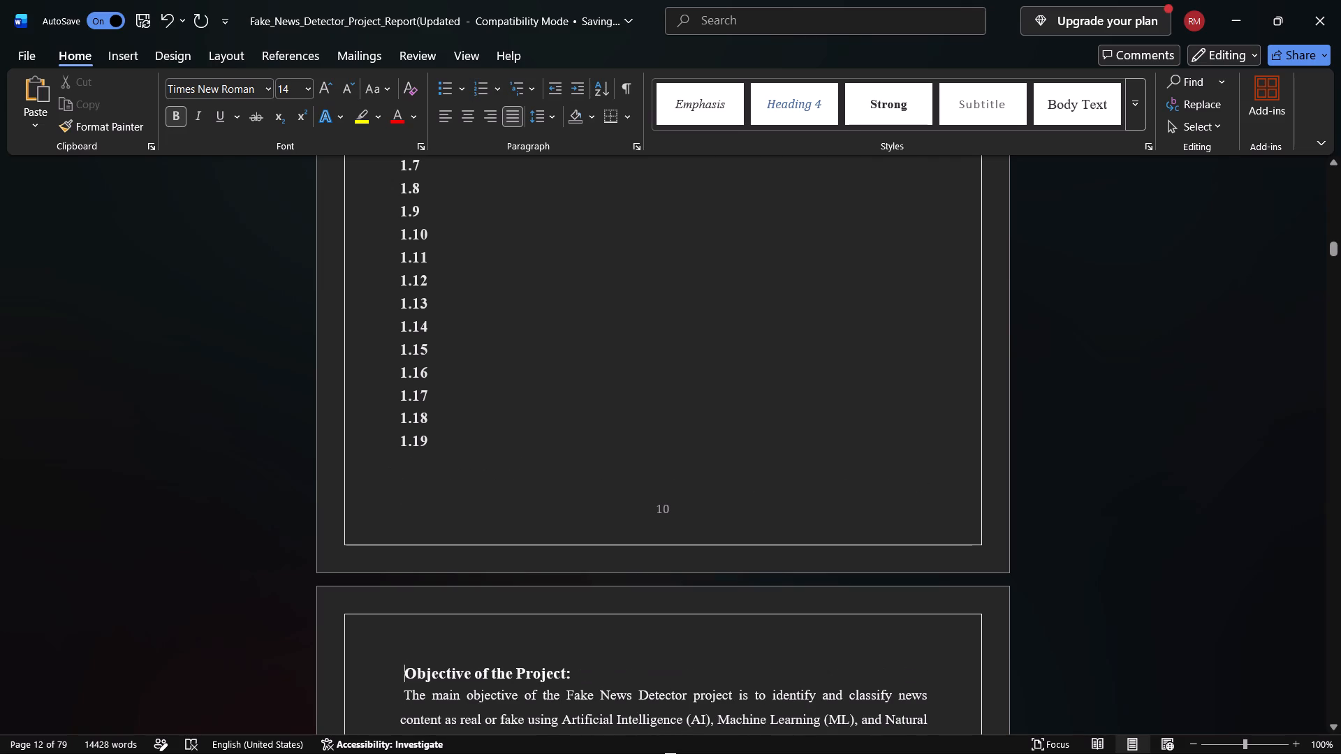
scroll(522, 595, "down", 1)
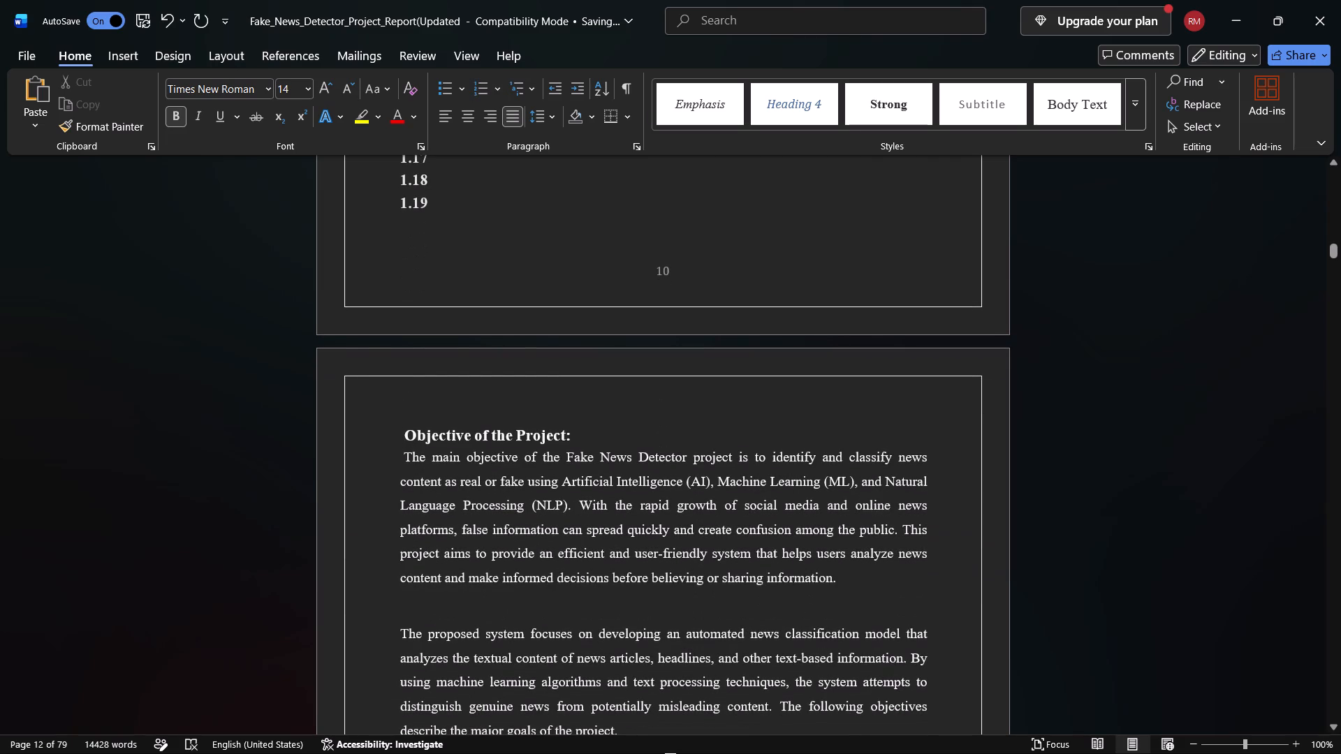
key("BackSpace")
Remove the list number from the remaining 1.2 blank line below the MovieTime problem definition paragraph.
scroll(466, 389, "up", 3)
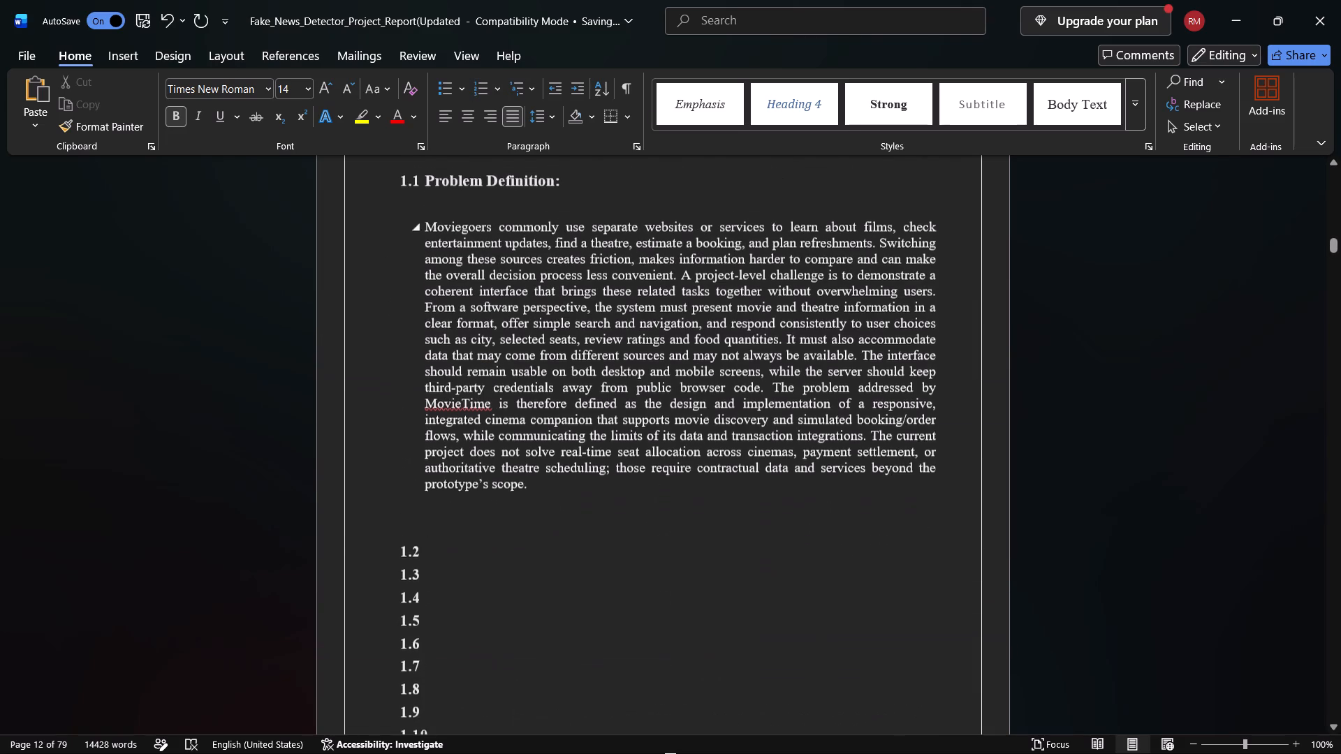
left_click_drag(432, 587, 395, 556)
left_click_drag(395, 556, 450, 655)
left_click(436, 641)
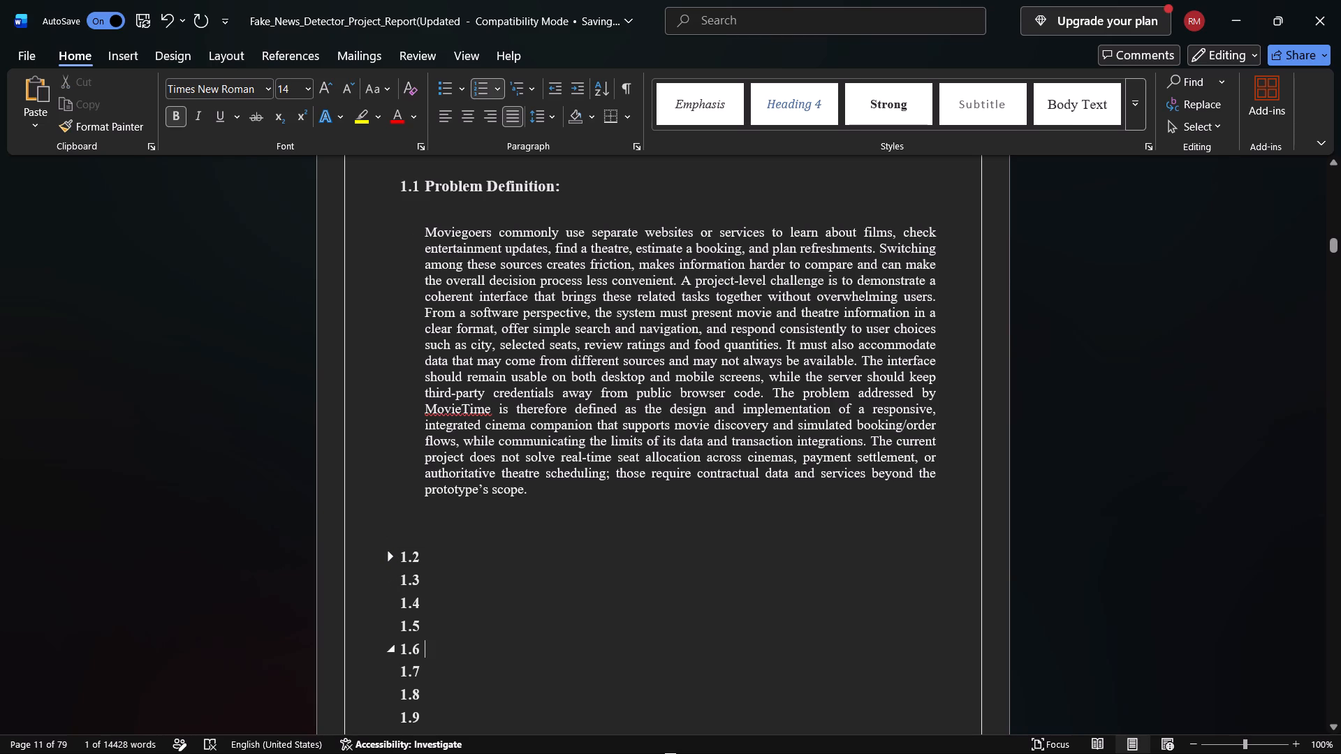
left_click(423, 562)
key("BackSpace")
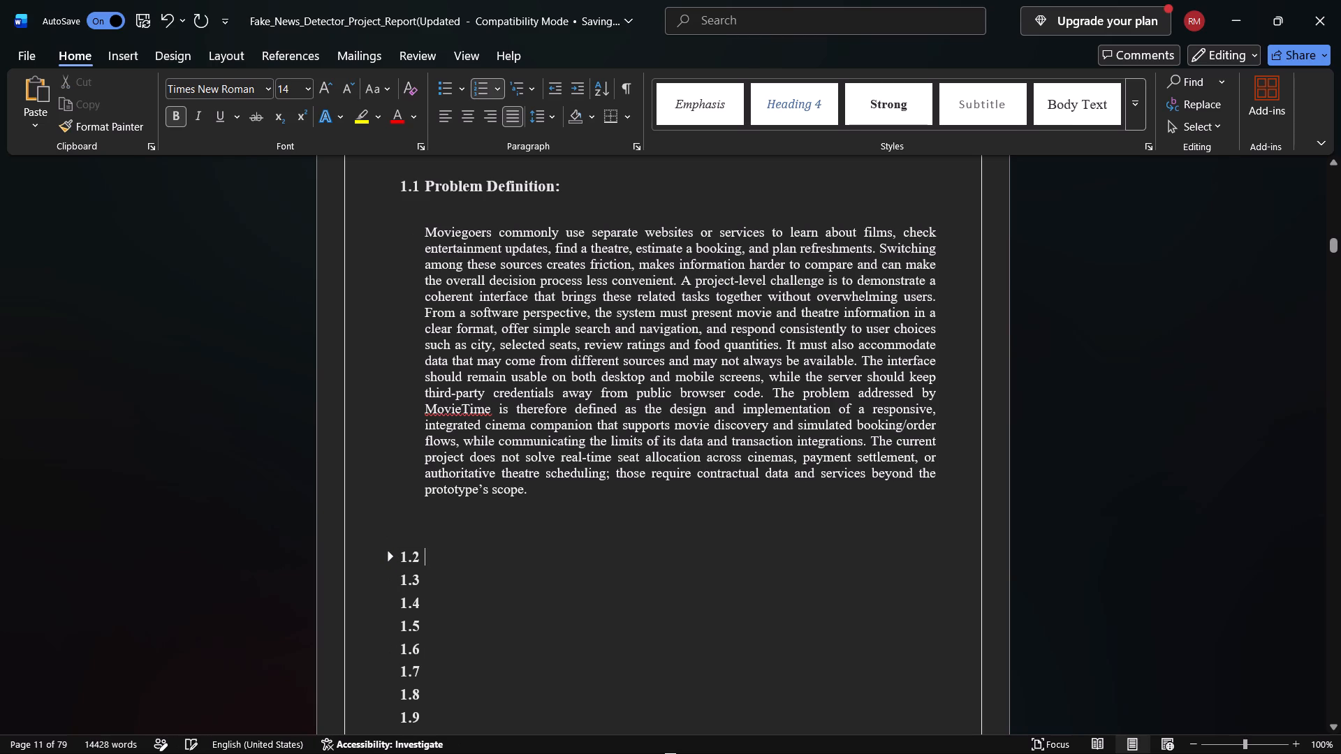
key("BackSpace")
key("BackSpace")
Delete the numbered blank lines 1.2 to 1.18 between the MovieTime problem definition paragraph and the Objective of the Project heading.
scroll(445, 651, "down", 2)
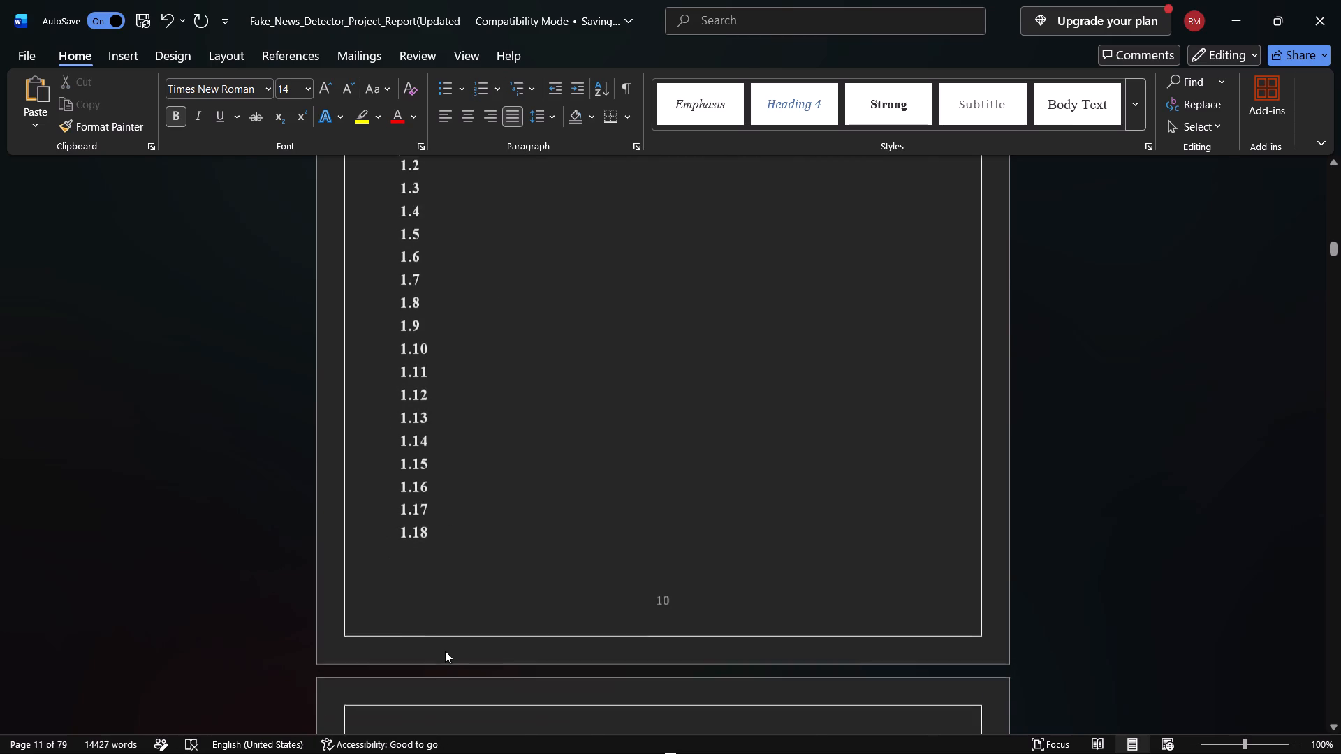
scroll(445, 651, "down", 1)
left_click(439, 378)
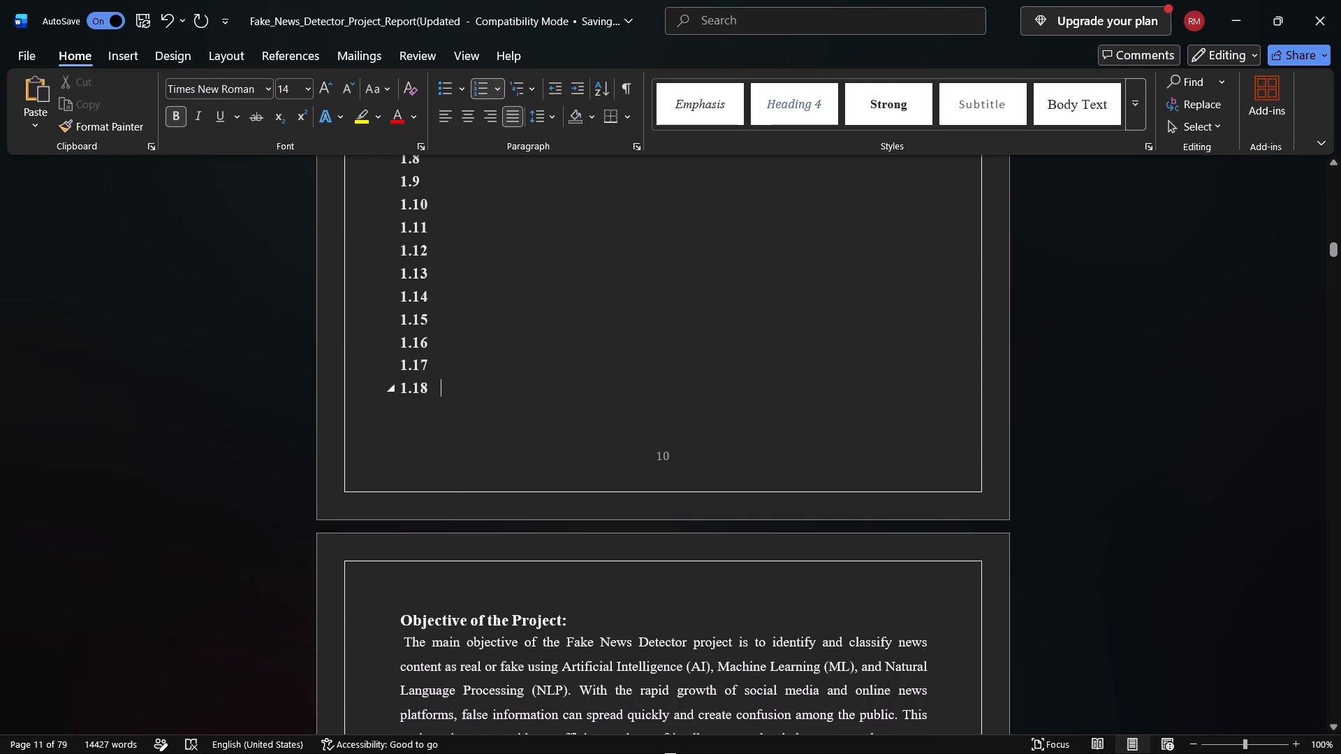
key("BackSpace")
key("BackSpace")
key("BackSpace")
key("BackSpace")
key("BackSpace")
key("BackSpace")
key("BackSpace")
key("BackSpace")
key("BackSpace")
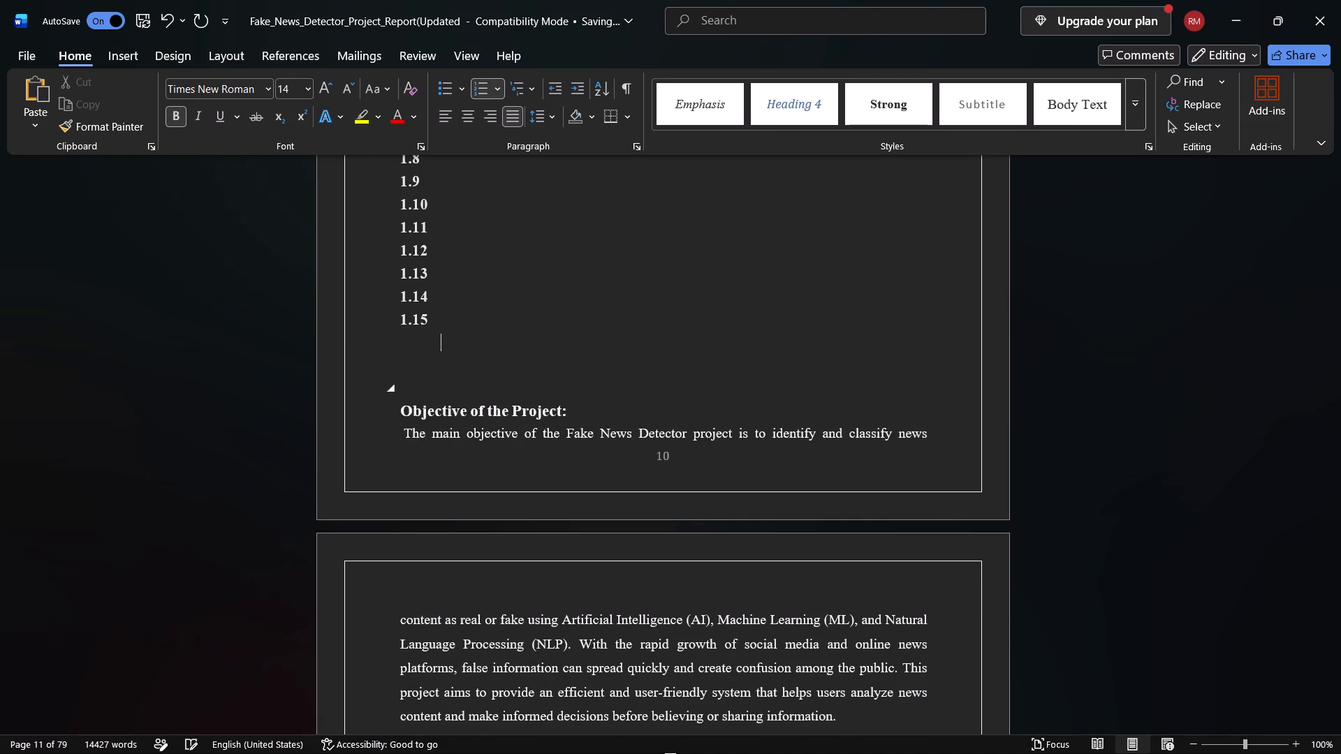
key("BackSpace")
key("BackSpace")
key("BackSpace")
key("BackSpace")
key("BackSpace")
key("BackSpace")
key("BackSpace")
key("BackSpace")
key("BackSpace")
key("BackSpace")
key("BackSpace")
key("BackSpace")
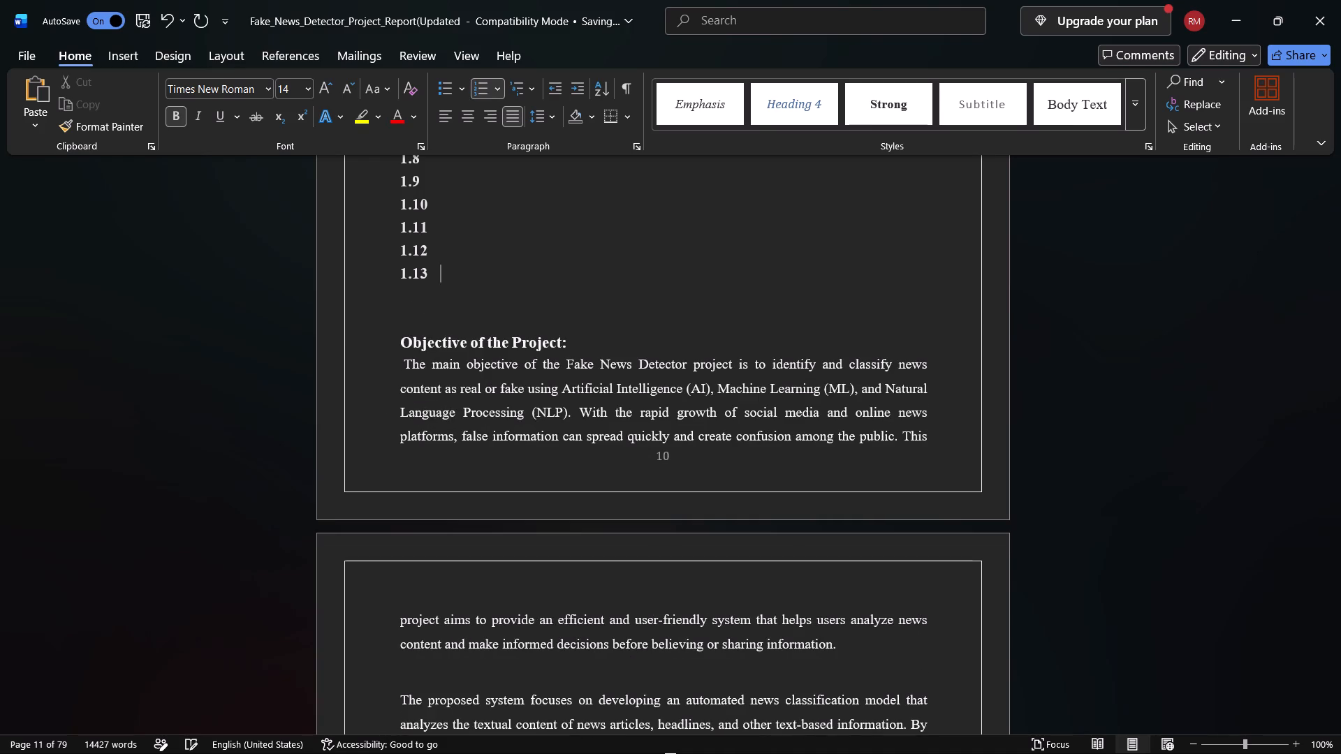
key("BackSpace")
key("BackSpace")
key("BackSpace")
key("BackSpace")
key("BackSpace")
key("BackSpace")
key("BackSpace")
key("BackSpace")
key("BackSpace")
key("BackSpace")
key("BackSpace")
key("BackSpace")
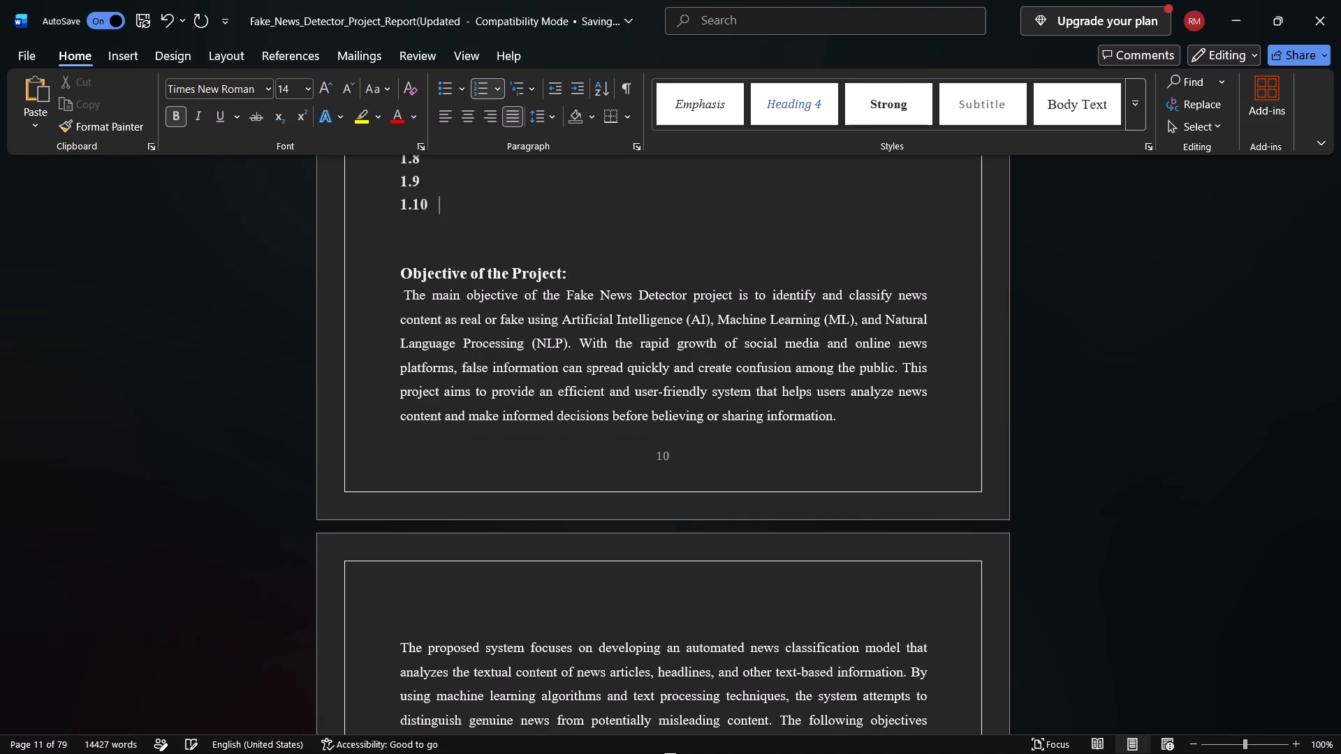
key("BackSpace")
key("BackSpace")
key("BackSpace")
key("BackSpace")
key("BackSpace")
key("BackSpace")
key("BackSpace")
key("BackSpace")
key("BackSpace")
key("BackSpace")
key("BackSpace")
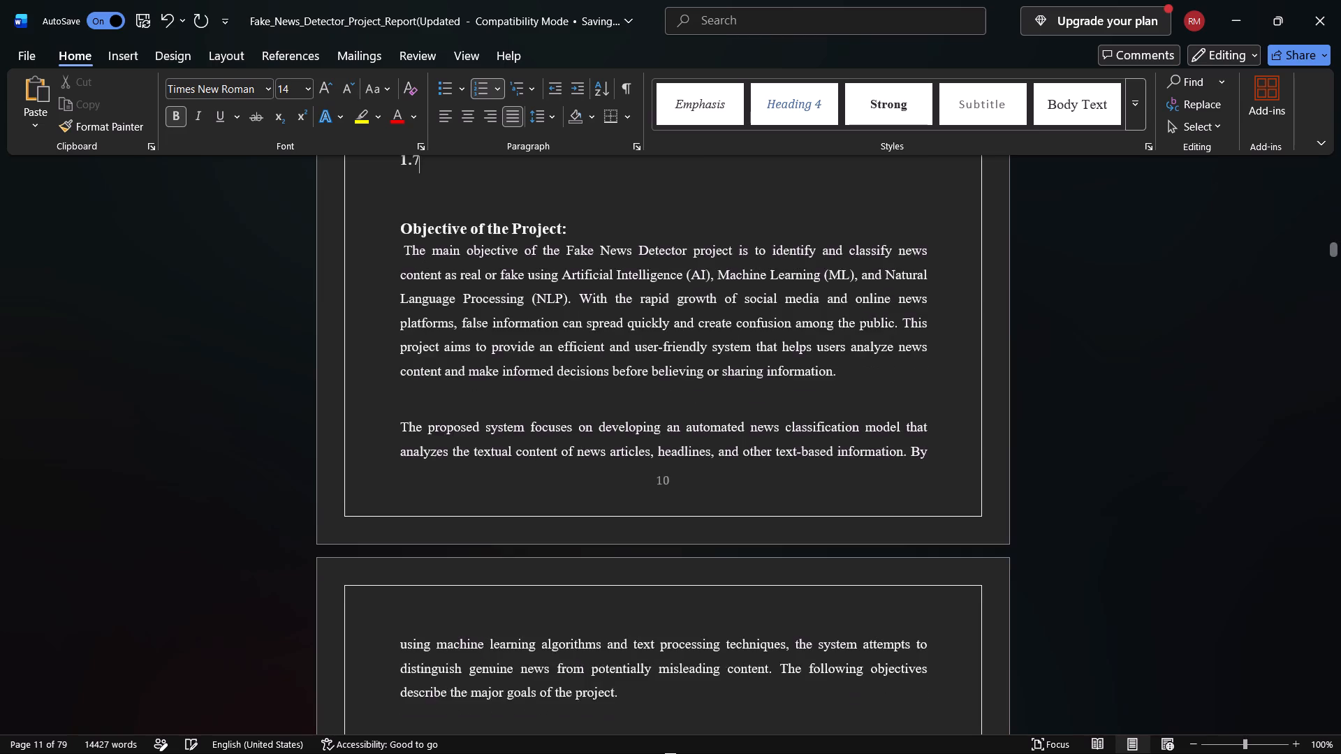
key("BackSpace")
key("BackSpace")
key("BackSpace")
key("BackSpace")
key("BackSpace")
key("BackSpace")
key("BackSpace")
key("BackSpace")
key("BackSpace")
key("BackSpace")
key("BackSpace")
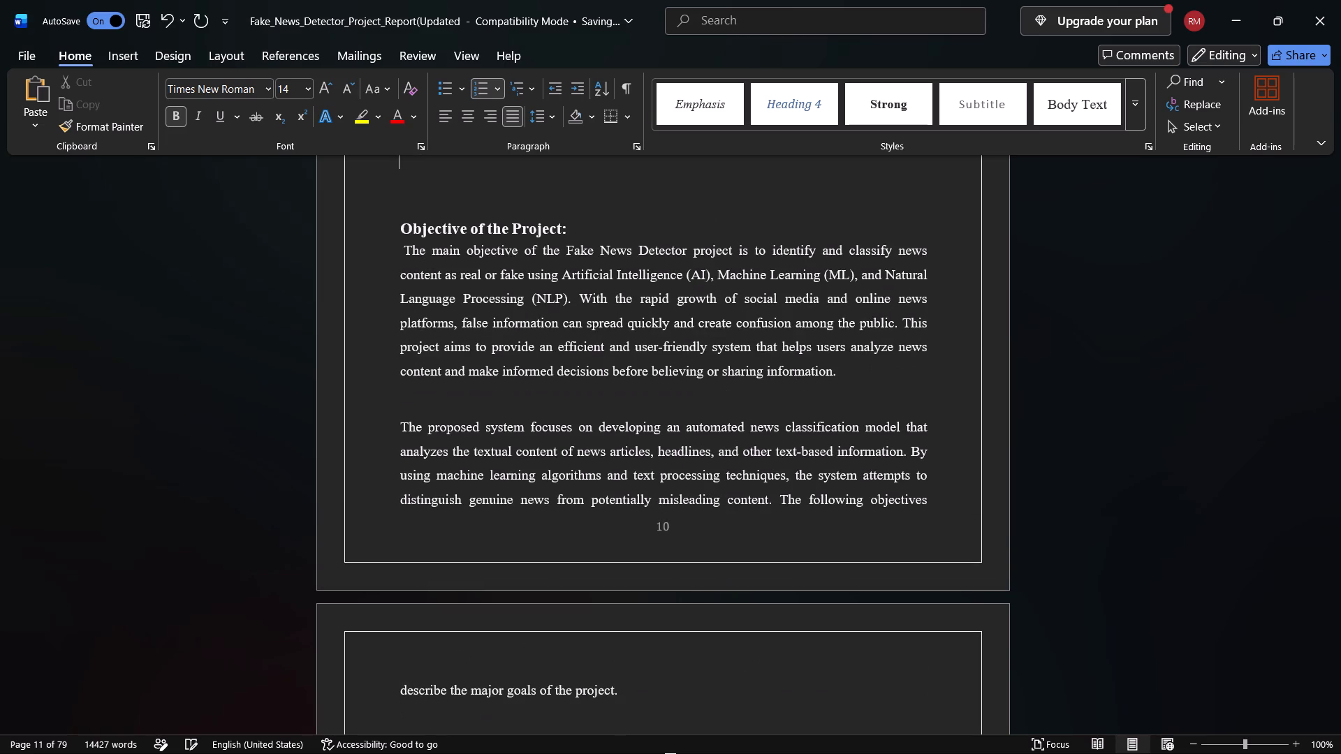
key("BackSpace")
scroll(439, 378, "up", 2)
key("BackSpace")
key("BackSpace")
key("BackSpace")
key("BackSpace")
key("BackSpace")
key("BackSpace")
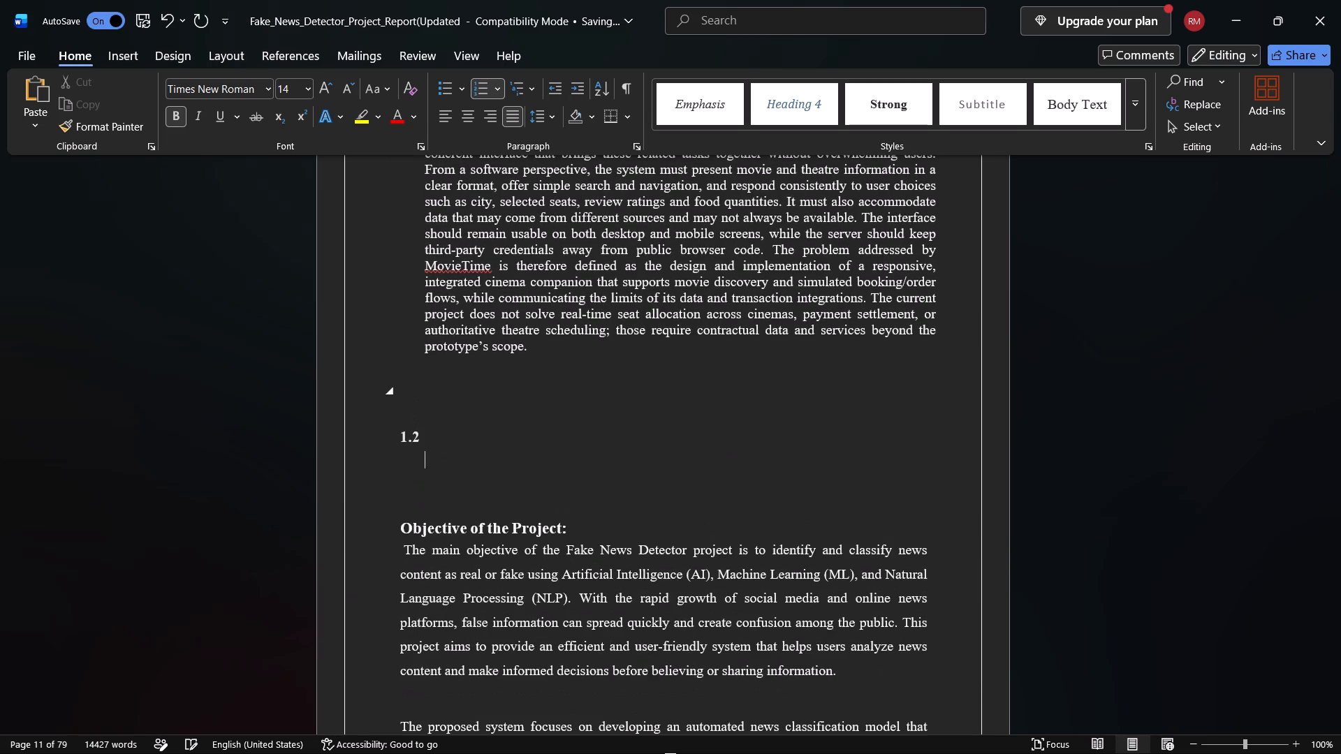
key("BackSpace")
key("BackSpace")
key("BackSpace")
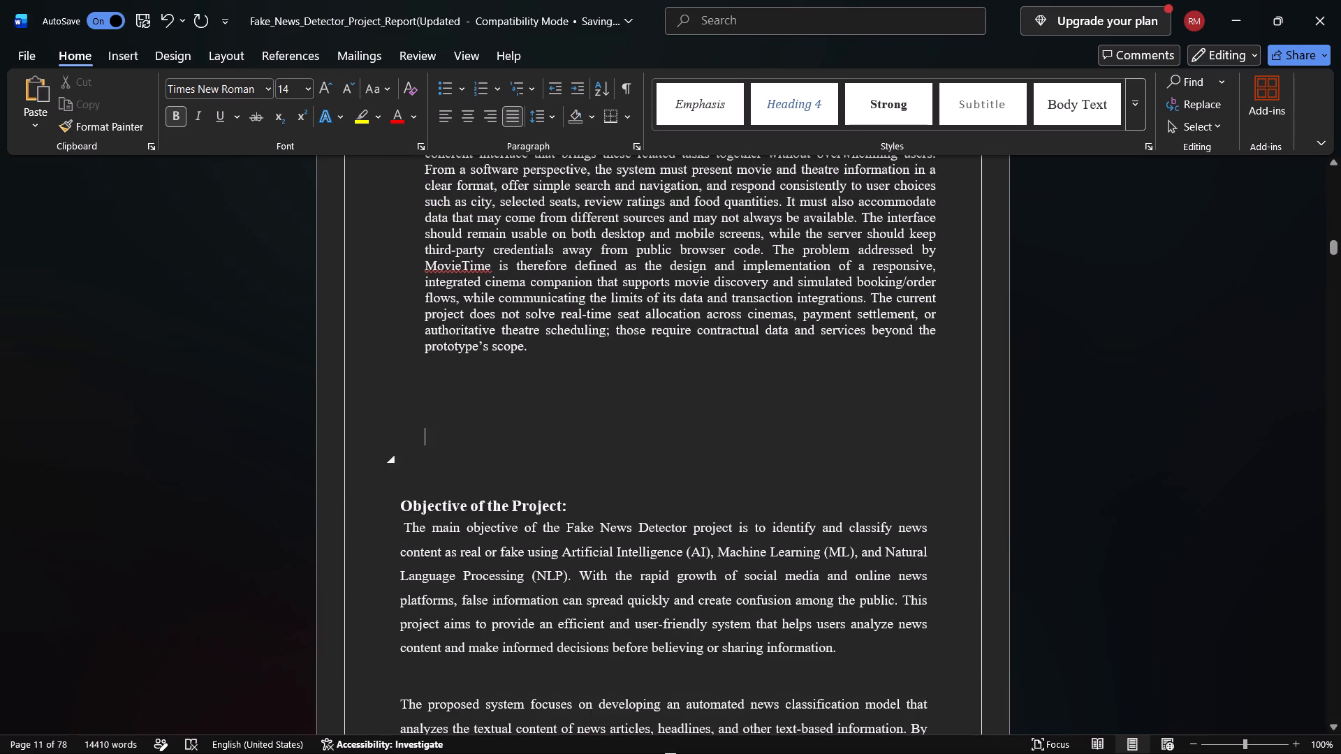
Insert blank lines before the Objective of the Project heading until it starts at the top of the following page.
left_click(404, 502)
key("Down")
key("Up")
key("Return")
key("Return")
key("Return")
key("Return")
key("Return")
key("Return")
key("Return")
key("Return")
key("Return")
key("Return")
key("Return")
key("Return")
key("Return")
key("Return")
key("Return")
key("Return")
key("Return")
key("Return")
key("Return")
key("Return")
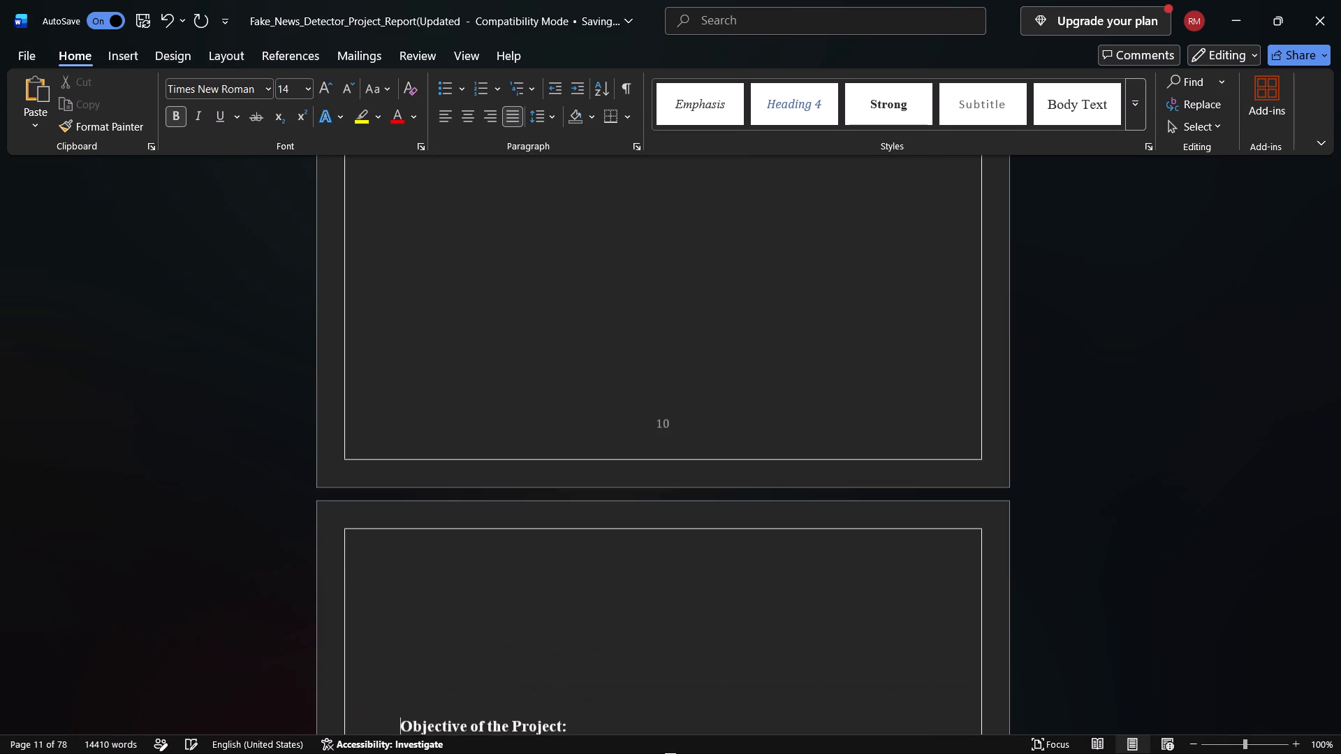
key("BackSpace")
key("BackSpace")
key("BackSpace")
key("BackSpace")
key("BackSpace")
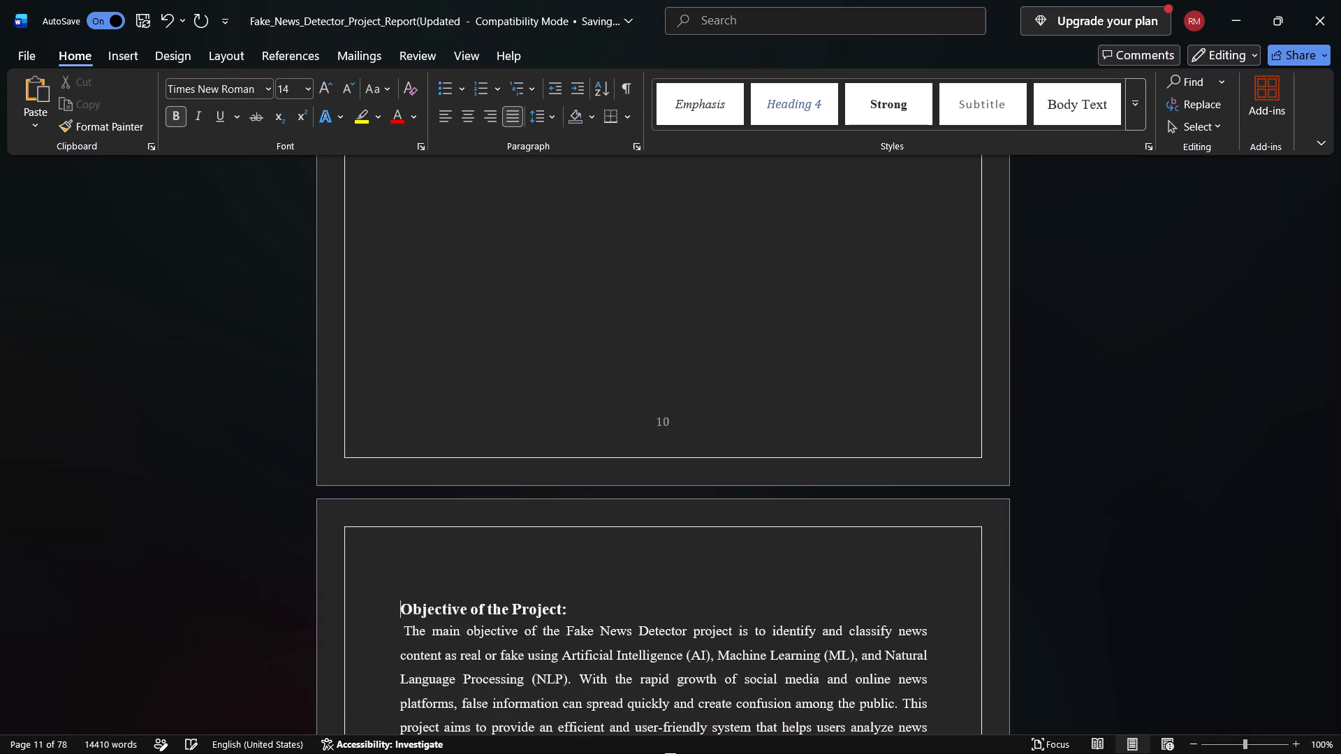
key("BackSpace")
key("BackSpace")
key("Return")
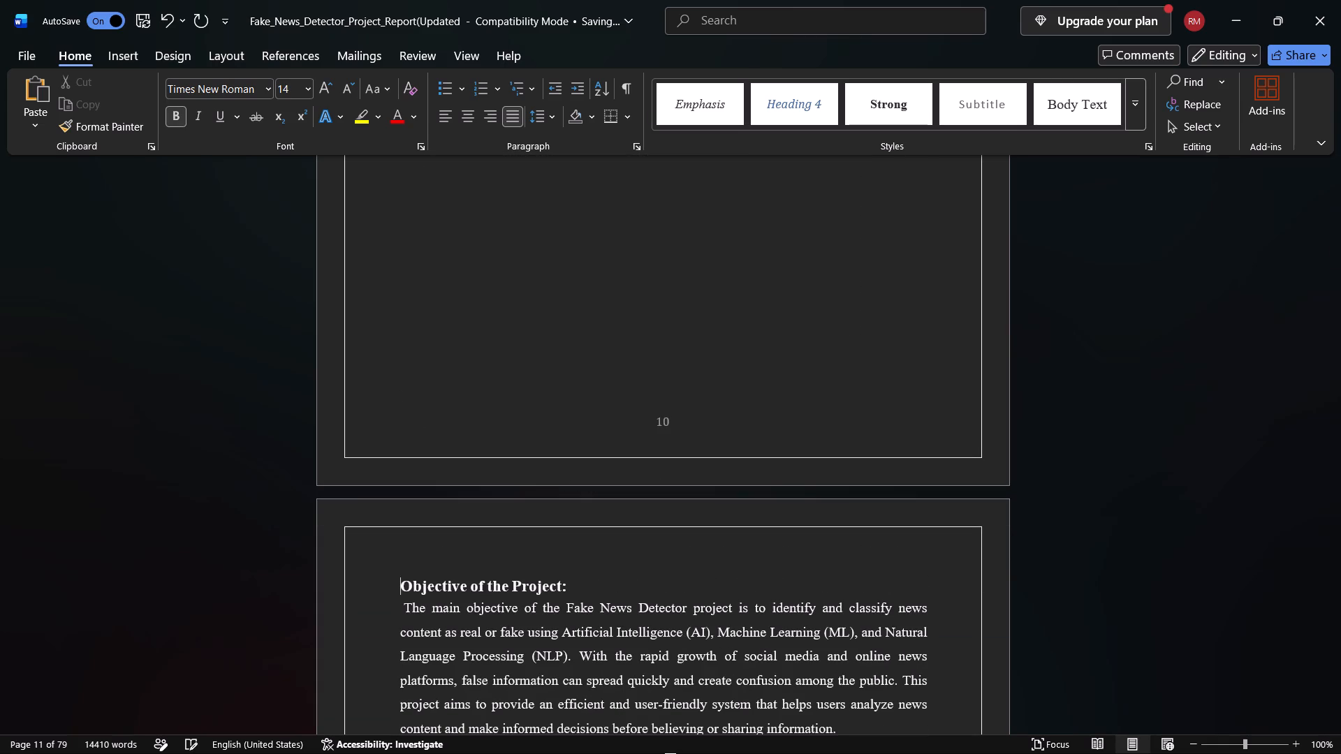
Slightly increase the line spacing of the whole MovieTime paragraph under 1.1 Problem Definition.
scroll(655, 545, "up", 3)
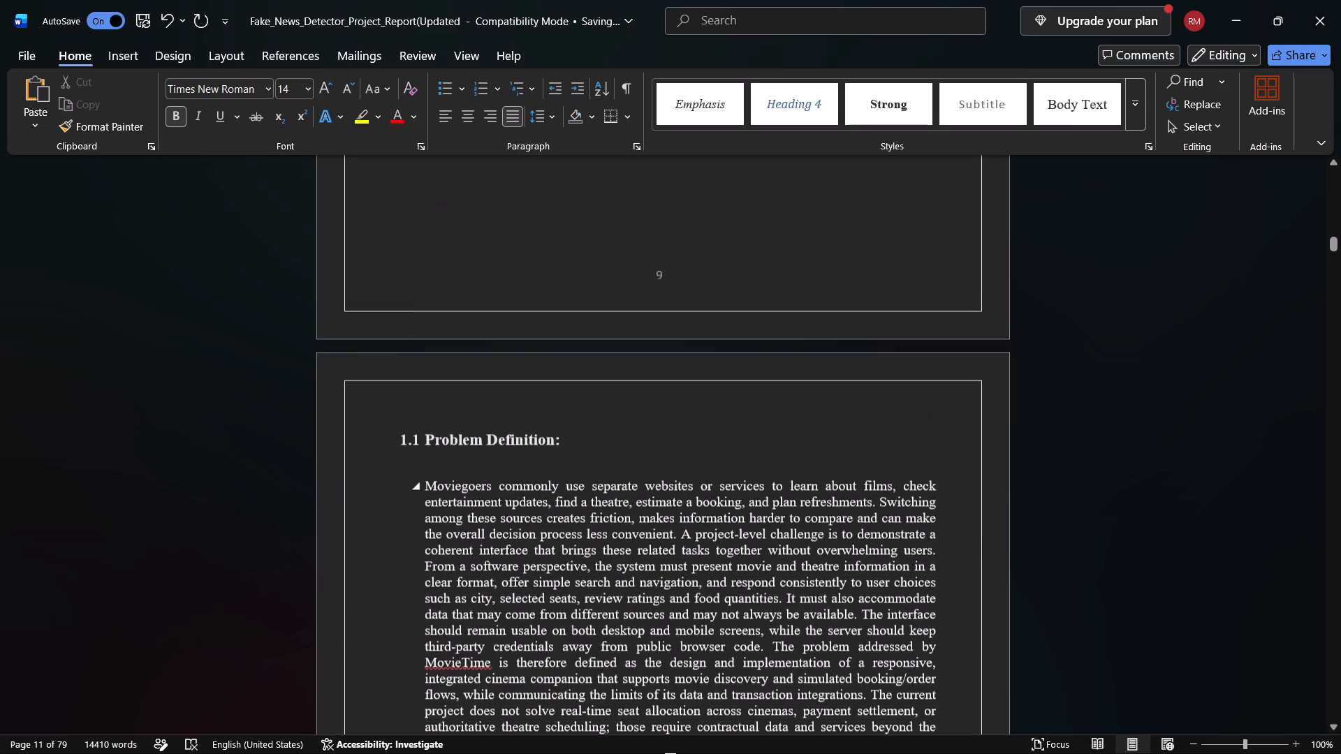
left_click_drag(425, 484, 634, 696)
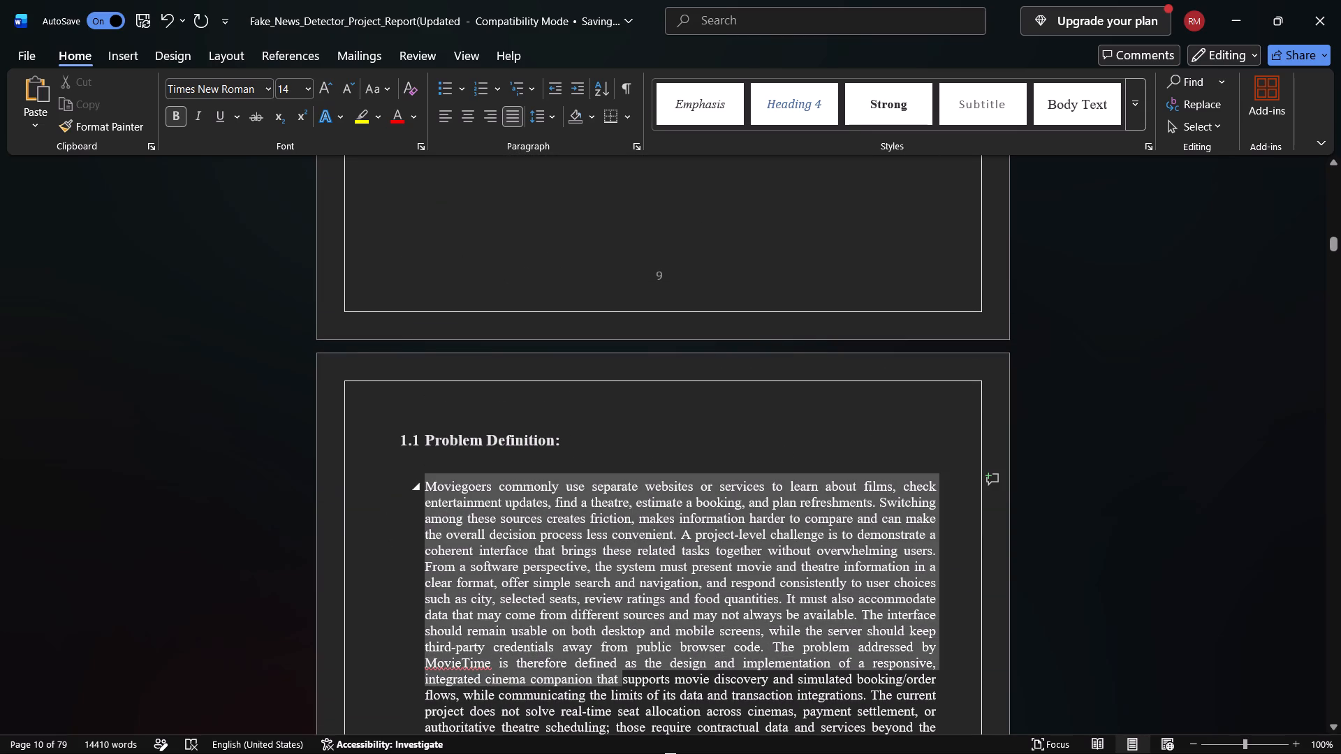
left_click_drag(634, 696, 578, 603)
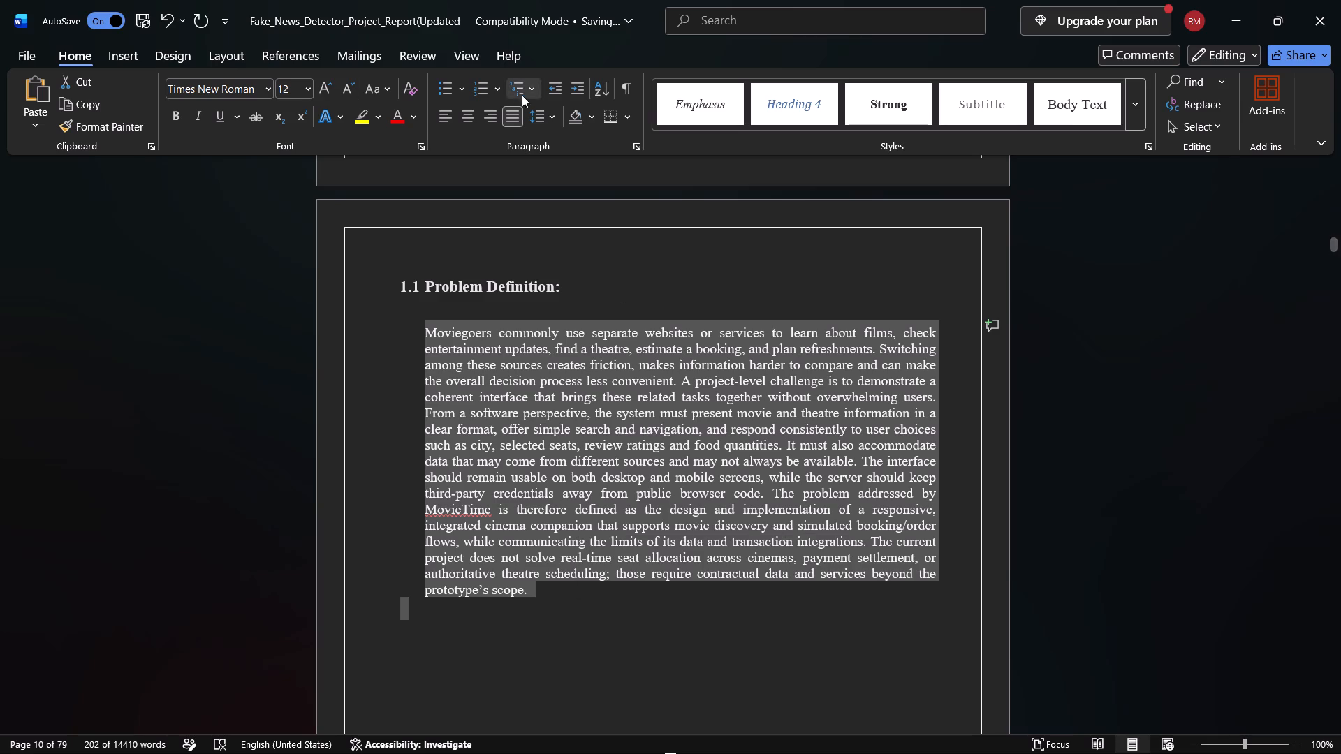
left_click(553, 114)
left_click(569, 170)
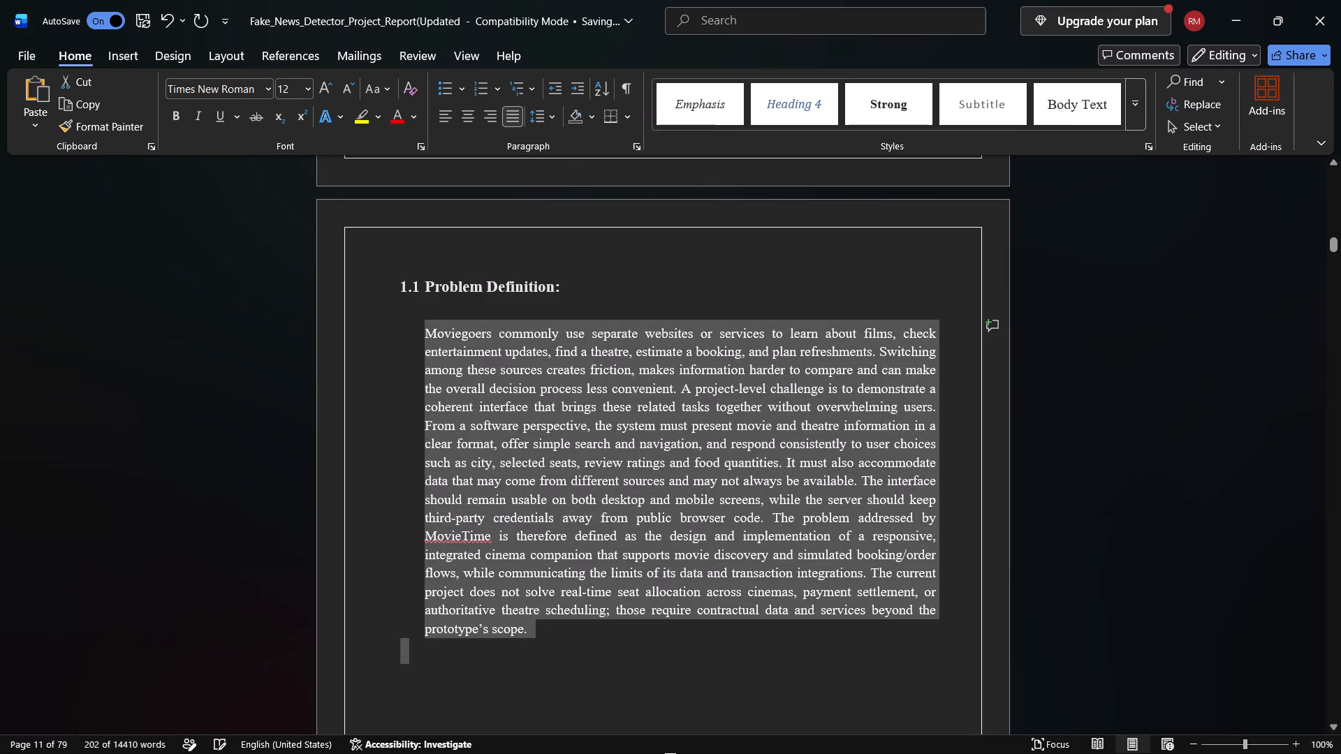
left_click(677, 645)
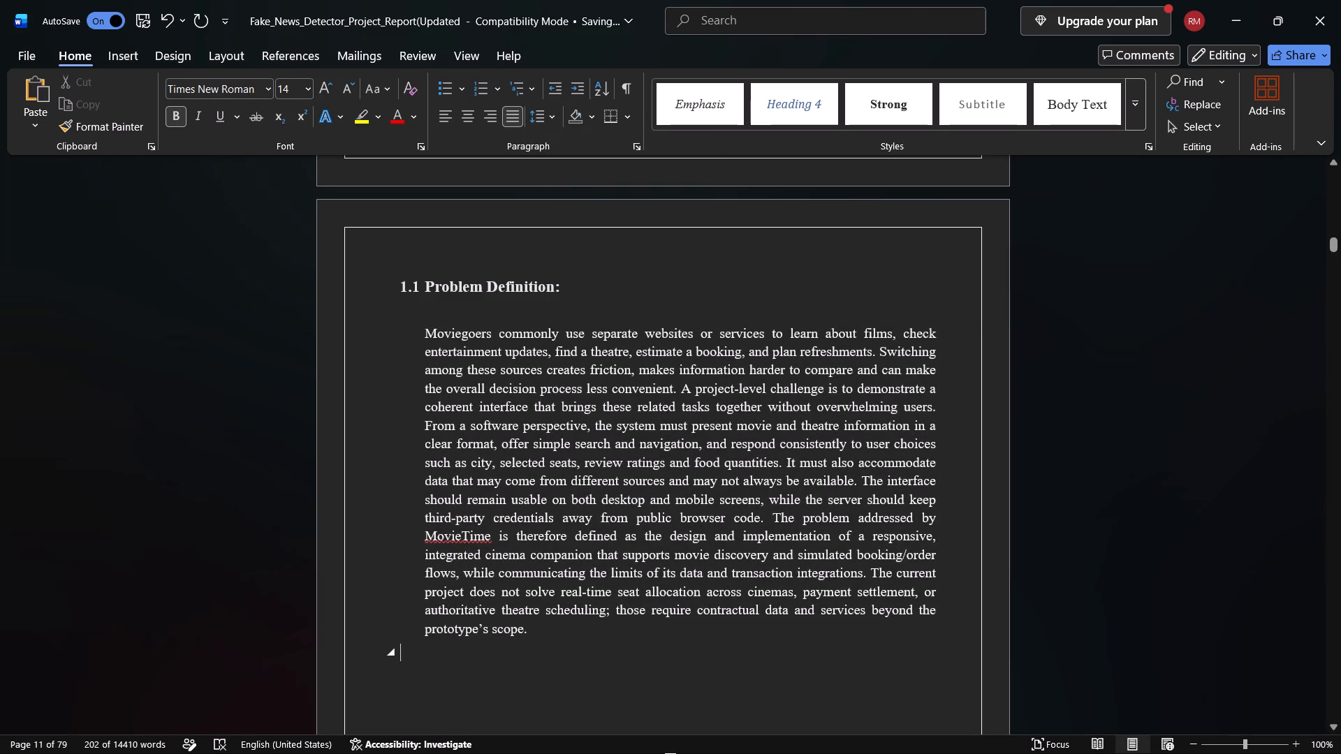
Select the entire MovieTime paragraph under 1.1 Problem Definition again.
left_click(422, 326)
left_click(670, 689)
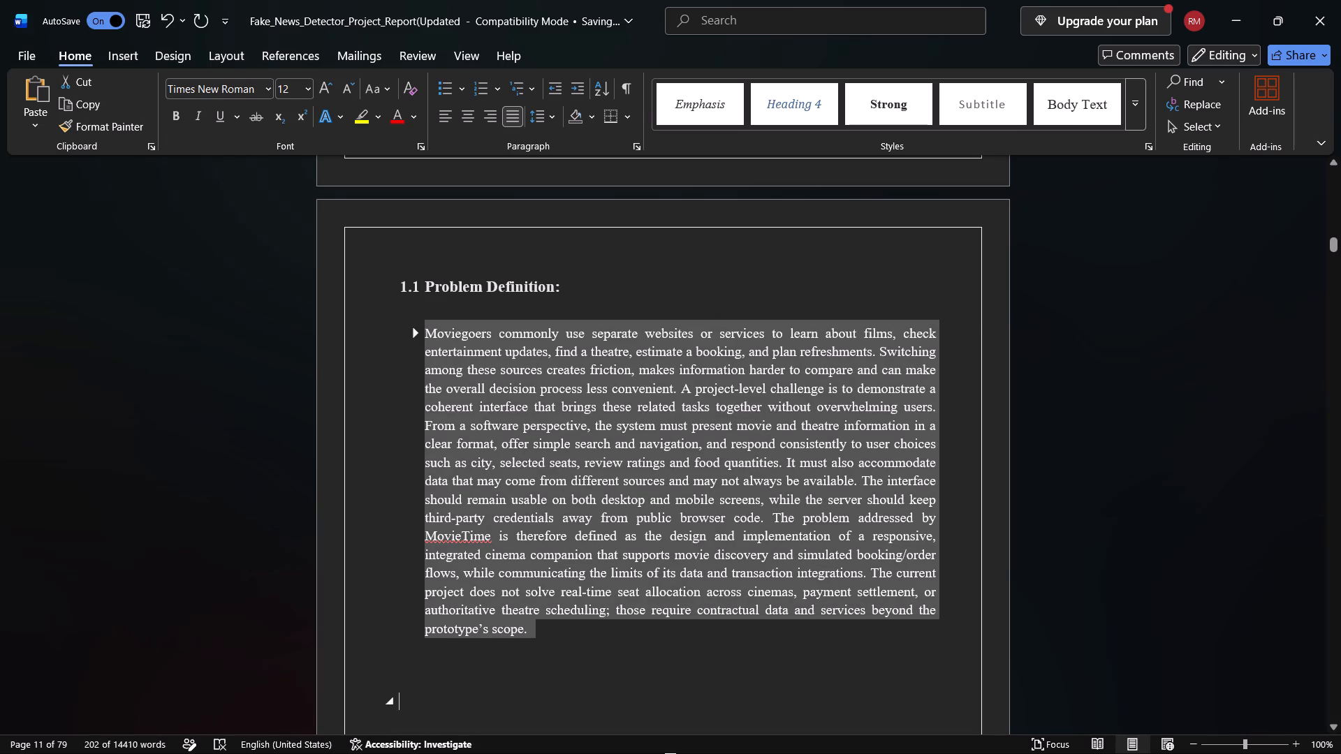
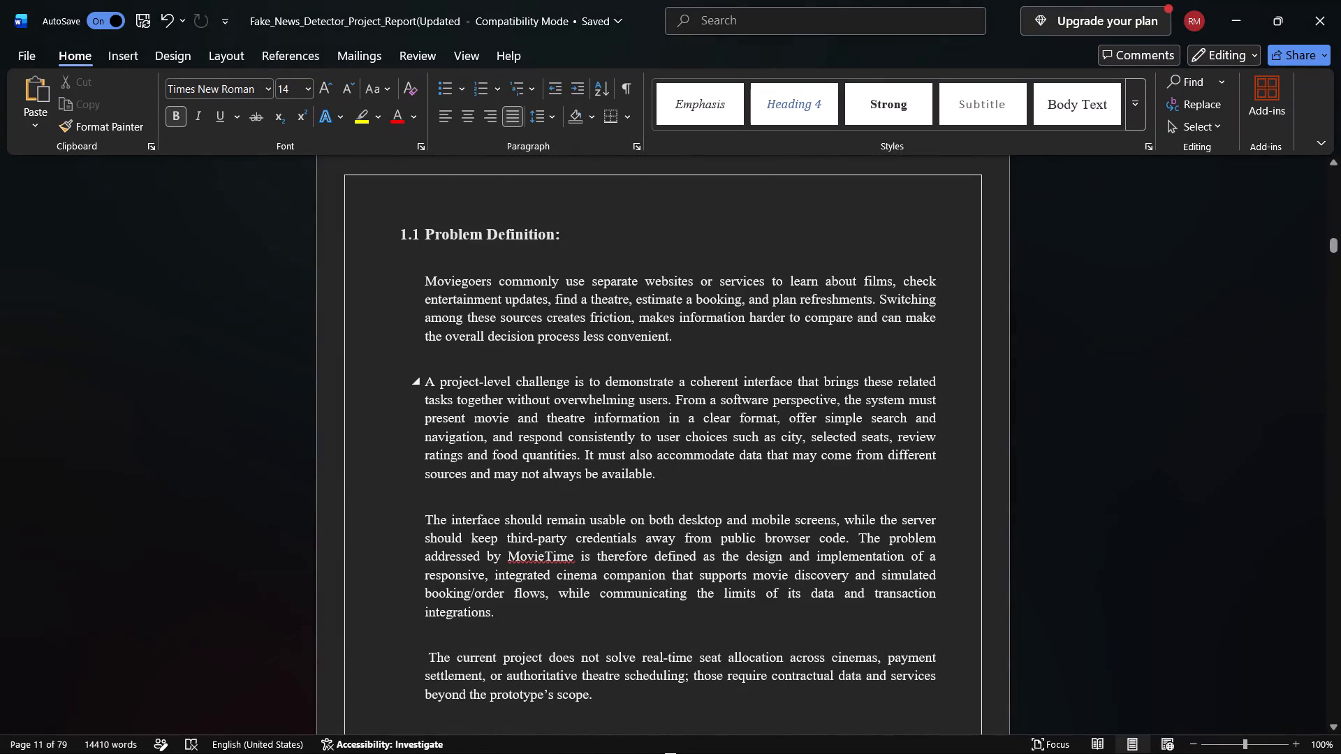
Paste the copied paragraph starting "Core question: How can a single web application" below the final paragraph of 1.1 Problem Definition.
scroll(594, 417, "down", 1)
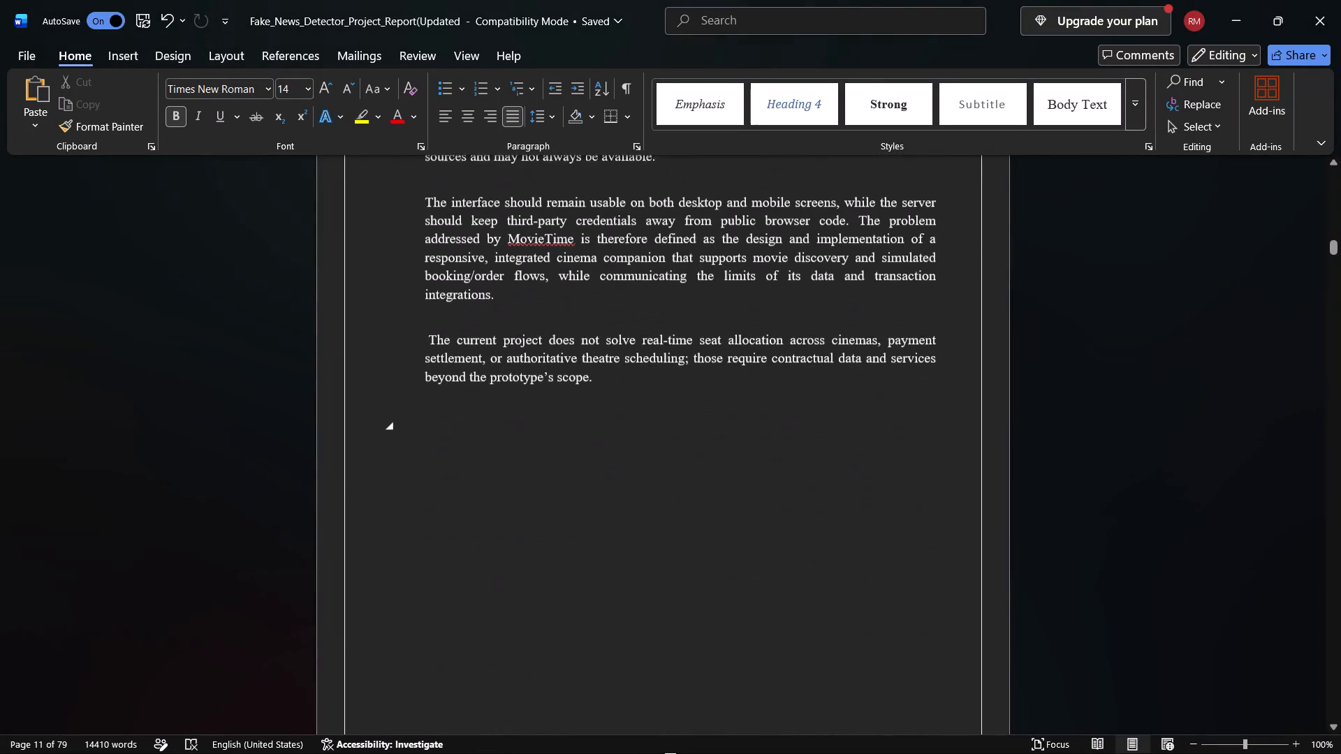
left_click(547, 451)
left_click(591, 416)
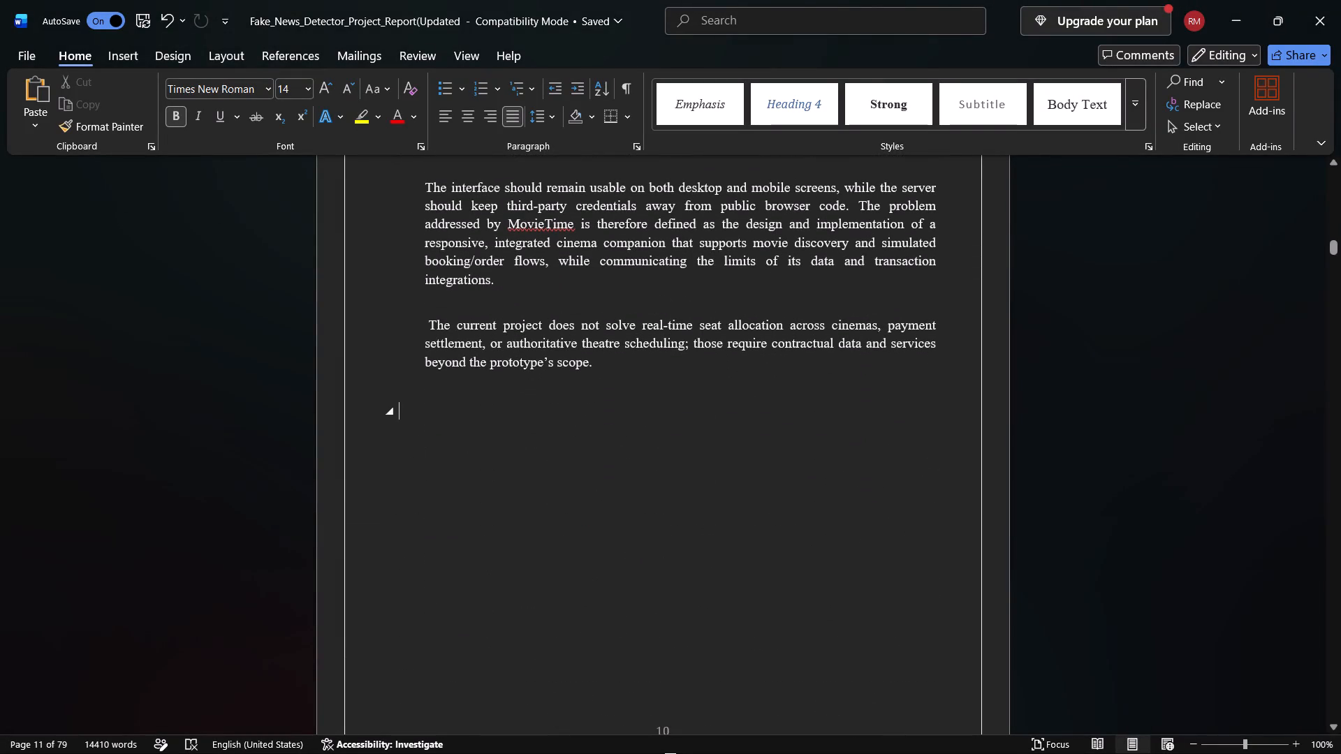
key("ctrl+v")
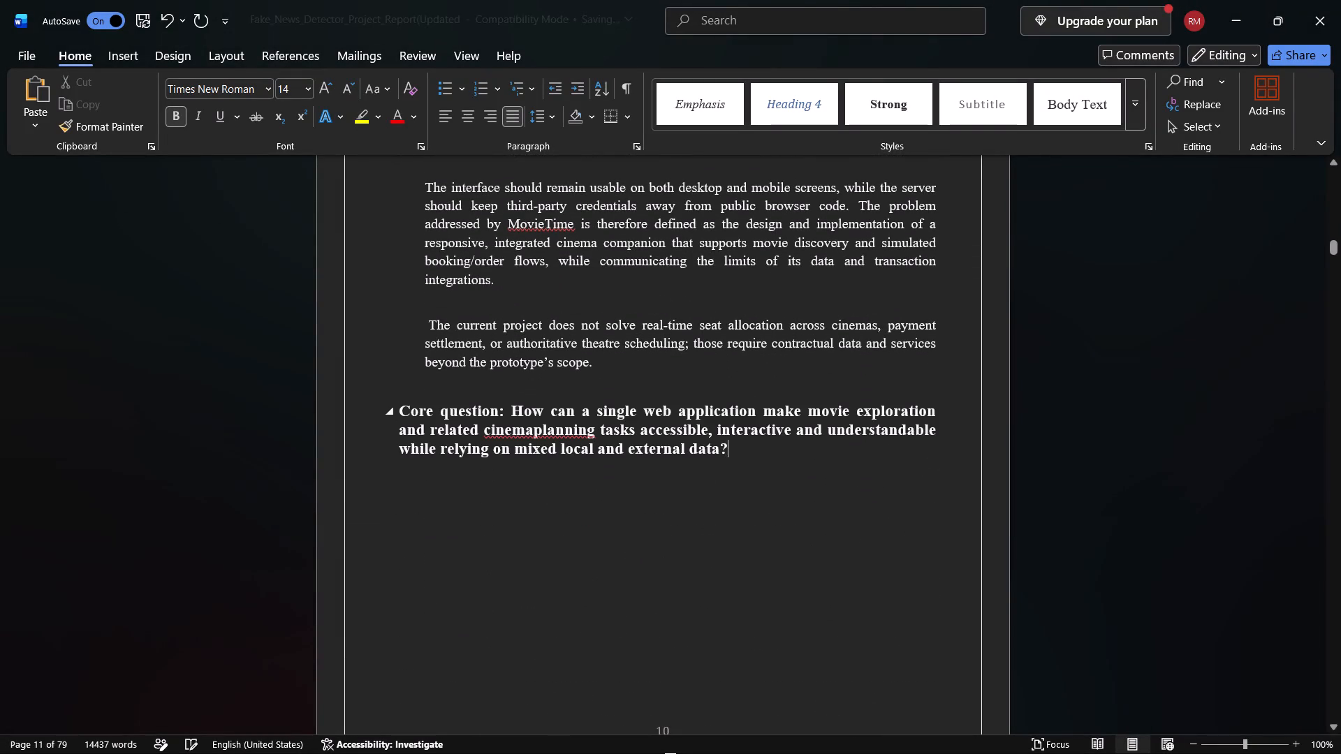
Remove bold from the Core question paragraph, keeping only the "Core question:" label bold.
left_click_drag(396, 408, 645, 470)
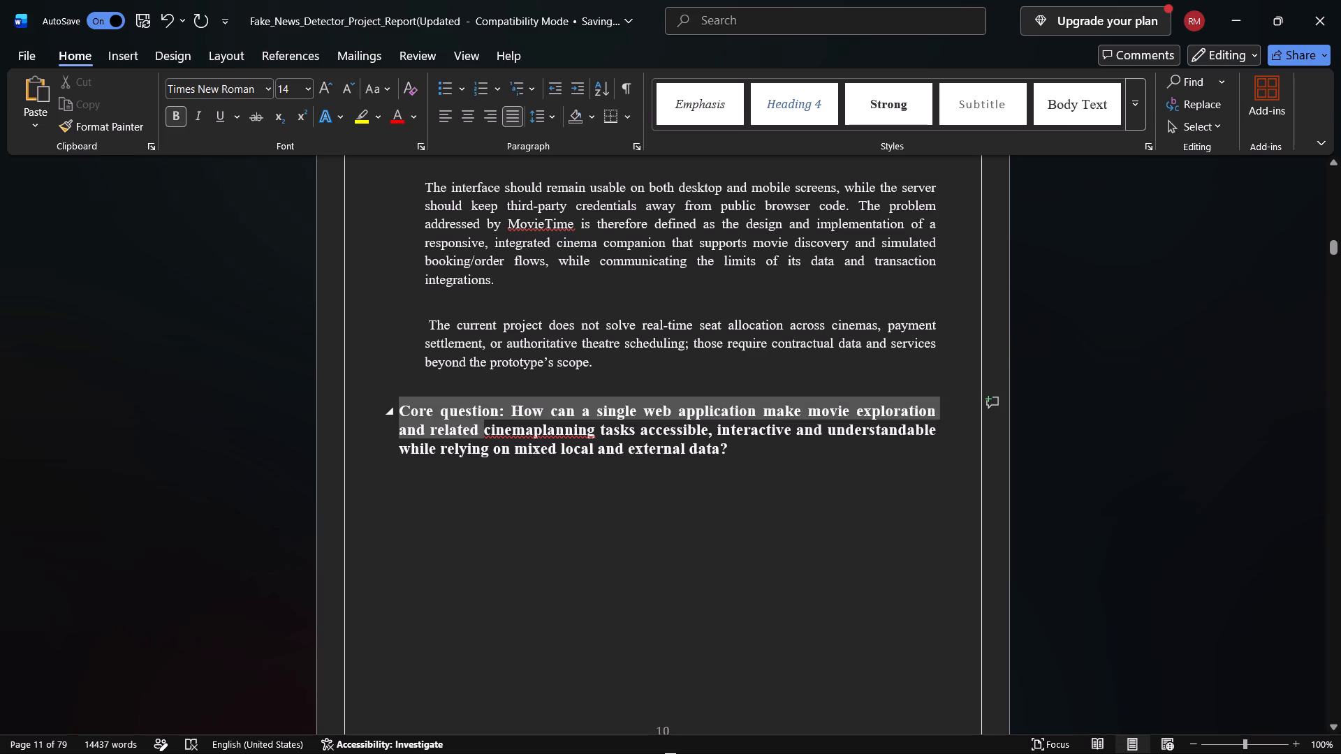
left_click_drag(645, 470, 763, 467)
left_click(776, 438)
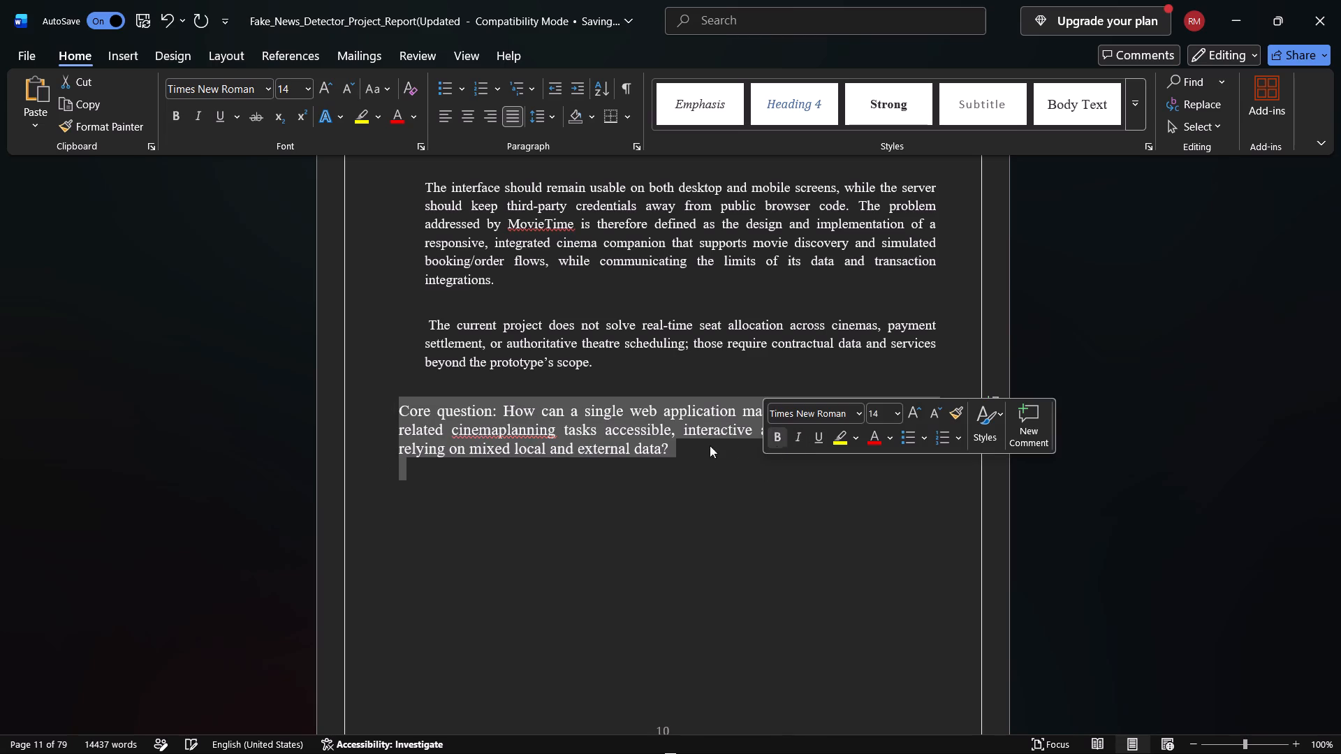
left_click(493, 411)
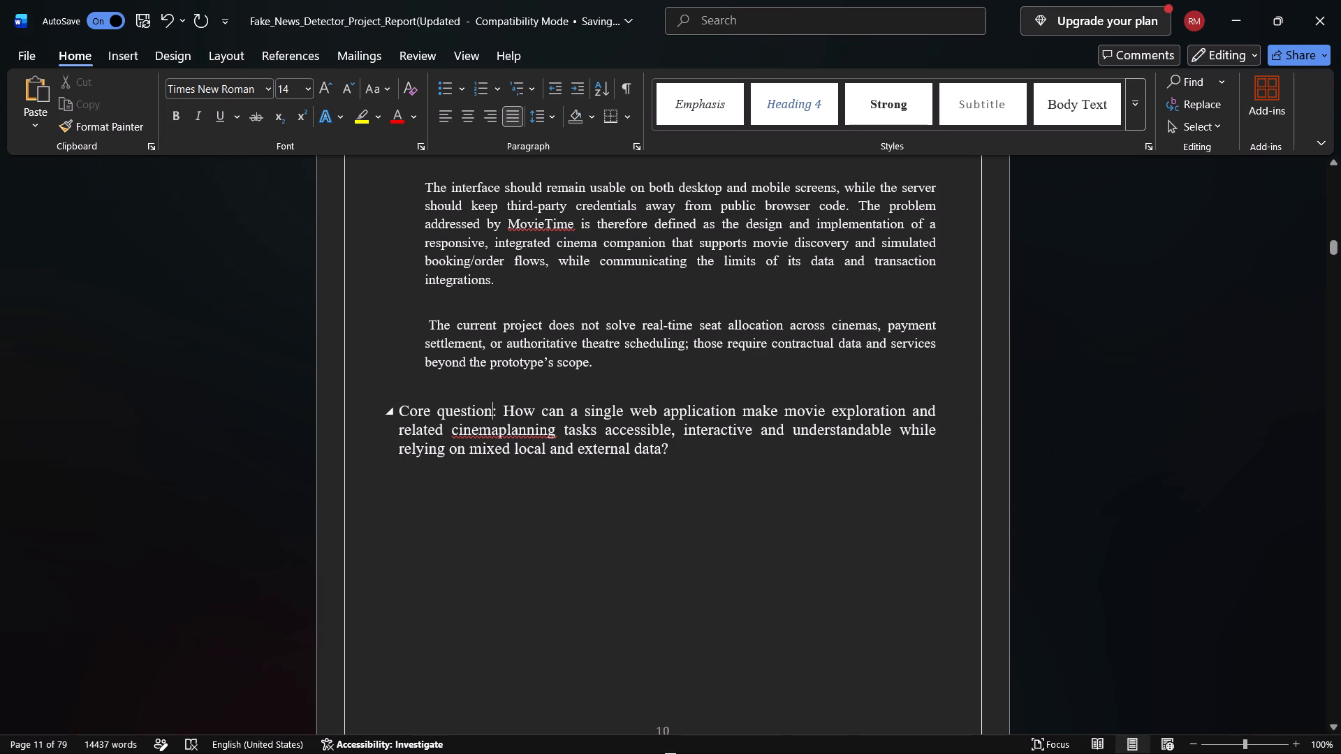
left_click_drag(497, 413, 452, 415)
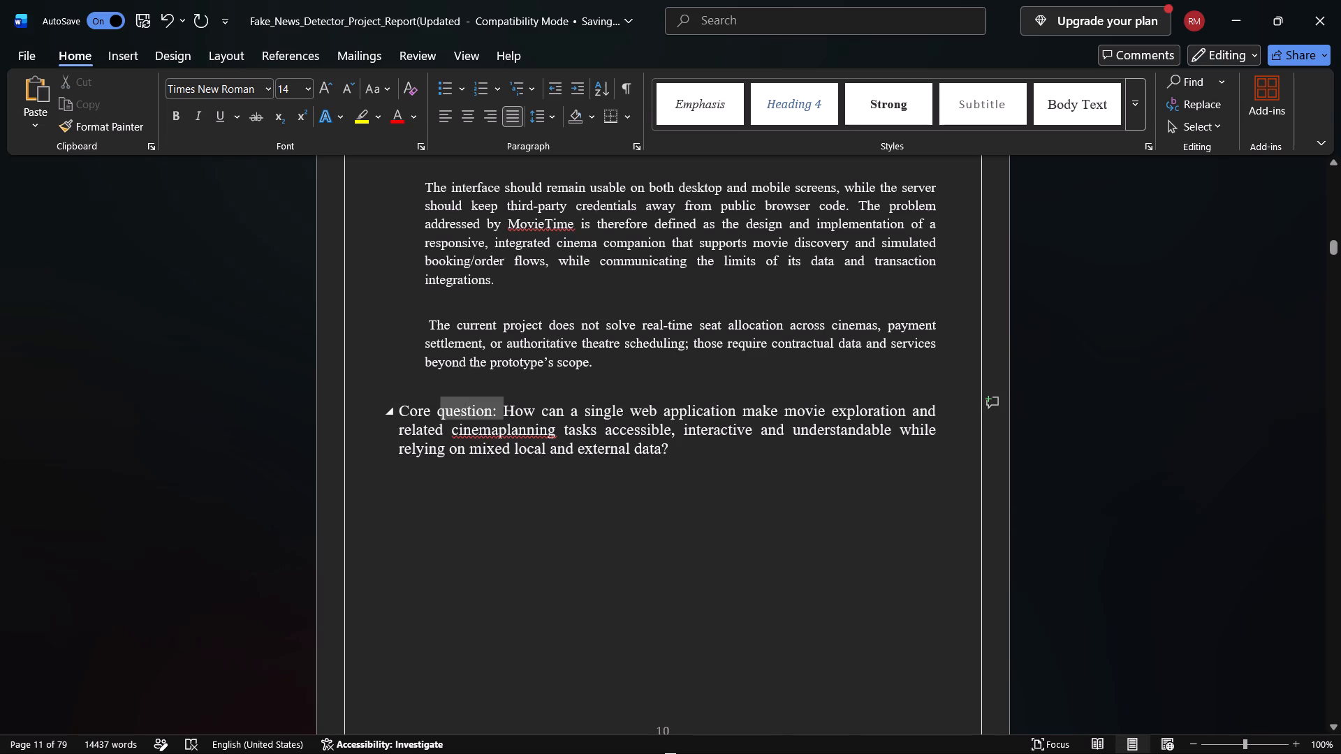
left_click_drag(452, 415, 413, 411)
left_click(428, 382)
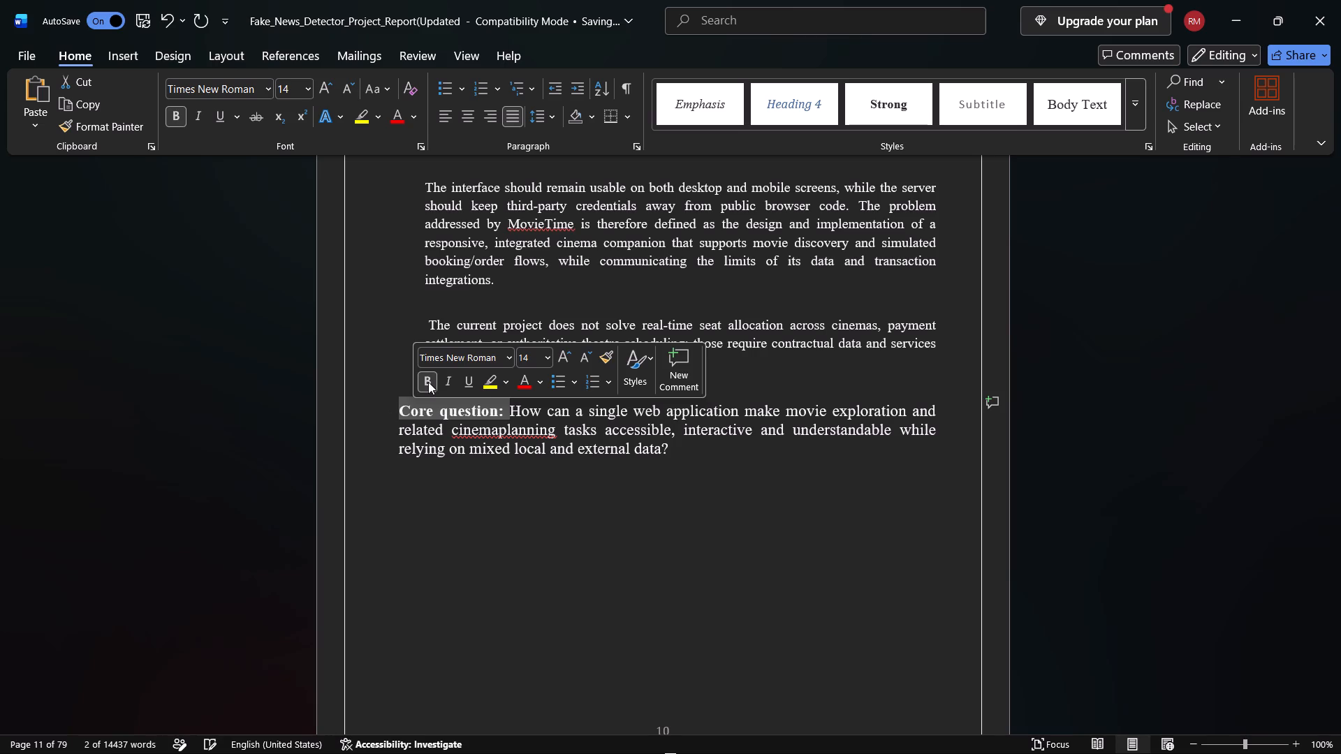
left_click(501, 519)
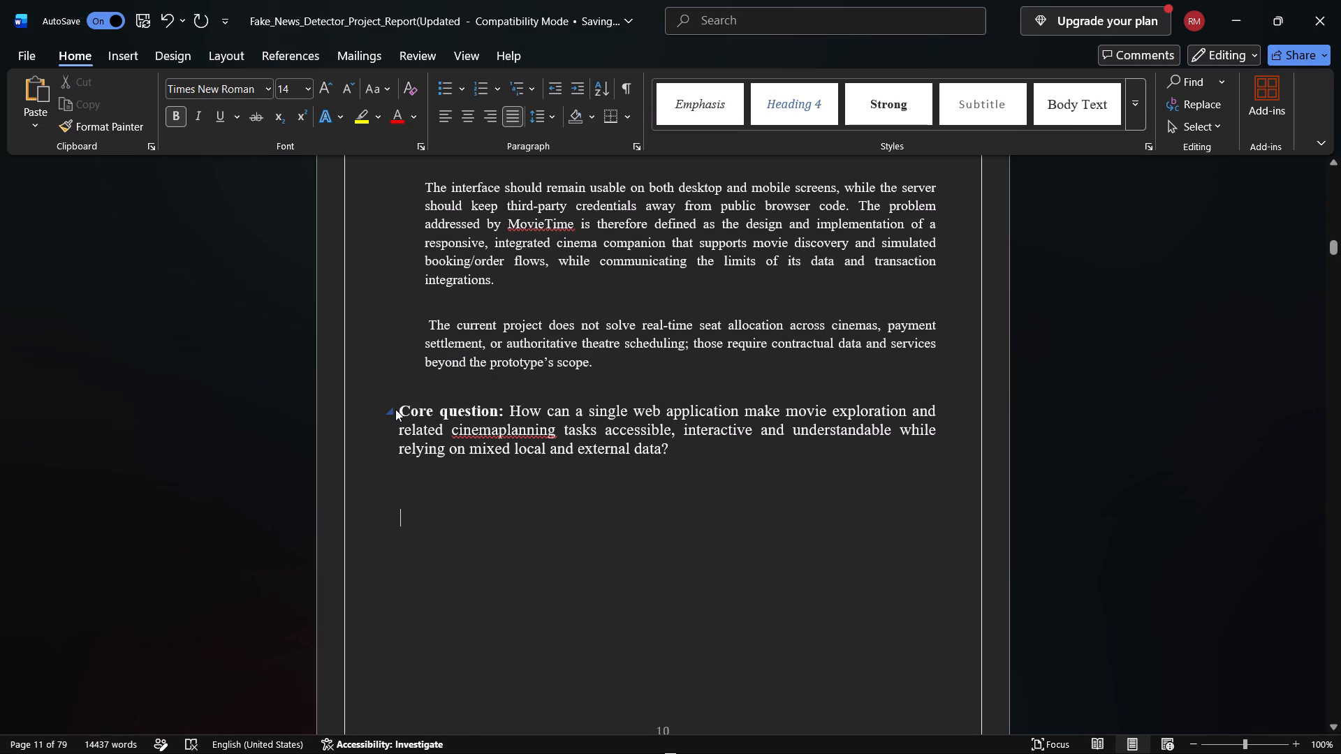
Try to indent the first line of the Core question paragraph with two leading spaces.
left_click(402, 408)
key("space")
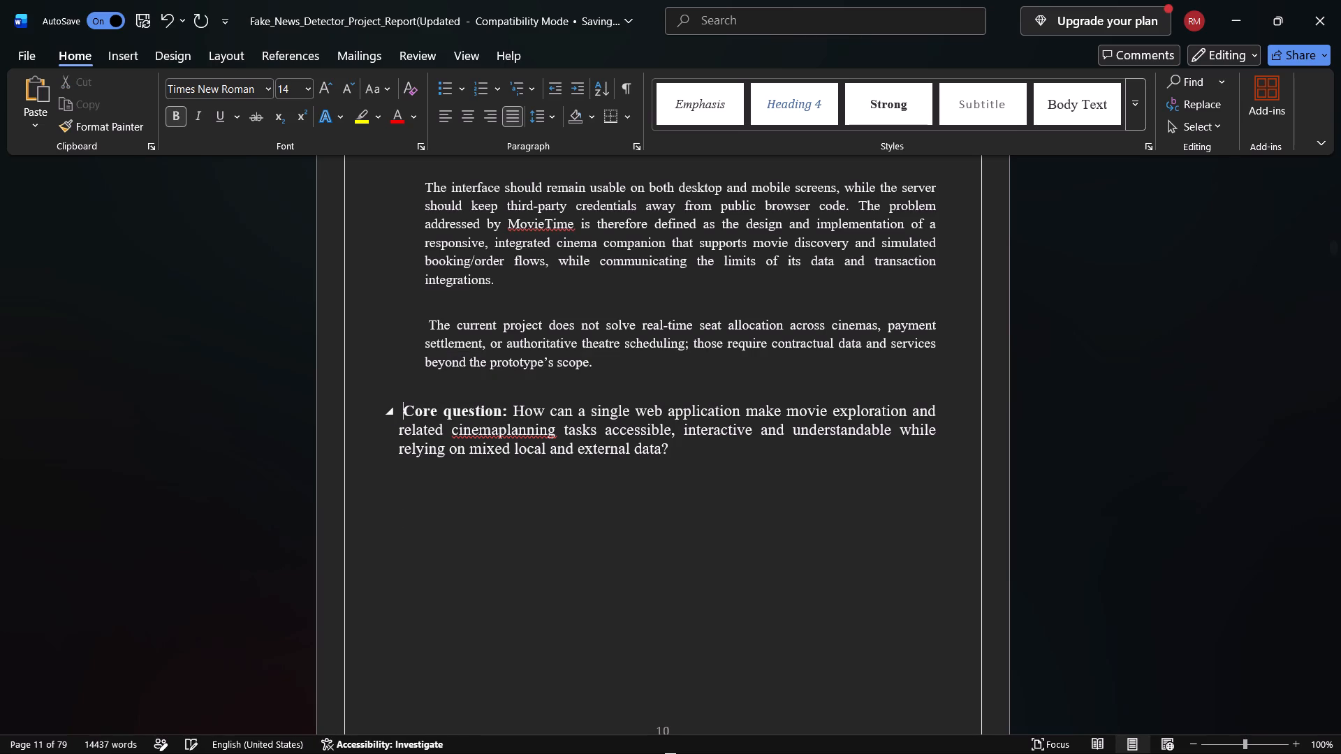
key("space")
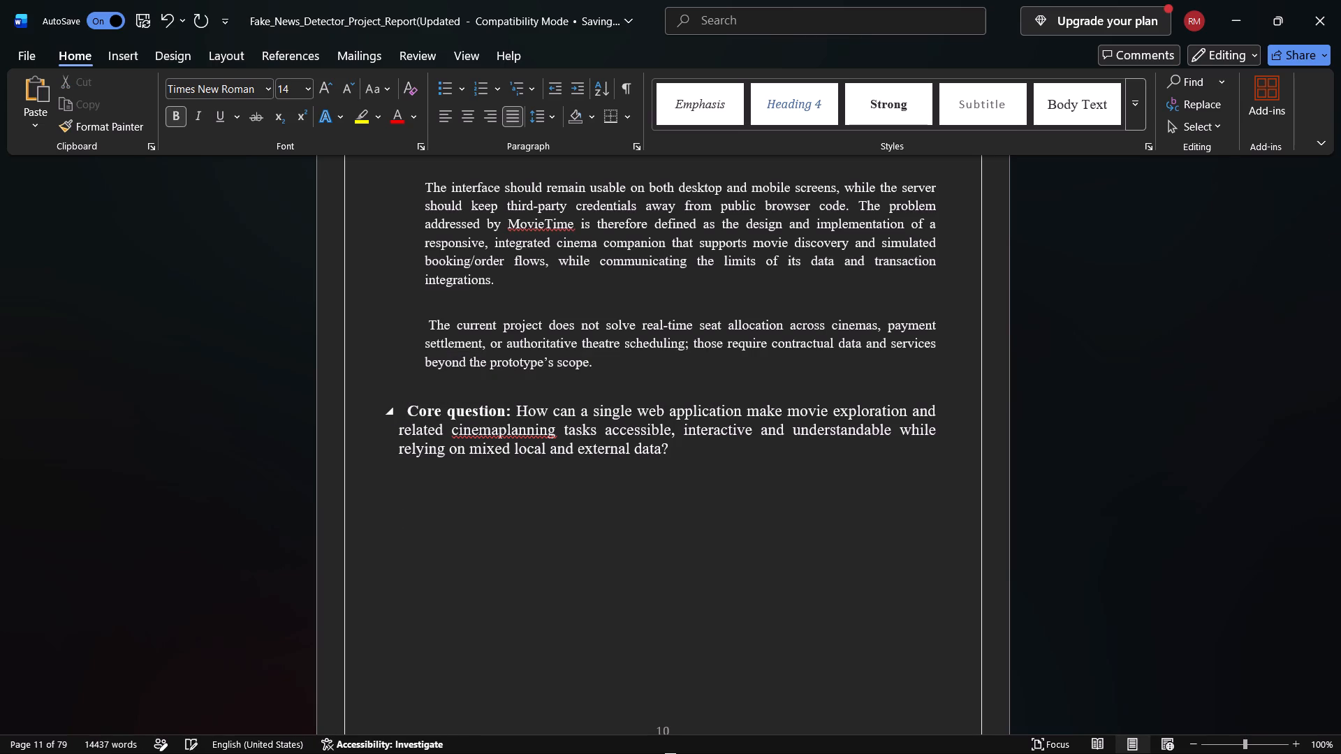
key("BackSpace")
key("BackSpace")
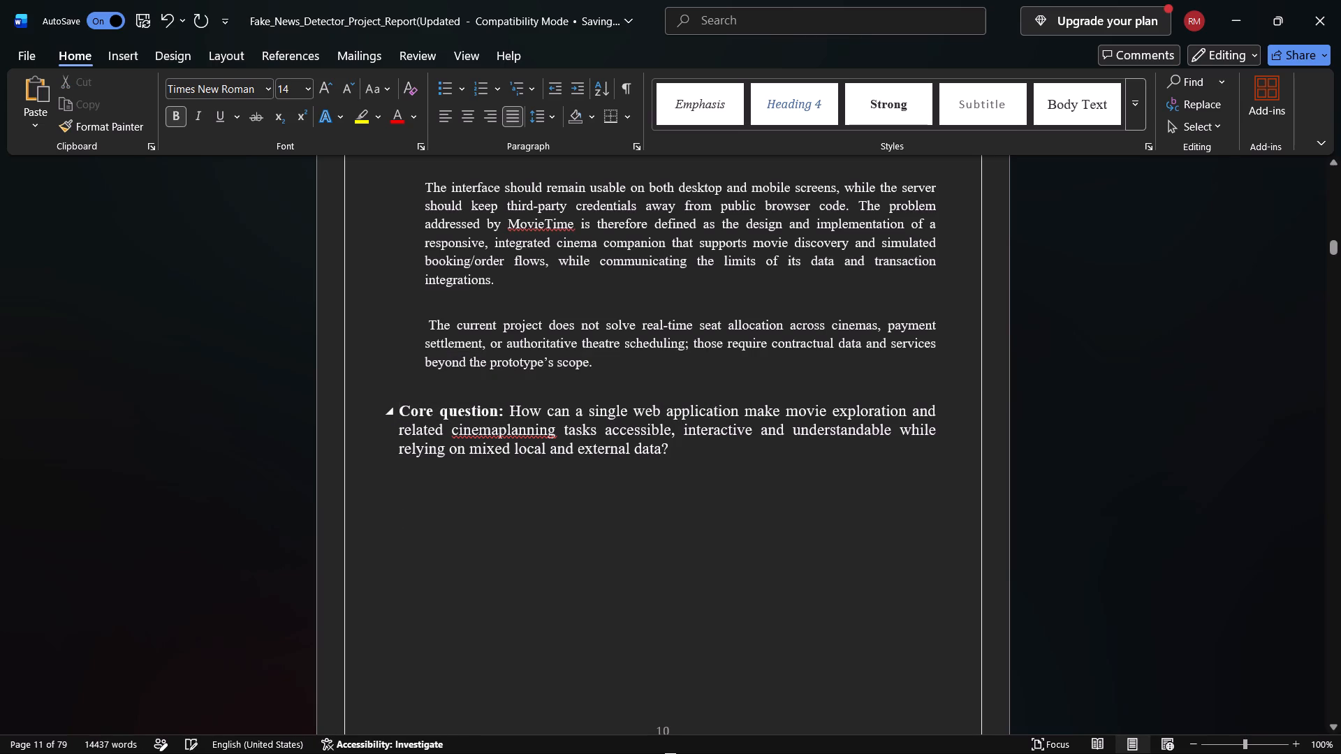
Add one blank line above the Core question paragraph to separate it from the preceding text.
scroll(443, 470, "up", 1)
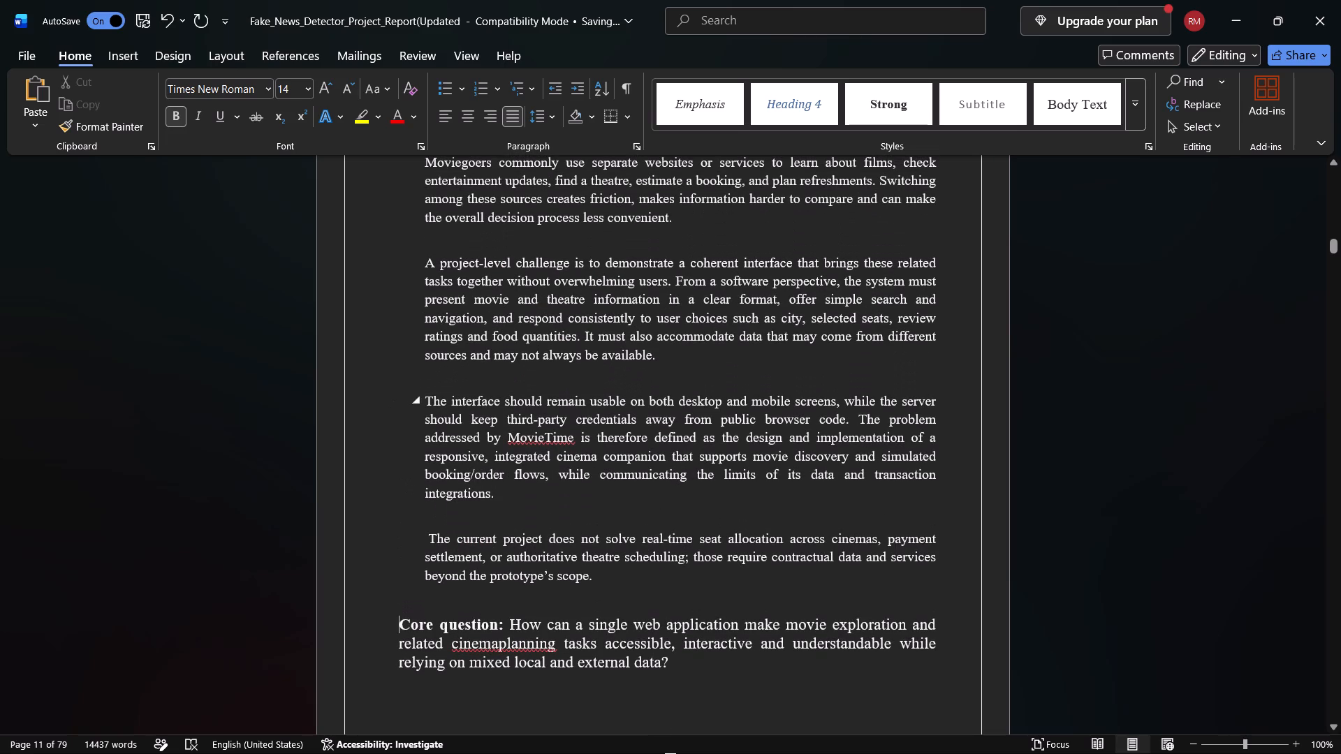
key("Return")
key("Return")
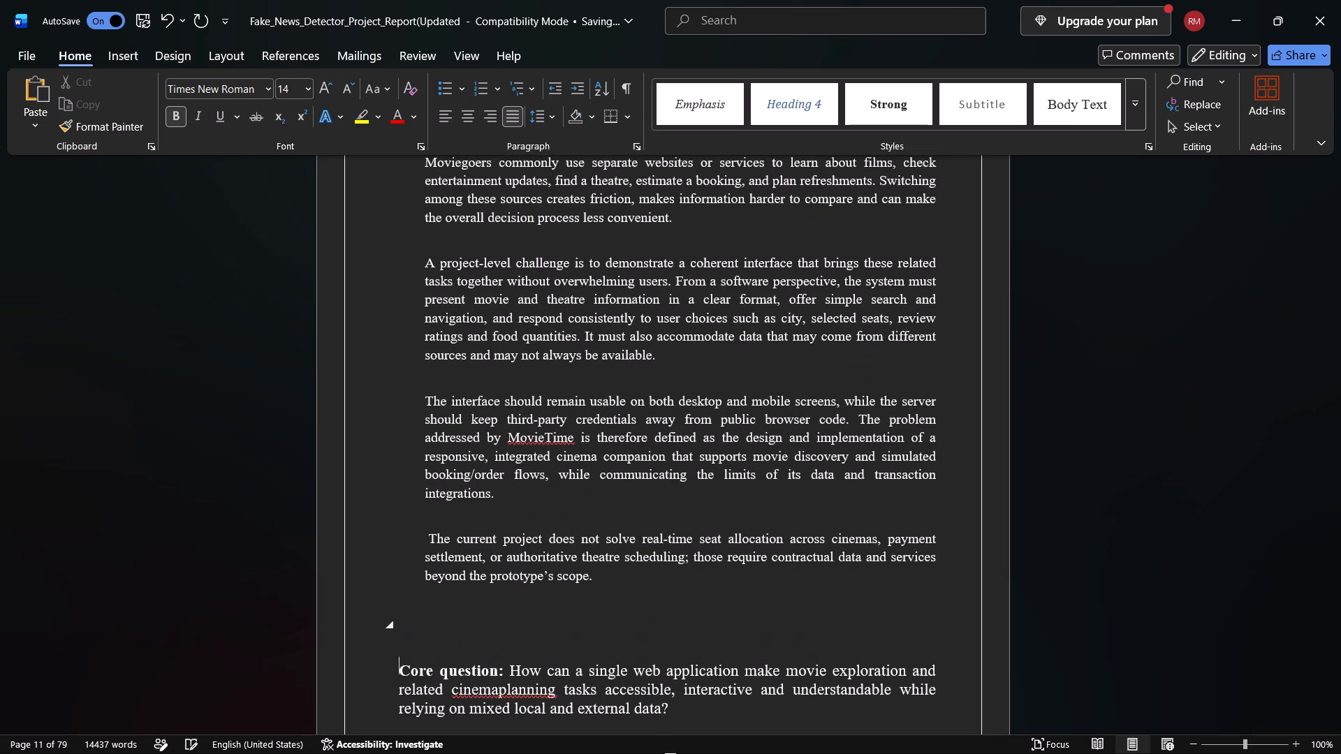
scroll(640, 627, "down", 1)
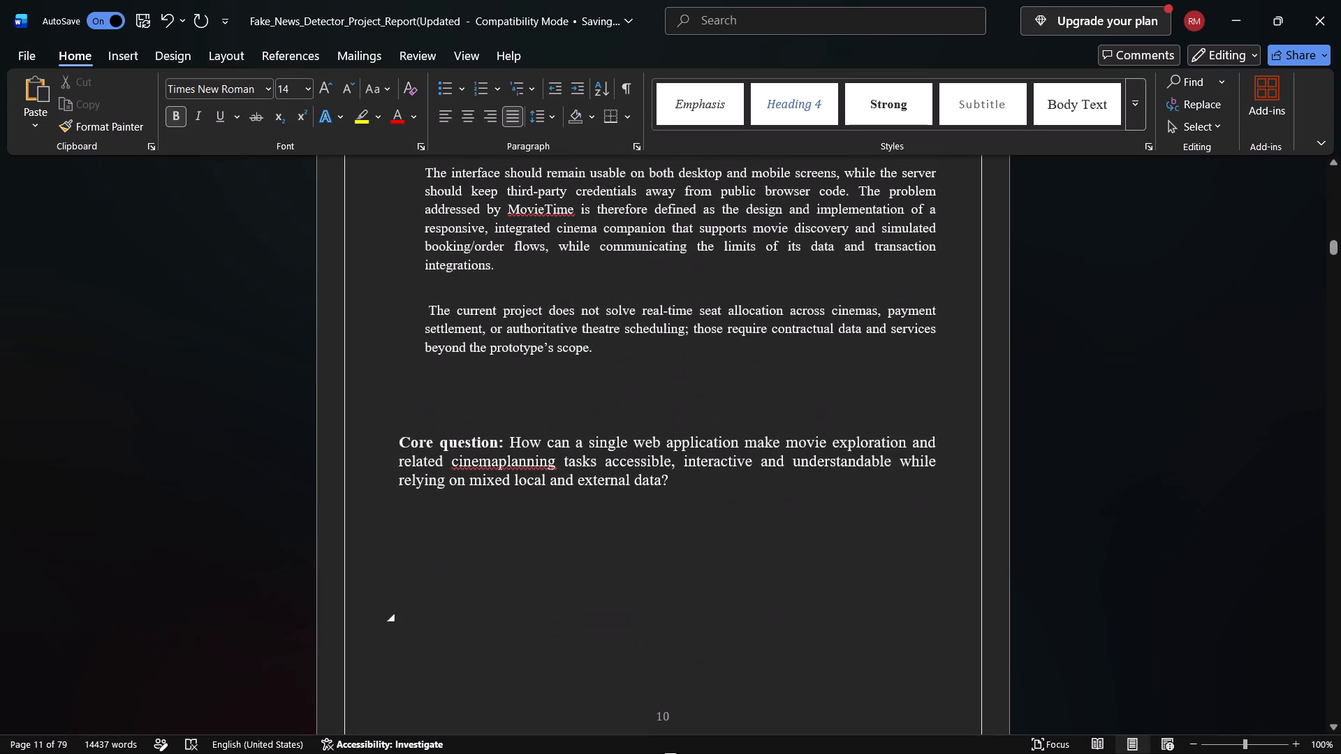
key("BackSpace")
Review the layout and spacing of the 1.1 Problem Definition page from its heading to the Core question paragraph.
scroll(745, 547, "up", 3)
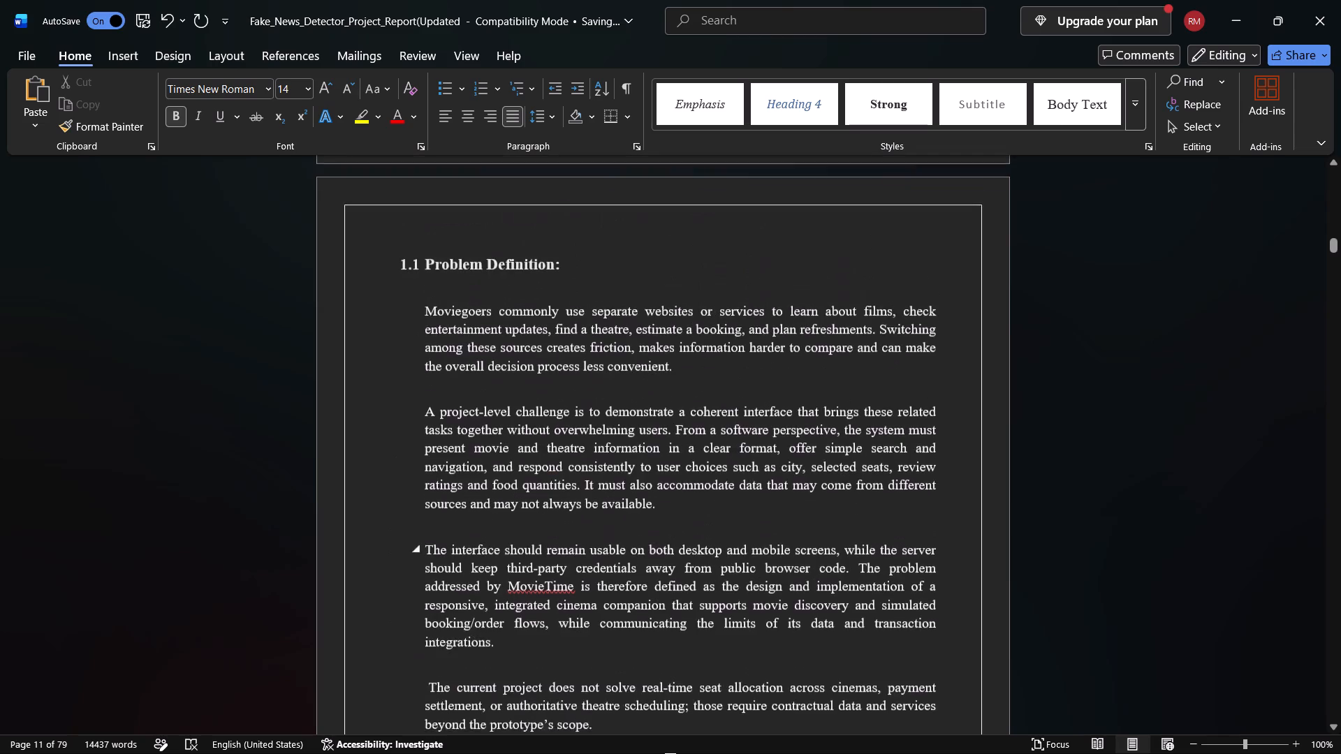
scroll(745, 547, "down", 1)
scroll(745, 547, "up", 1)
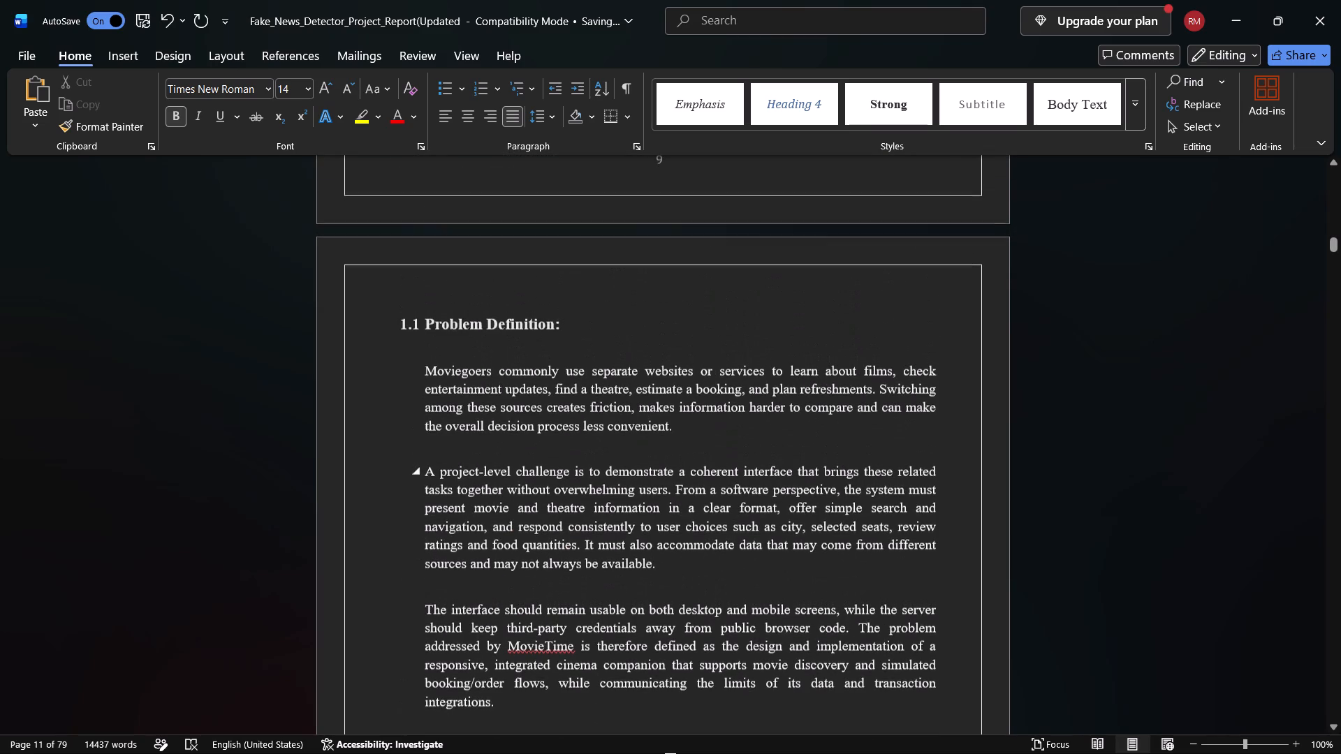
scroll(745, 547, "up", 1)
scroll(640, 482, "down", 2)
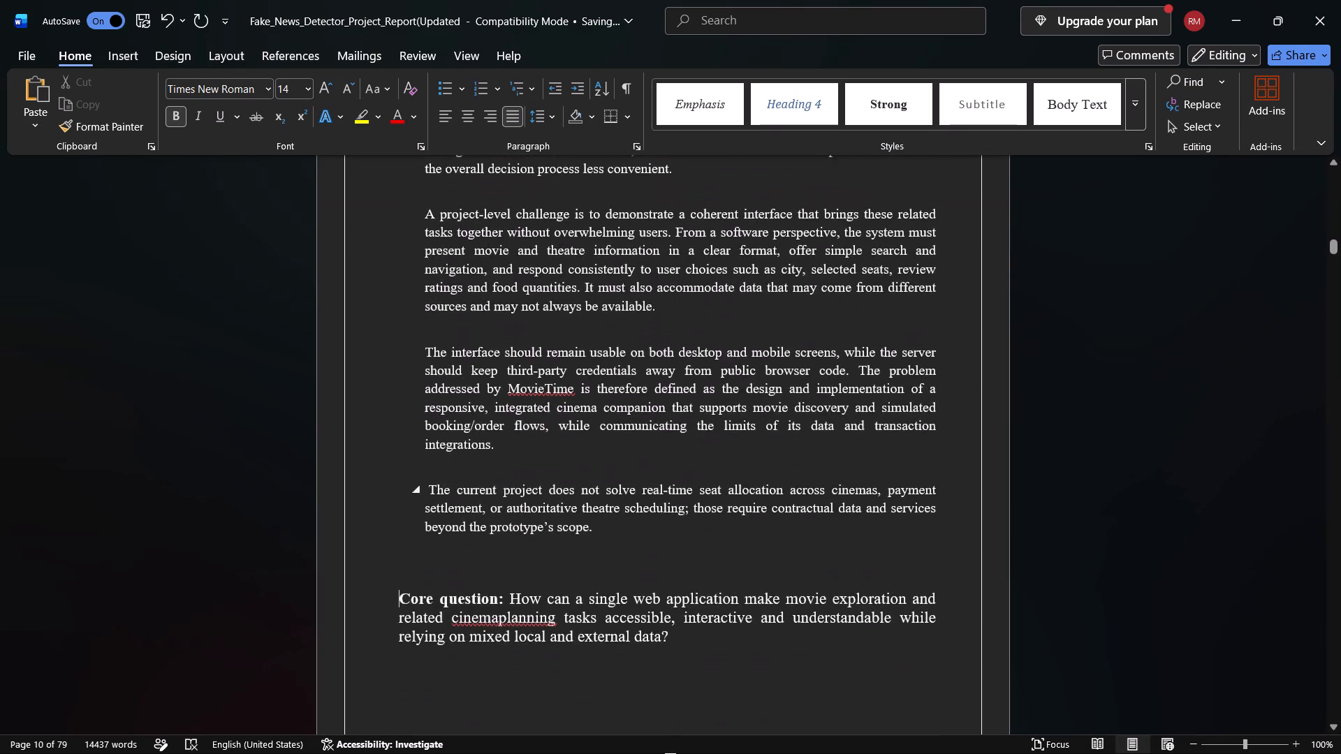
scroll(640, 482, "down", 1)
scroll(640, 482, "up", 1)
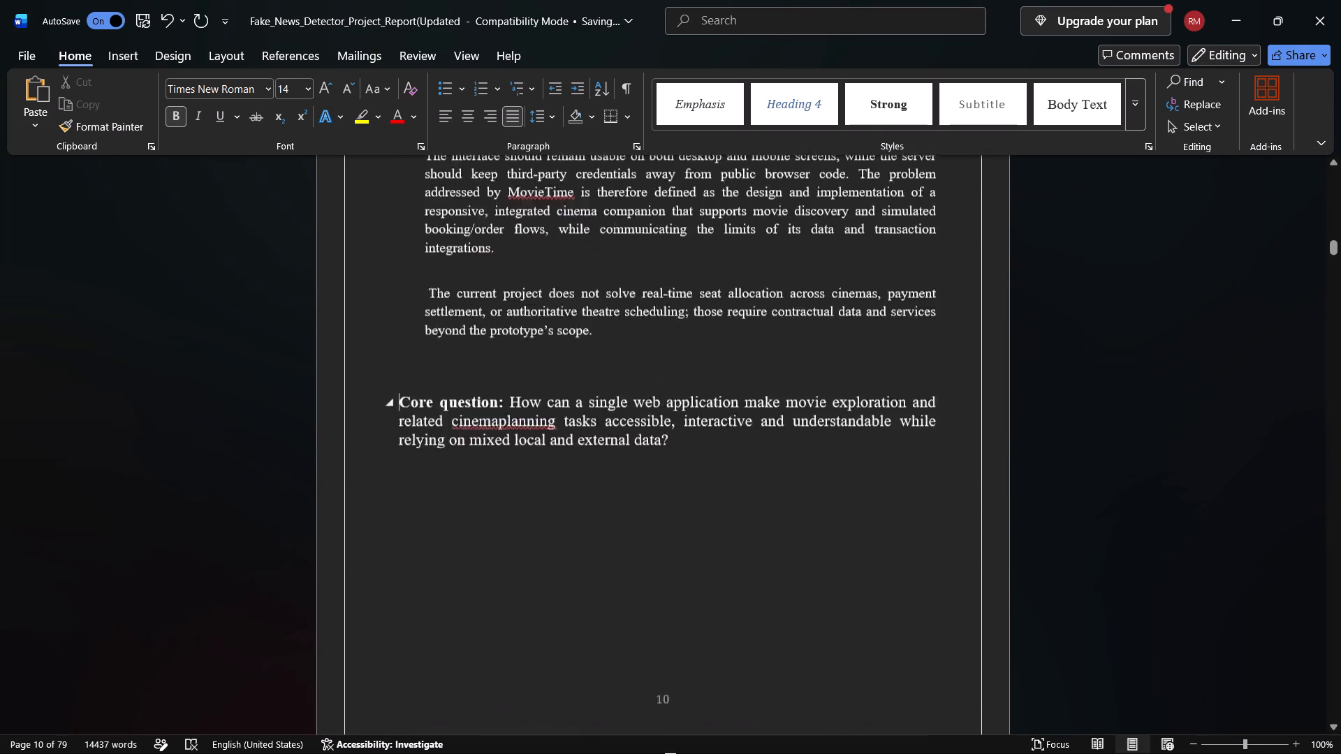
scroll(640, 482, "up", 2)
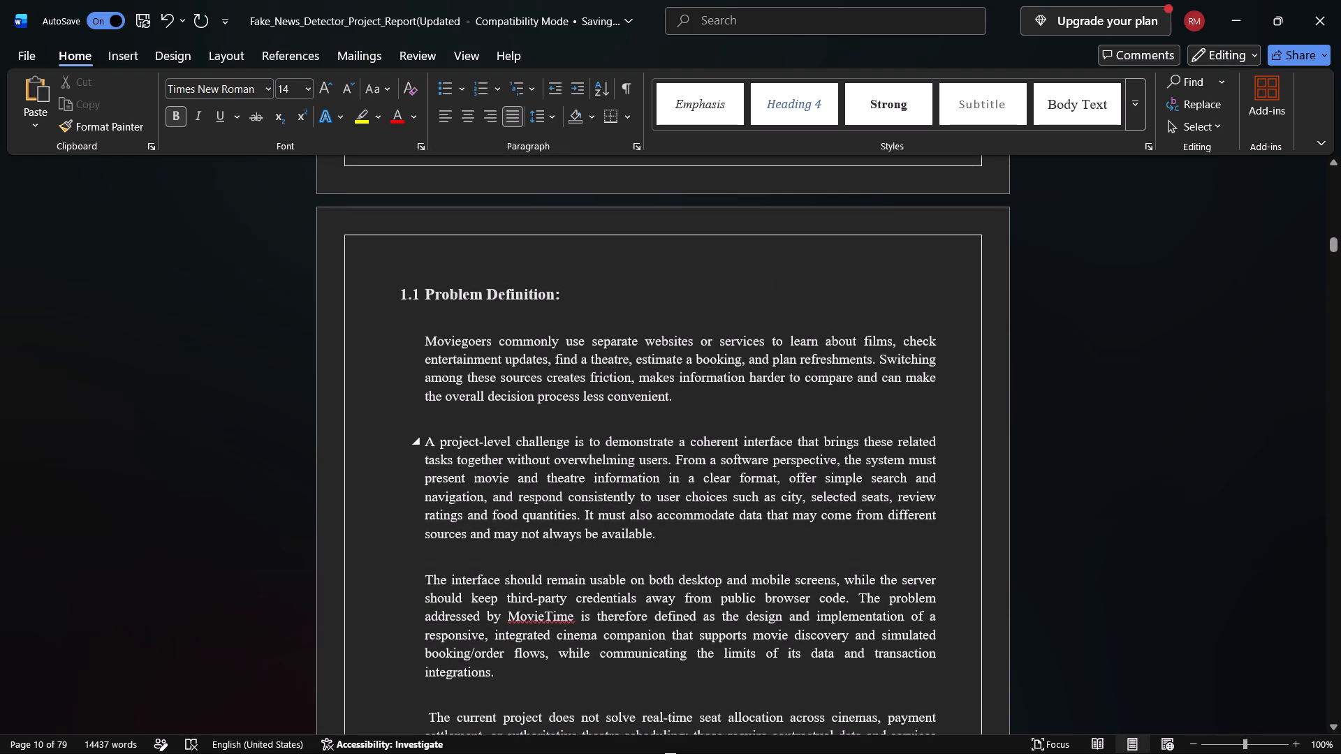
Switch to the other open copy of the Fake News Detector project report.
key("alt+Tab")
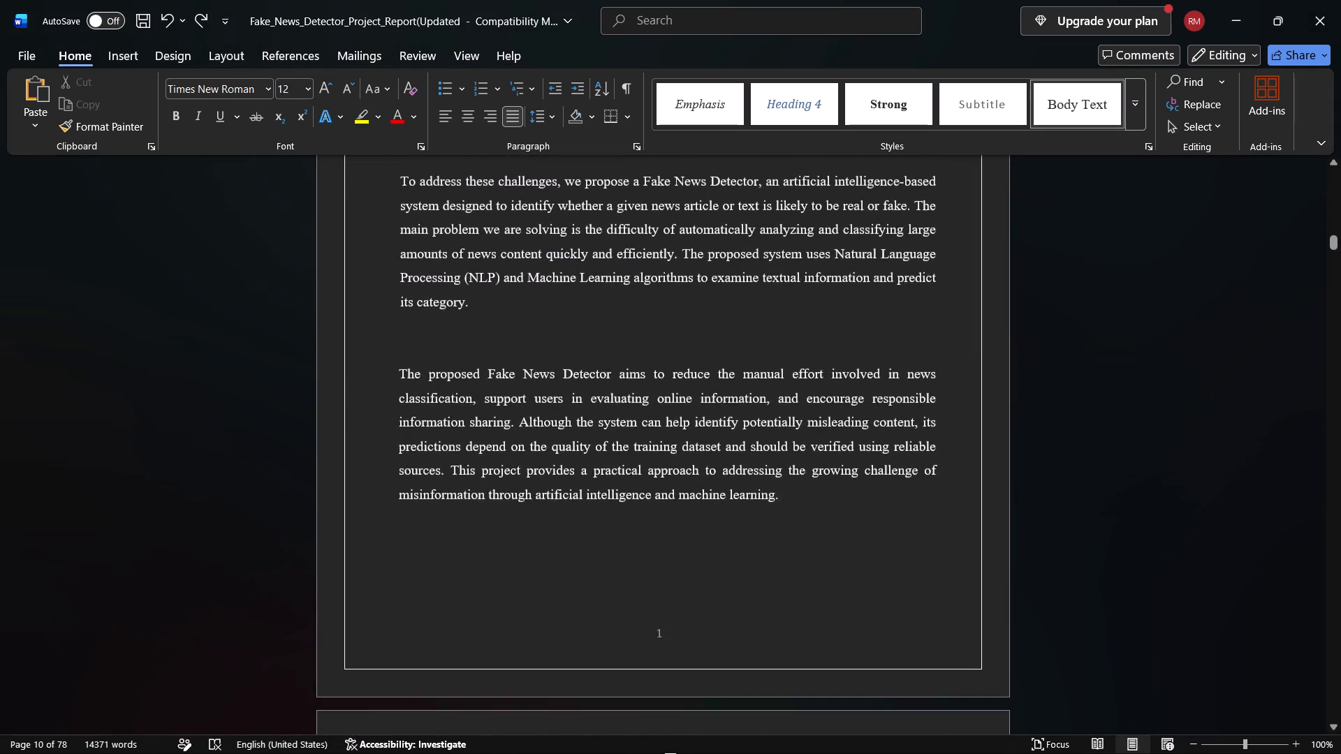
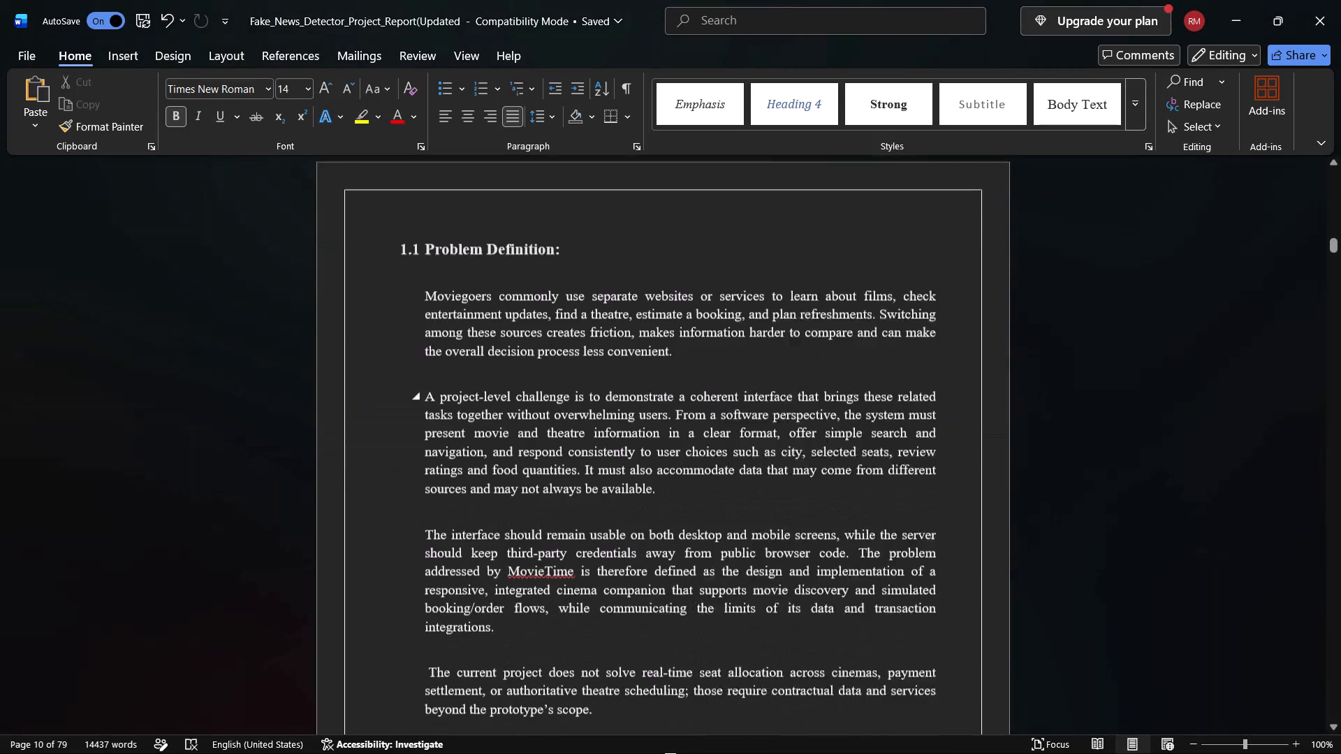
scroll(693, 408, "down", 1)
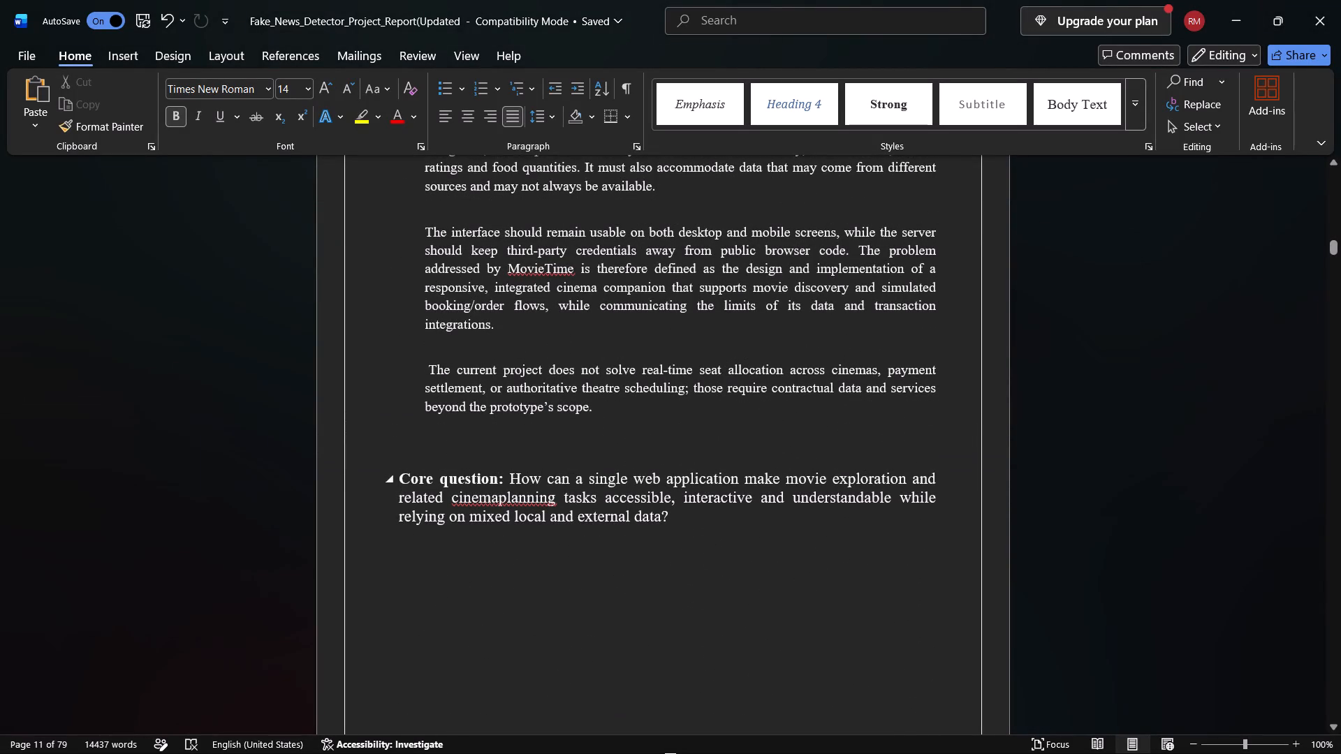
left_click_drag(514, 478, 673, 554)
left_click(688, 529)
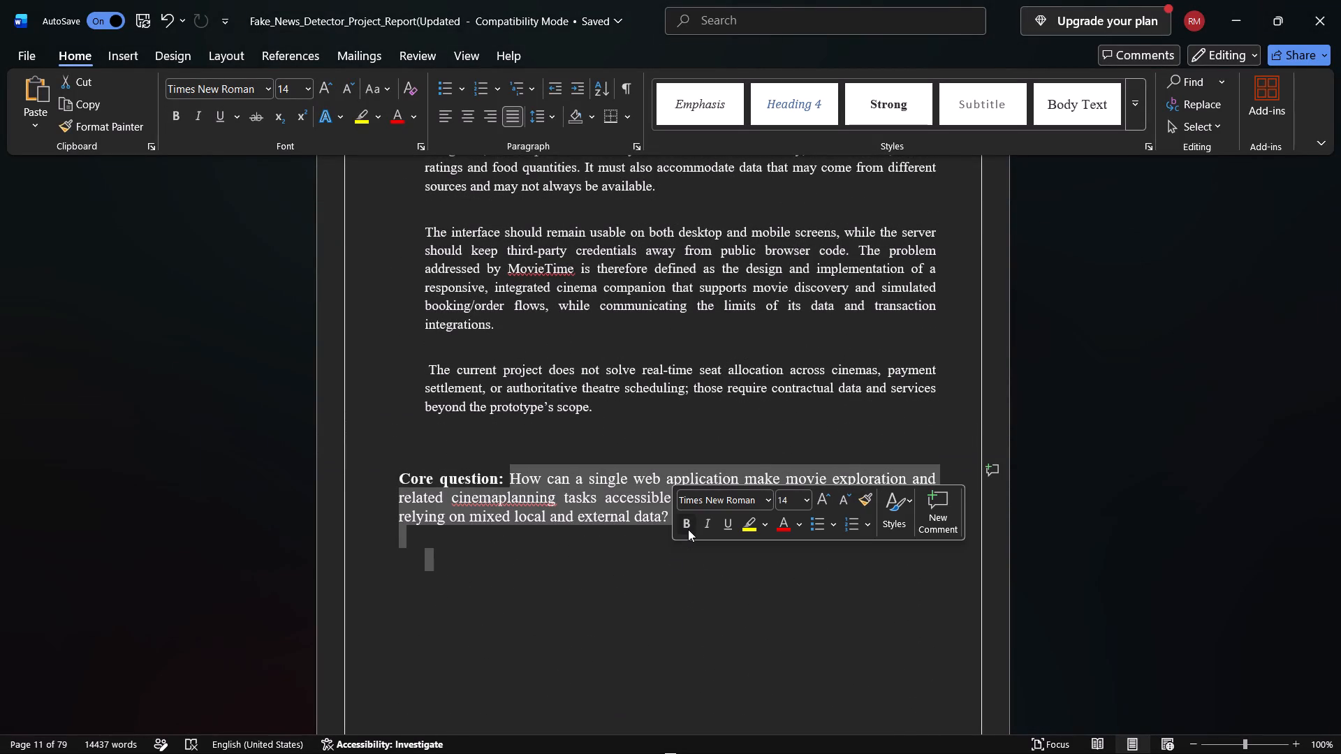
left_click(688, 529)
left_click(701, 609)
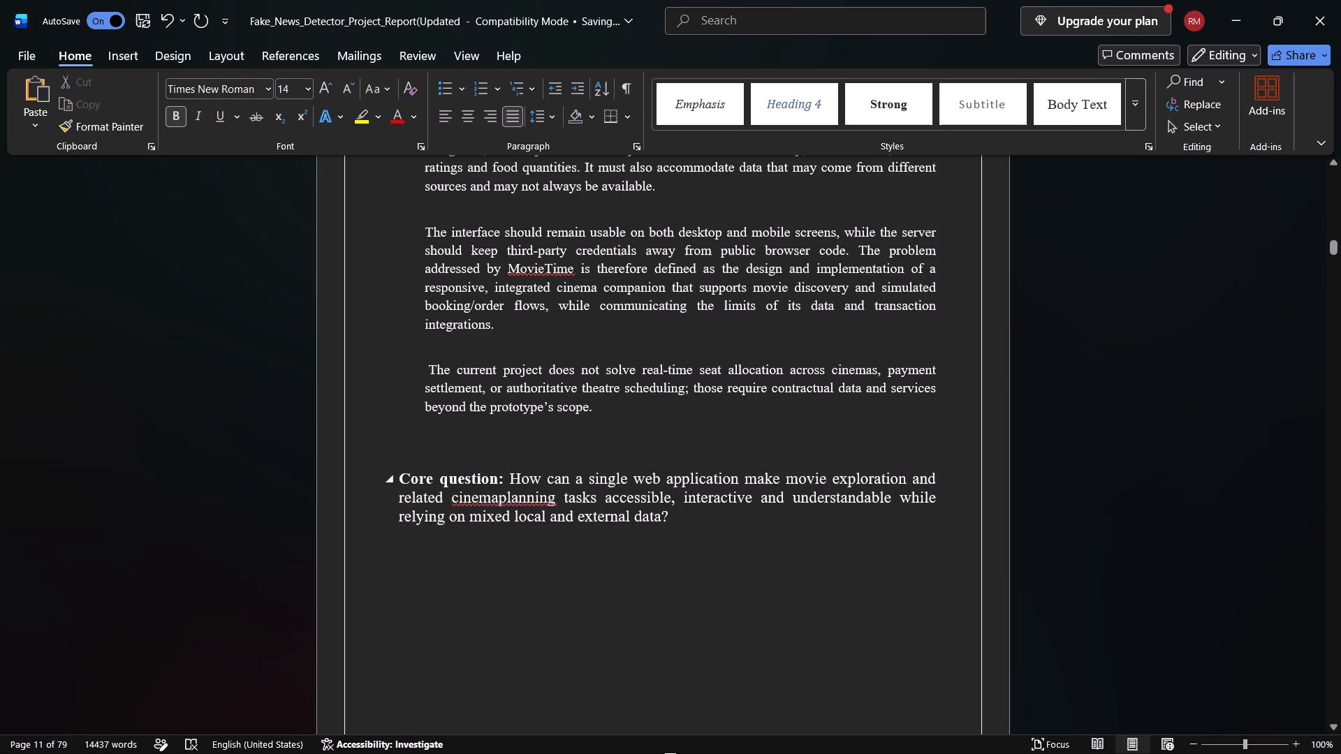
Set the question text after the bold "Core question:" label to font size 12.
left_click_drag(511, 473, 682, 535)
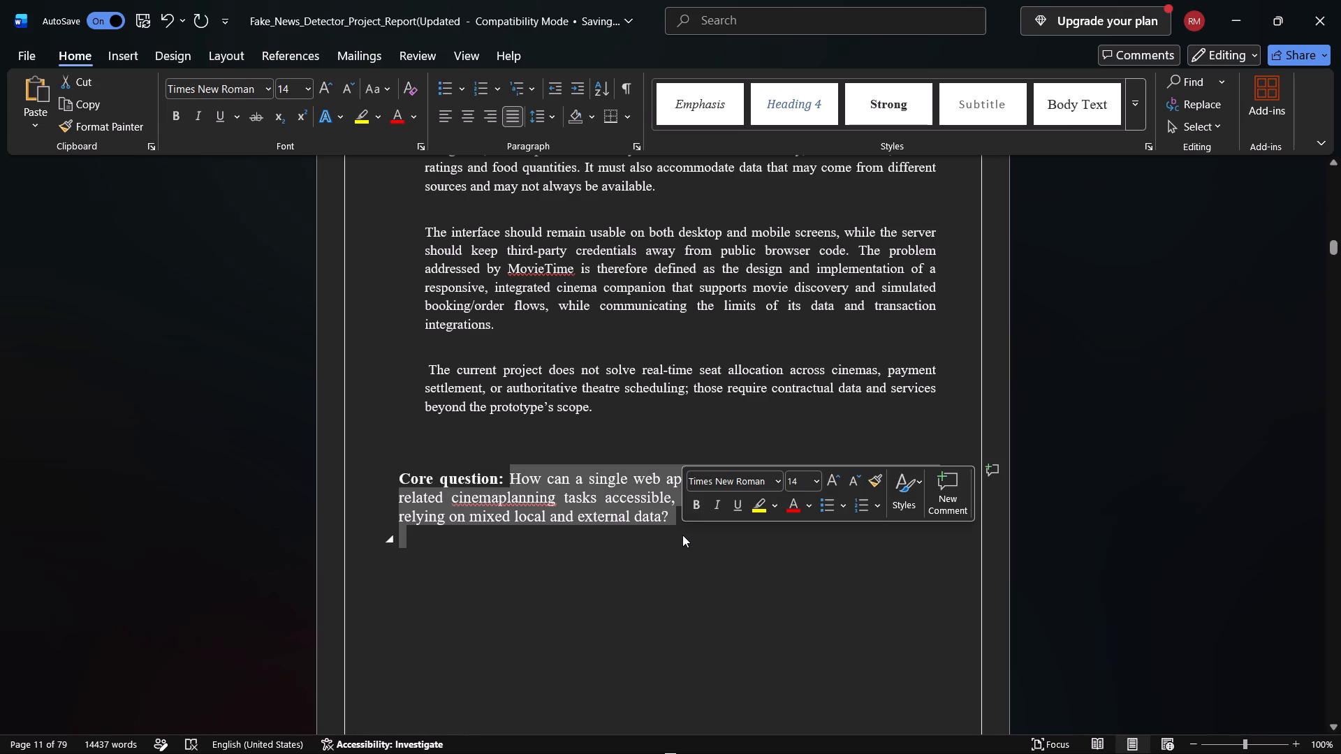
left_click(814, 482)
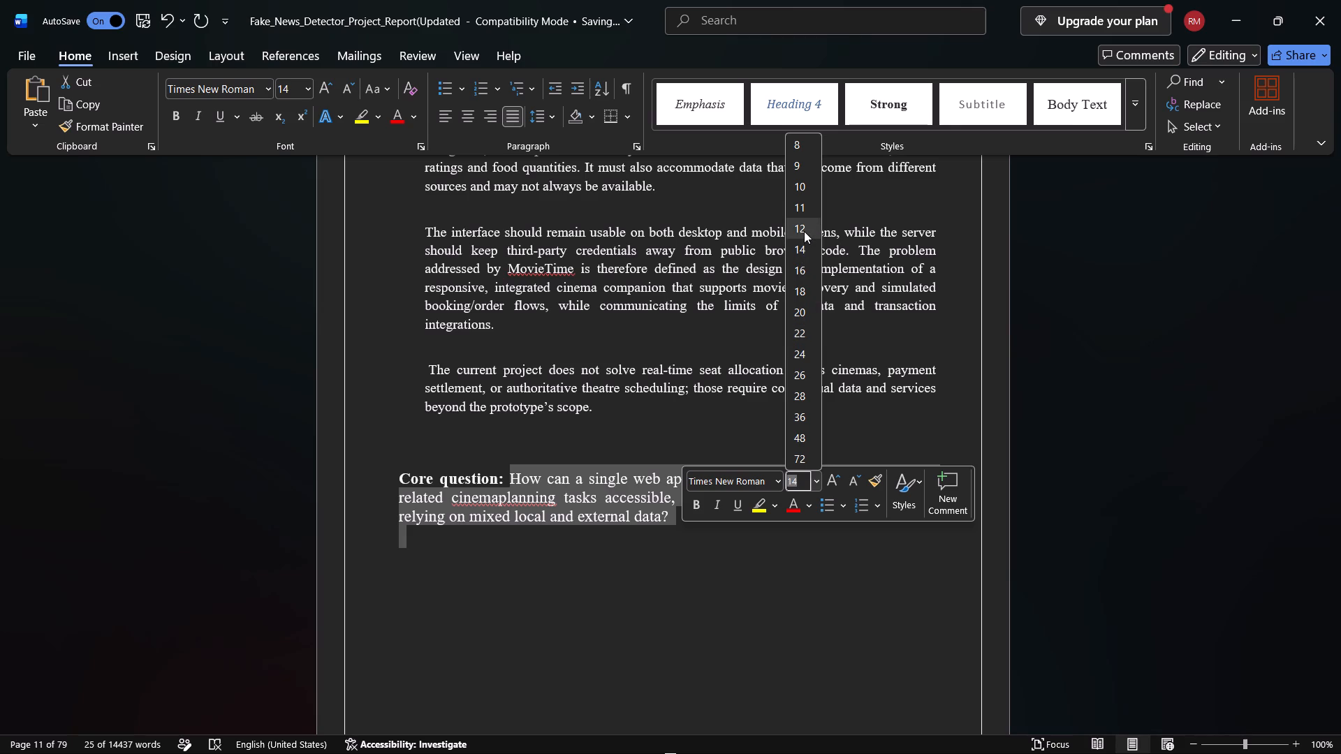
left_click(804, 230)
left_click(814, 626)
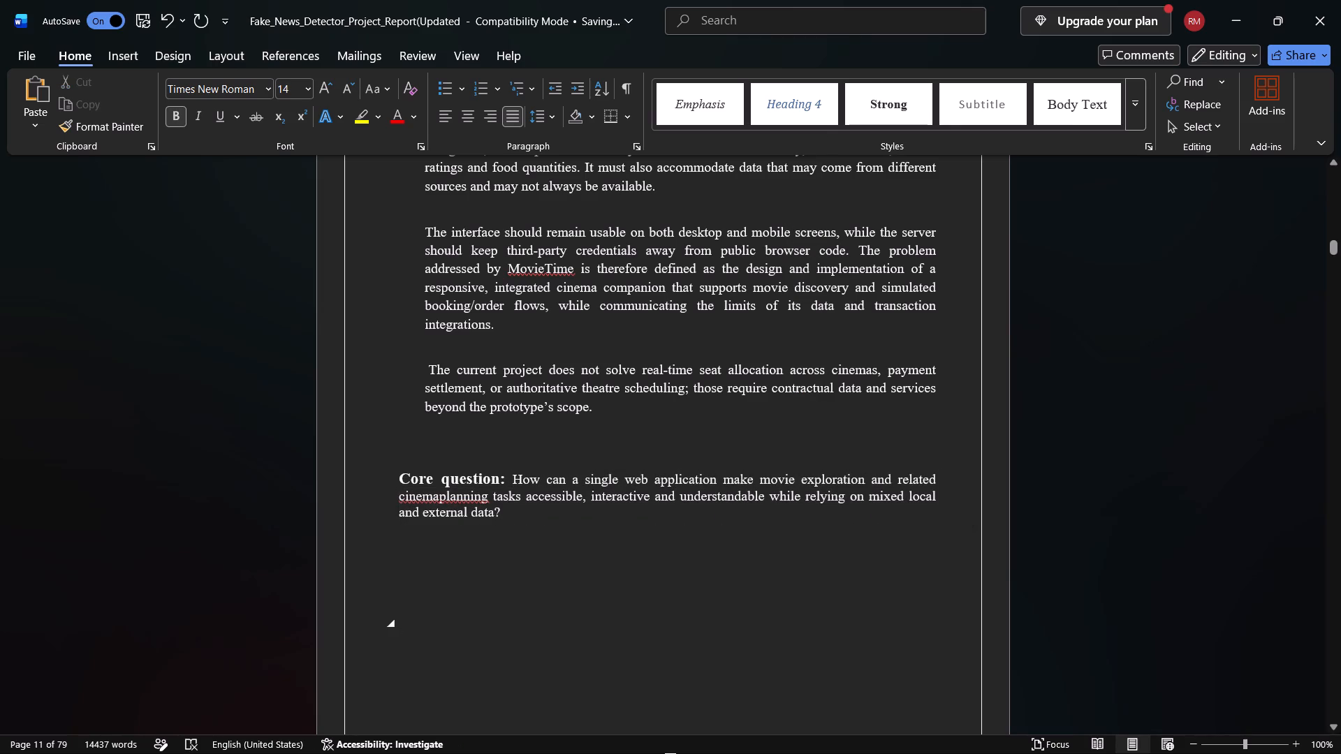
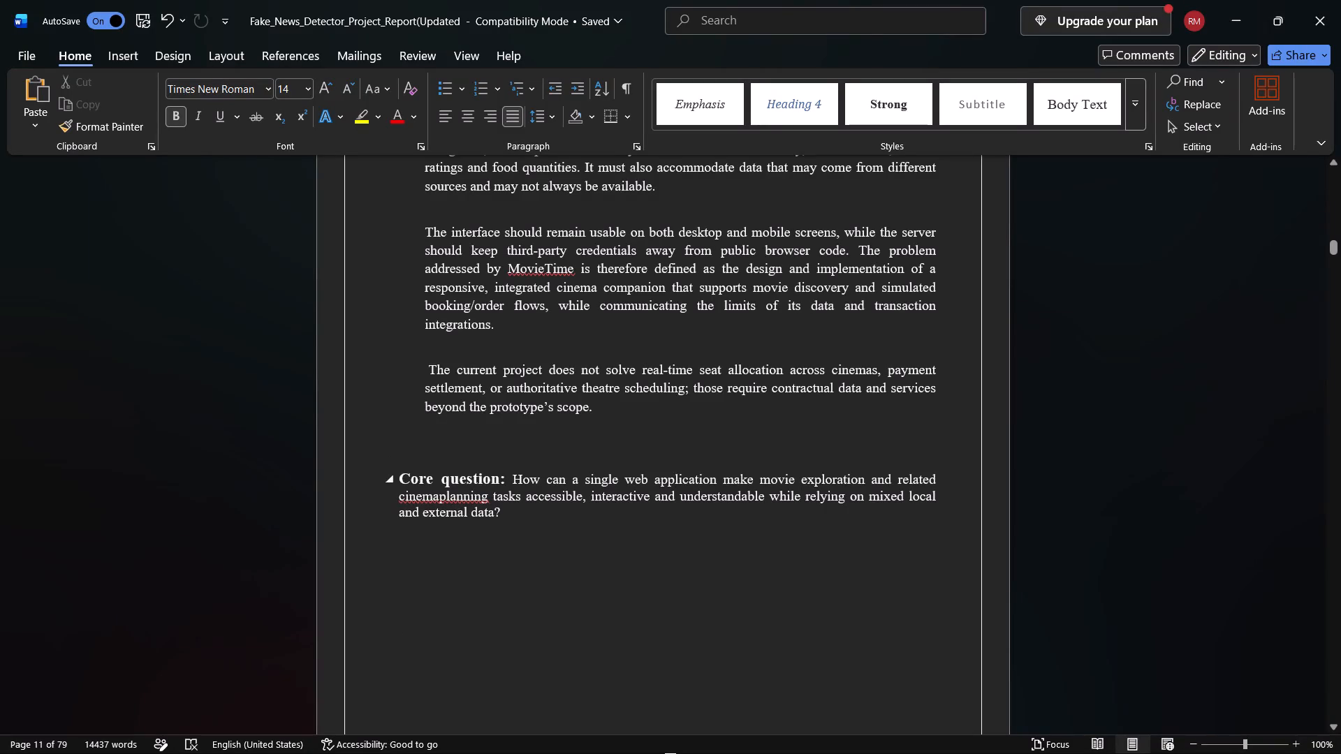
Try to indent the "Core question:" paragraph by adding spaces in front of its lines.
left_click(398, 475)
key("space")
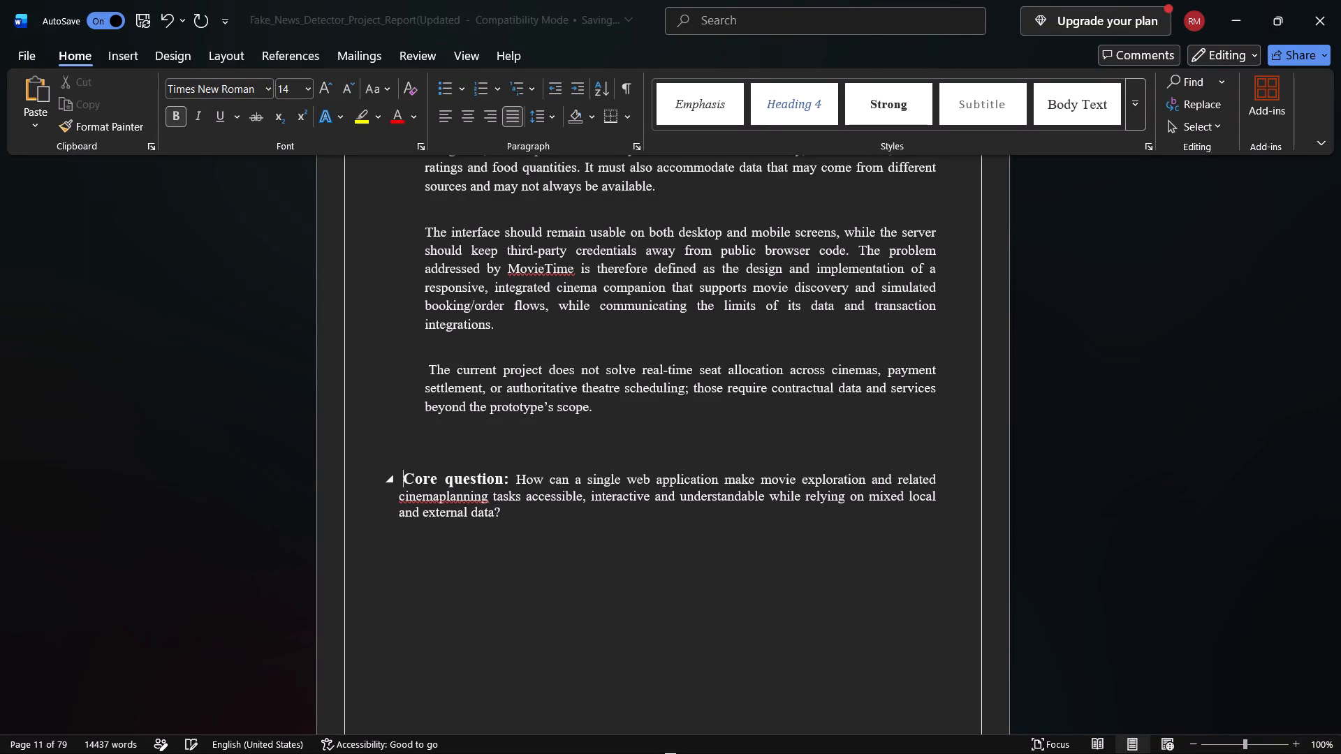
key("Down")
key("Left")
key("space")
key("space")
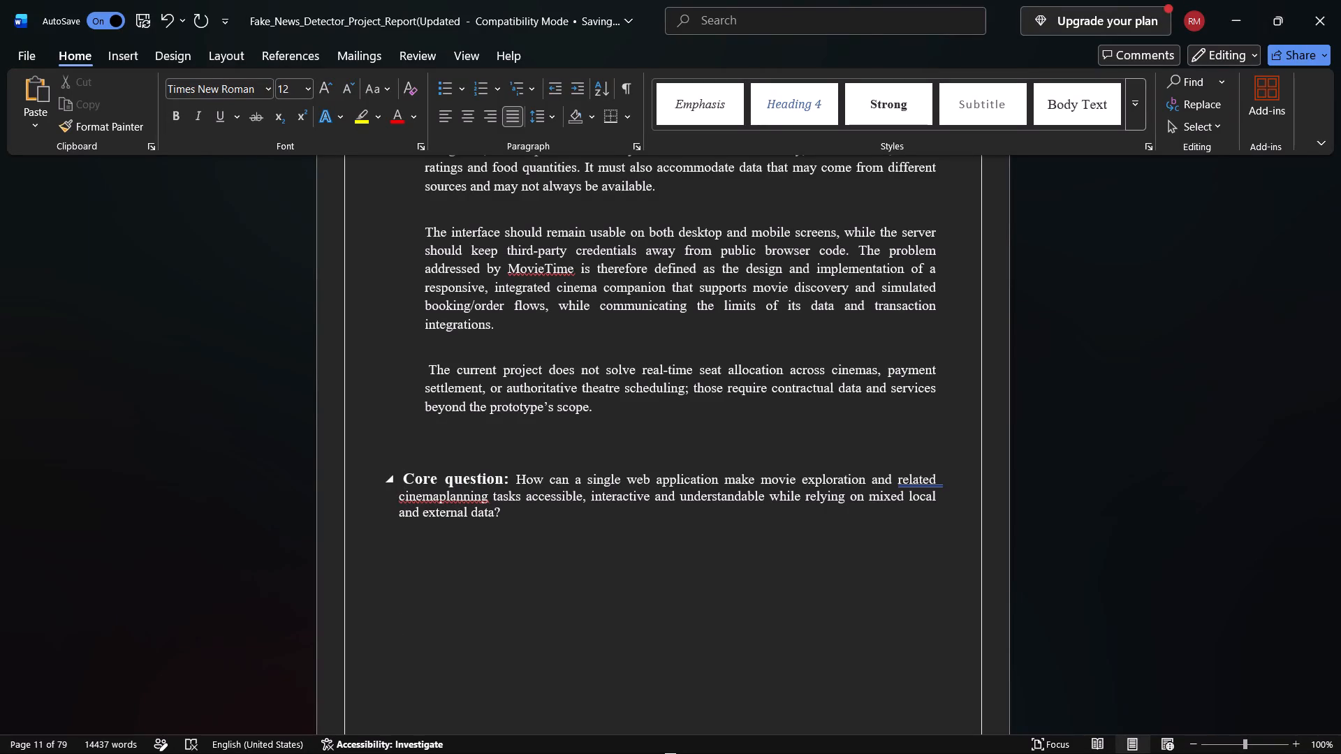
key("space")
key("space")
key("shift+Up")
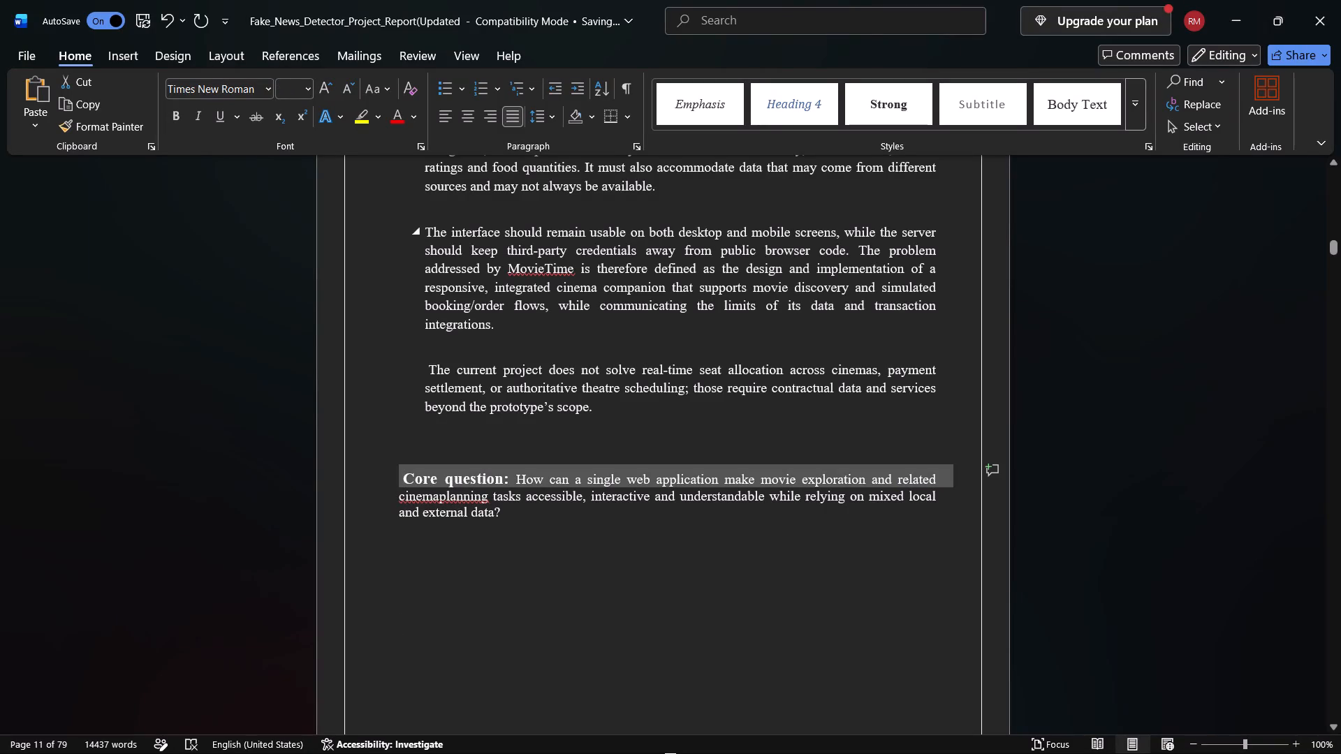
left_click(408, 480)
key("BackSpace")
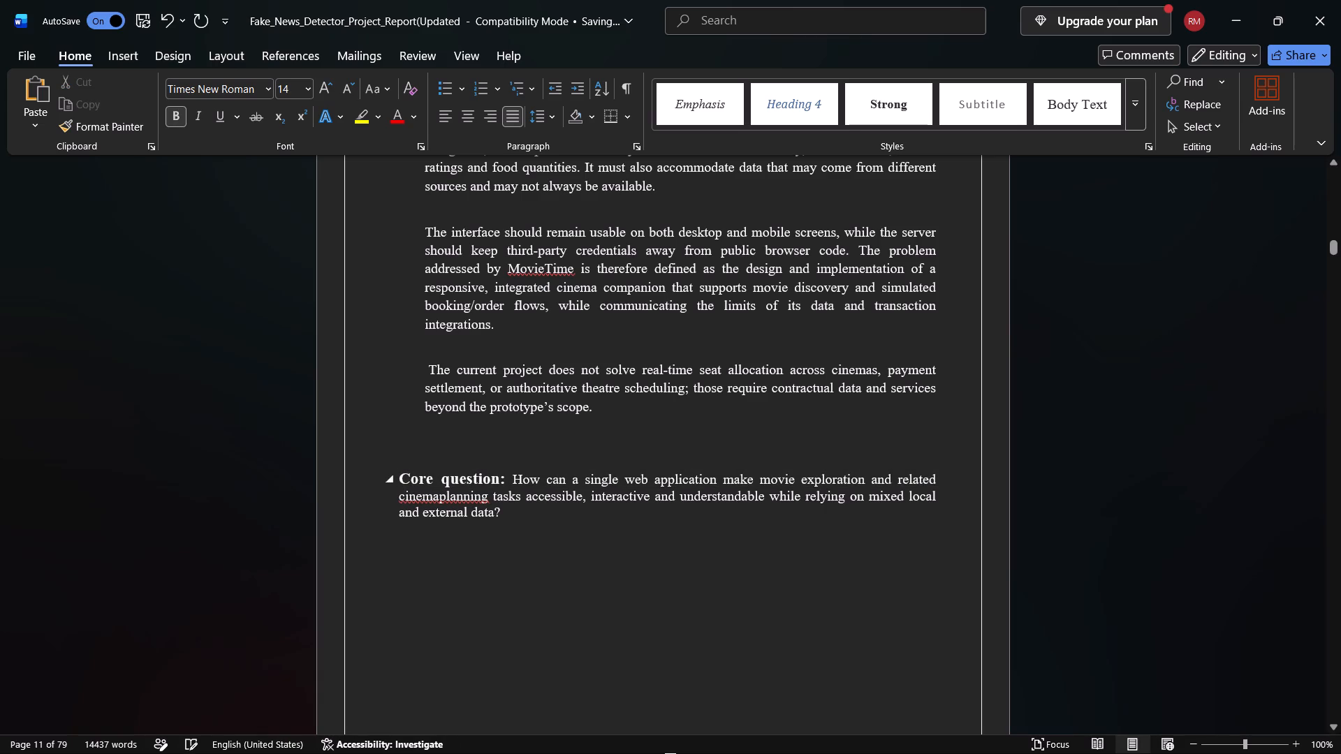
Review the layout of the Chapter 1 introduction and the 1.1 Problem Definition section through the core question.
scroll(483, 457, "up", 2)
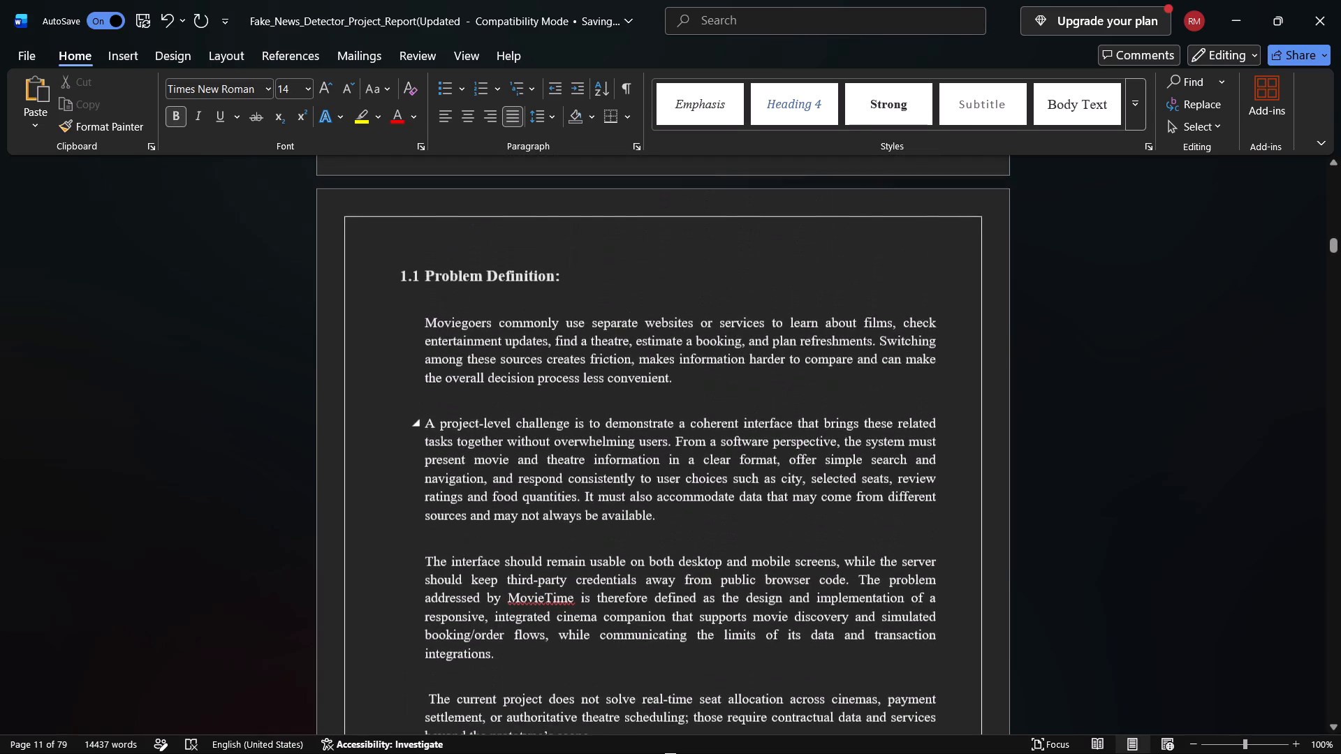
scroll(476, 436, "up", 4)
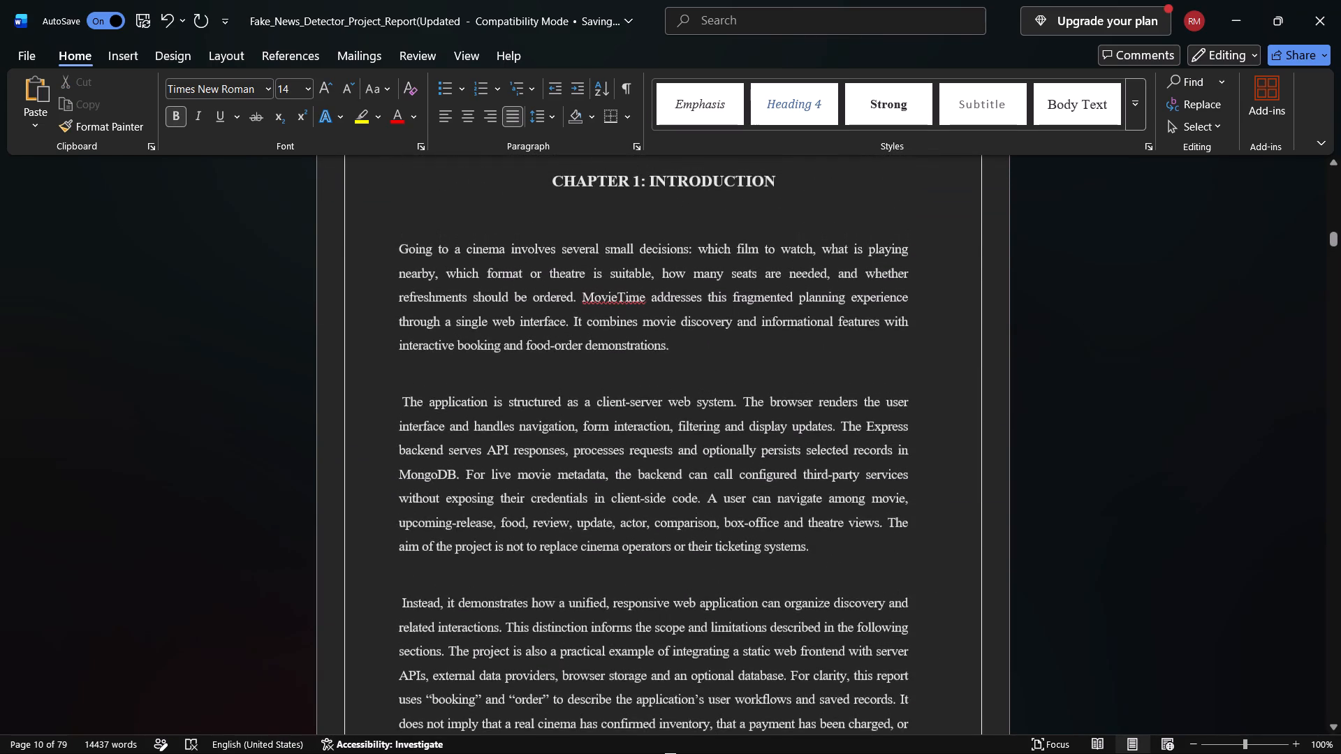
scroll(476, 436, "up", 1)
scroll(476, 436, "down", 3)
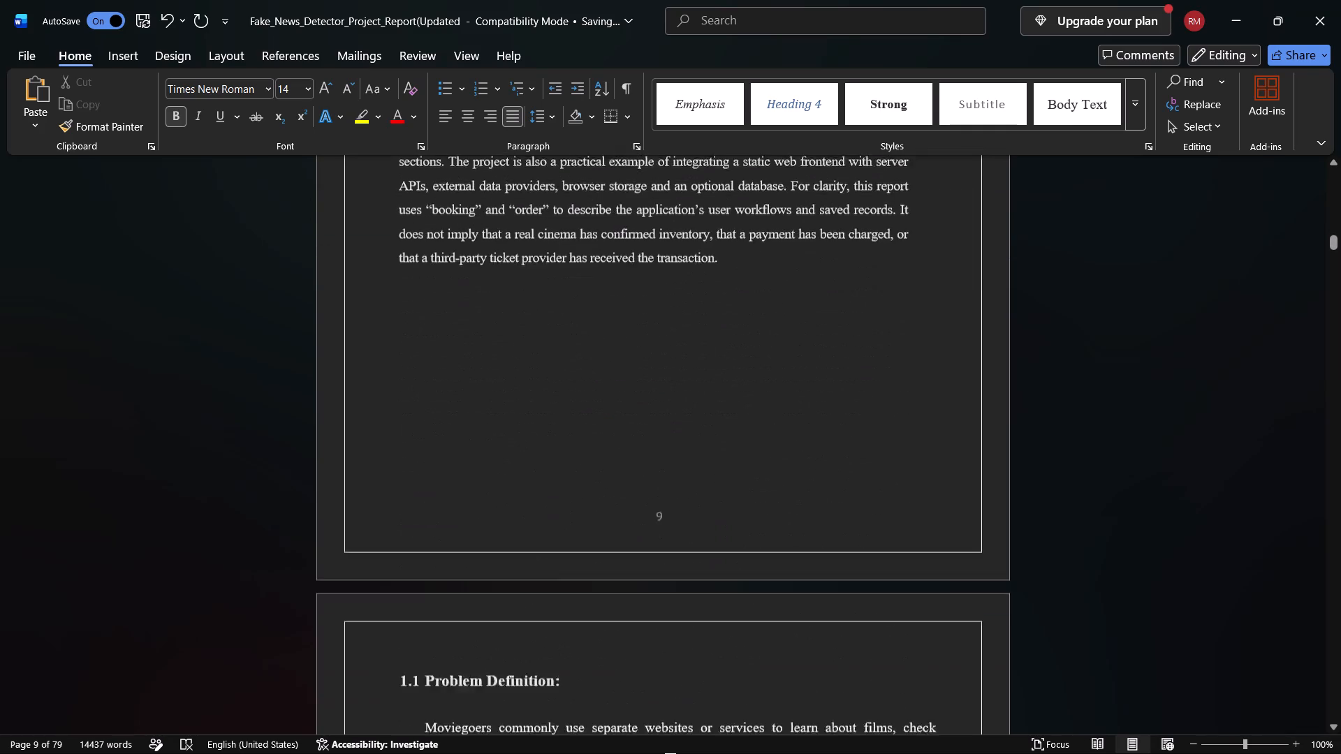
scroll(476, 436, "up", 3)
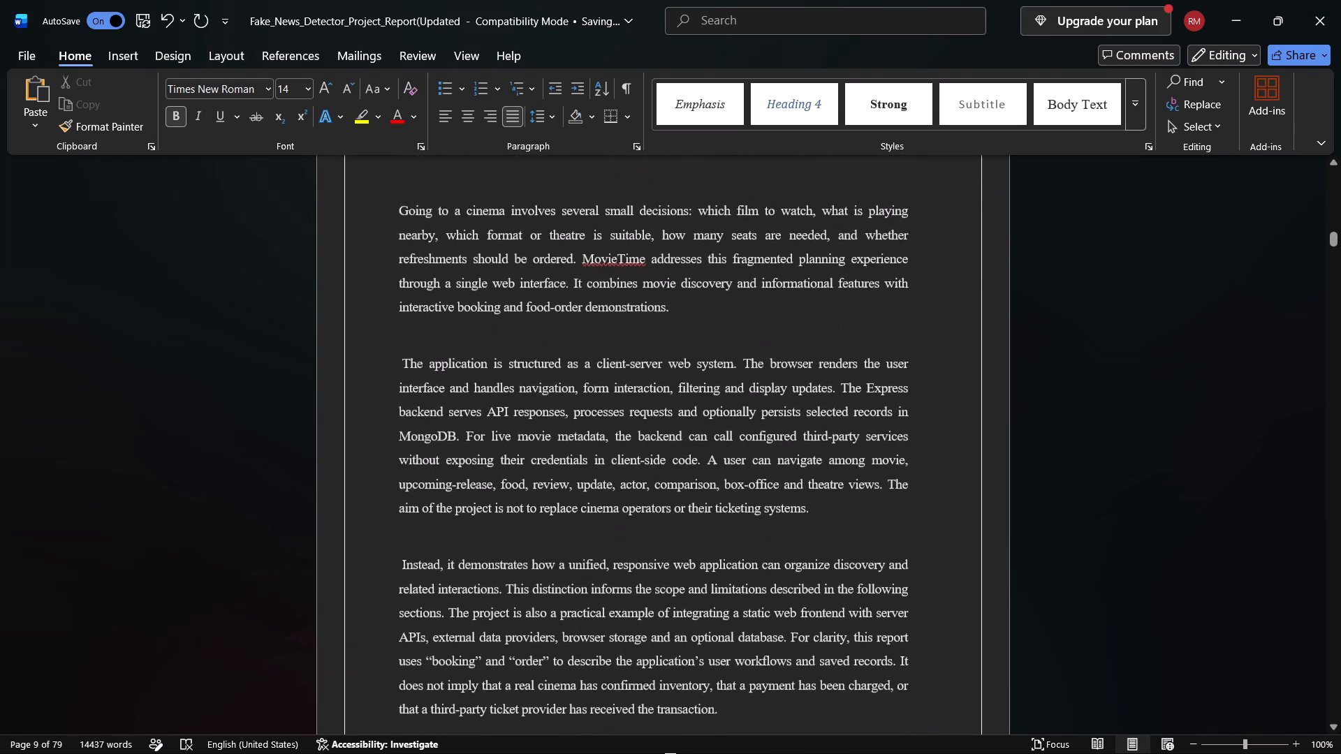
scroll(476, 436, "down", 5)
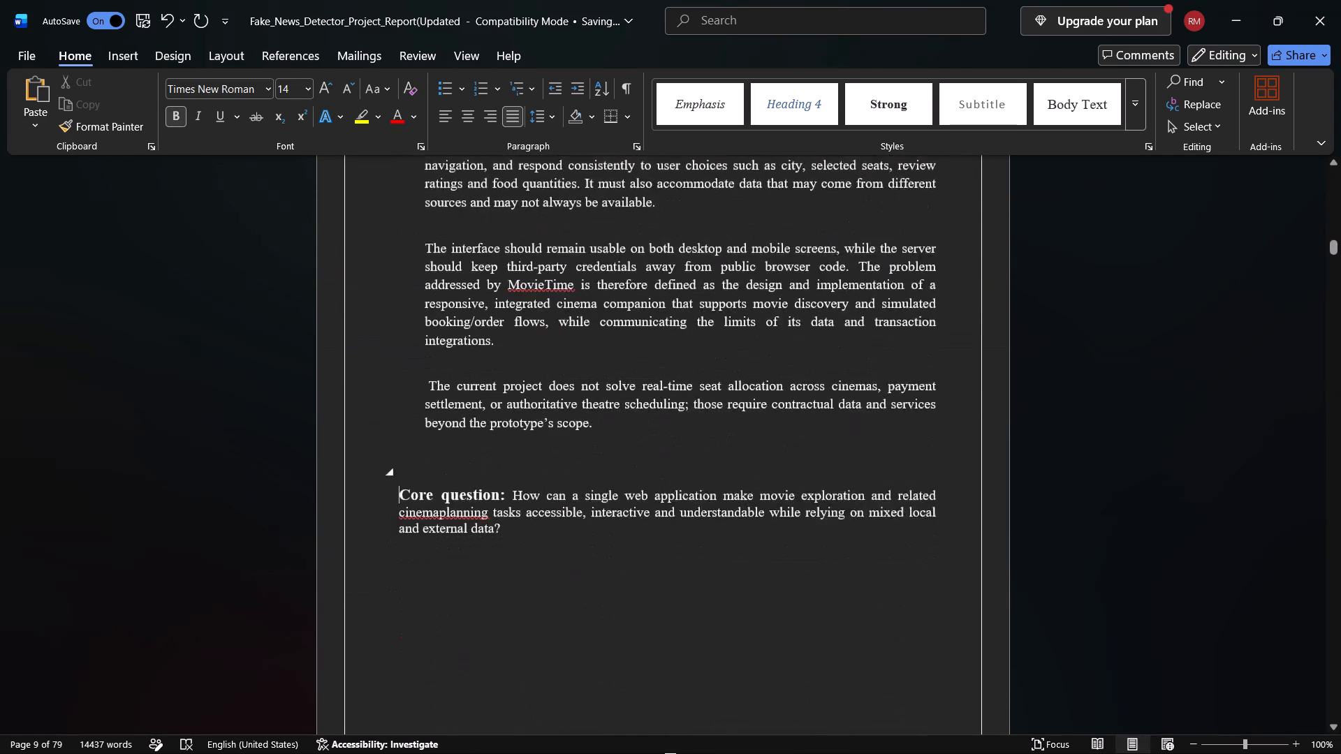
scroll(476, 436, "down", 1)
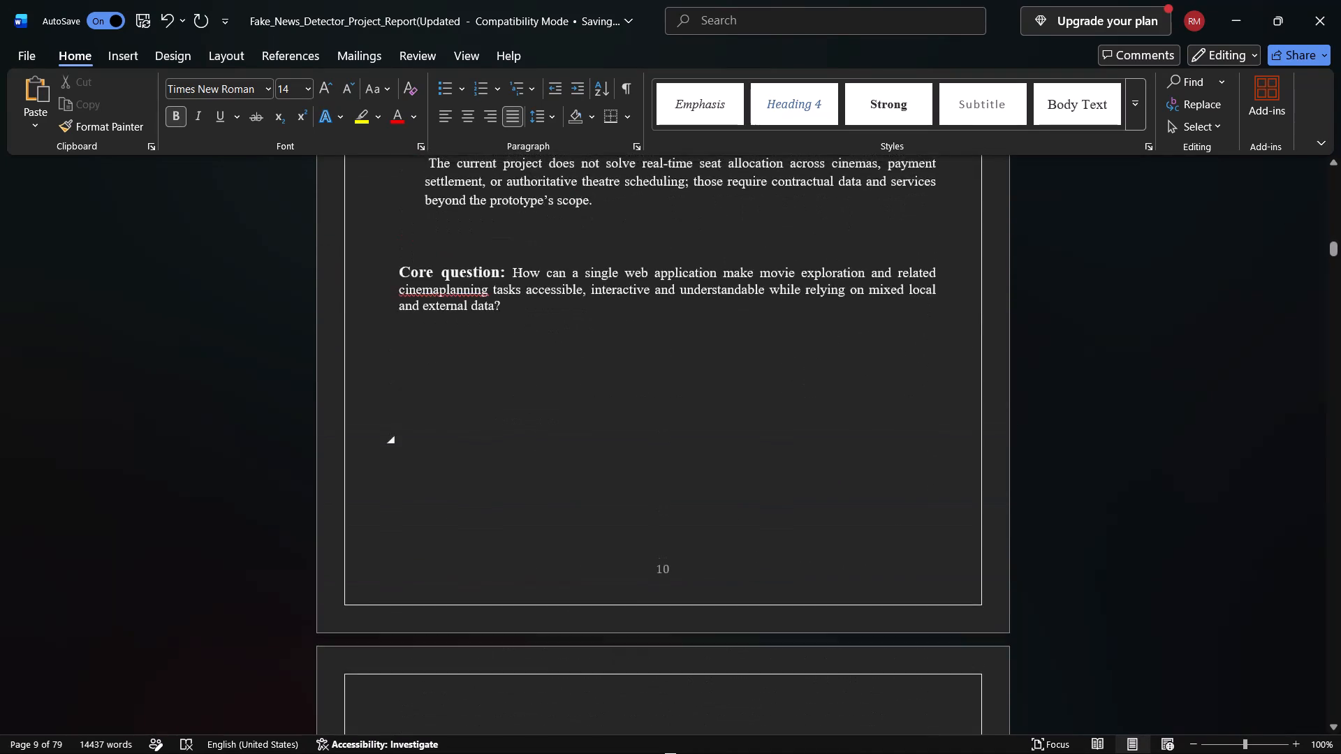
scroll(476, 436, "up", 2)
left_click(476, 436)
scroll(476, 436, "up", 1)
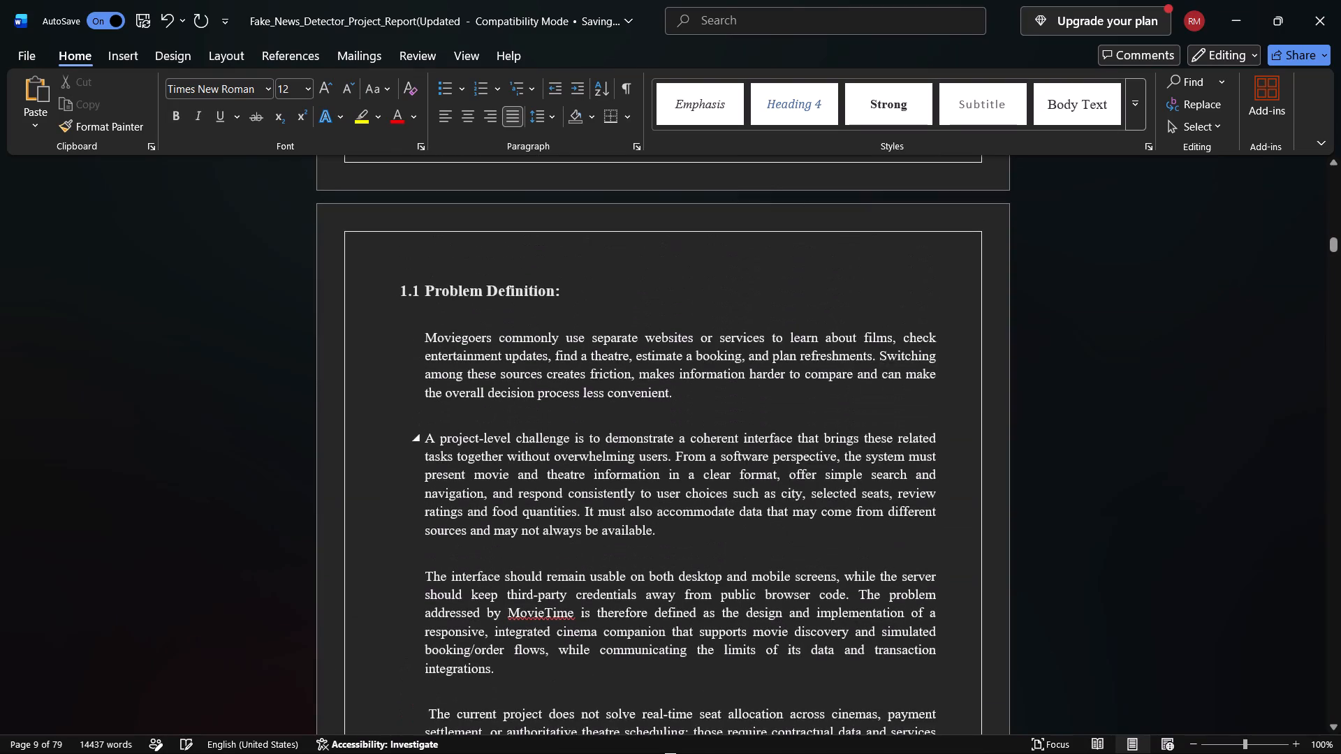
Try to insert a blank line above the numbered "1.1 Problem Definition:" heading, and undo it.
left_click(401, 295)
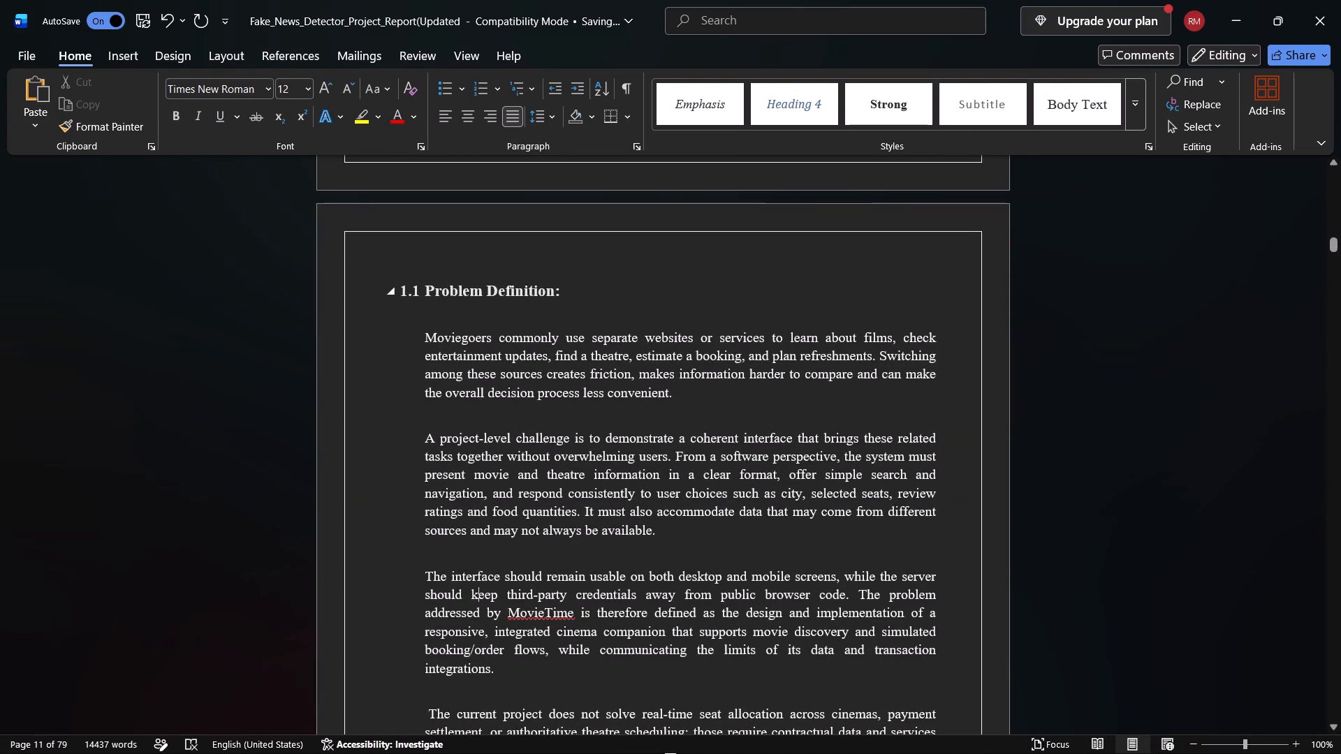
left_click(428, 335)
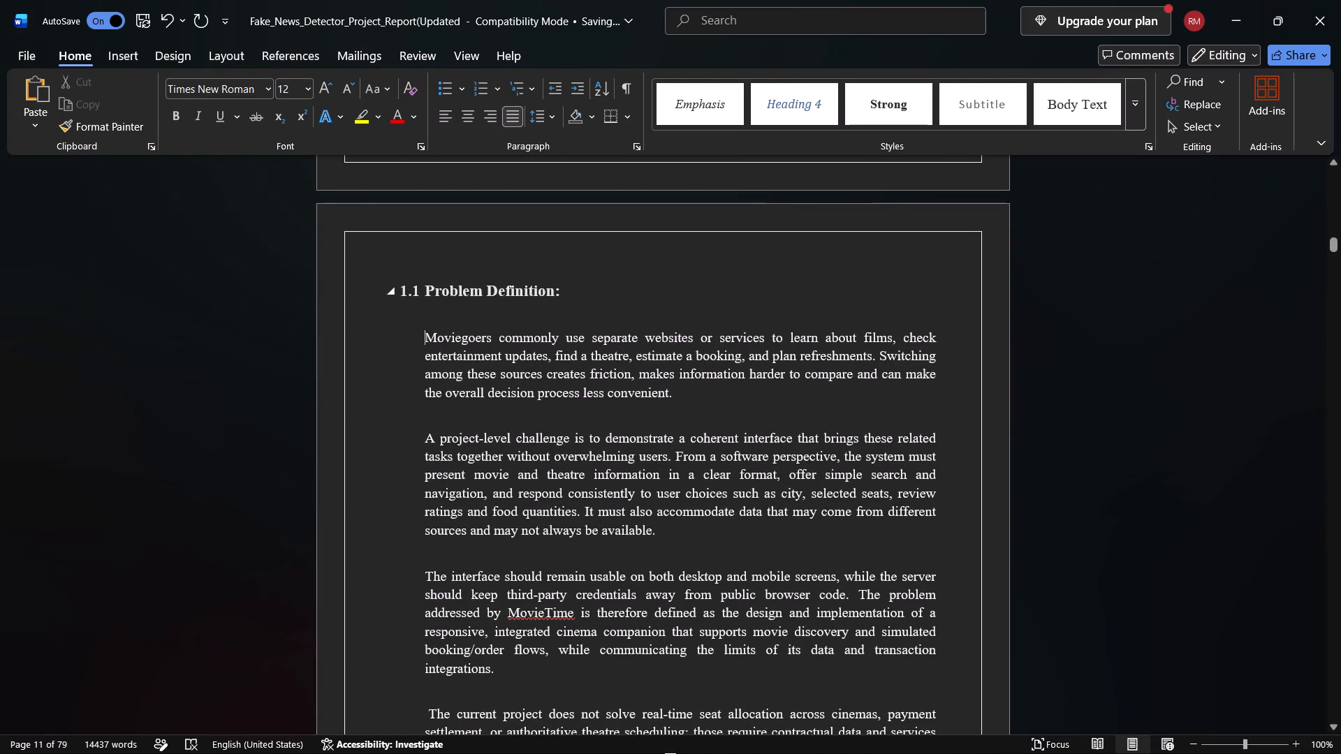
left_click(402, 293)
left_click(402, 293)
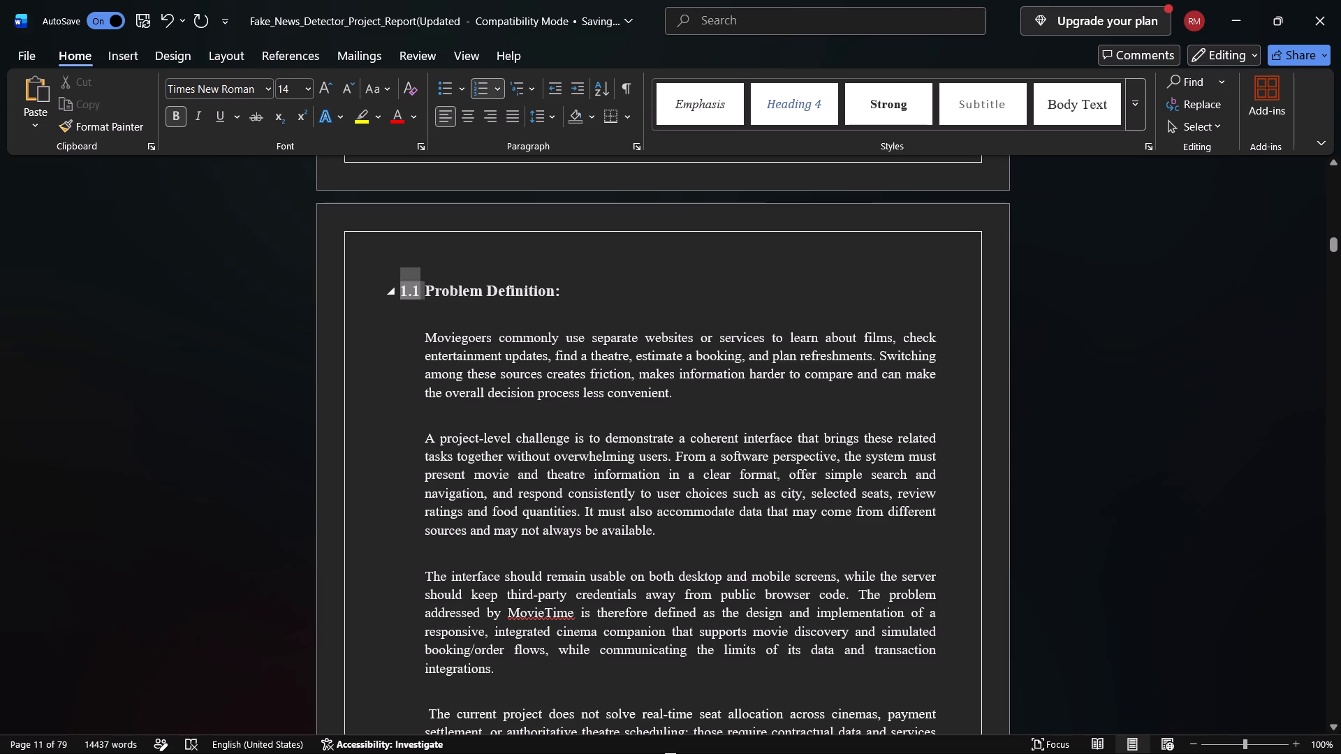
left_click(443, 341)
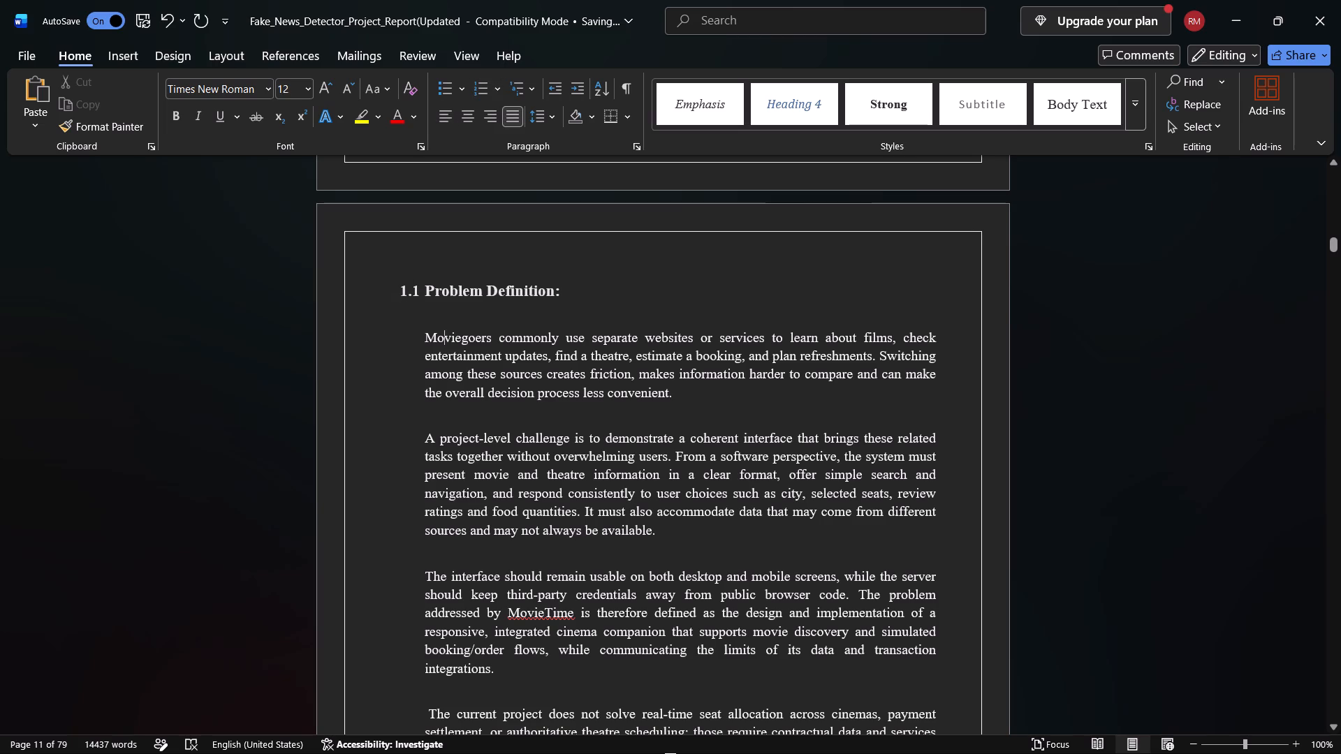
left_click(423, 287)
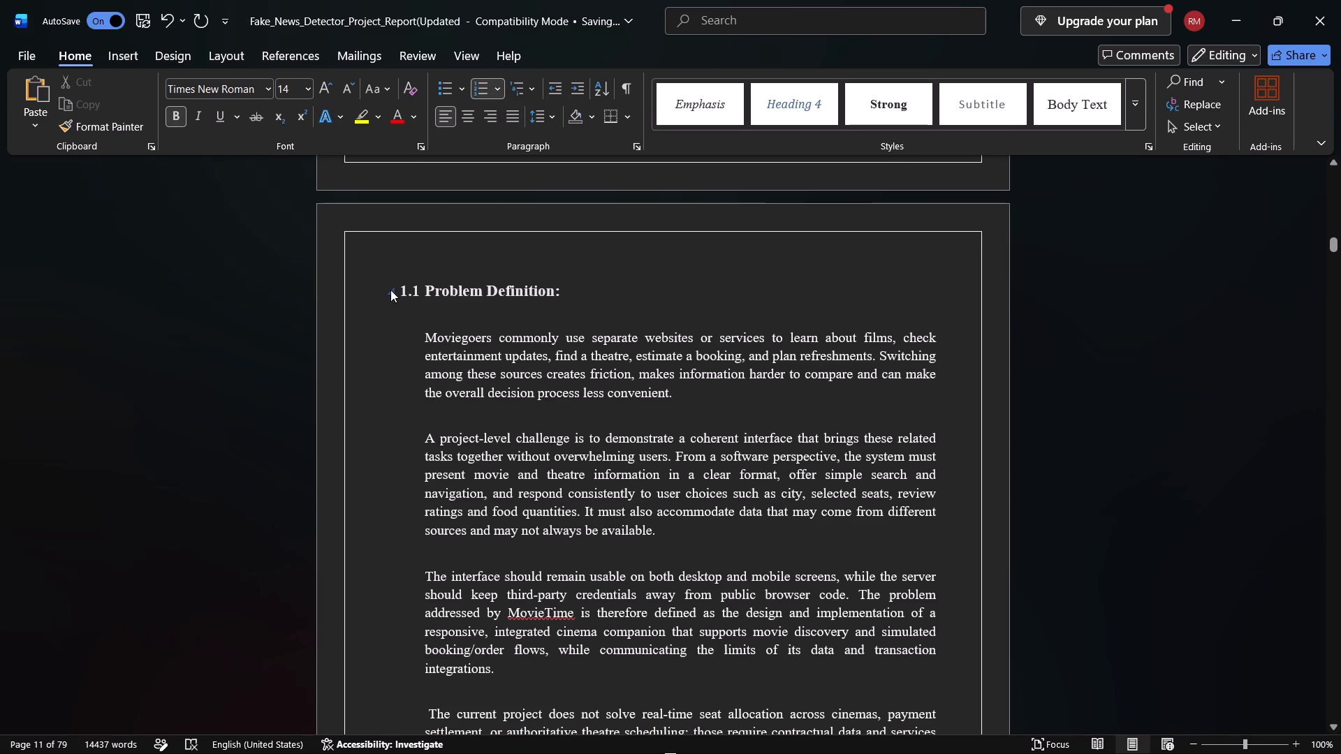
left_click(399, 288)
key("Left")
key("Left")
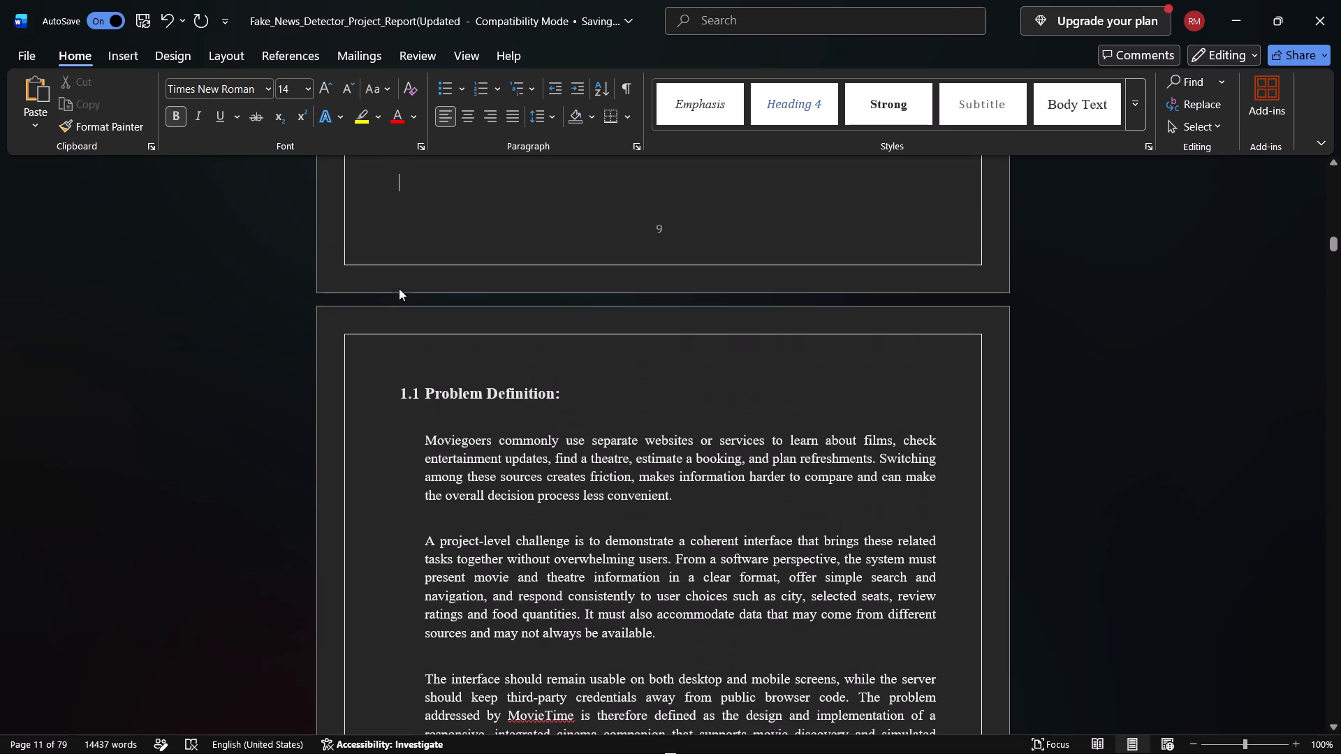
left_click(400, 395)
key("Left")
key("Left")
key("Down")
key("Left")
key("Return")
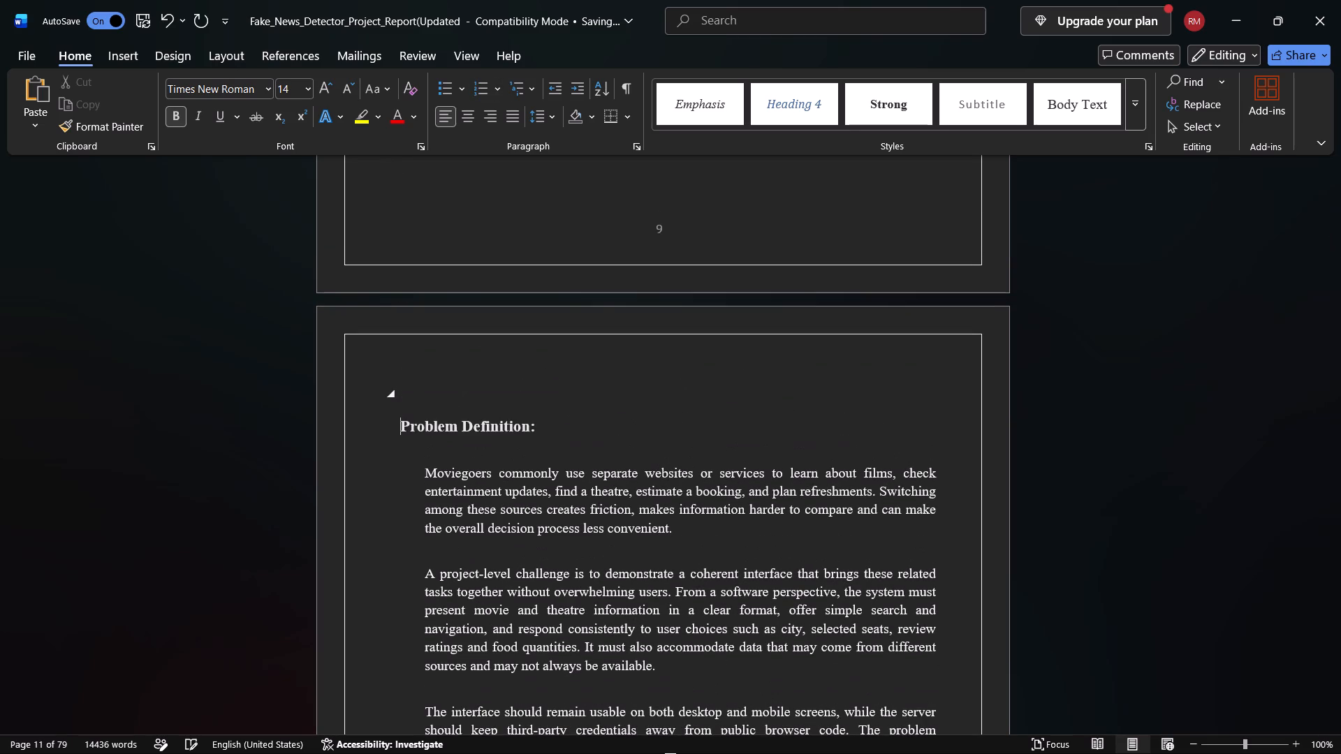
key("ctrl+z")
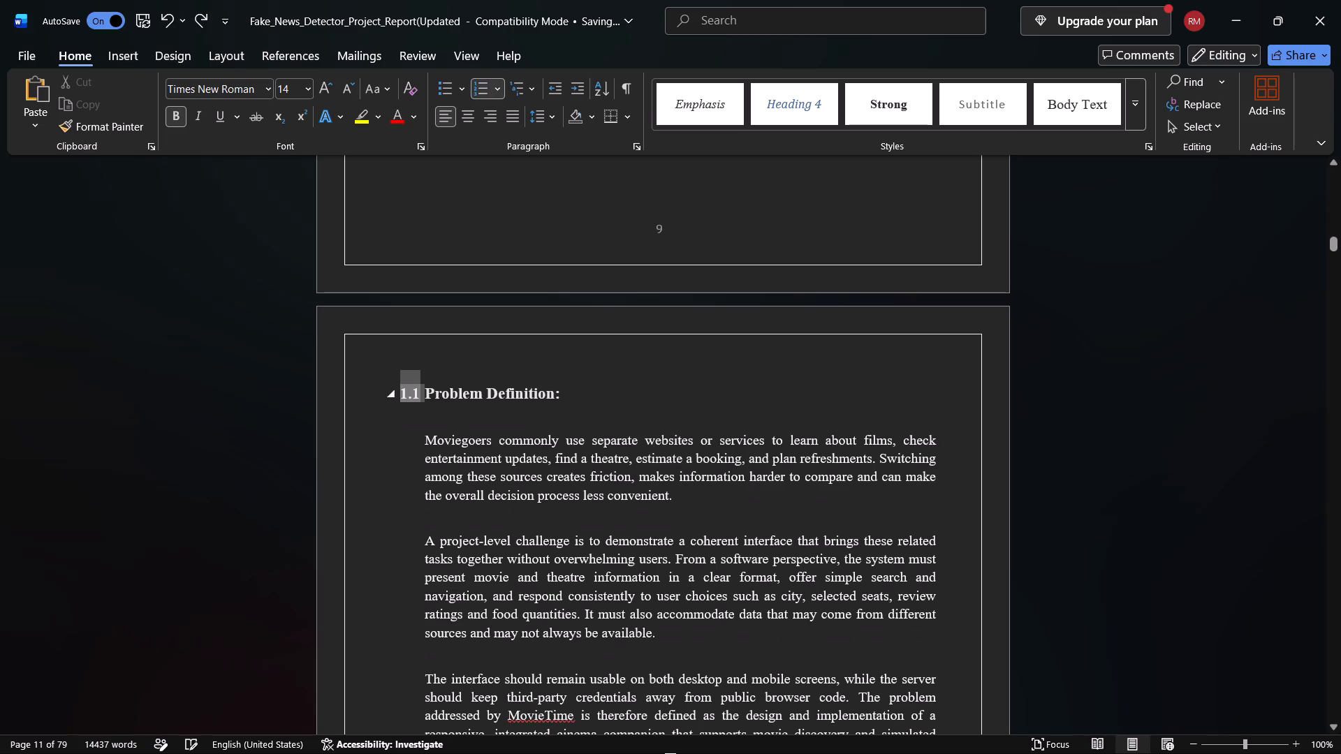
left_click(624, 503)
Switch to the original Fake News Detector report to examine how Chapter 1 and its 1.1 heading are laid out, and return to the MovieTime version.
key("alt+Tab")
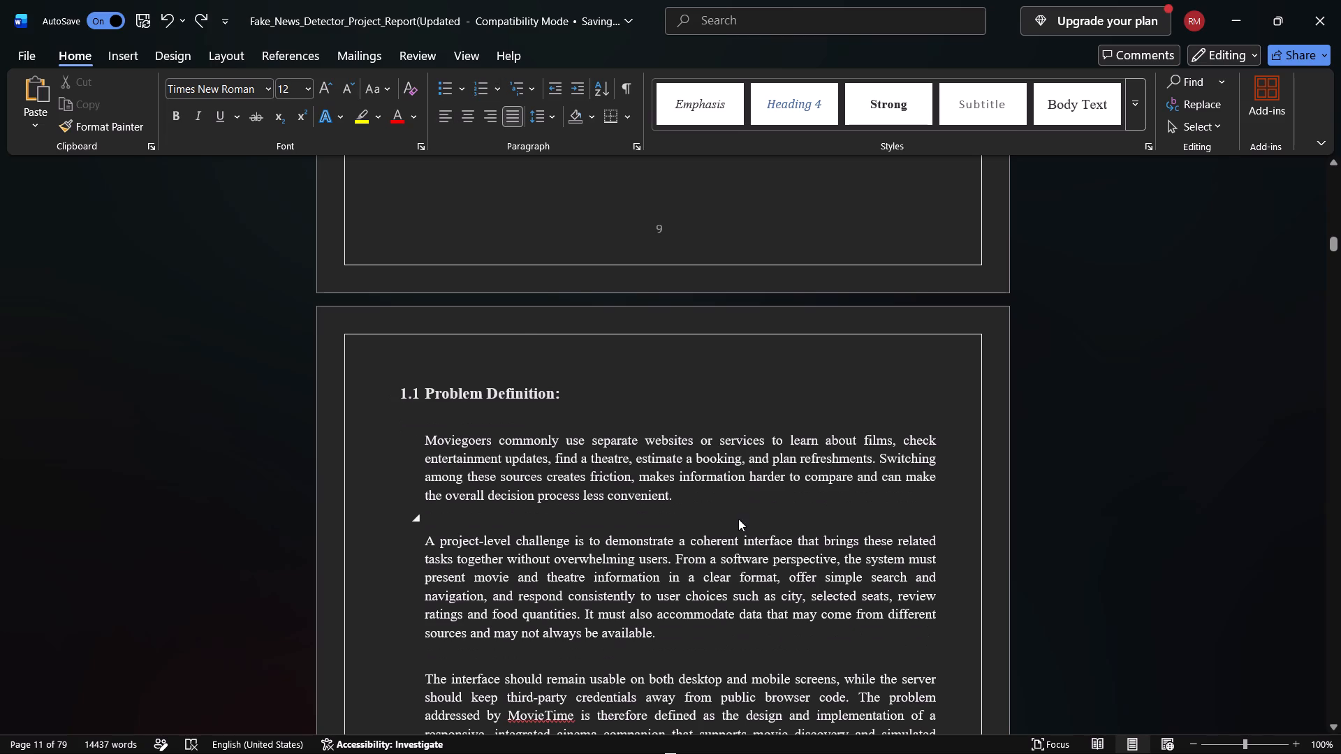
scroll(694, 506, "up", 3)
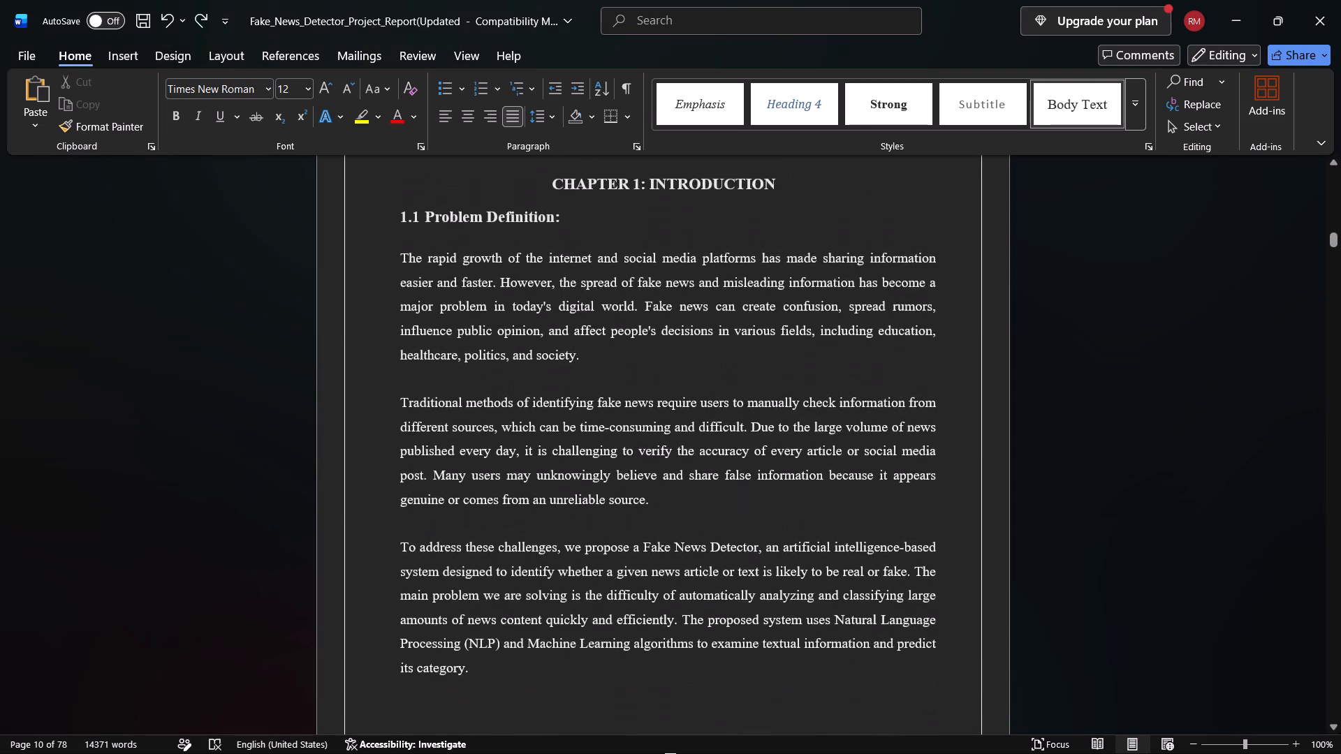
scroll(694, 506, "up", 2)
key("alt+Tab")
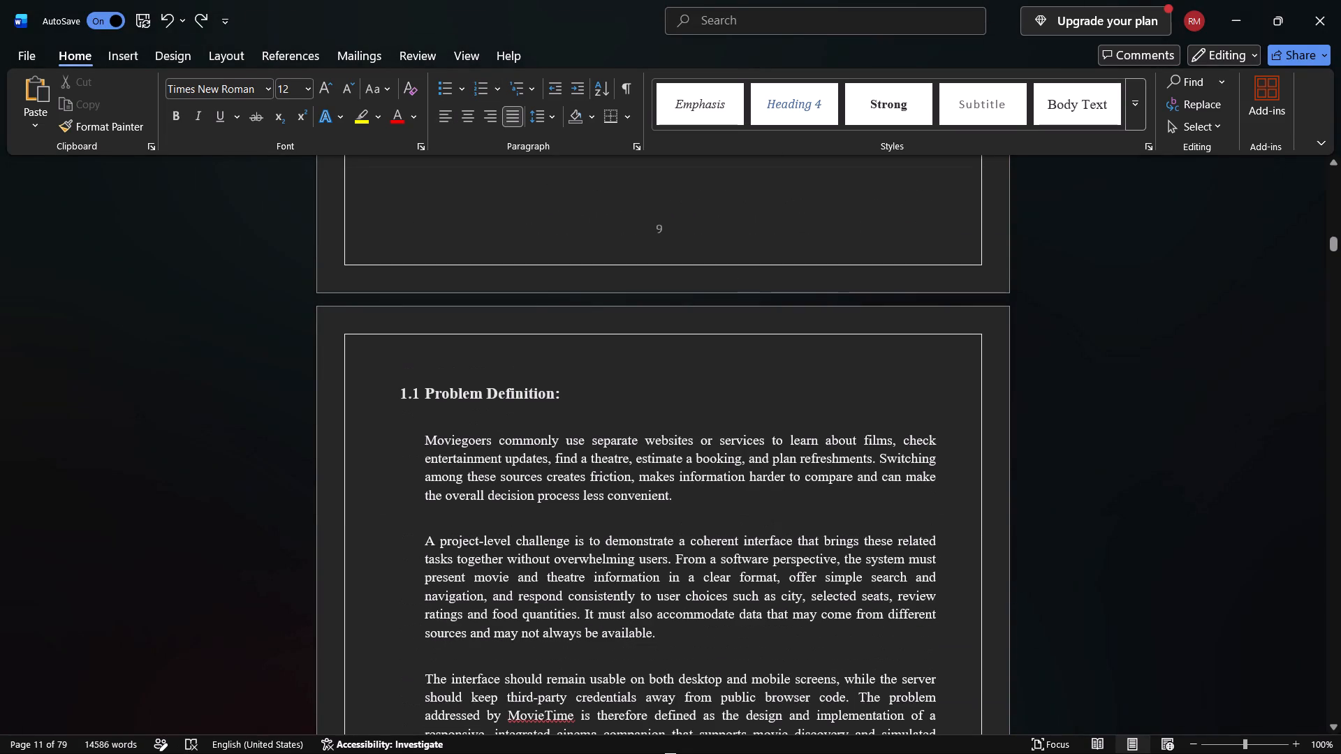
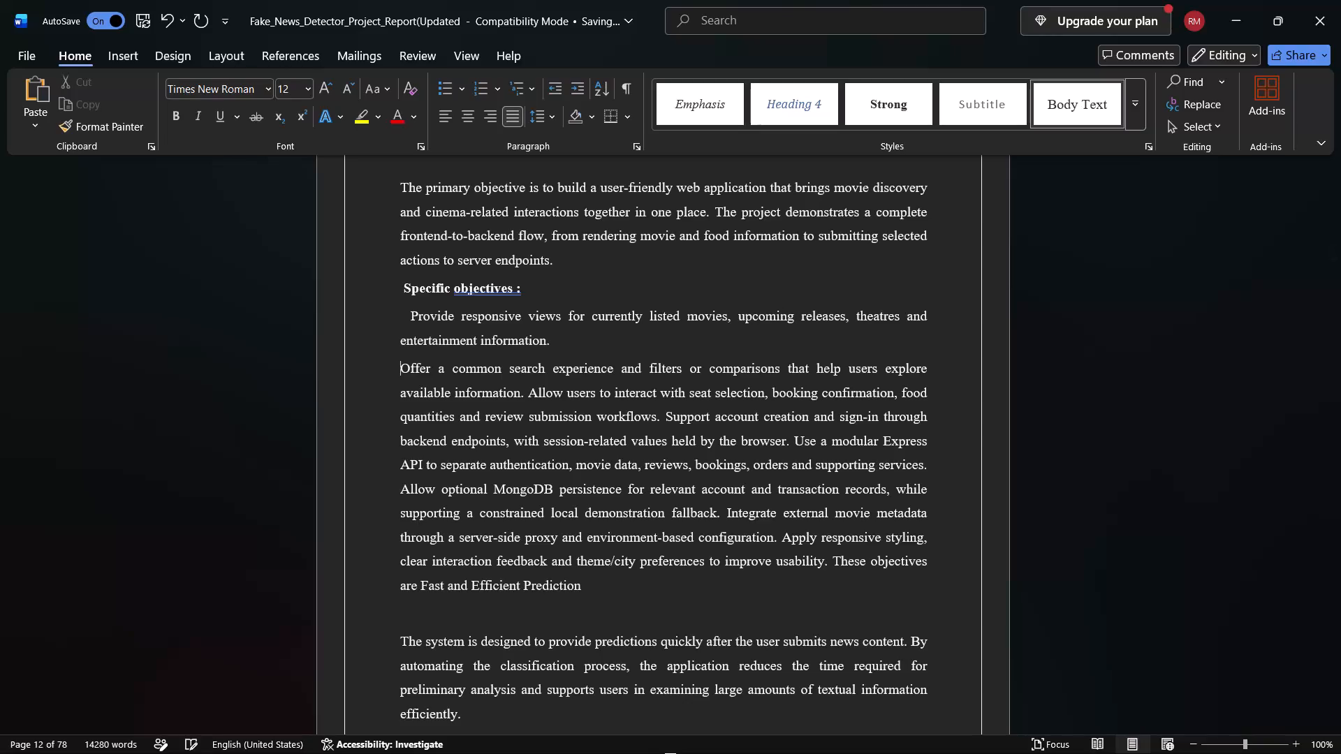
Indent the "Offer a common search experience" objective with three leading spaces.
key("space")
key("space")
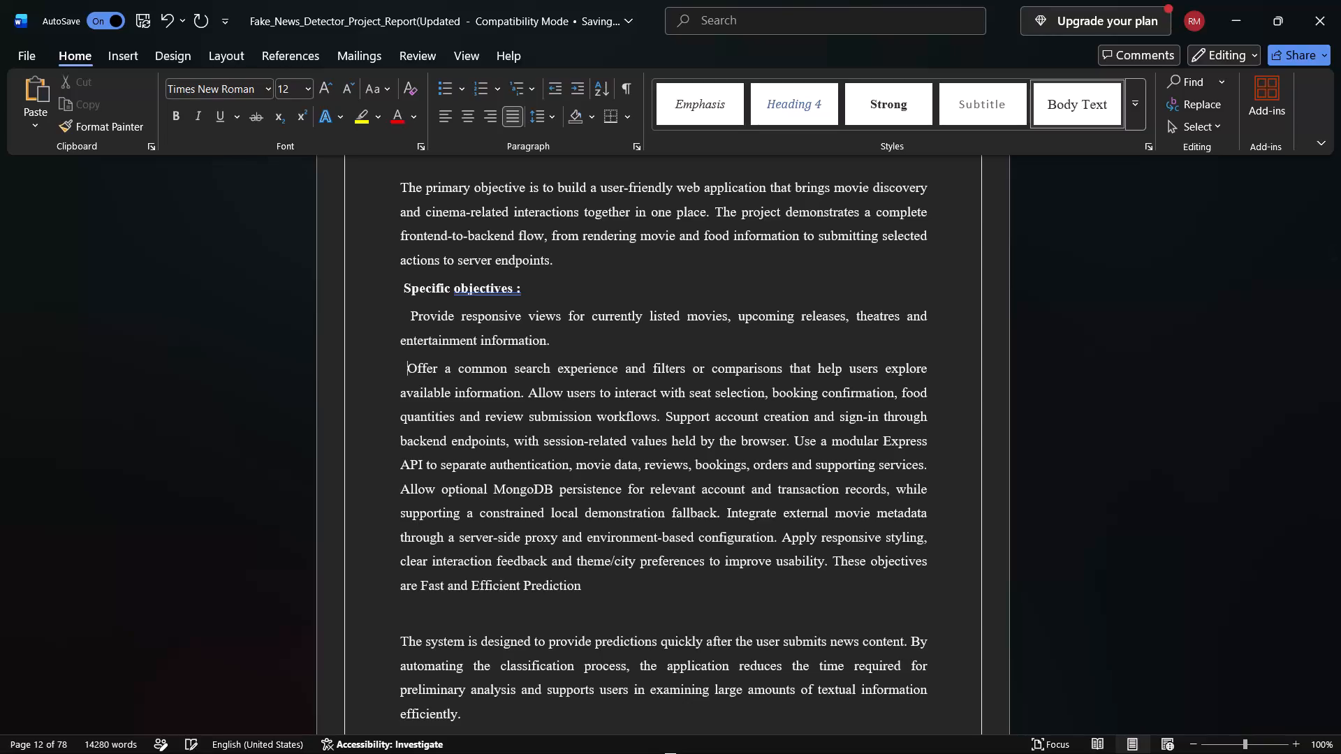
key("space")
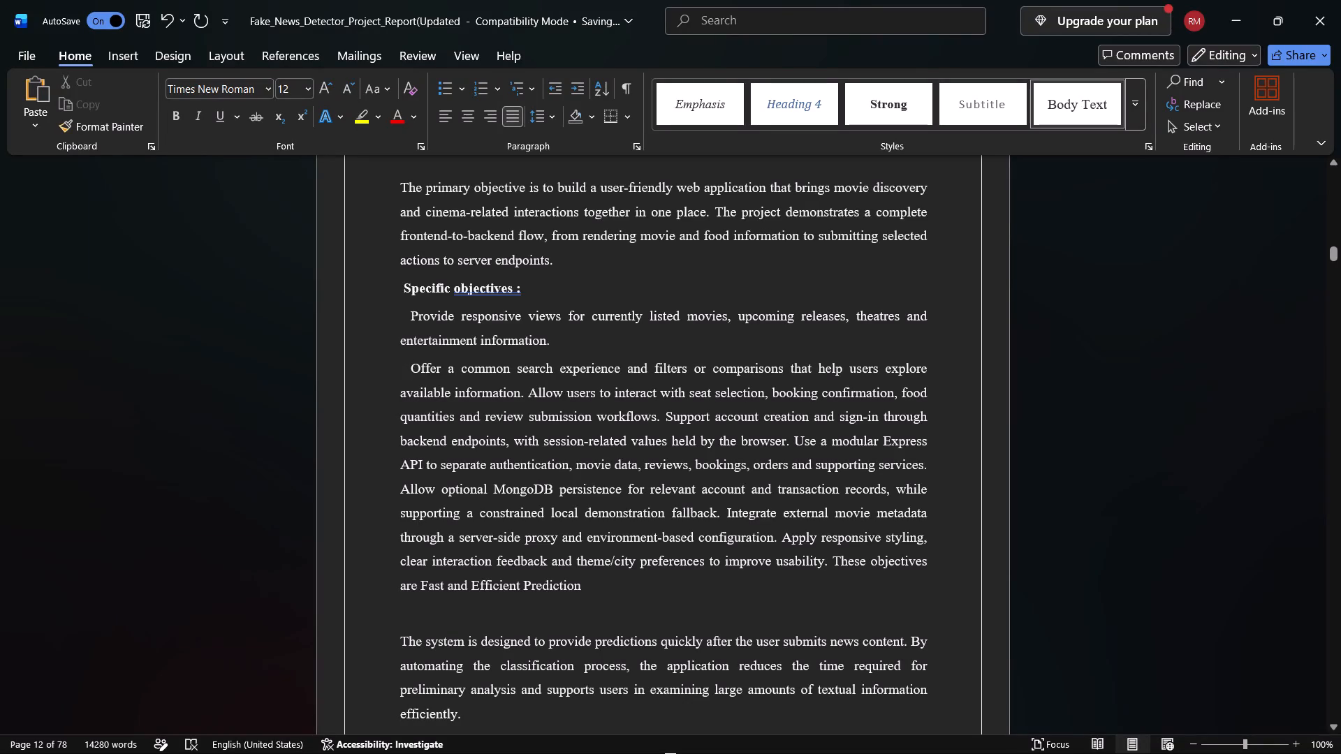
Split the "Allow users to interact" and "Support account creation" objectives into separate paragraphs, each indented with three leading spaces.
left_click(521, 394)
key("Right")
key("Return")
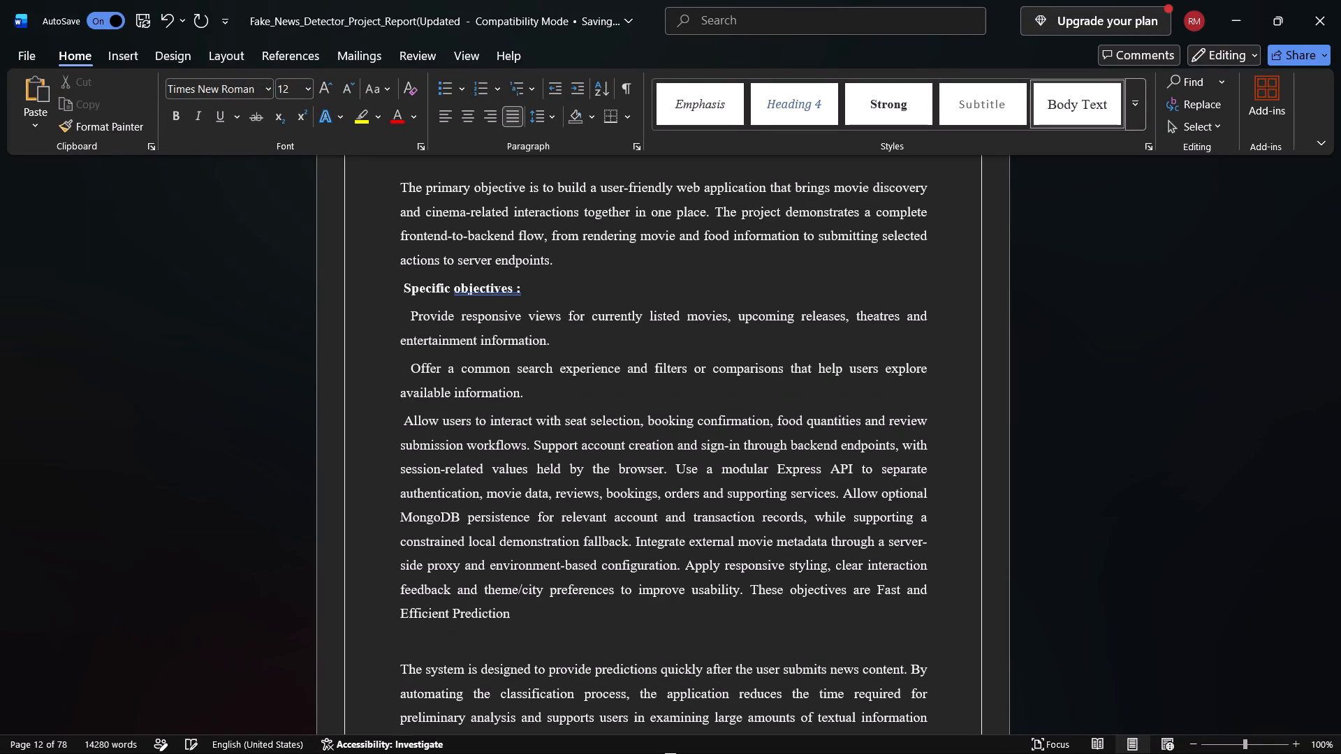
key("space")
key("space")
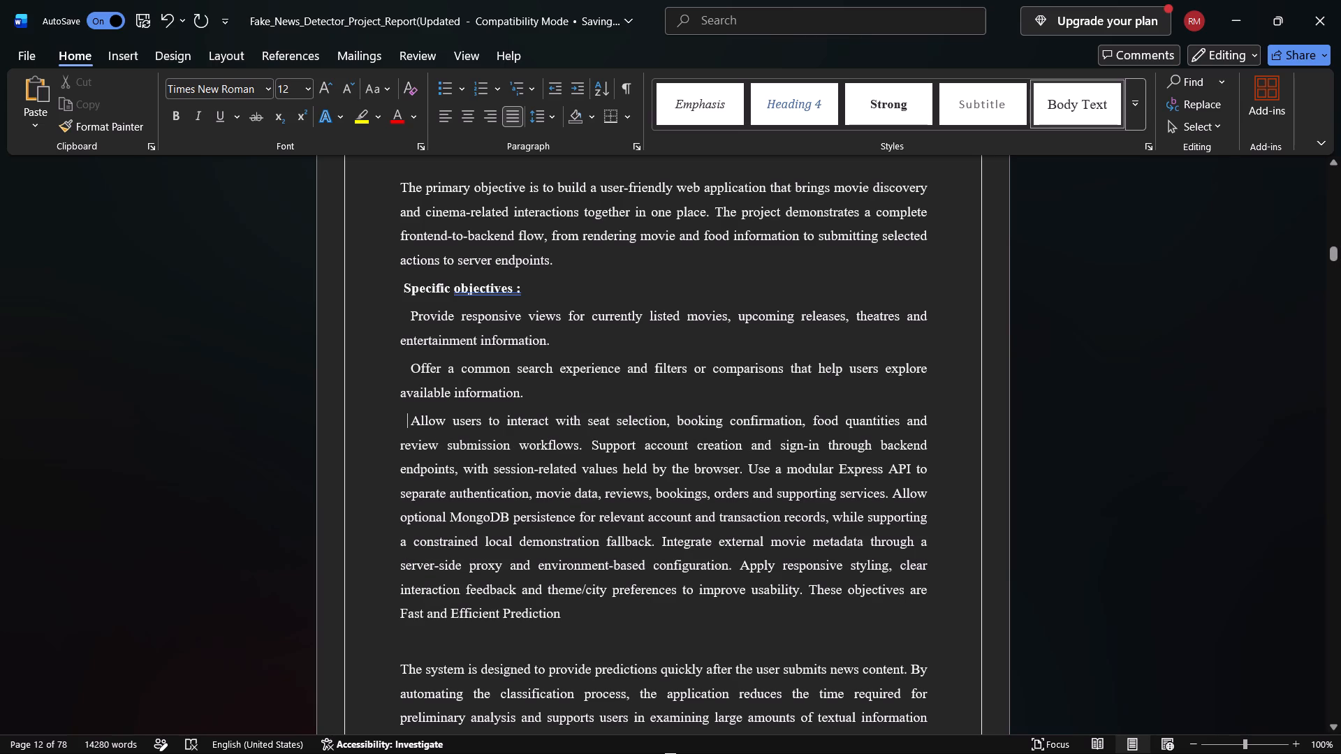
left_click(588, 448)
key("Return")
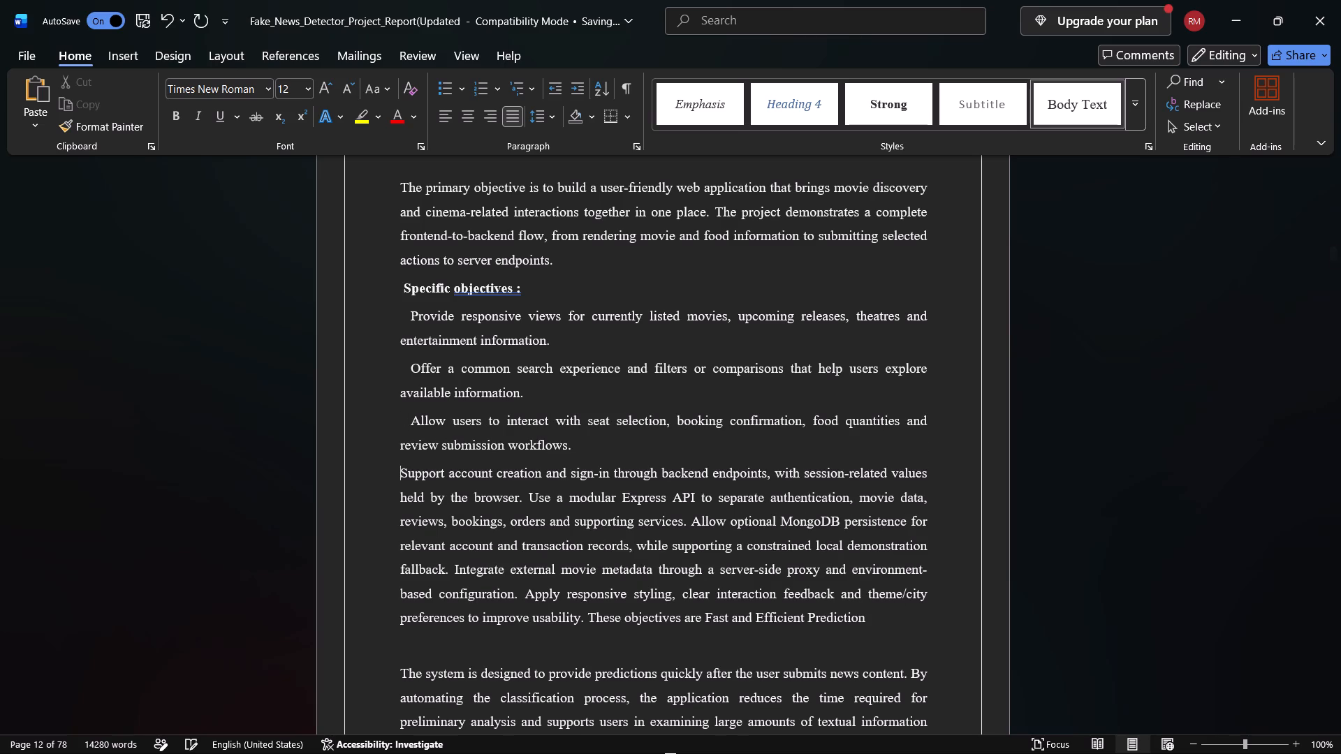
key("space")
key("space")
key("space")
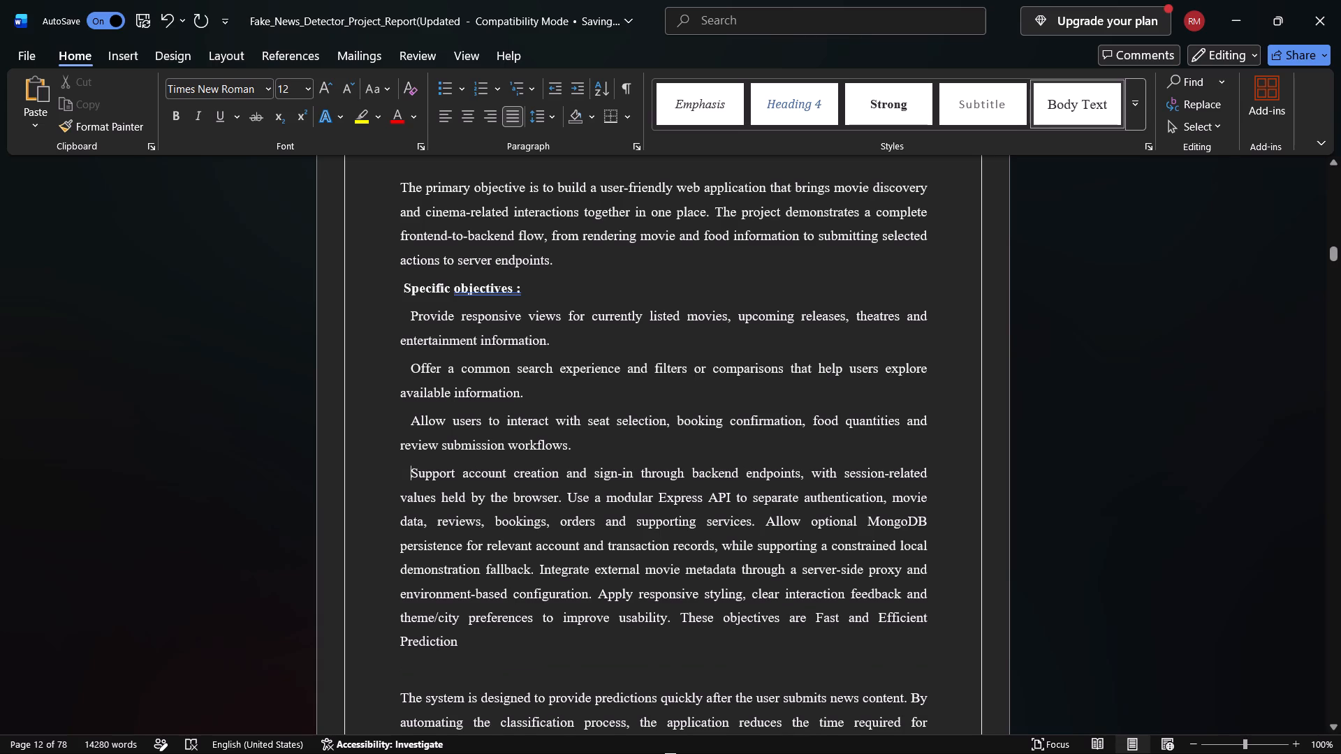
Split the "Use a modular Express API" and "Allow optional MongoDB persistence" objectives into separate paragraphs, adding three spaces before each.
left_click(564, 498)
key("Return")
key("space")
key("space")
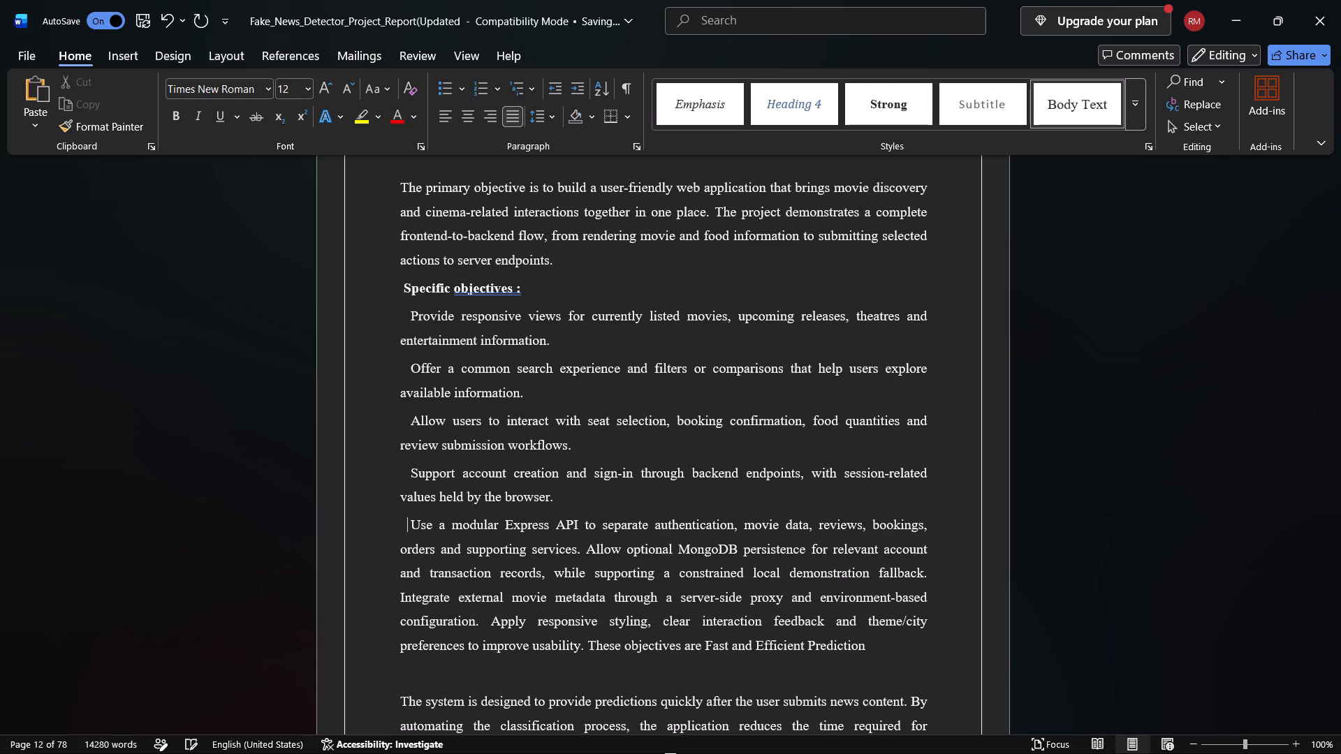
key("space")
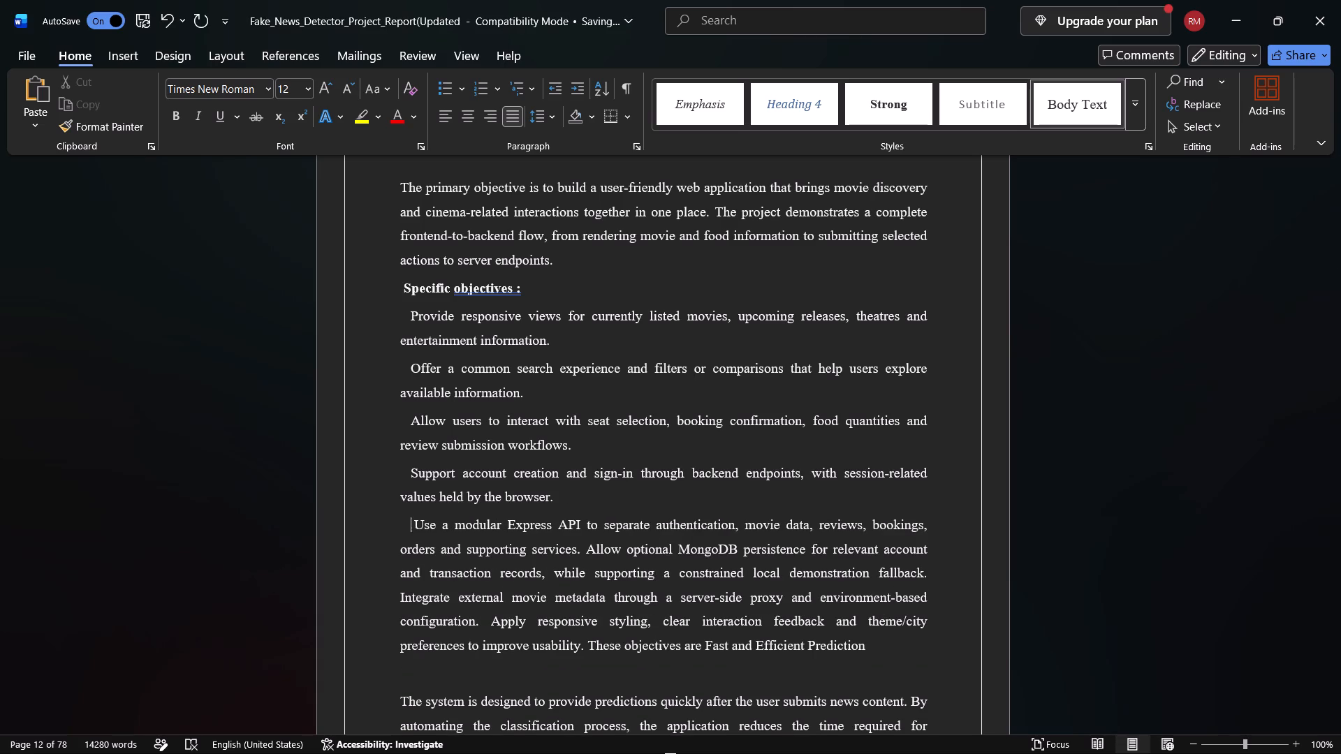
left_click(582, 554)
key("Return")
key("space")
key("space")
key("space")
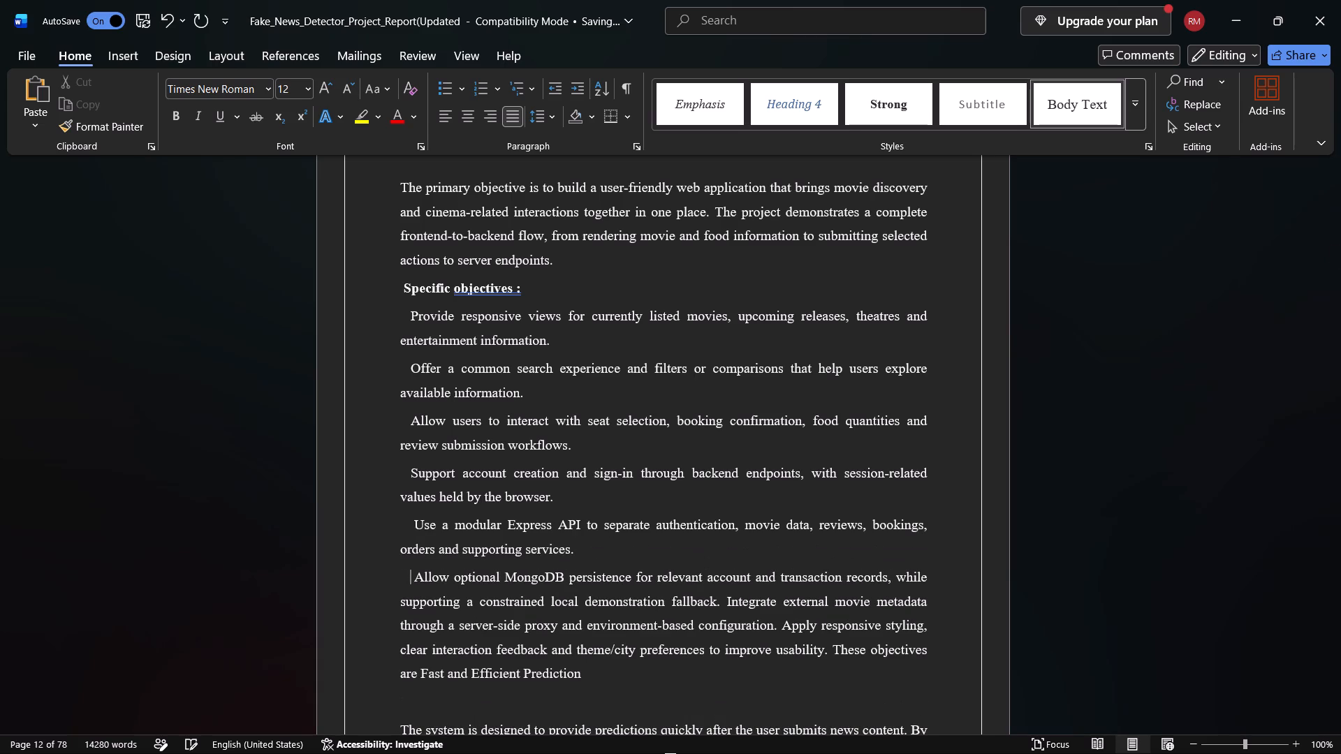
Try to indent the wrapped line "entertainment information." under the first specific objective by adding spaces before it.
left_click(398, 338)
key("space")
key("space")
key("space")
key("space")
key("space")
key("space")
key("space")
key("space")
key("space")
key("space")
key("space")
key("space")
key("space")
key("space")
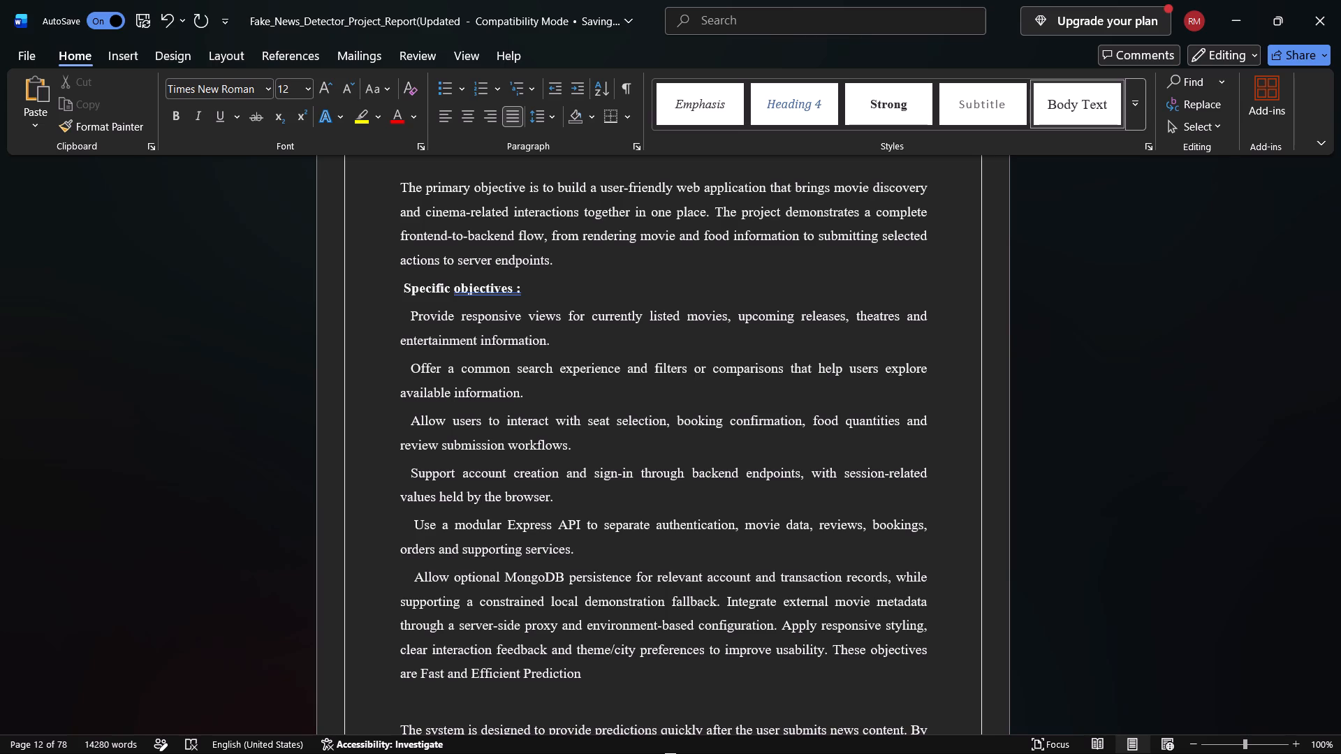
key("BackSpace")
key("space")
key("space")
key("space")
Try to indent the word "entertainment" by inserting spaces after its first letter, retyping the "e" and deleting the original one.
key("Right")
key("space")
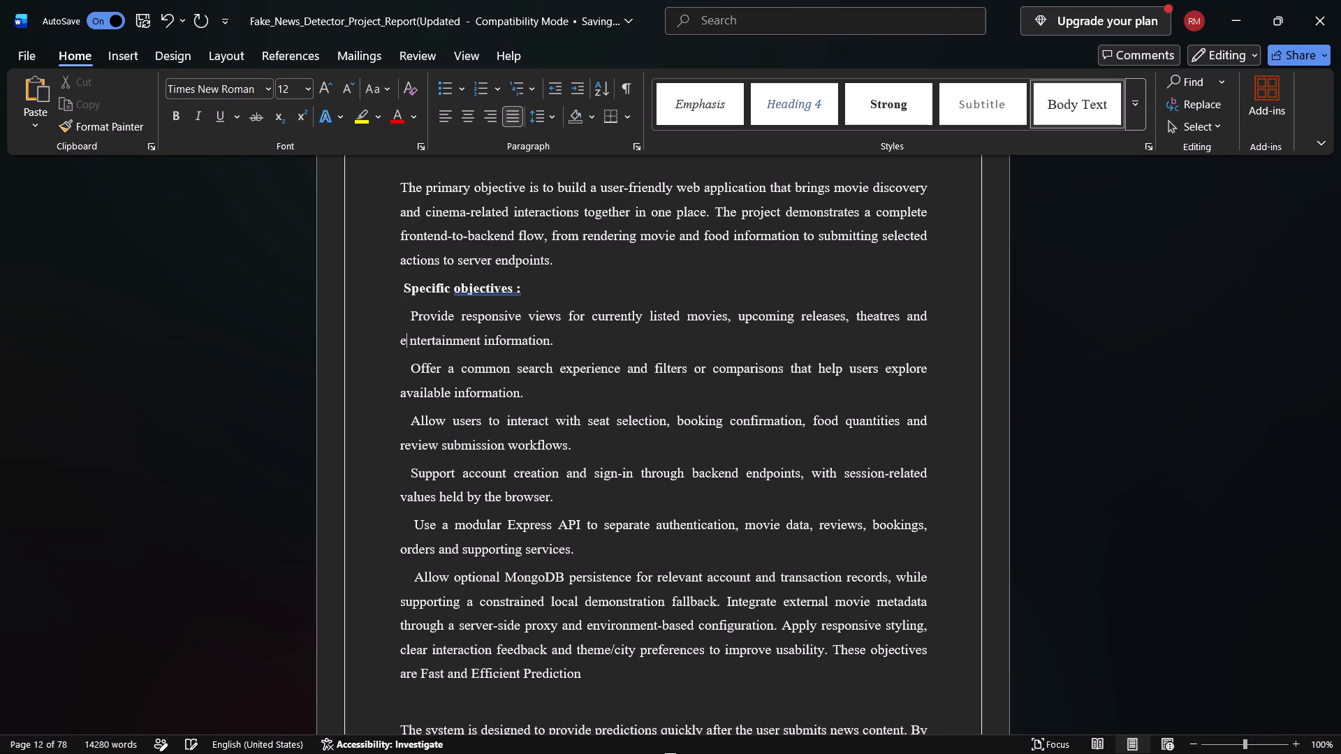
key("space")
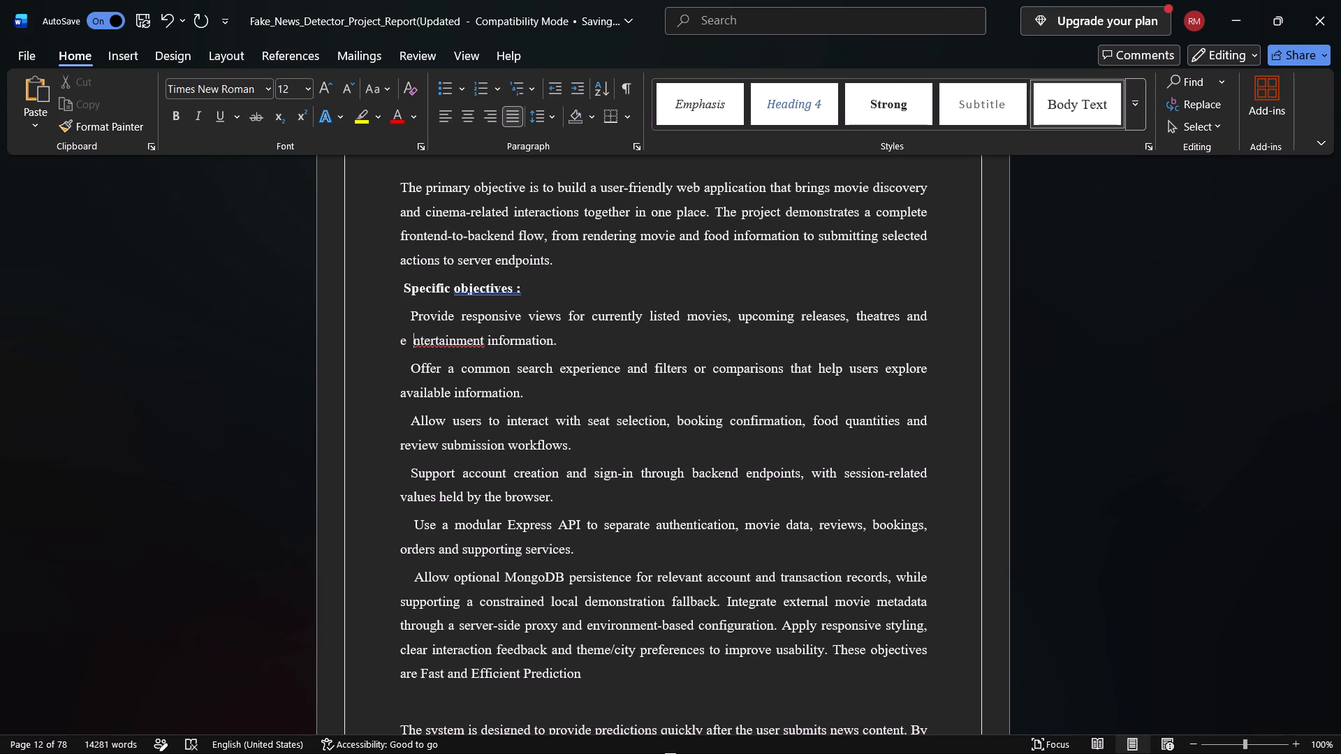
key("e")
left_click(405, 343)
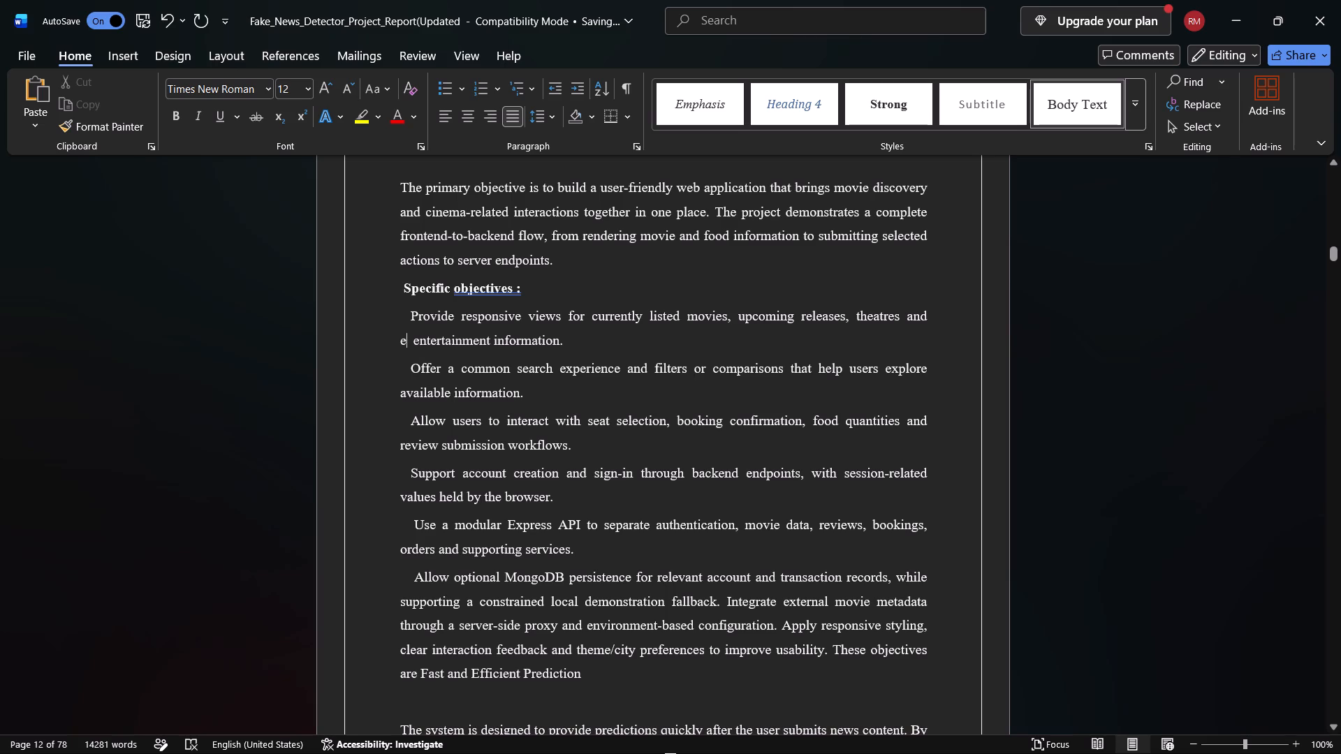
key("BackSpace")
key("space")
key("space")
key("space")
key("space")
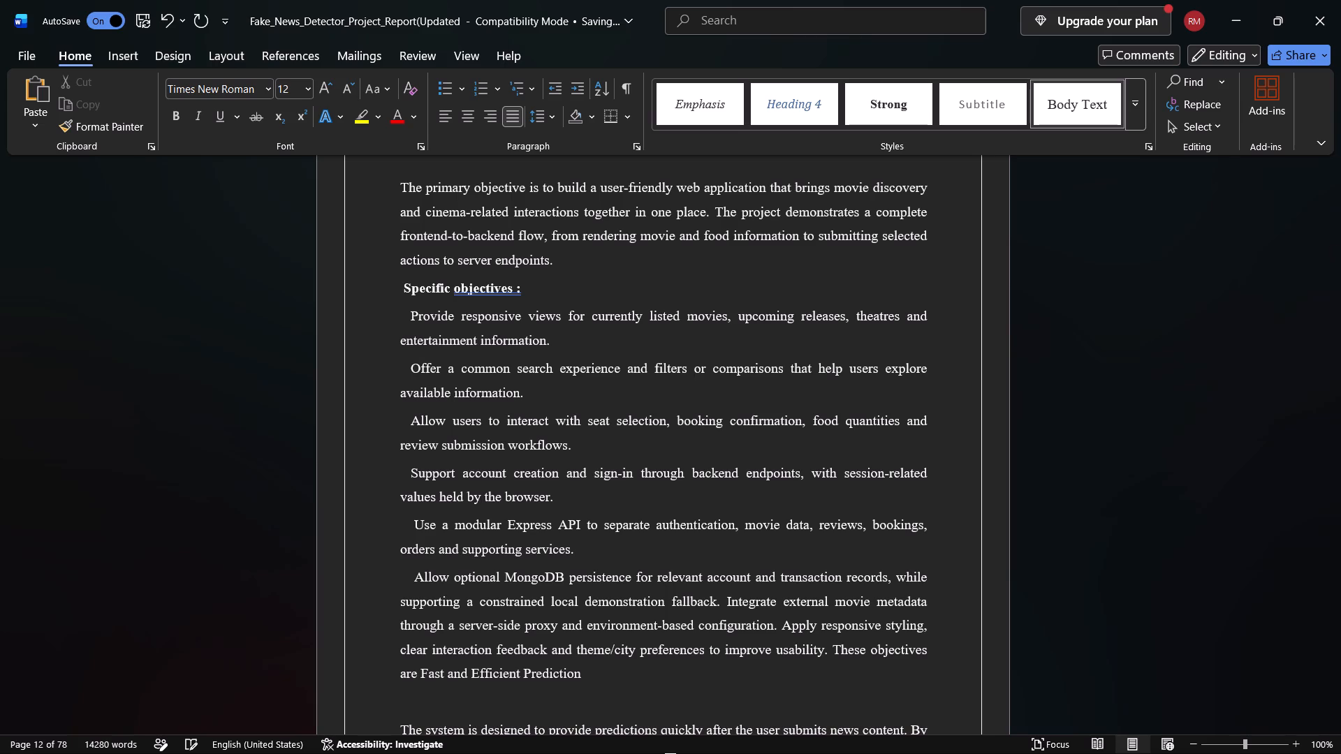
Remove one leading space before "Provide responsive views" and add one before the "Specific objectives :" heading.
left_click(404, 313)
key("Right")
key("BackSpace")
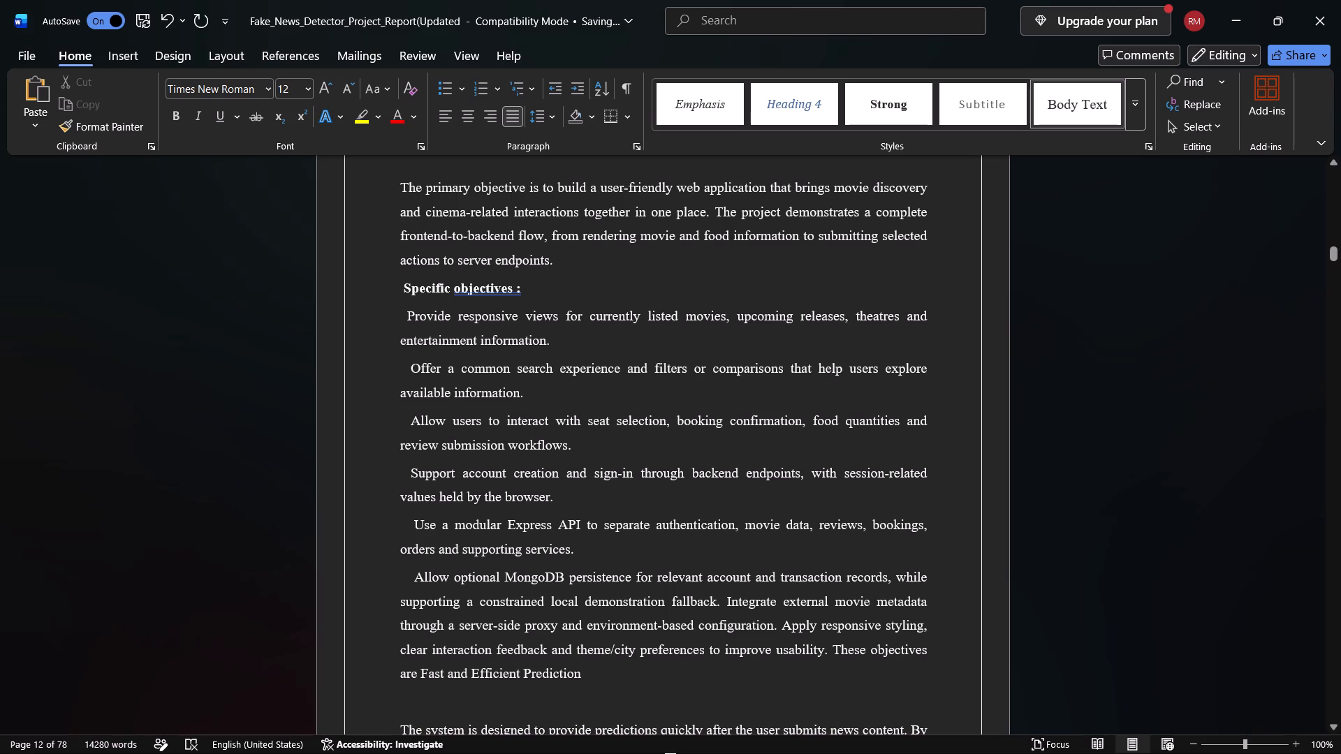
left_click(404, 290)
key("space")
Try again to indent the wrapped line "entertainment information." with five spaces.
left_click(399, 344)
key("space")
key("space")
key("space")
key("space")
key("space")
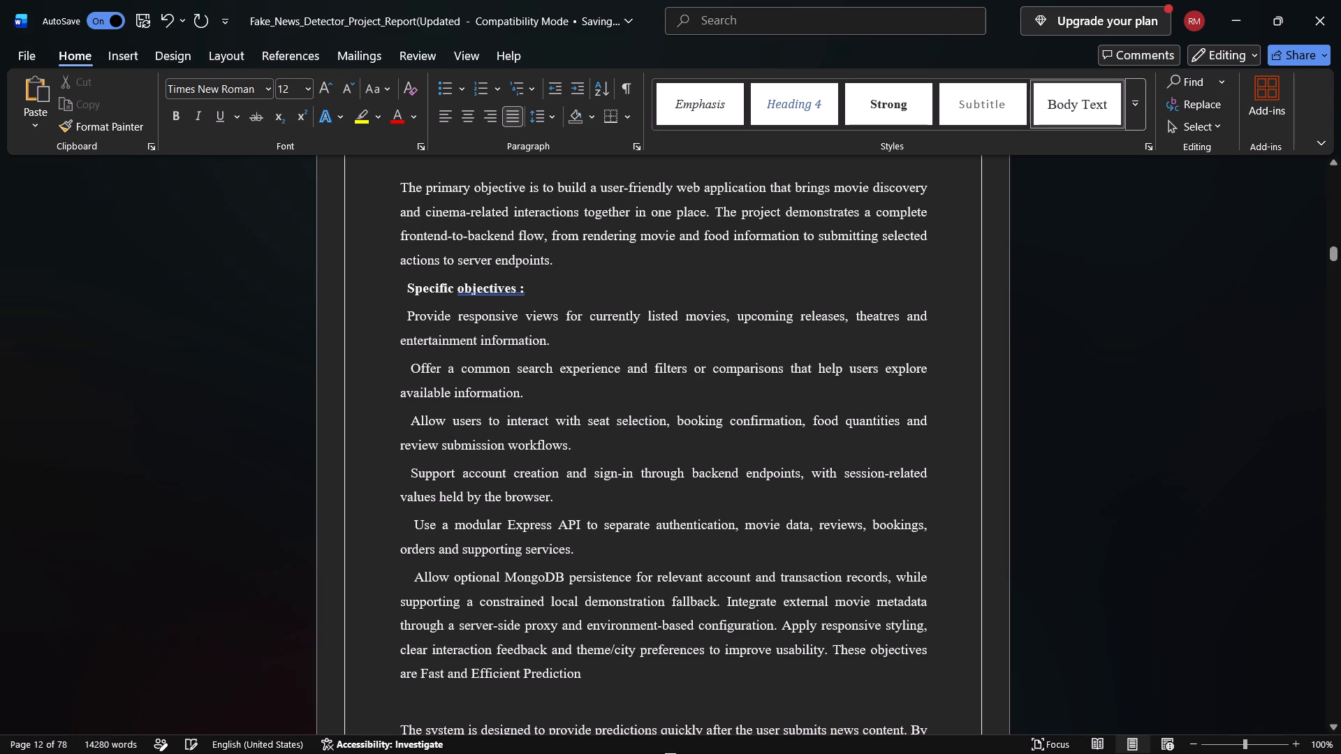
Delete the leading spaces and the paragraph break in front of the "Specific objectives :" heading.
left_click(405, 285)
key("BackSpace")
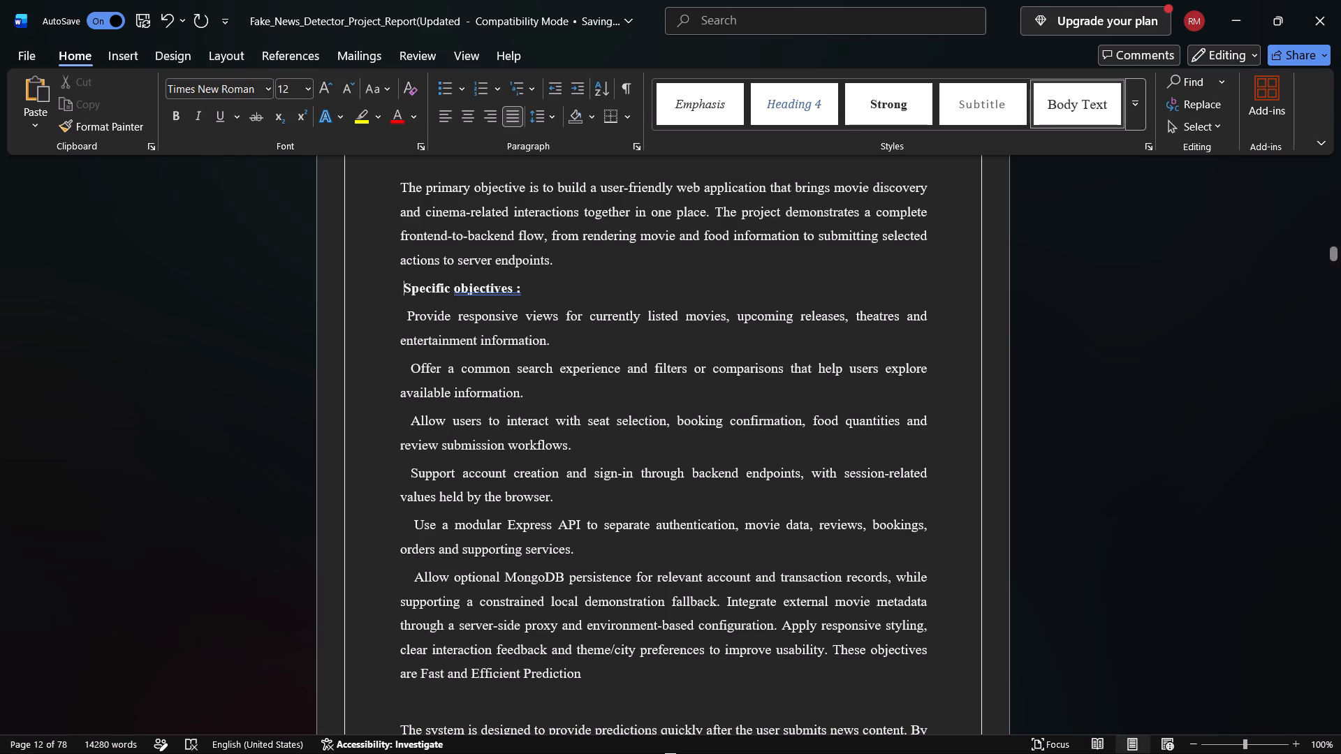
key("BackSpace")
key("BackSpace")
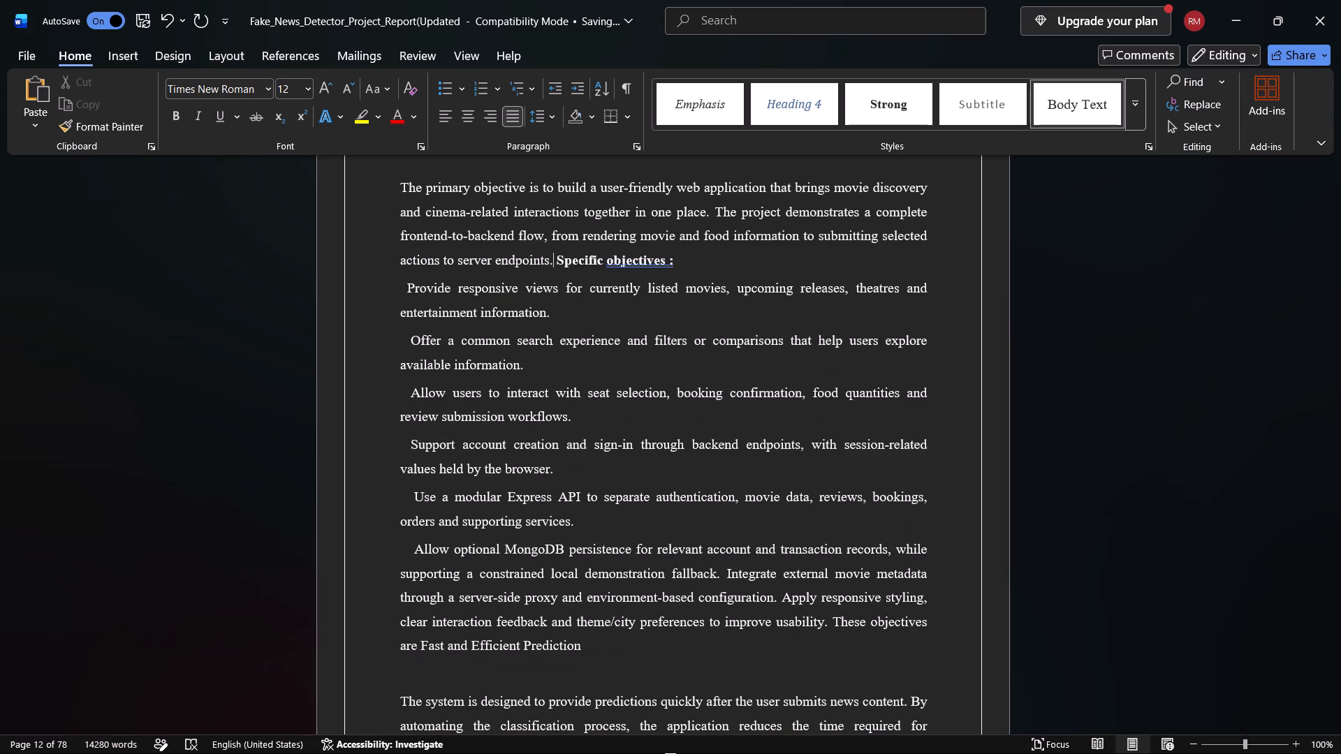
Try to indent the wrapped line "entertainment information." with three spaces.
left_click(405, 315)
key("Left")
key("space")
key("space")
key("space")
Move the "Specific objectives :" heading onto its own line below the introductory objective paragraph.
left_click(555, 254)
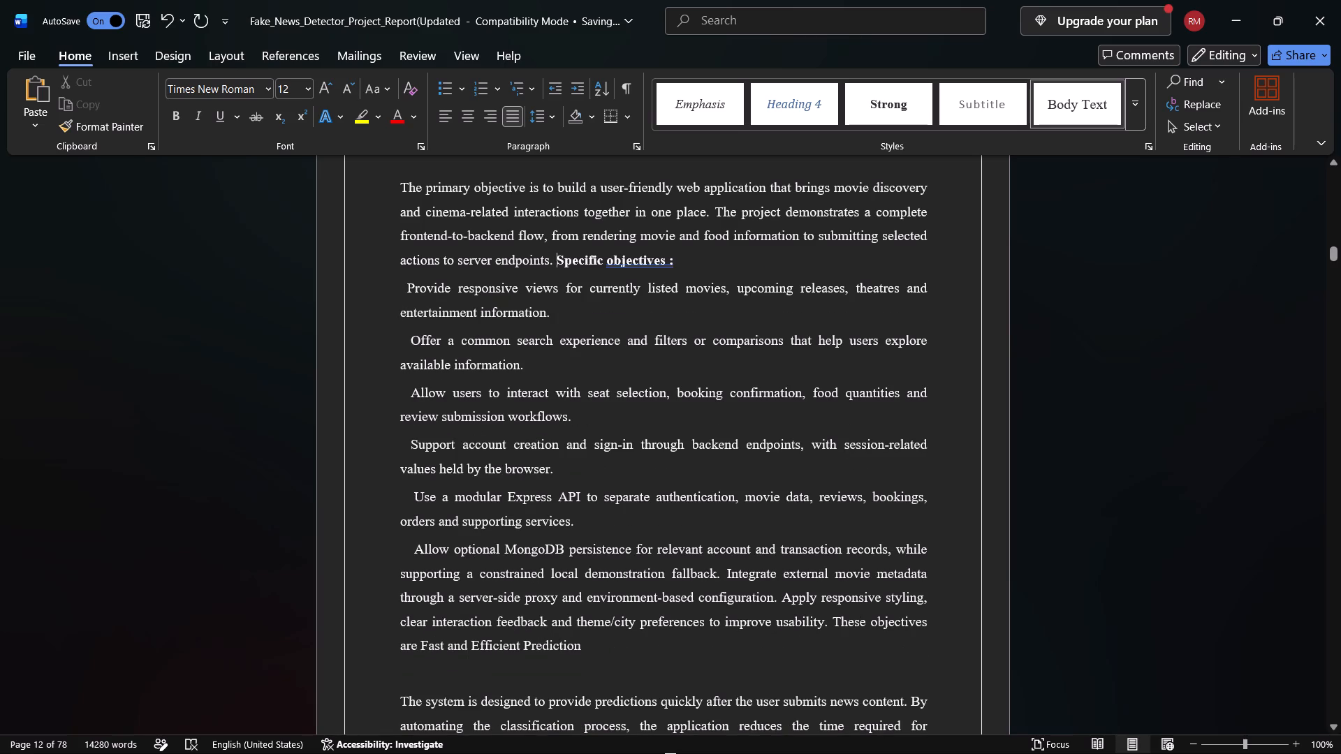
key("Return")
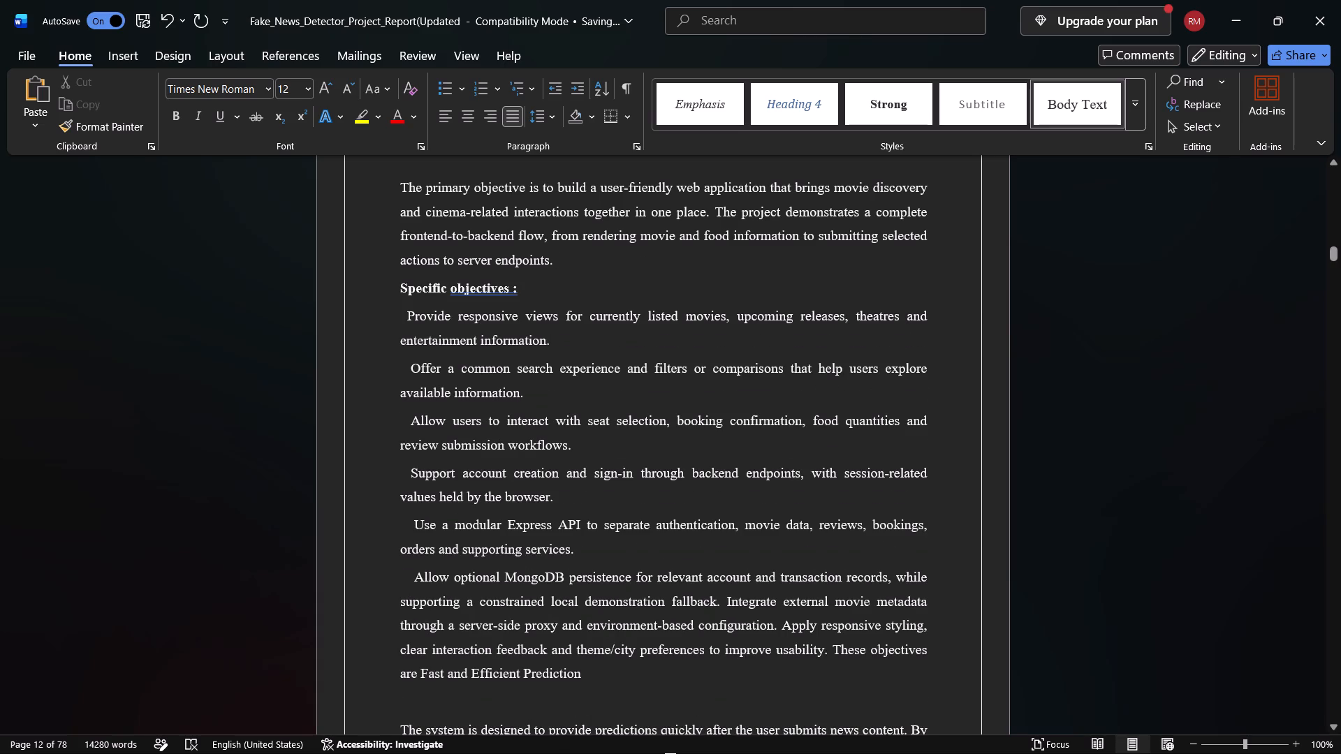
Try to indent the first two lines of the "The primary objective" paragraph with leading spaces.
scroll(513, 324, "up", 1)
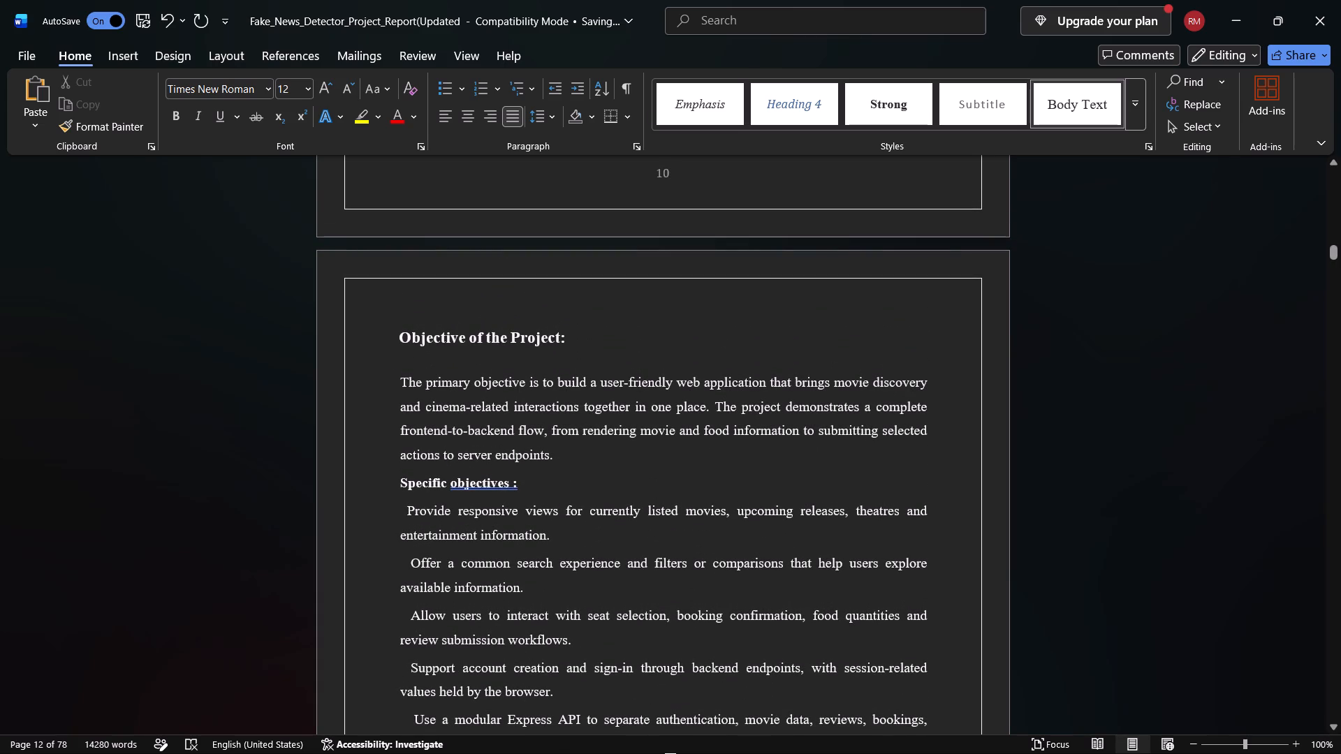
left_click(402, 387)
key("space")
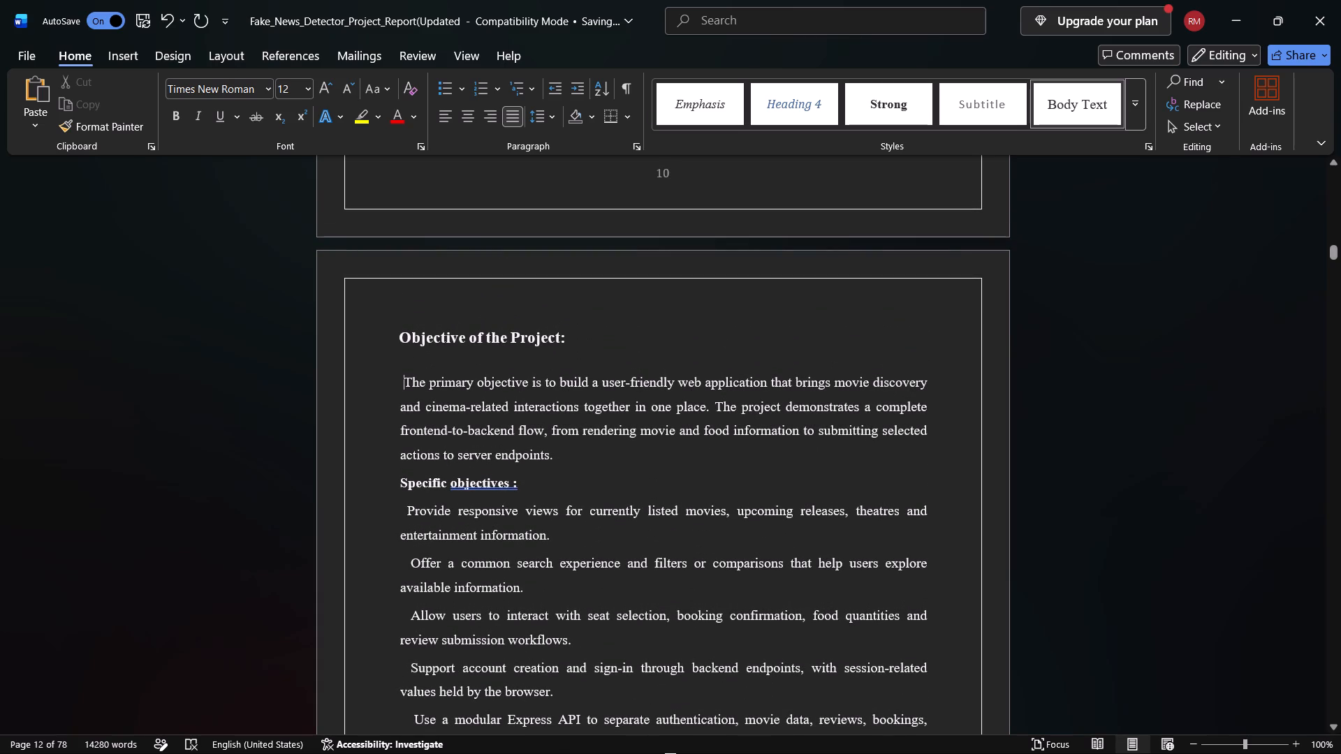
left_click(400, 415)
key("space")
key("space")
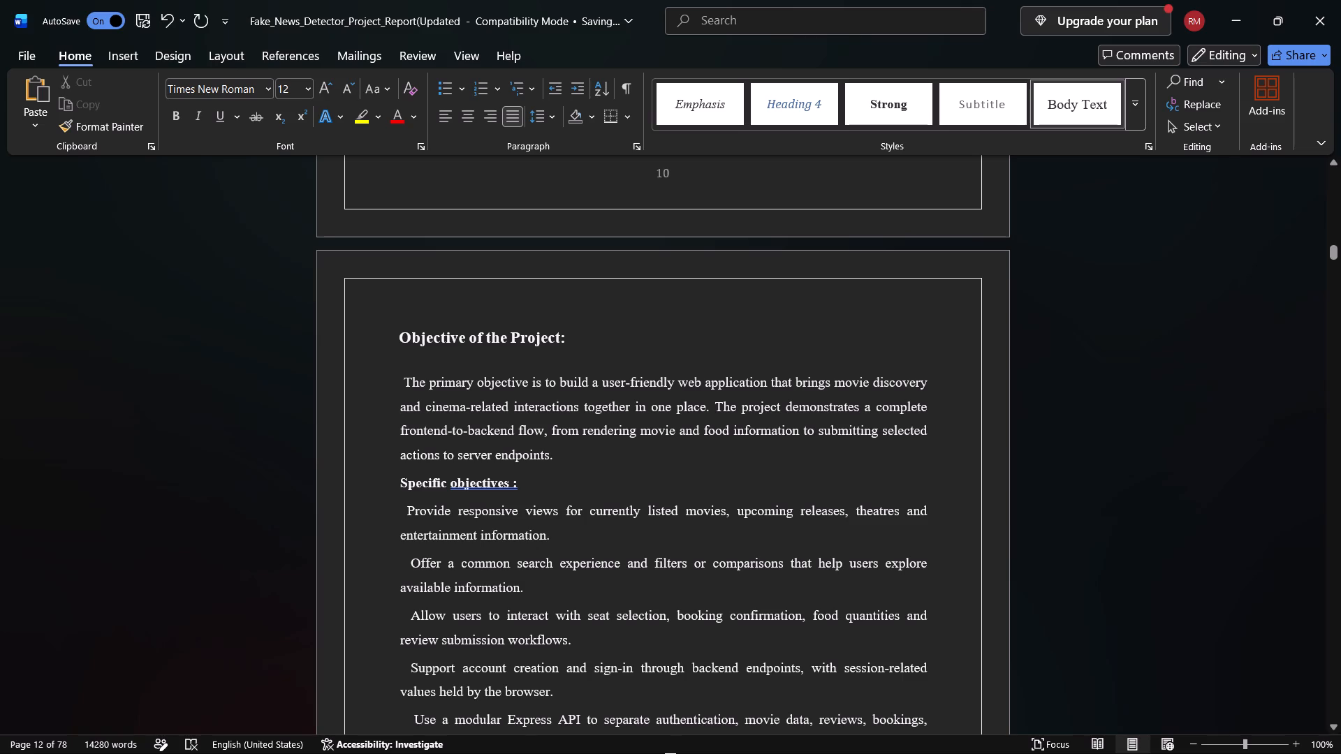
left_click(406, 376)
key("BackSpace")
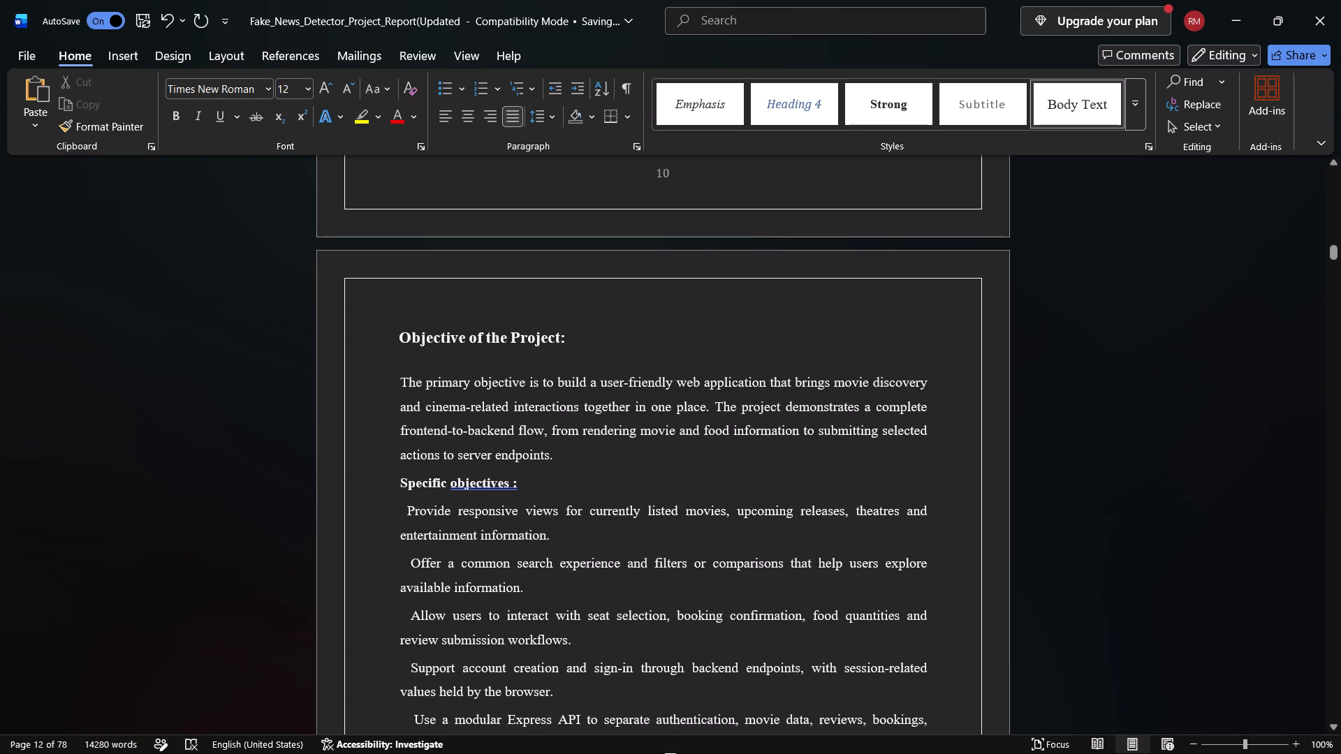
Switch to the original Fake News Detector report and examine how section 1.2 Objective of the Project is laid out.
scroll(498, 551, "down", 1)
key("alt+Tab")
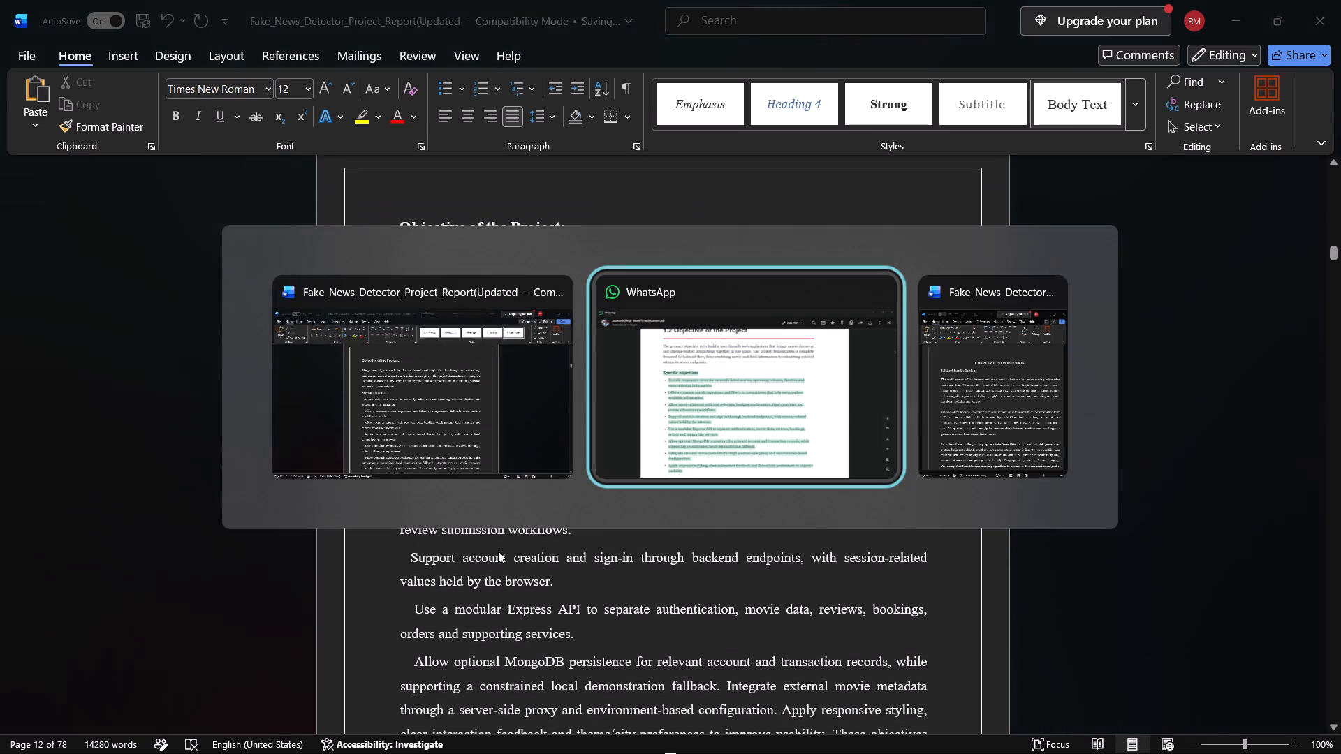
key("alt+Tab")
scroll(434, 427, "down", 2)
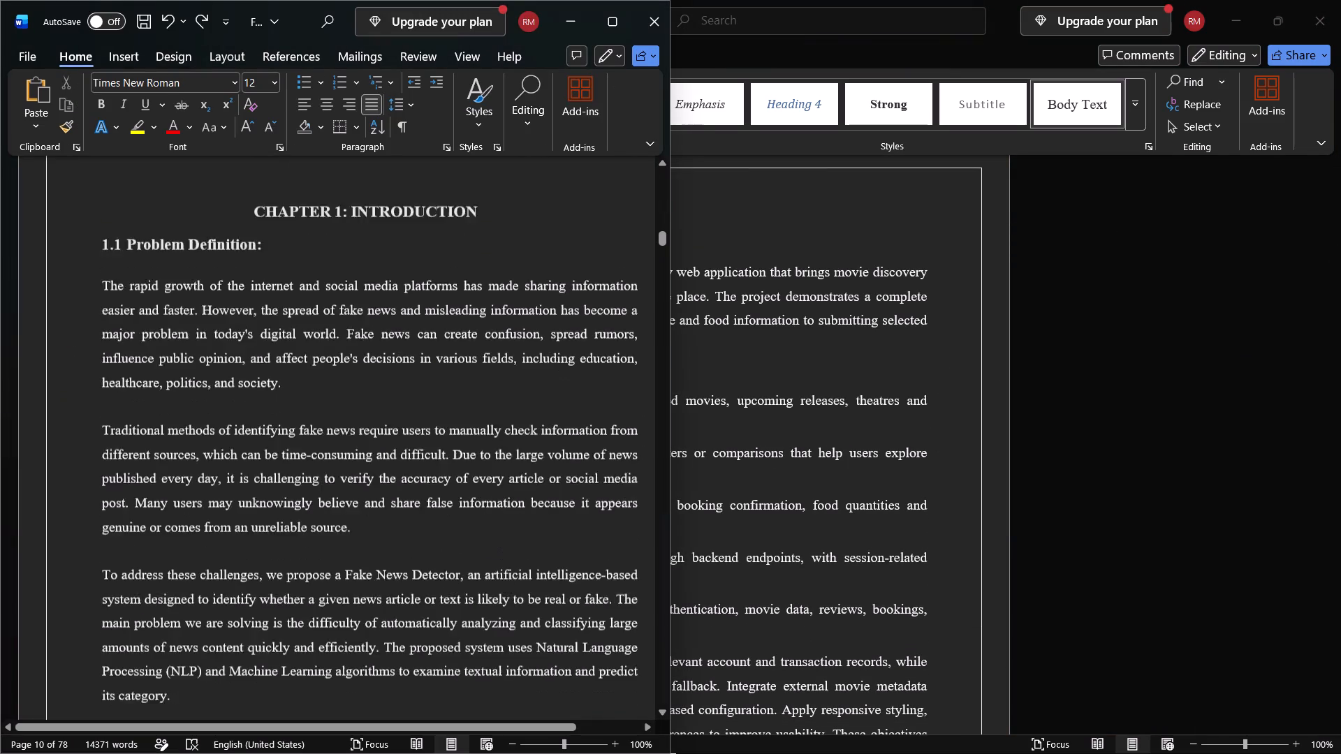
scroll(434, 427, "down", 4)
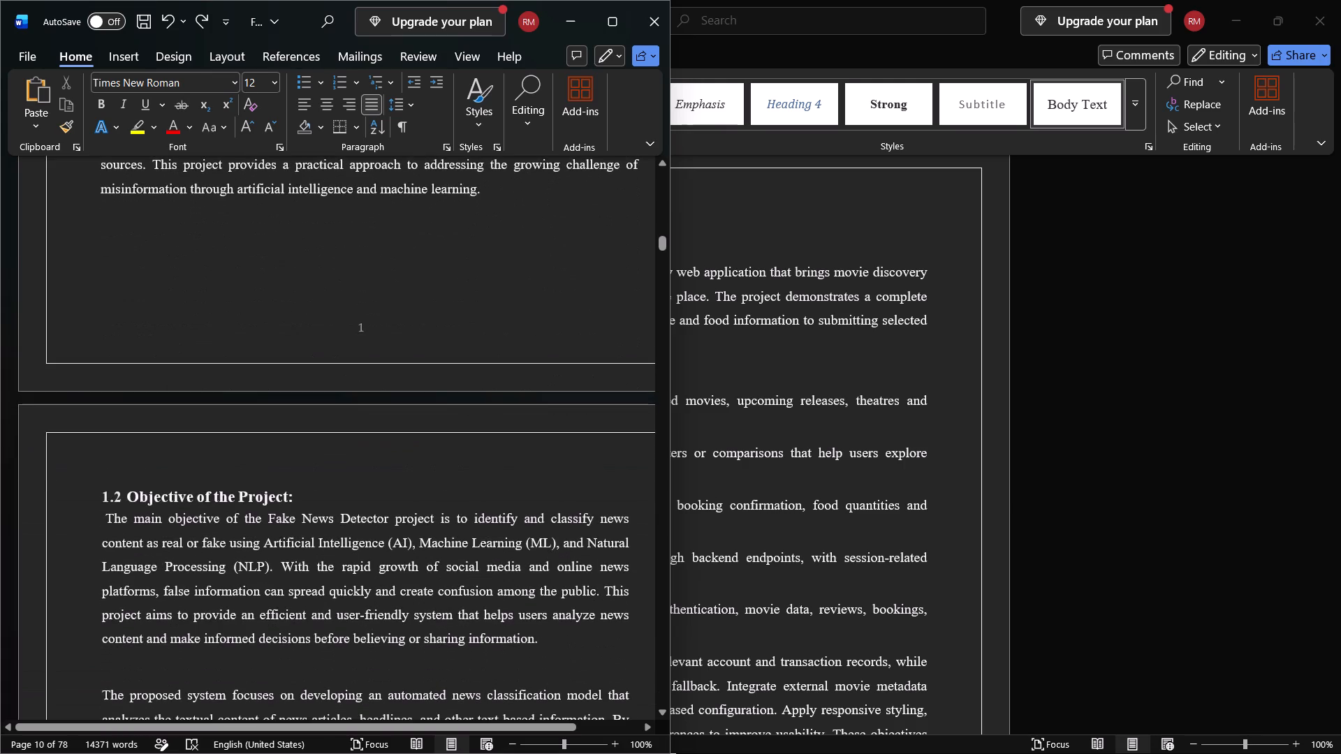
scroll(434, 427, "down", 2)
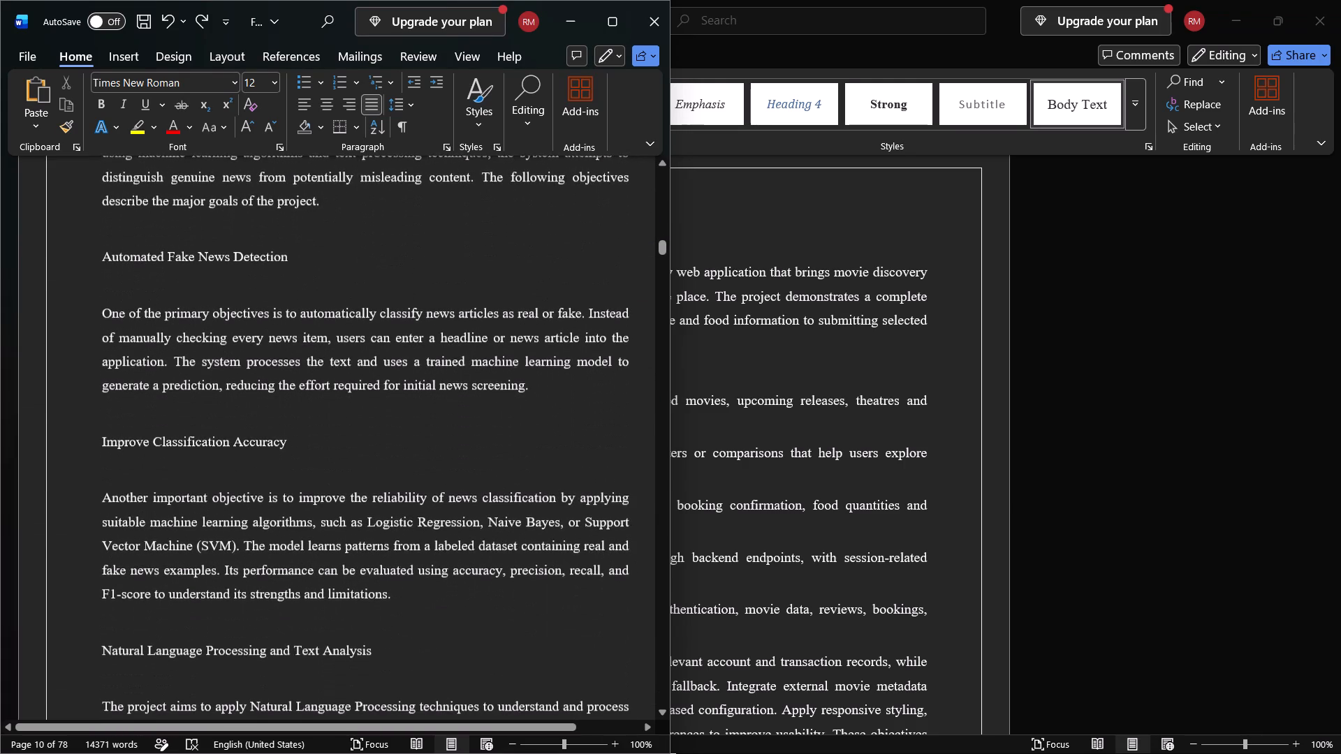
scroll(434, 427, "down", 2)
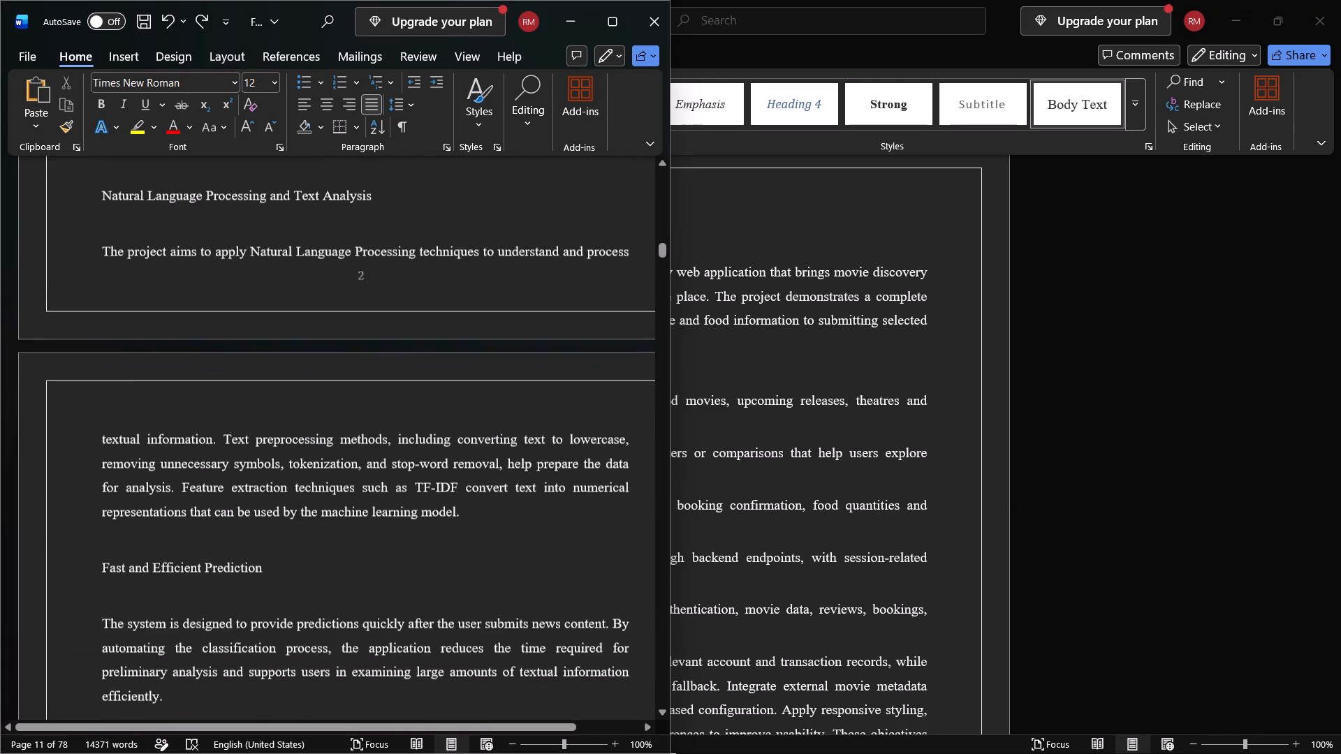
scroll(434, 427, "down", 2)
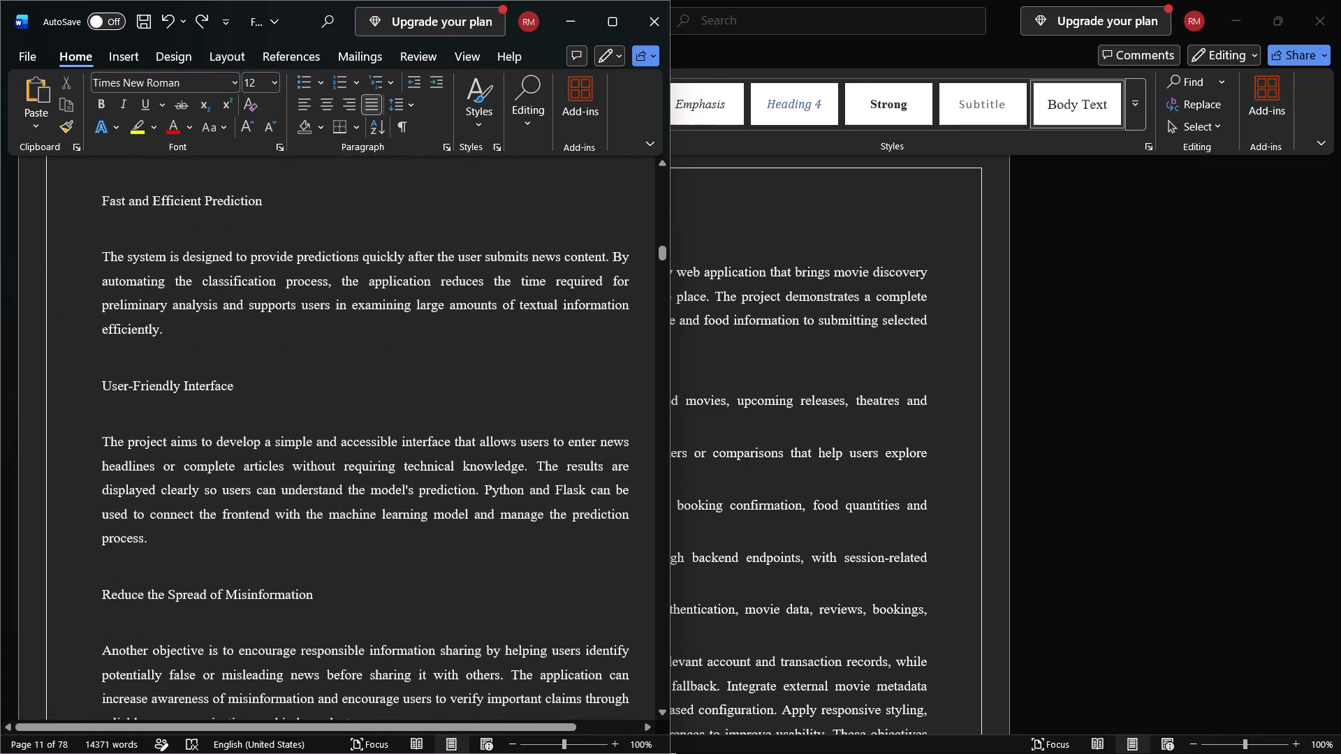
Back in the updated report, remove the leading spaces before the "Provide responsive views" and "Offer a common search experience" objectives.
key("alt+Tab")
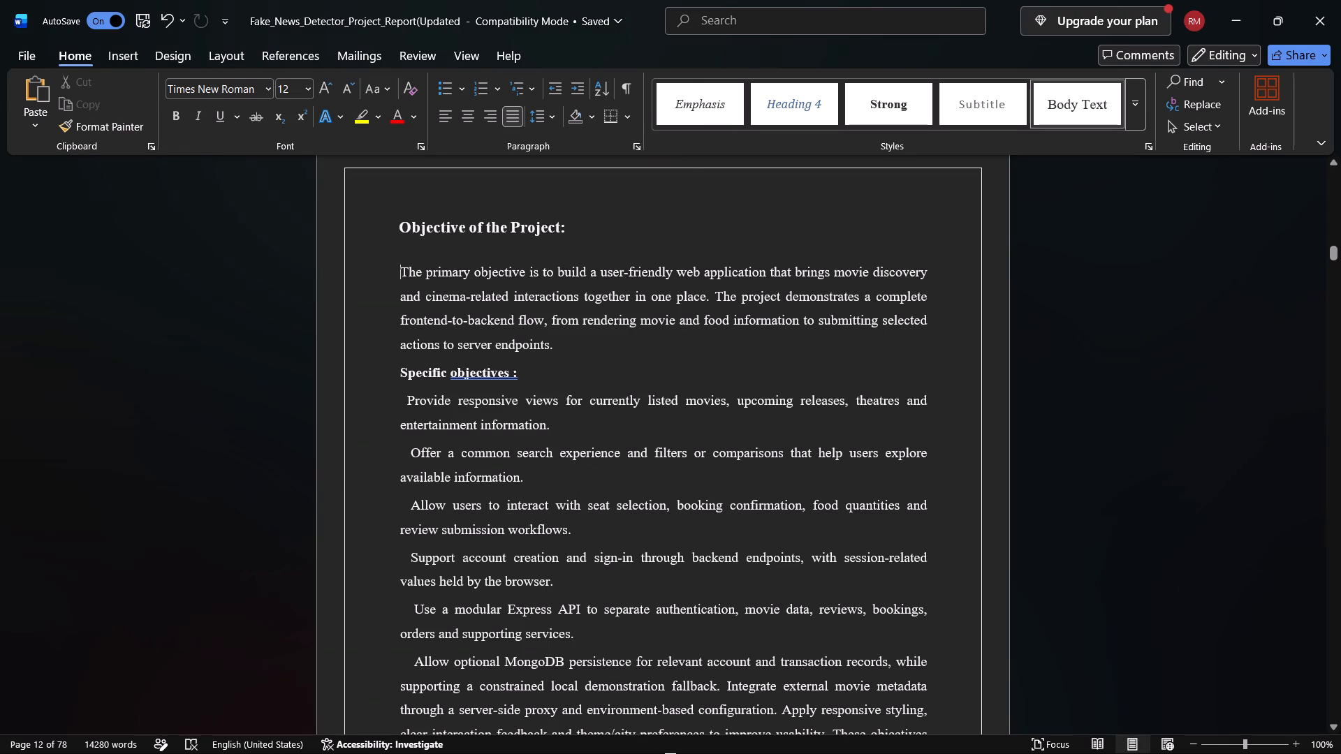
left_click(406, 399)
key("BackSpace")
key("BackSpace")
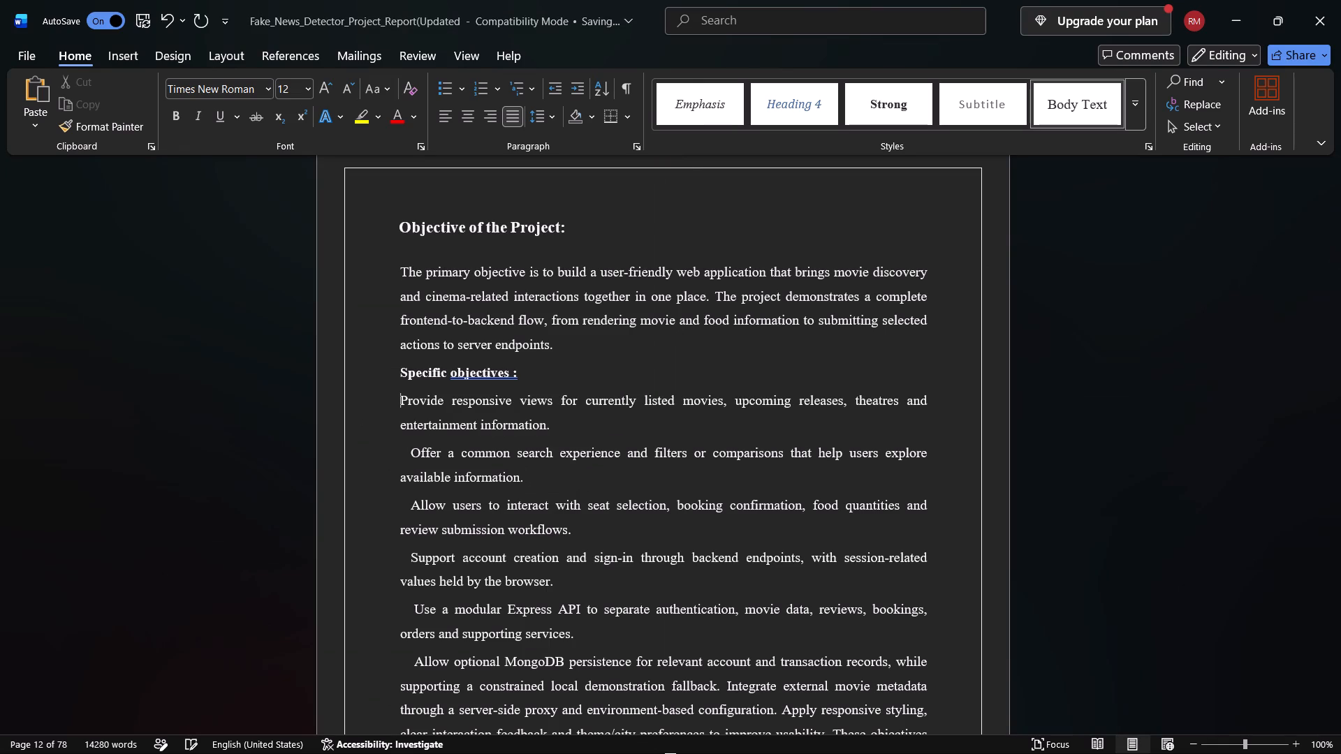
left_click(411, 451)
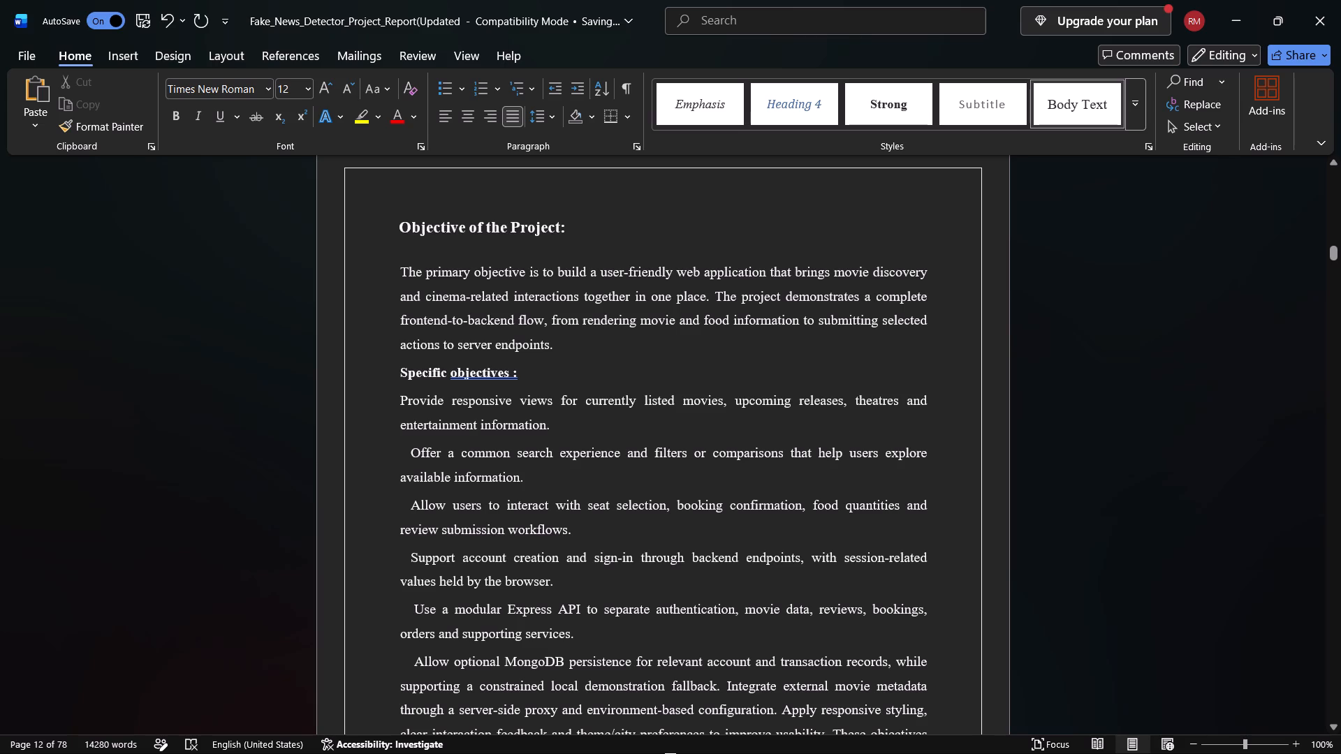
key("BackSpace")
key("BackSpace")
key("BackSpace")
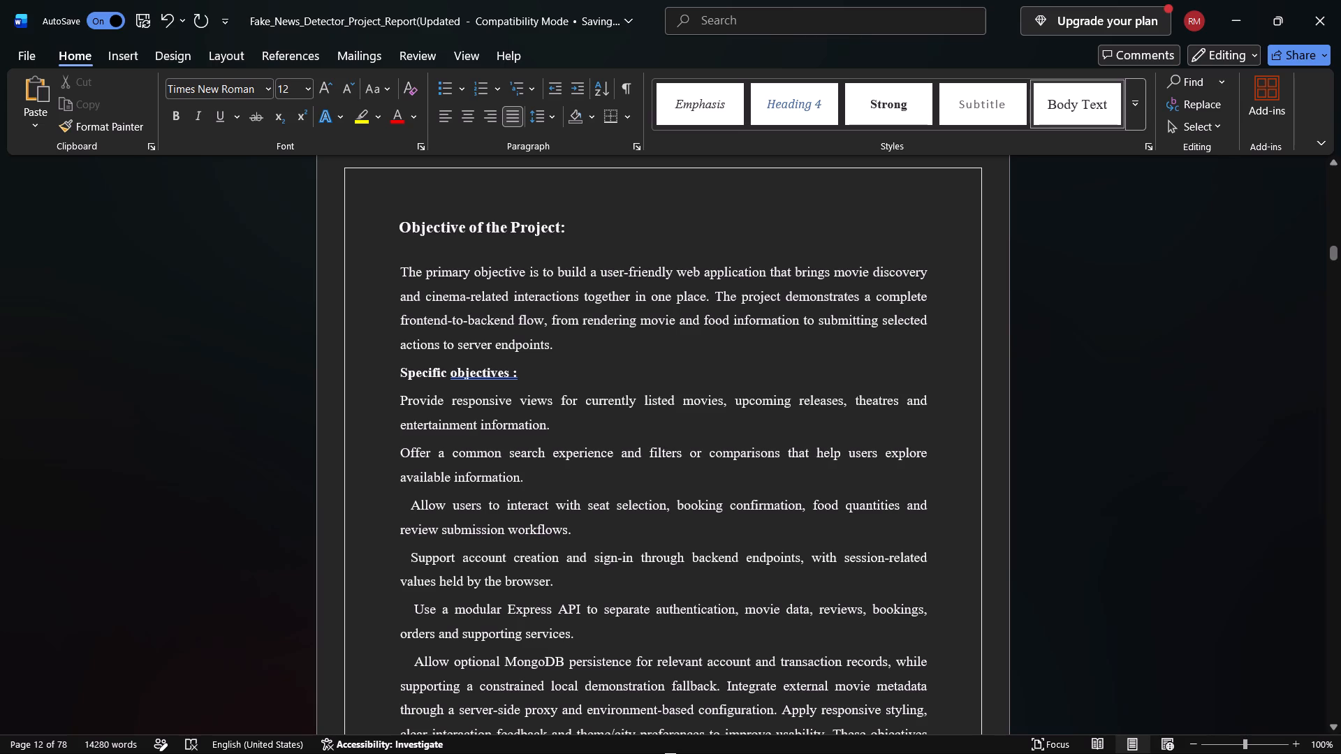
Remove the leading indentation from the "Allow users to interact" and "Support account creation" objectives.
left_click(411, 504)
key("BackSpace")
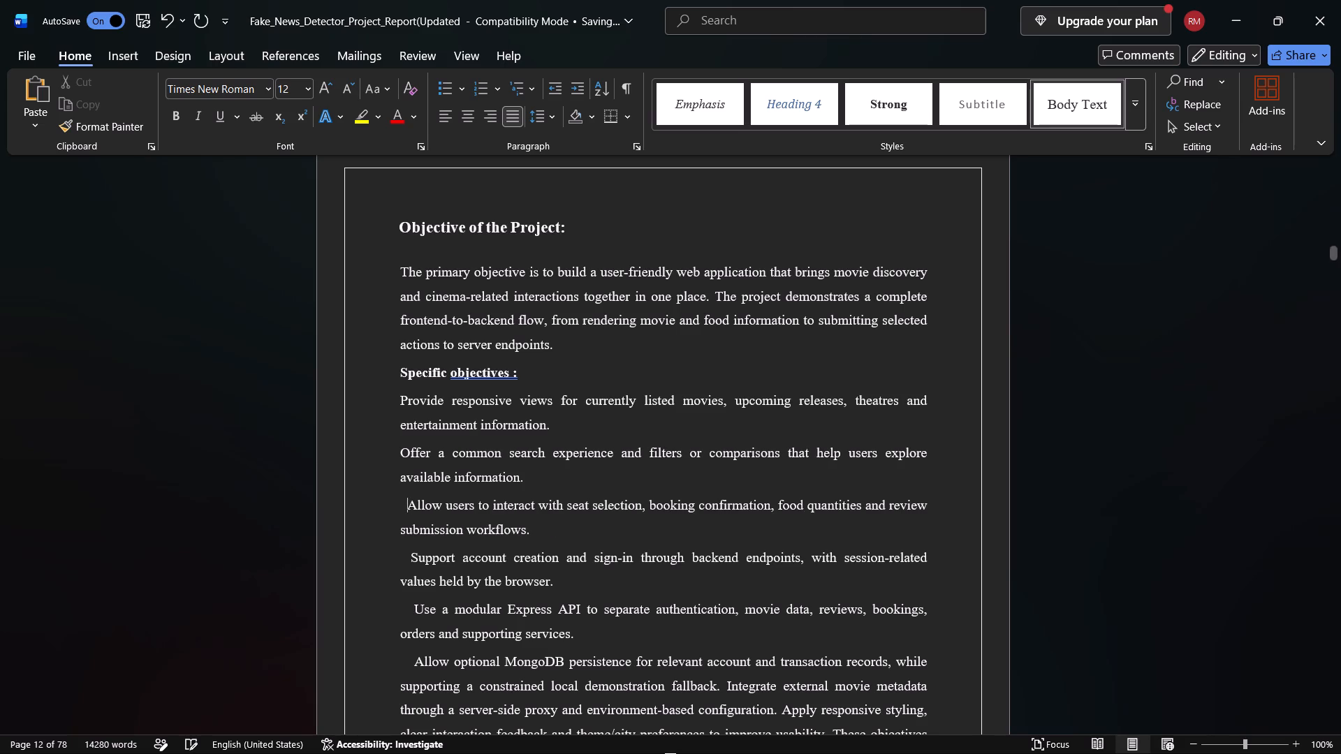
key("BackSpace")
key("BackSpace")
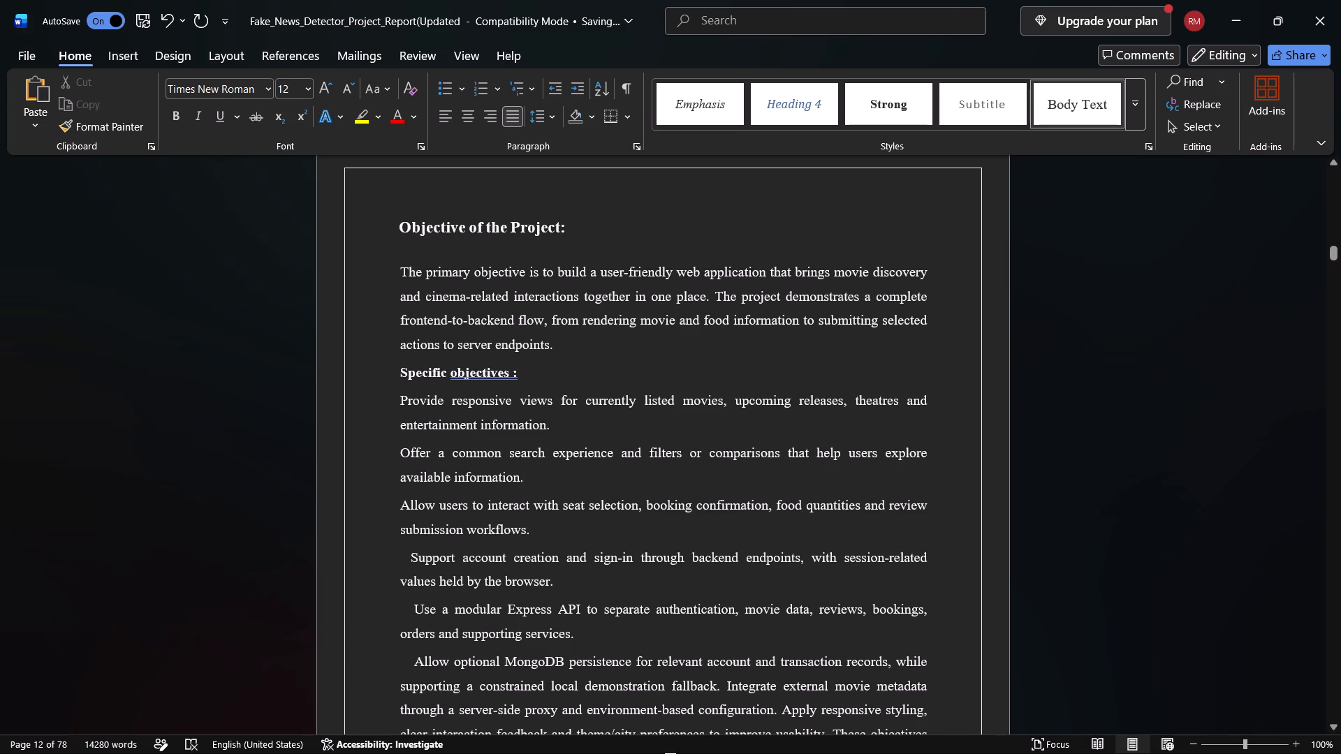
left_click(411, 557)
key("BackSpace")
key("BackSpace")
key("BackSpace")
key("BackSpace")
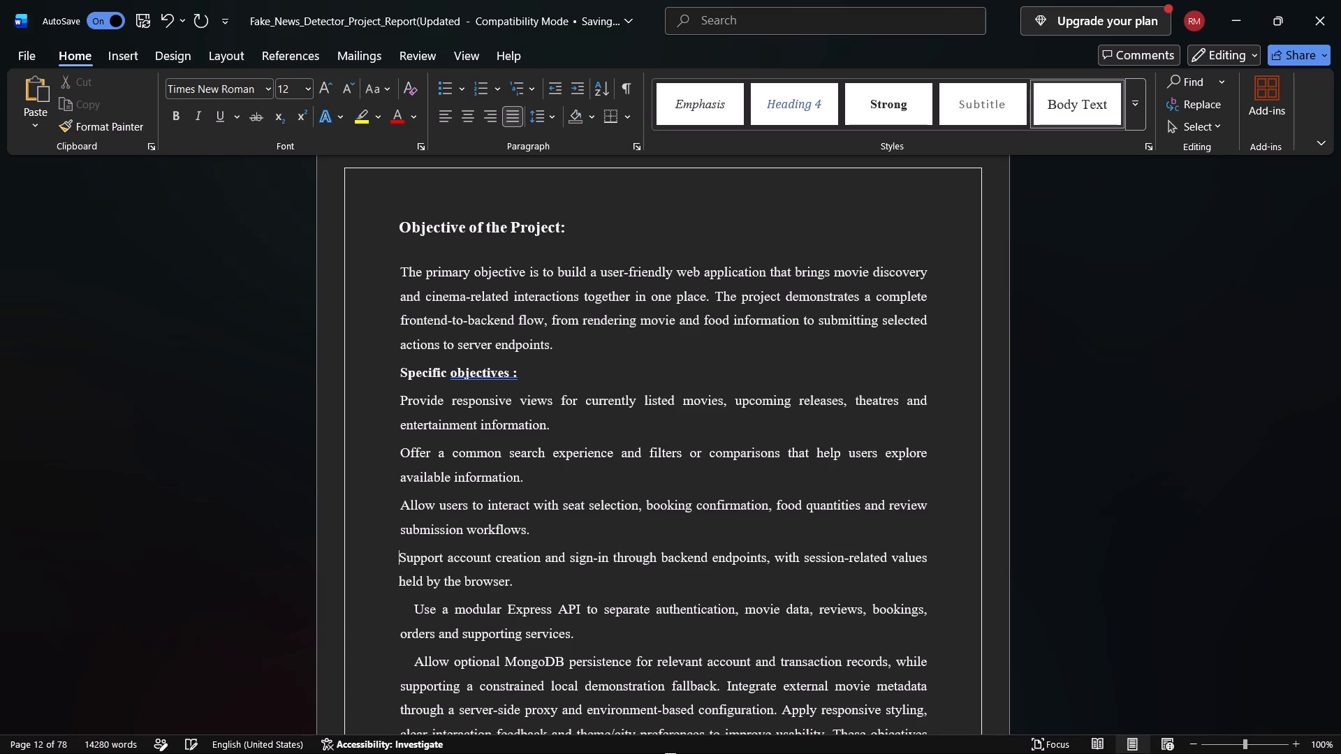
Remove the leading spaces from the "Use a modular Express API" and "Allow optional MongoDB persistence" objectives.
left_click(414, 607)
key("BackSpace")
key("BackSpace")
key("BackSpace")
key("BackSpace")
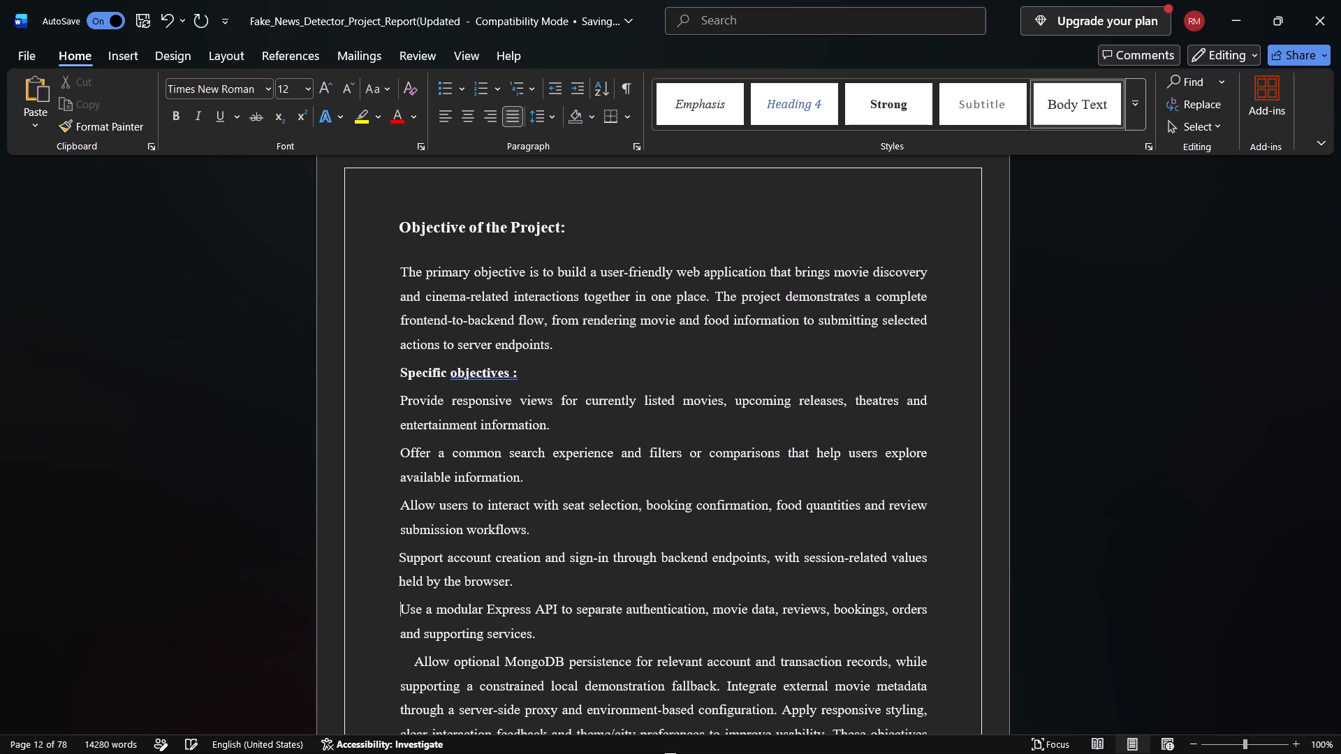
left_click(415, 656)
key("BackSpace")
key("BackSpace")
key("BackSpace")
key("BackSpace")
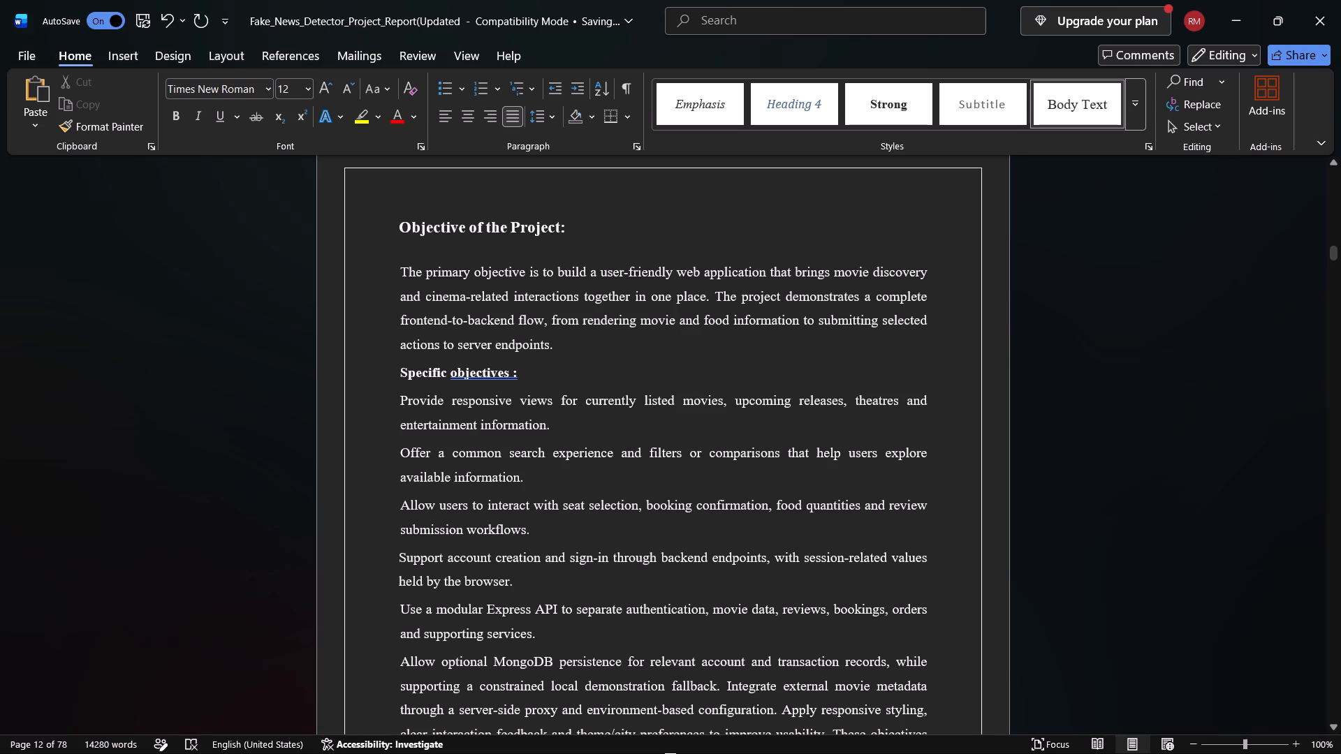
Split the final objectives paragraph into separate paragraphs starting at "Integrate external movie metadata" and "Apply responsive styling", reducing the first one's indent.
scroll(520, 613, "down", 1)
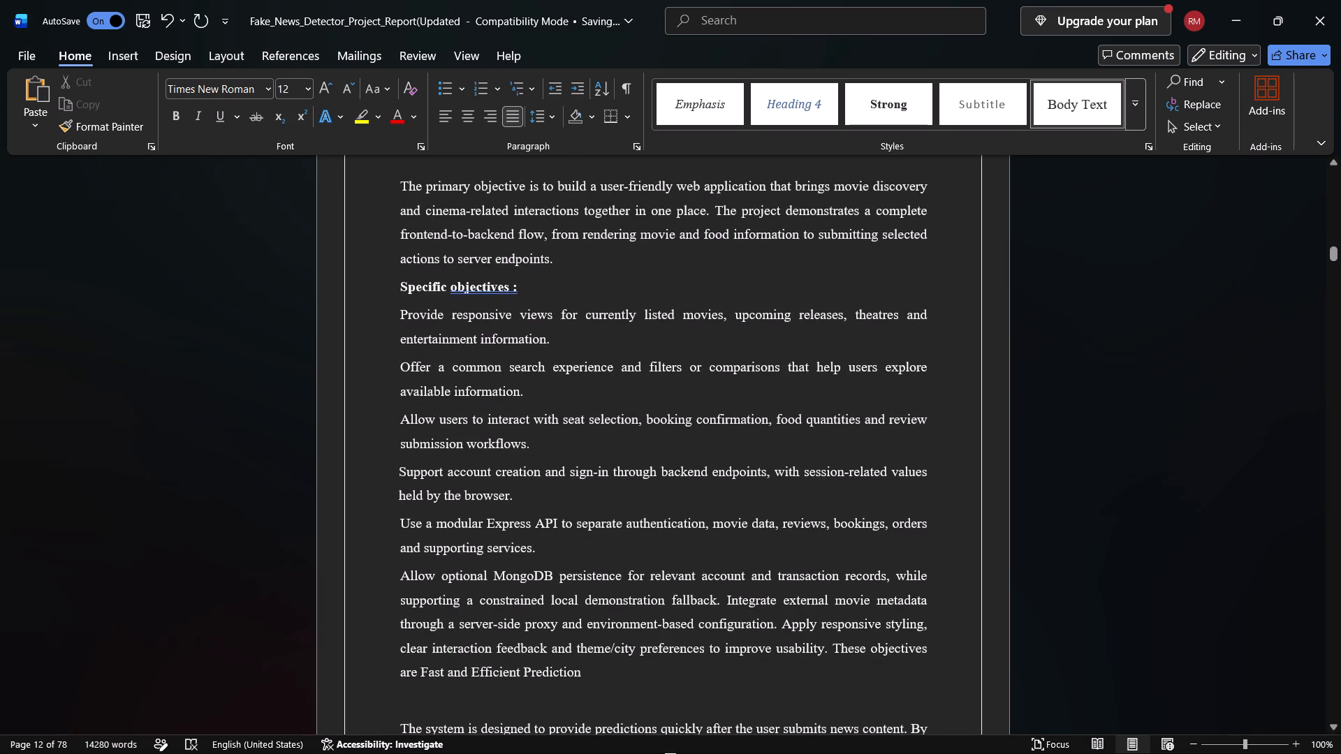
left_click(721, 601)
key("Return")
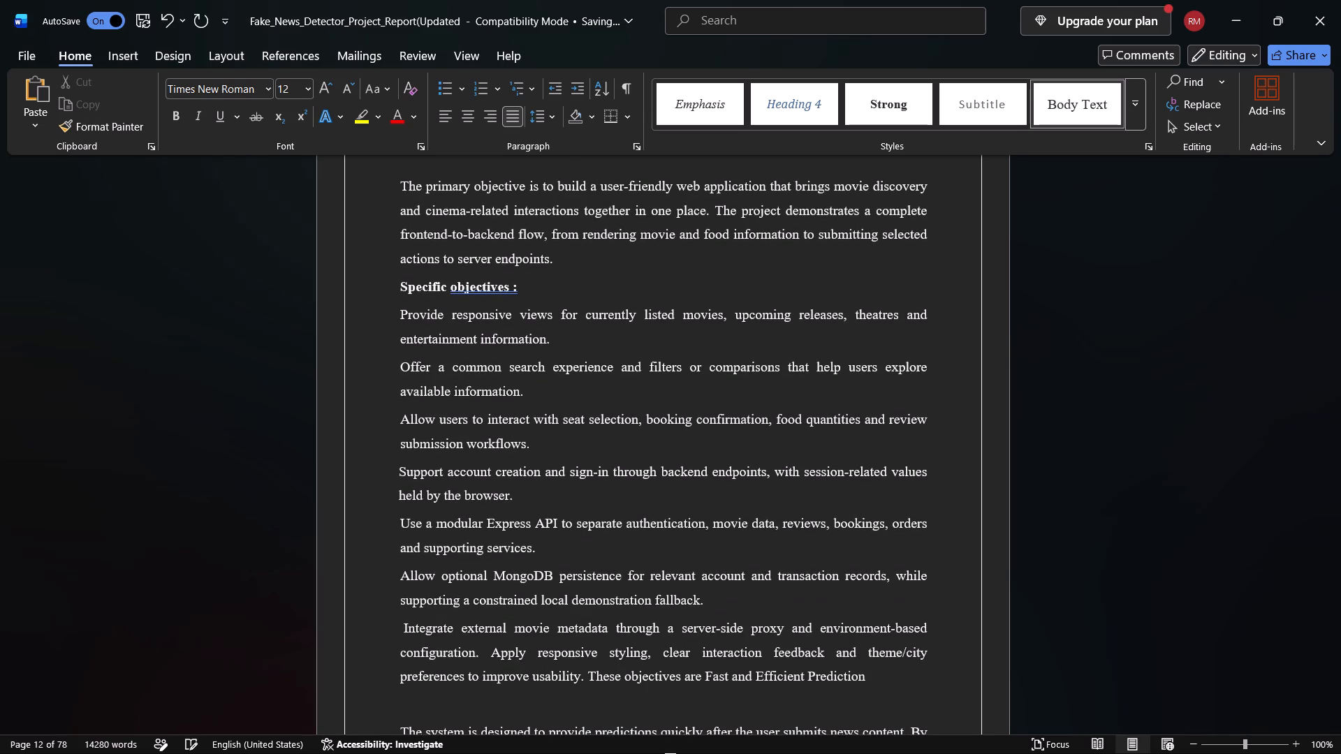
key("BackSpace")
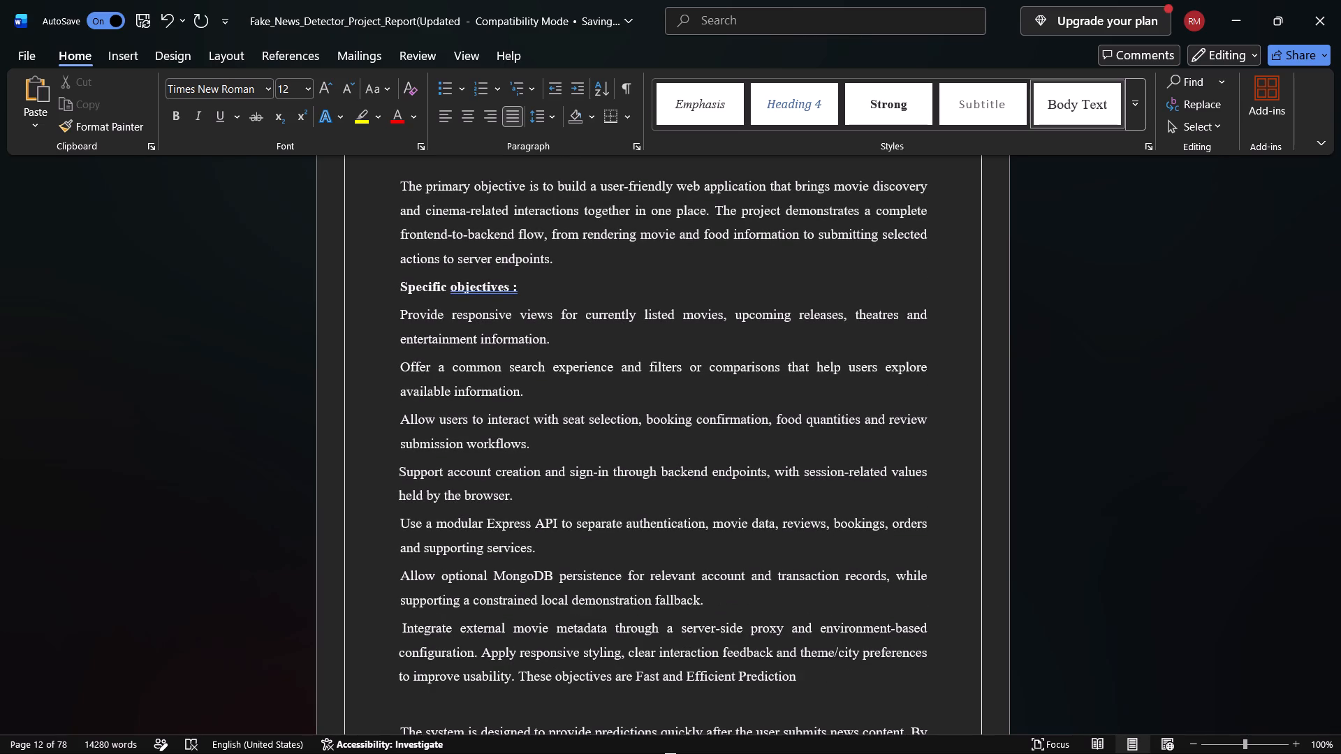
left_click(481, 655)
key("Return")
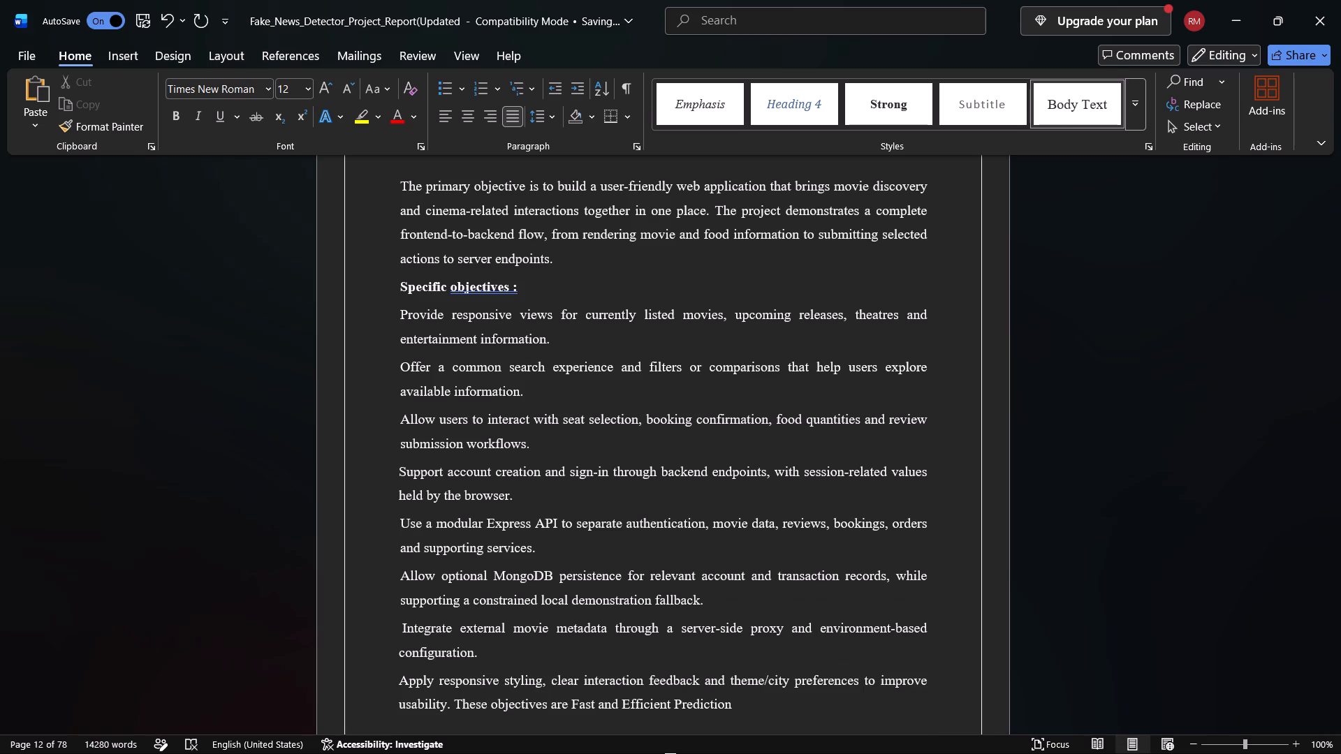
Switch to the other open Word report at its "Fast and Efficient Prediction" section.
key("alt+Tab")
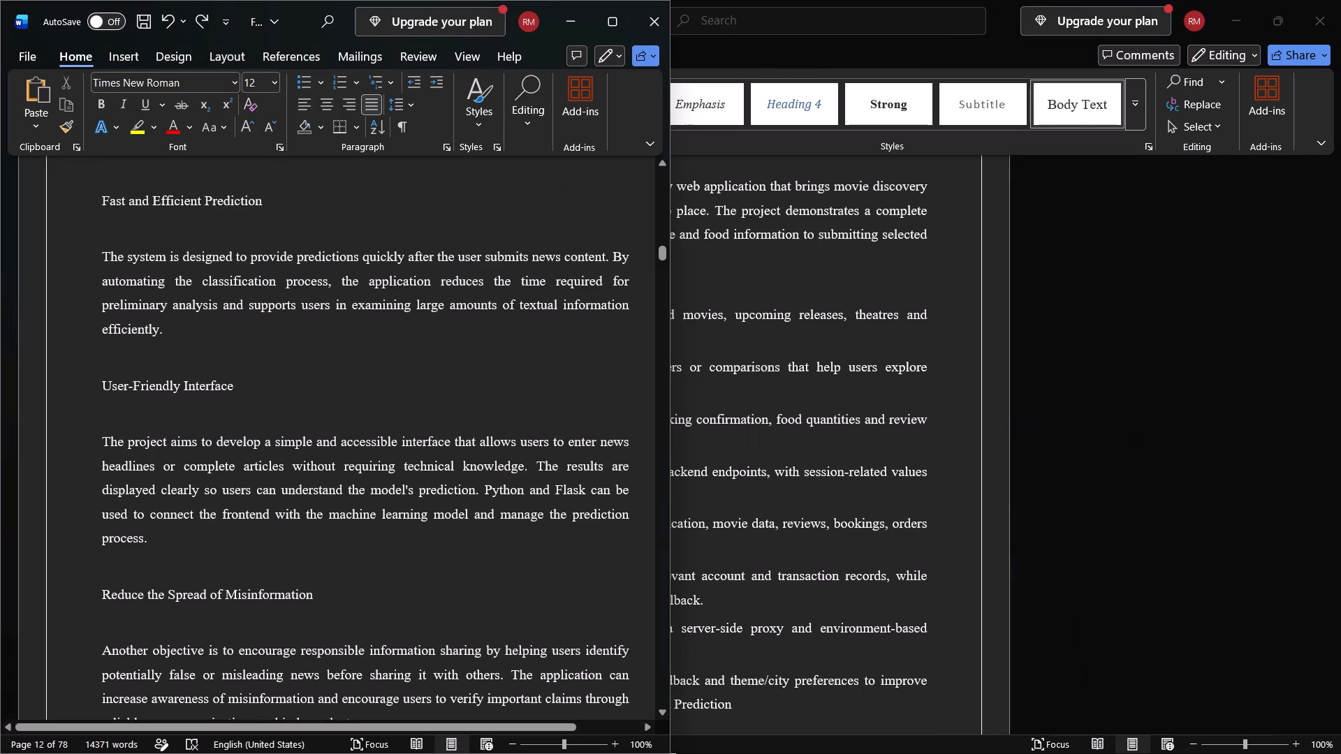
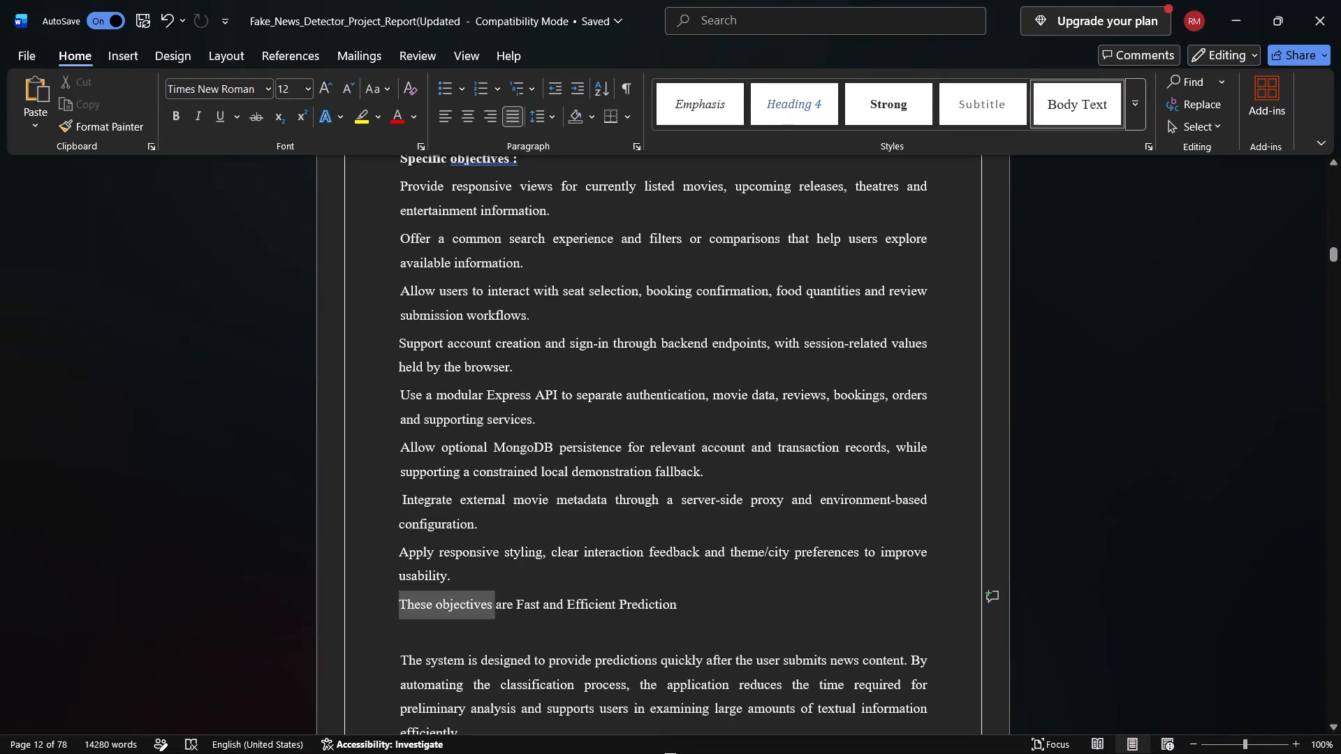
Paste the "These objectives are evaluated as software capabilities" paragraph over the unfinished "These objectives are Fast and Efficient Prediction" line.
key("ctrl+v")
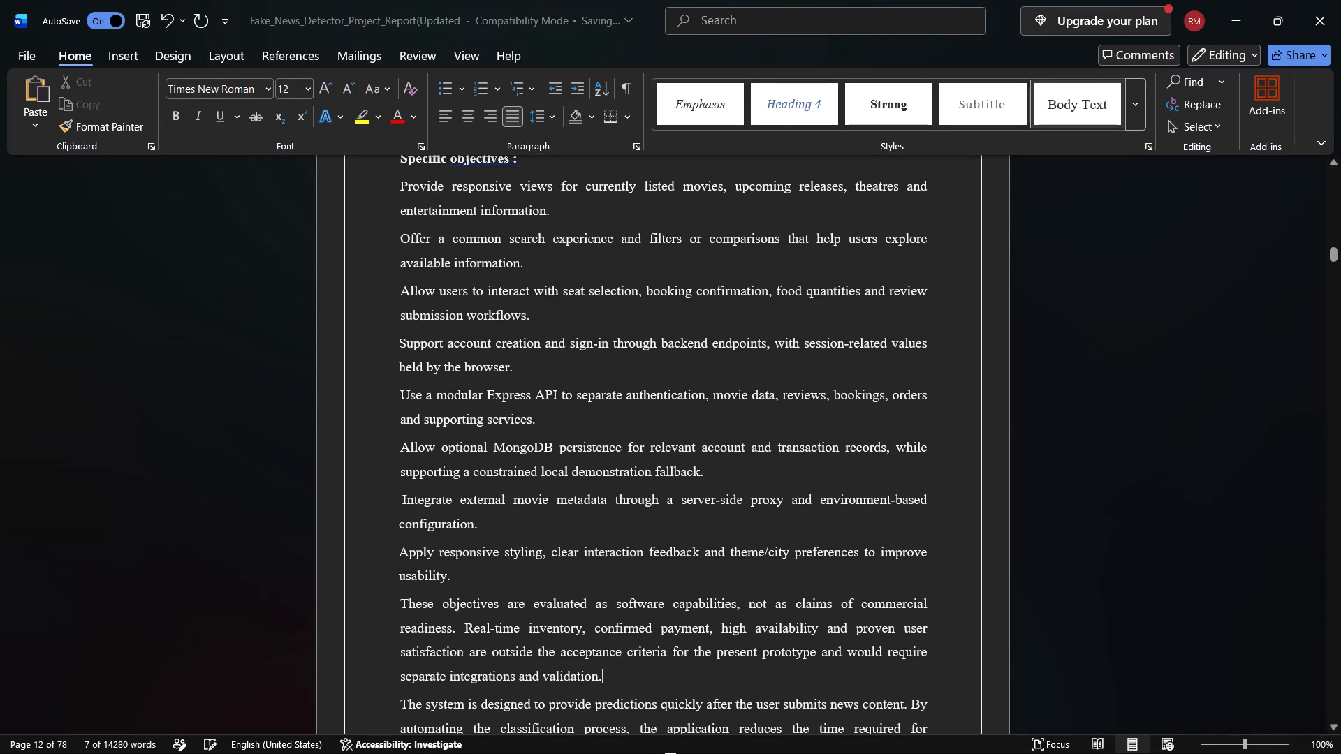
Insert five paragraph breaks after "separate integrations and validation." to push the old "The system is designed" paragraph onto the following page.
scroll(595, 688, "down", 1)
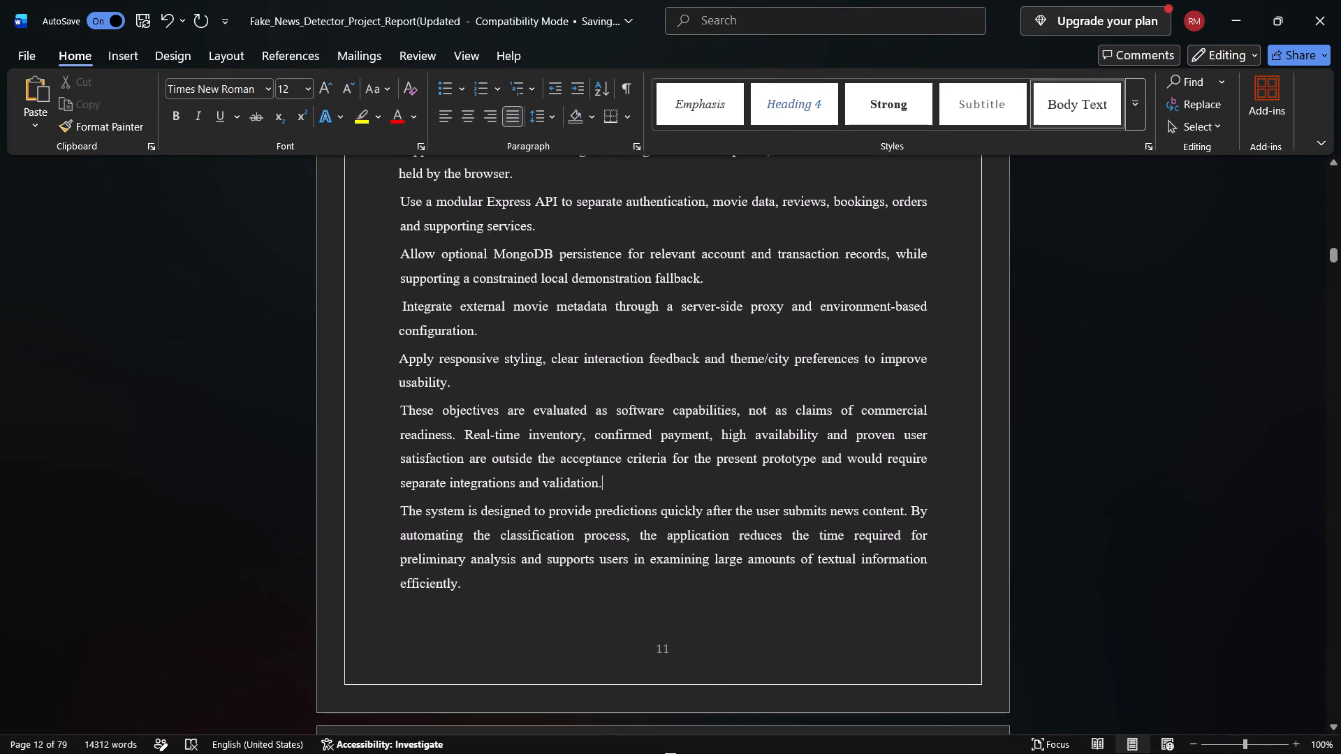
left_click(617, 489)
key("Return")
key("Return")
key("Return")
key("Return")
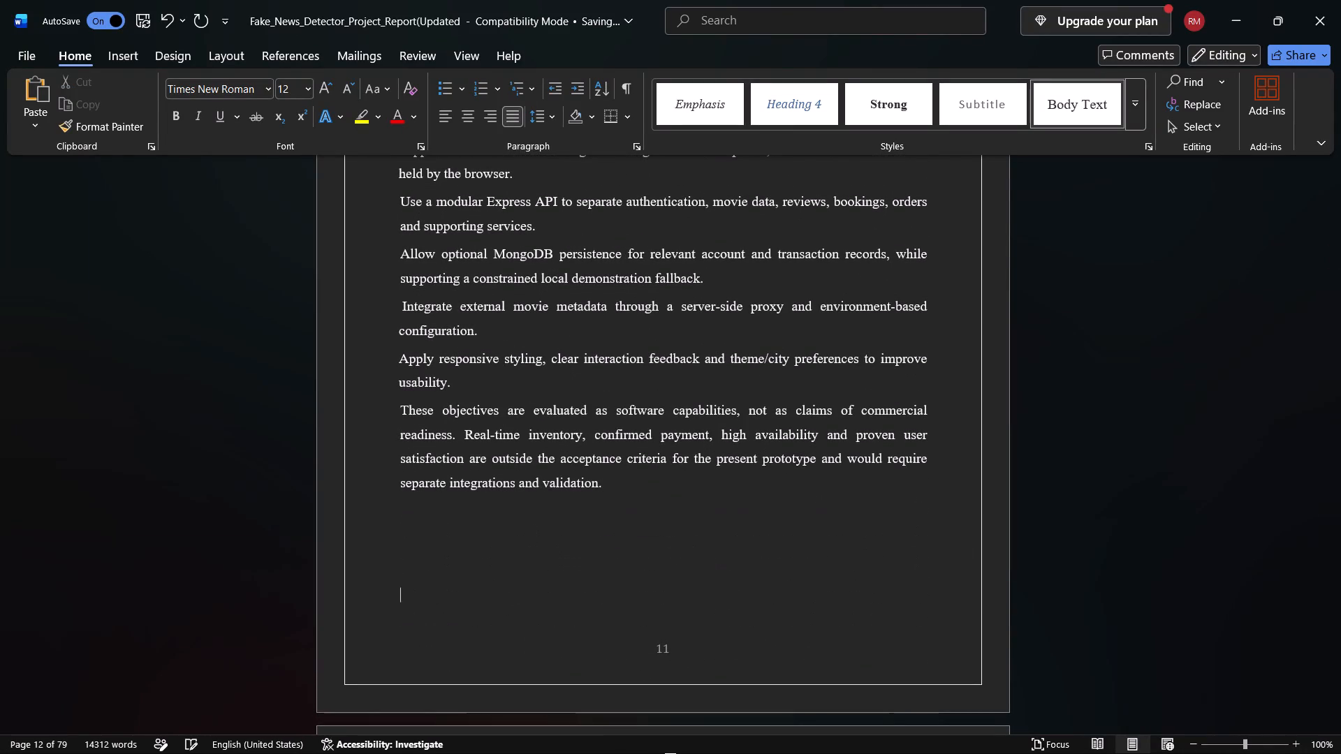
key("Return")
Insert a blank line between the "Apply responsive styling" objective and the "These objectives are evaluated" paragraph.
scroll(645, 377, "up", 1)
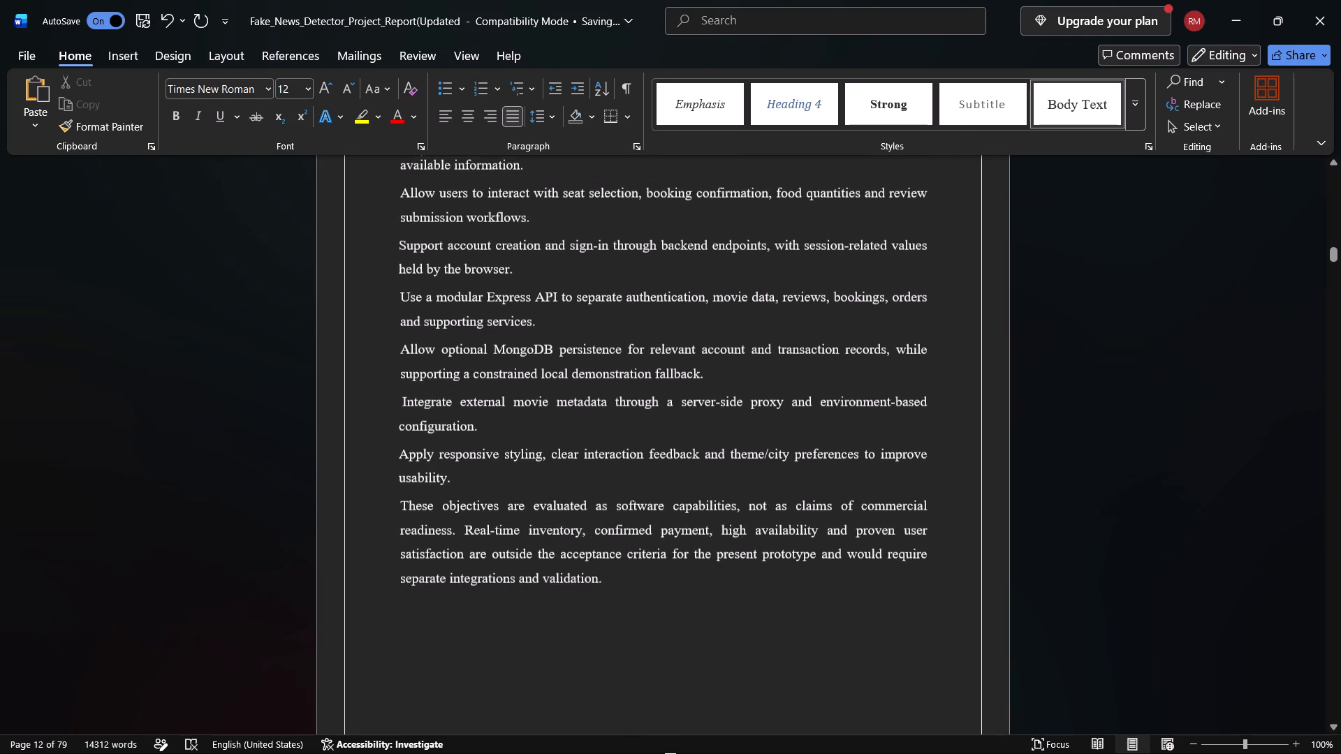
left_click(466, 482)
key("Return")
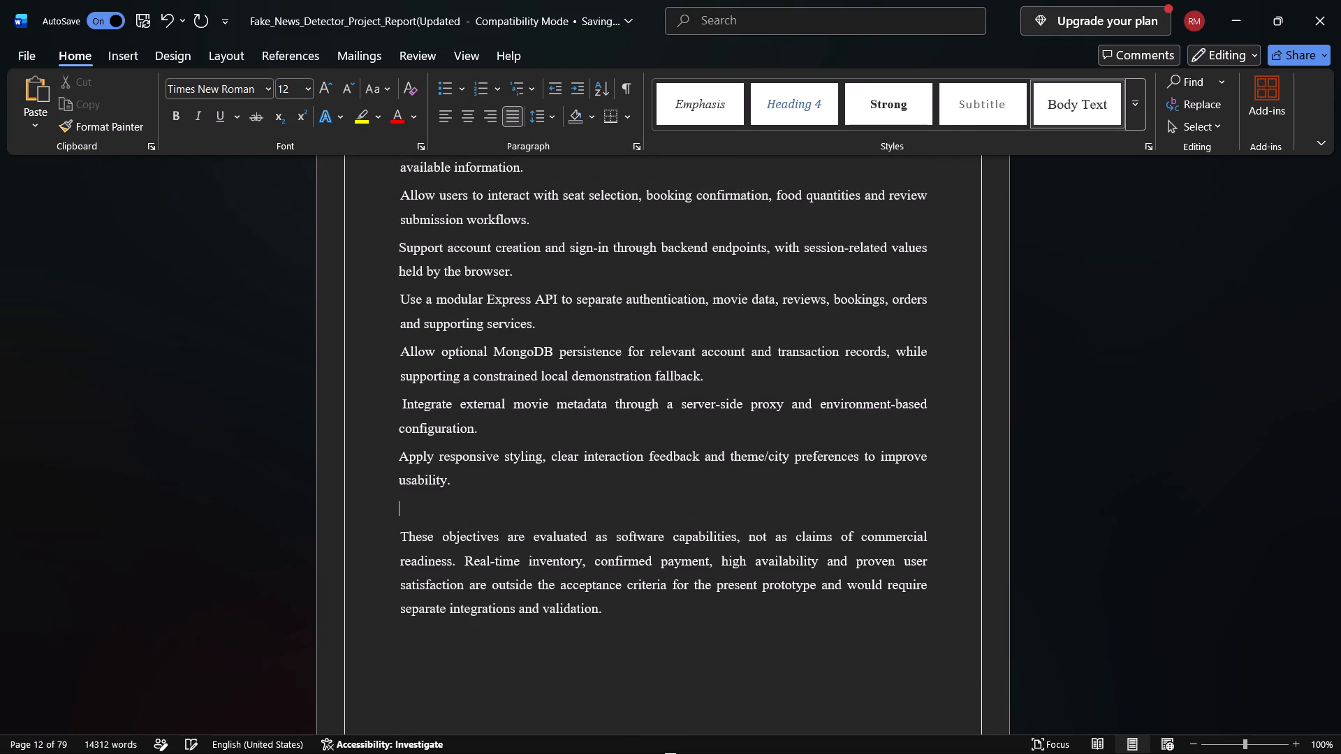
Set the font size of all text under "Objective of the Project", from "The primary objective" through the closing paragraph, to 13.
scroll(579, 484, "up", 2)
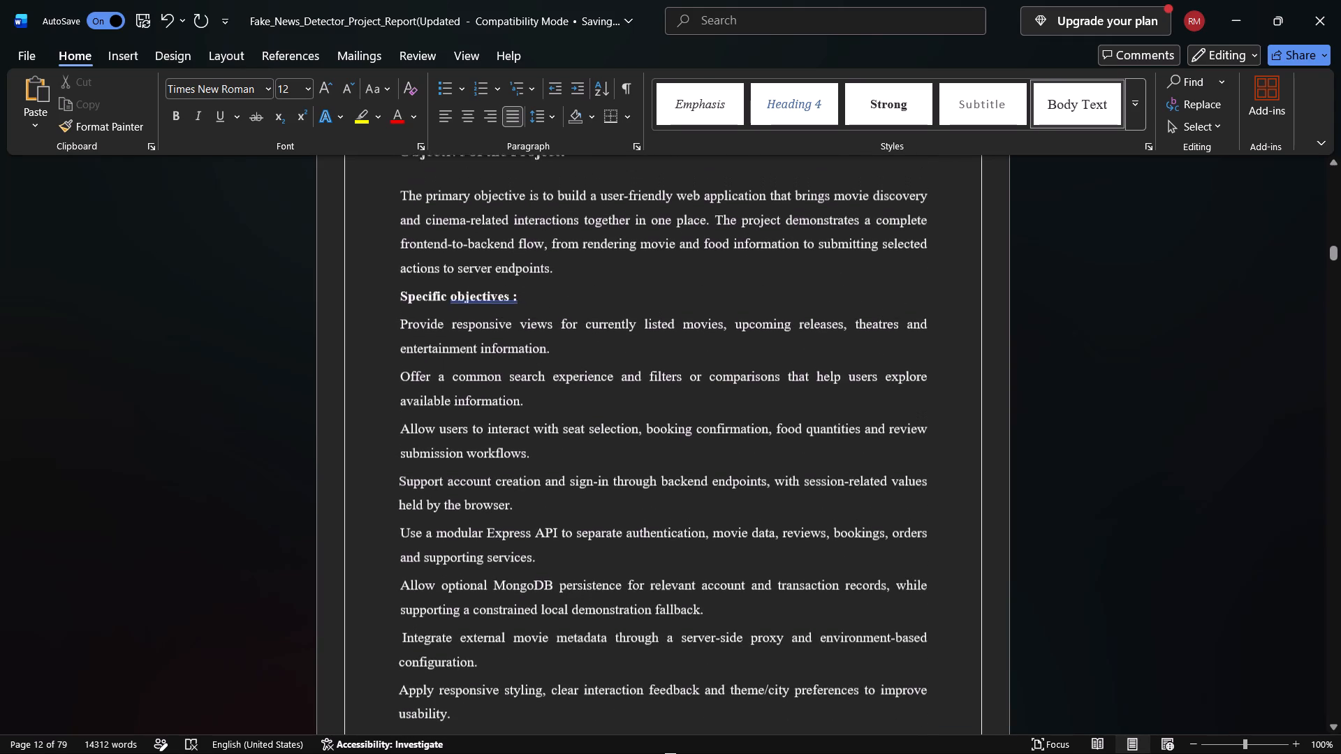
scroll(437, 278, "up", 1)
left_click_drag(398, 306, 564, 566)
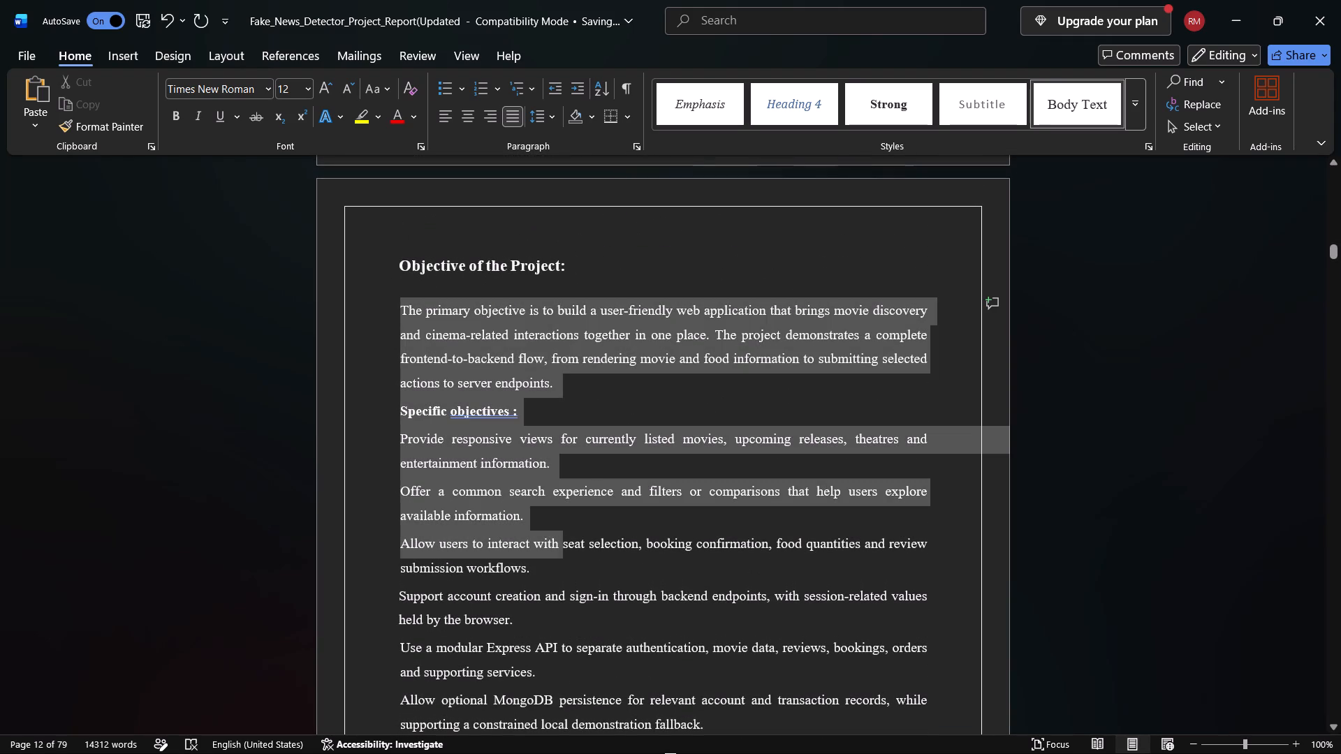
left_click_drag(564, 566, 686, 662)
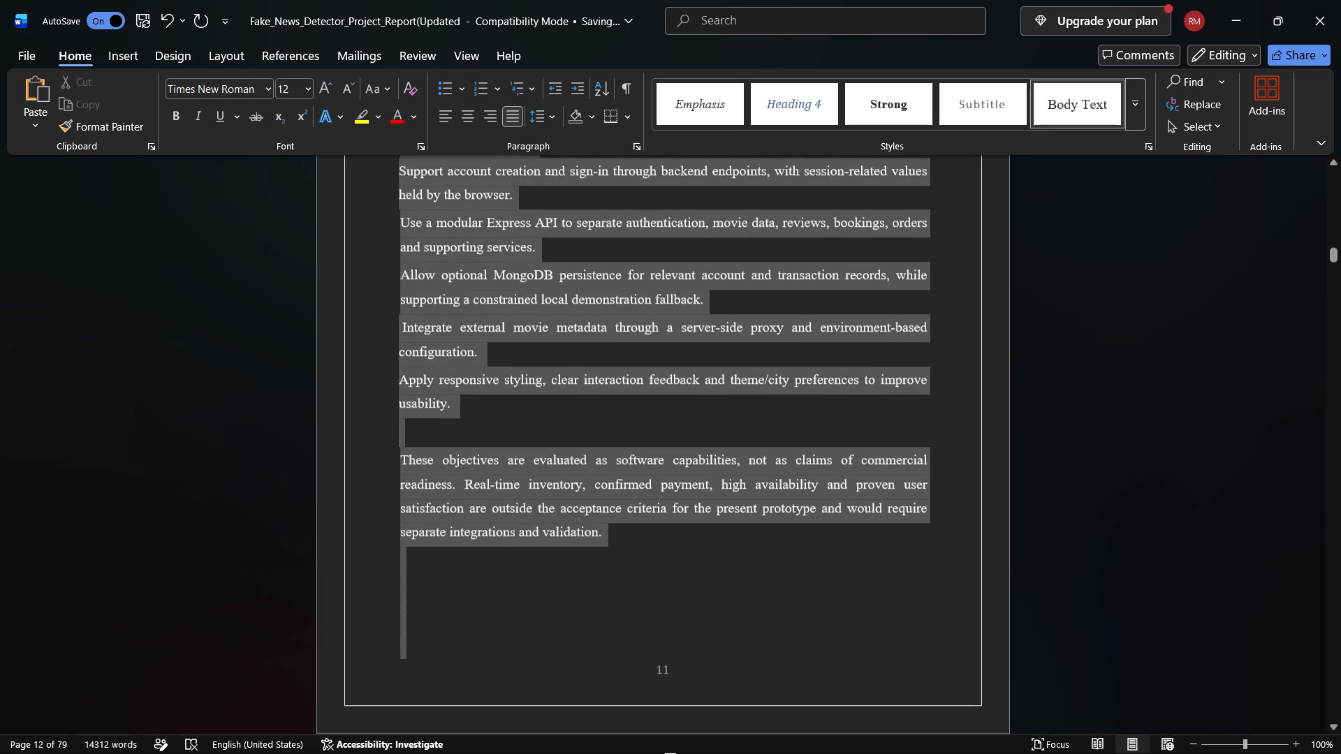
left_click_drag(686, 662, 662, 576)
left_click(792, 524)
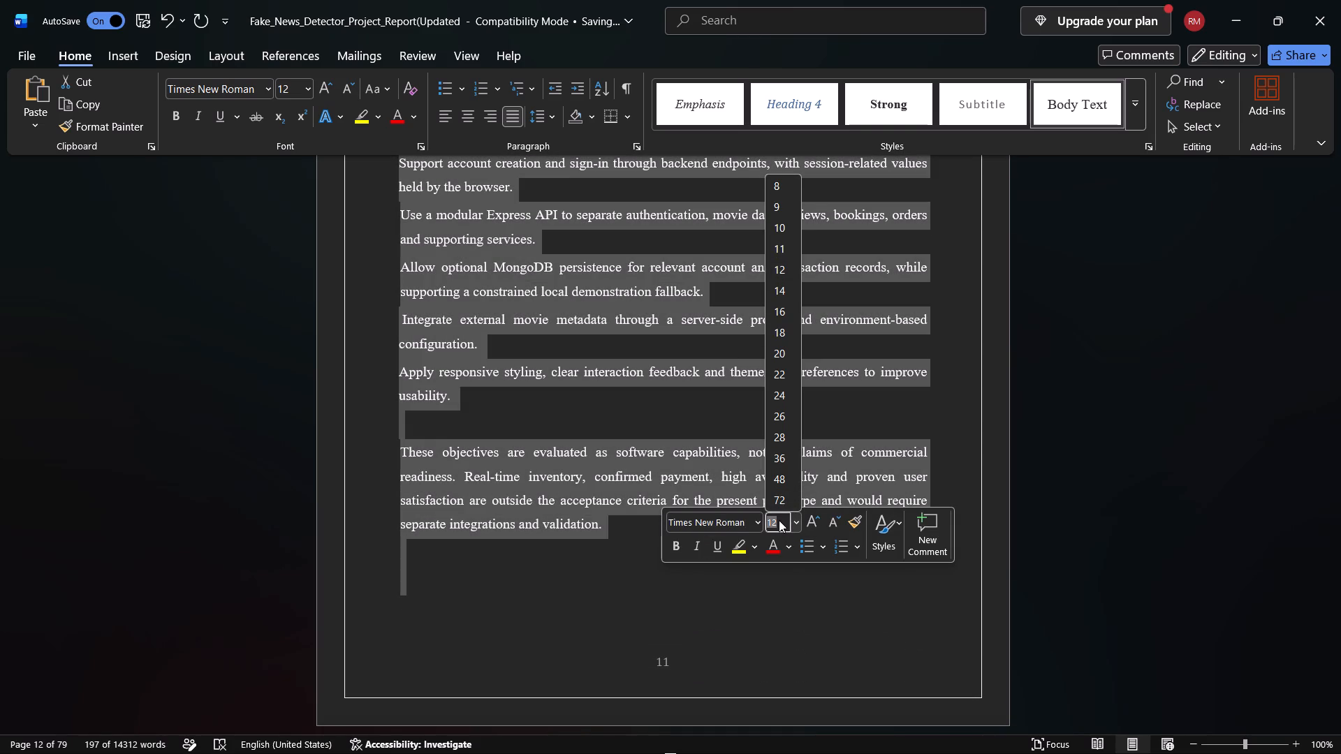
key("BackSpace")
type("13")
key("Return")
left_click(847, 631)
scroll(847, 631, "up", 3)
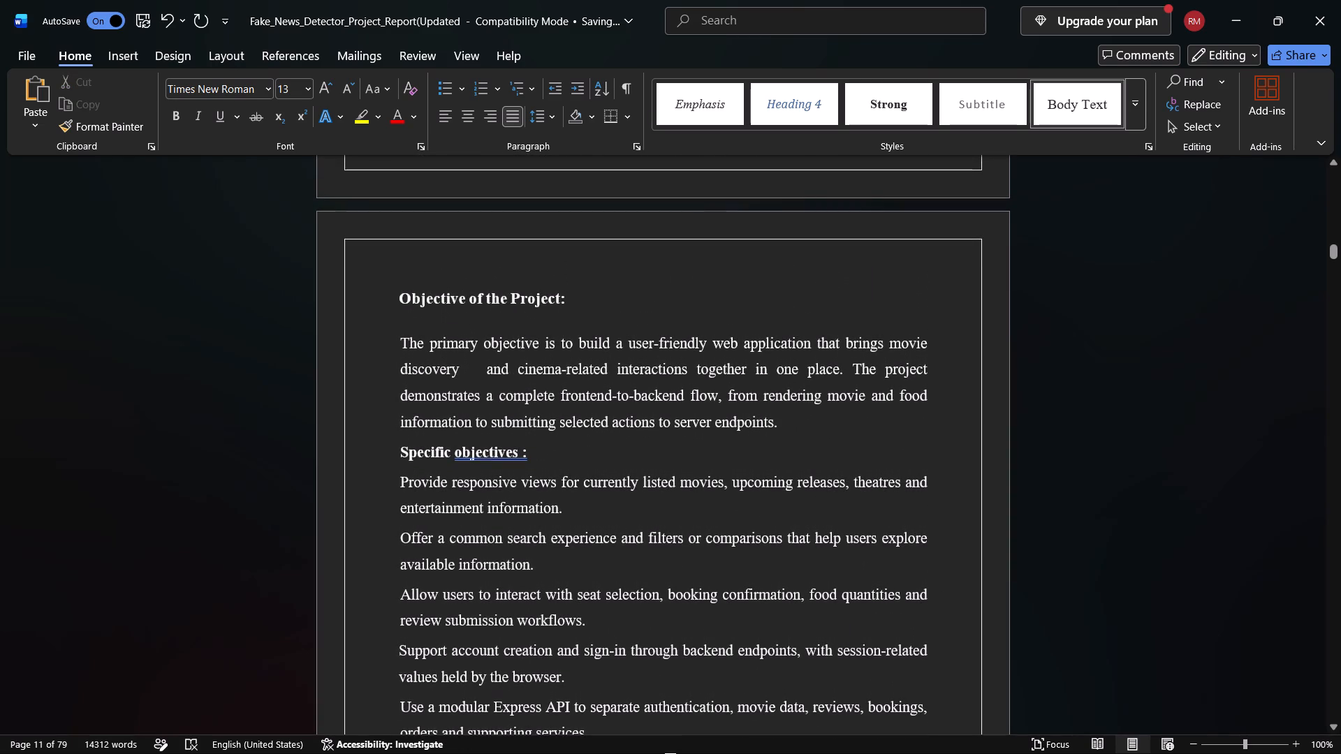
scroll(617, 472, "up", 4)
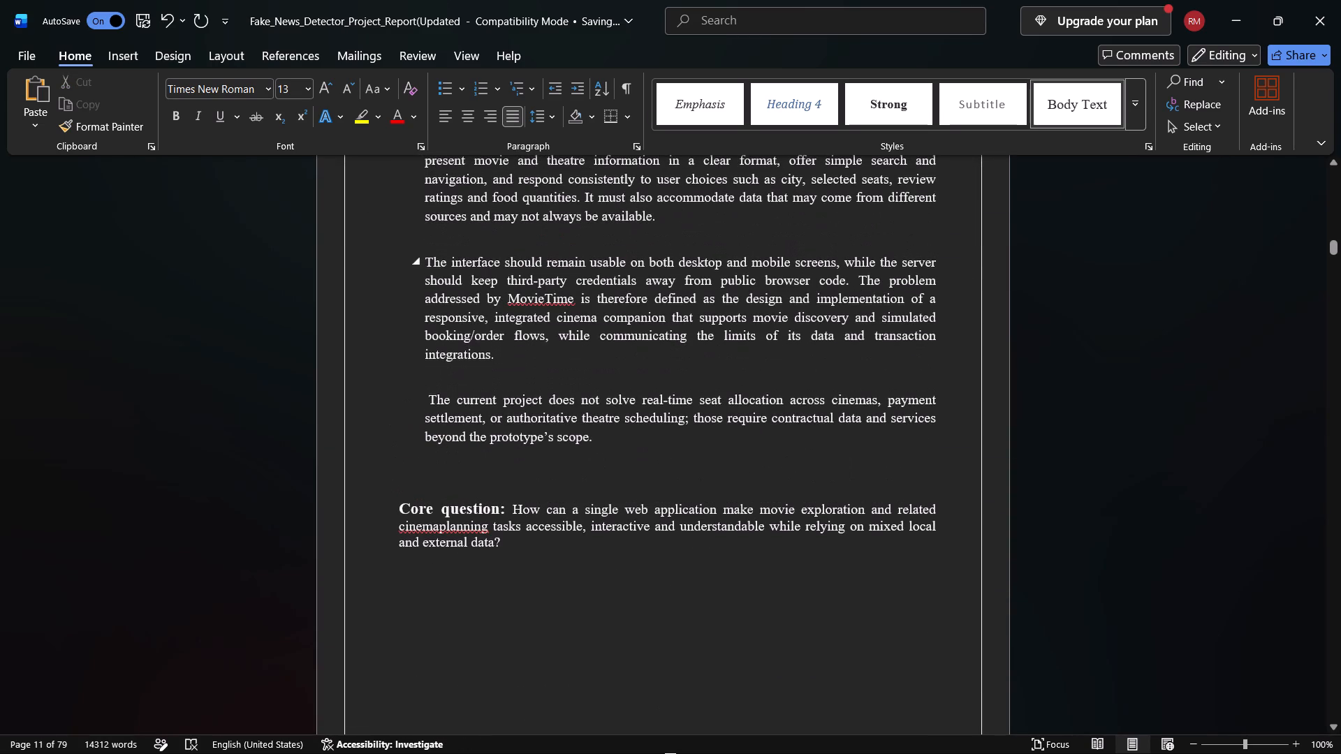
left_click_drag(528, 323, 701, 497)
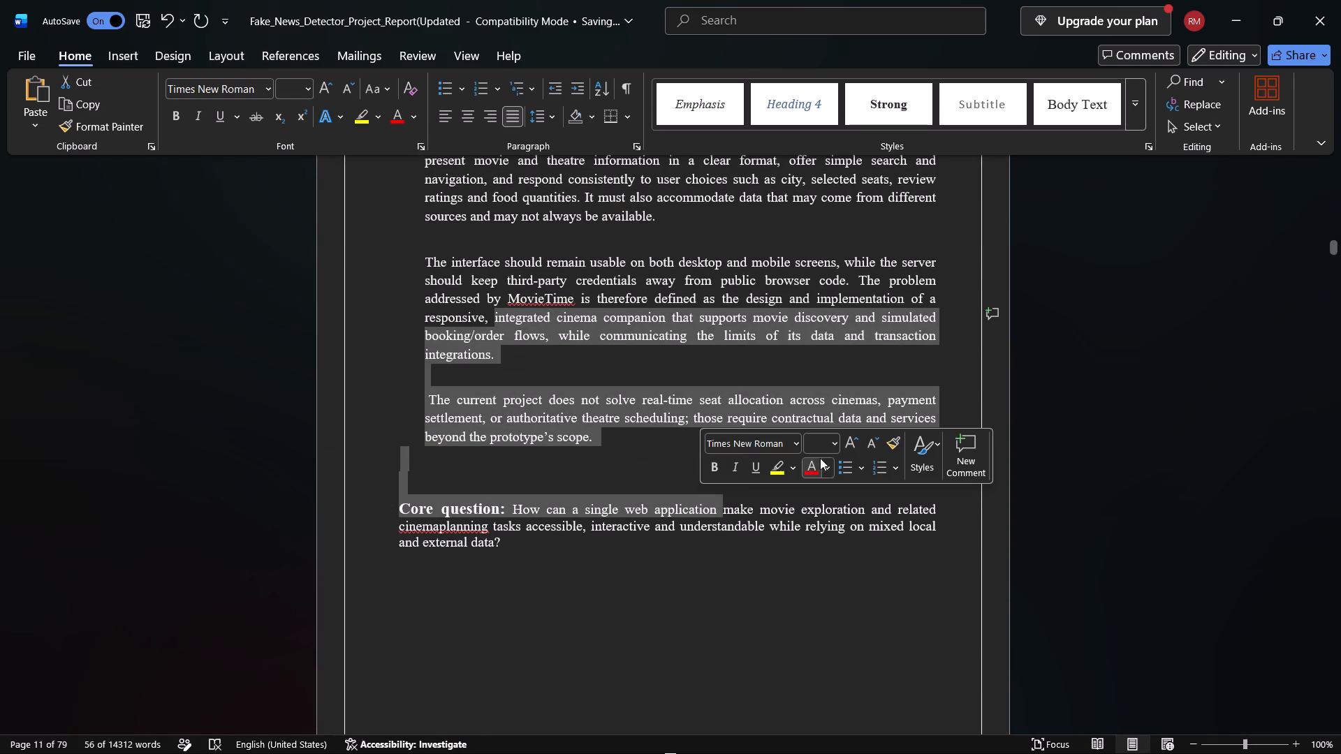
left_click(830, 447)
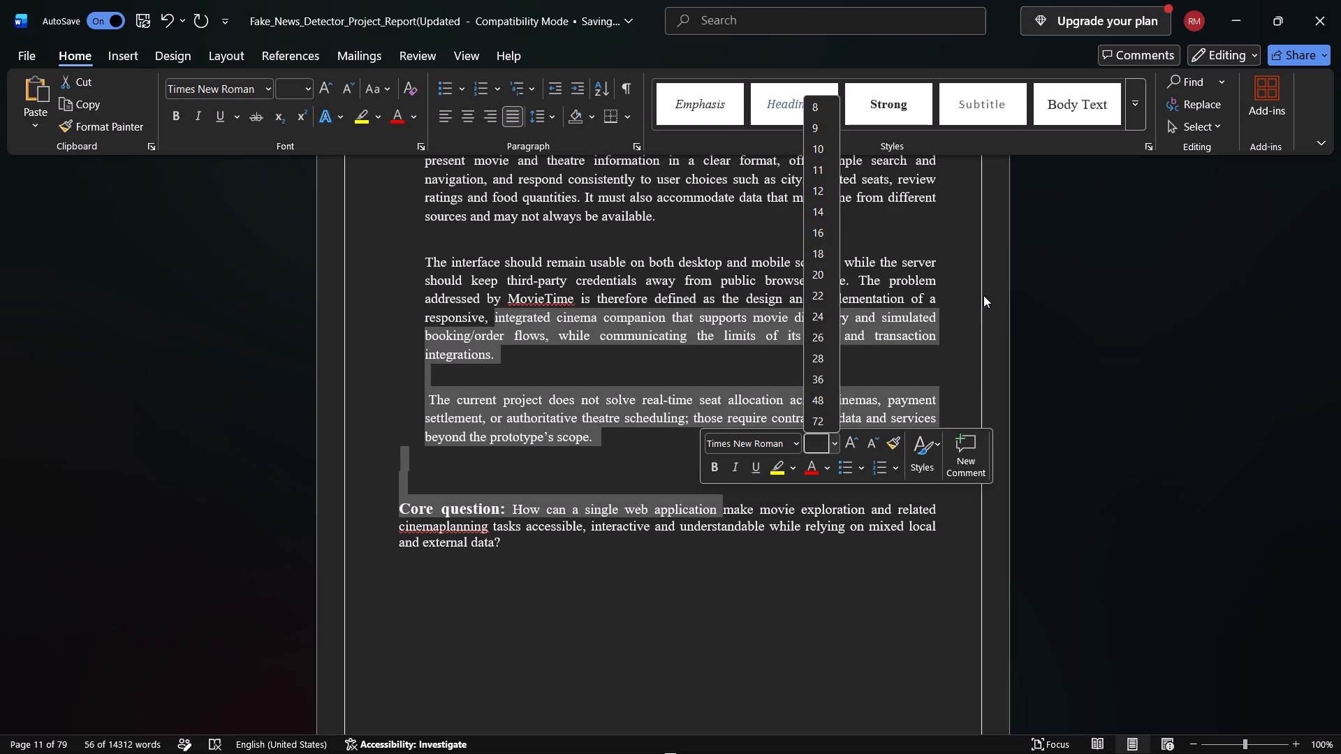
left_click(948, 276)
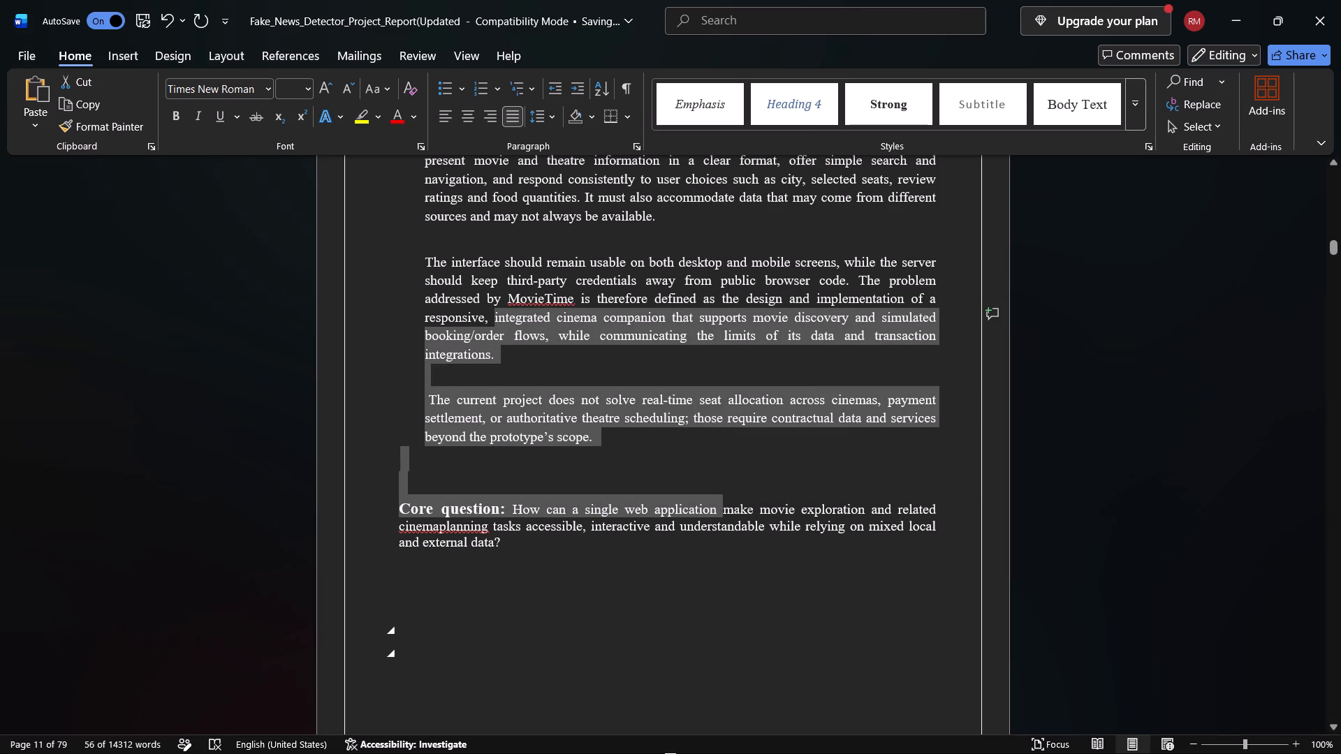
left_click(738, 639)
Set the Problem Definition text, from "Moviegoers commonly use" through the Core question paragraph, to font size 12.
scroll(738, 639, "up", 1)
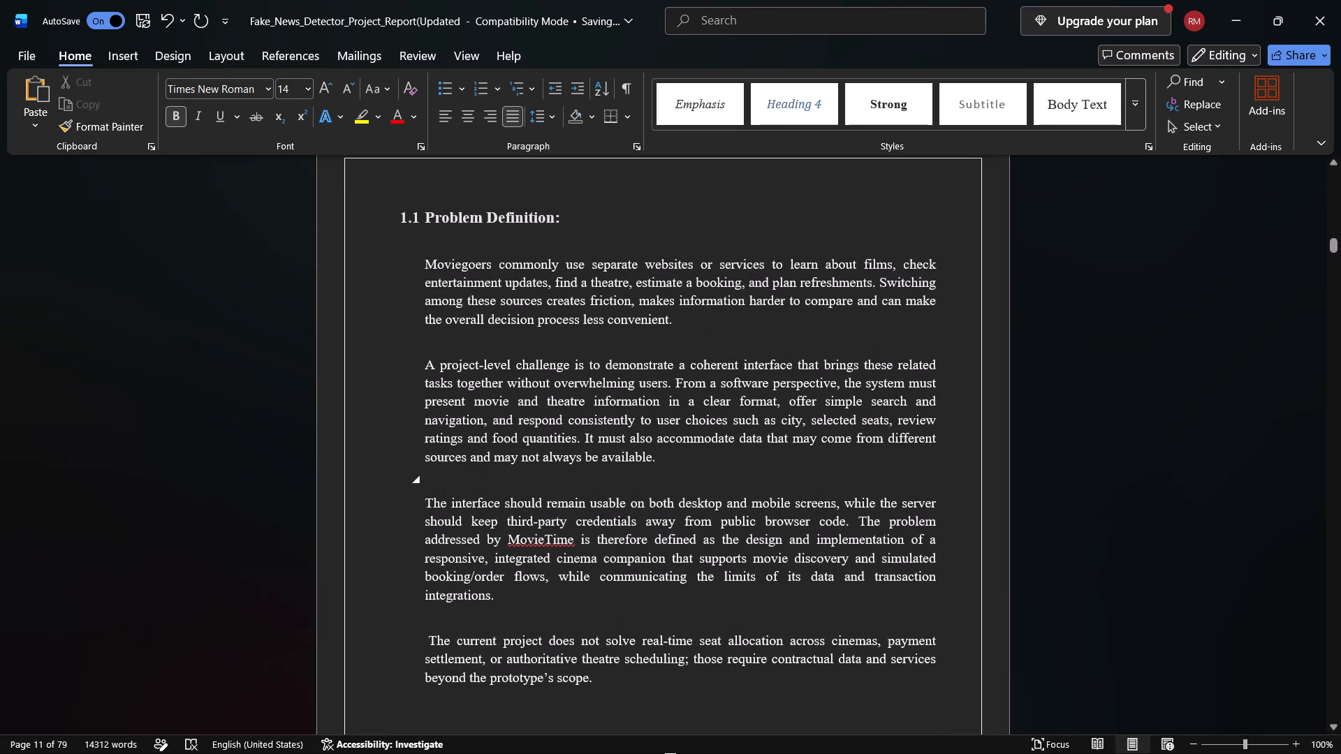
left_click_drag(418, 267, 426, 259)
left_click_drag(426, 259, 425, 260)
left_click_drag(425, 260, 783, 707)
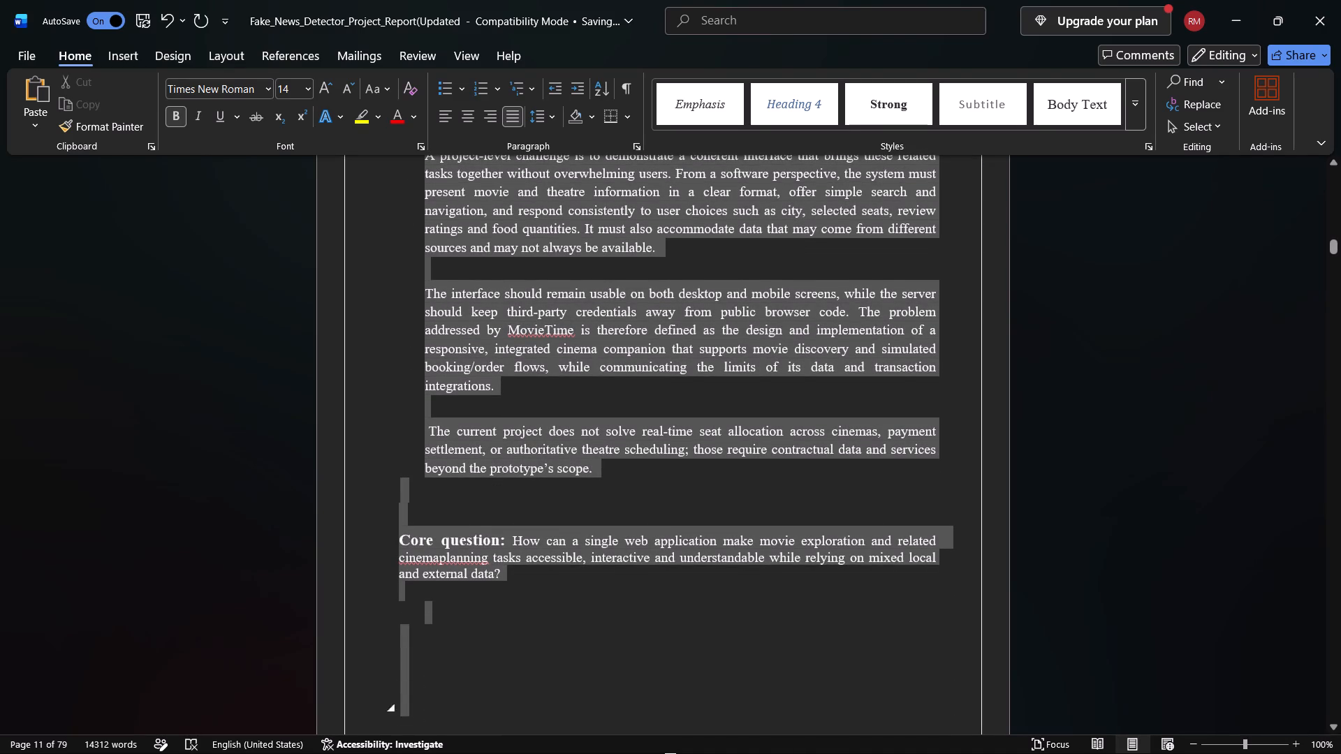
left_click_drag(783, 707, 778, 628)
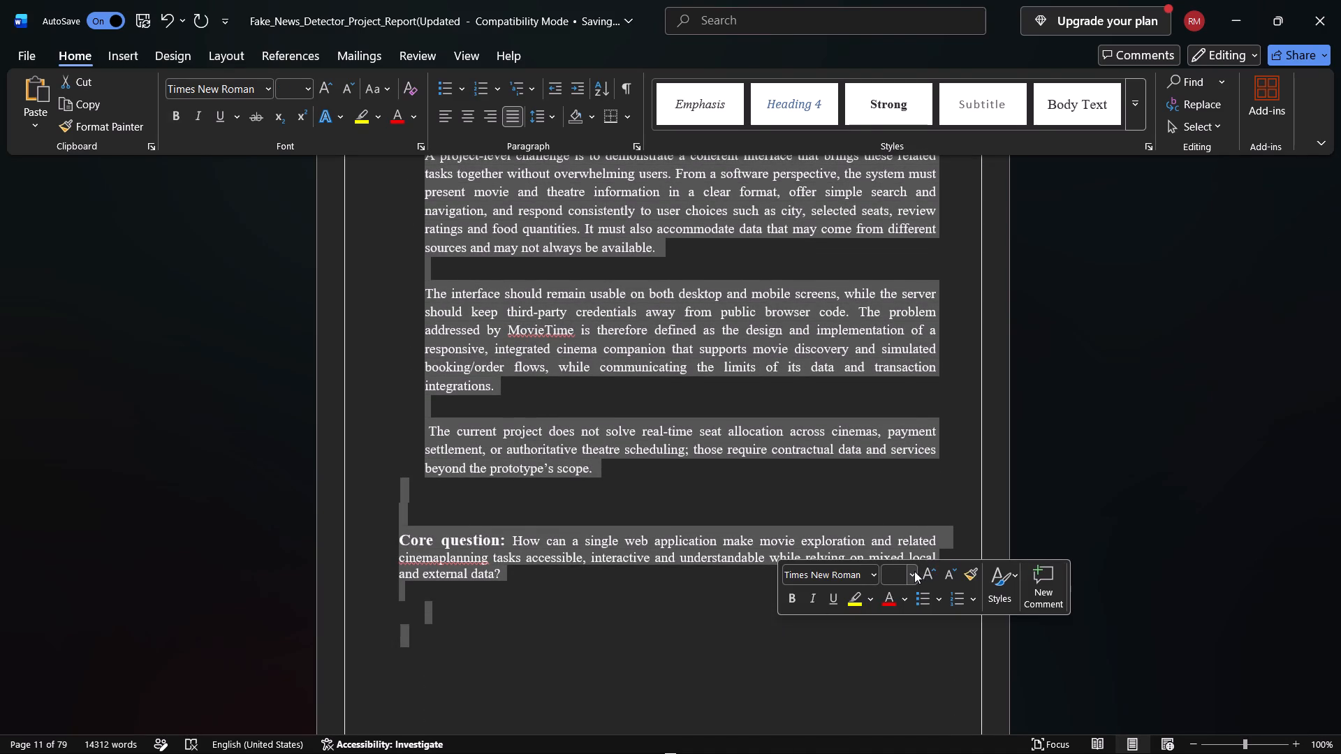
left_click(914, 571)
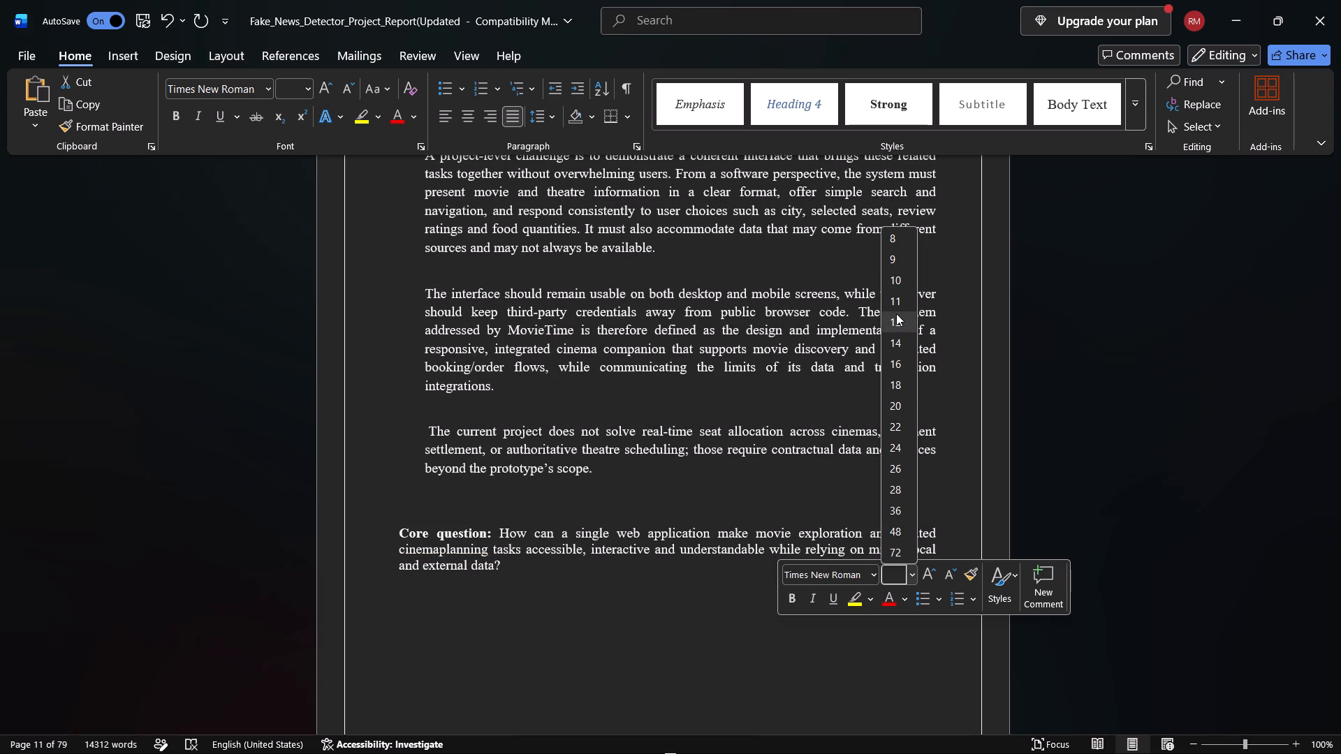
left_click(896, 320)
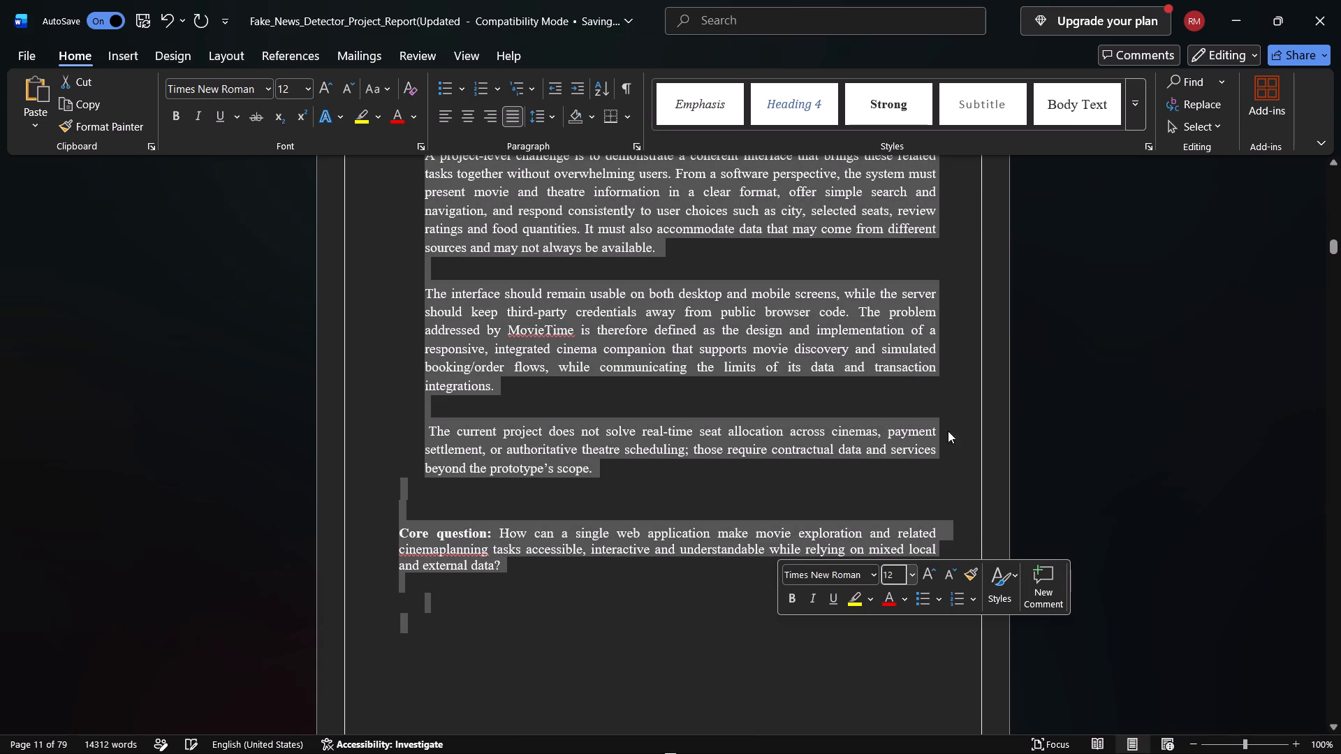
left_click(960, 431)
Check the font size of the Chapter 1 Introduction paragraphs.
scroll(960, 431, "up", 1)
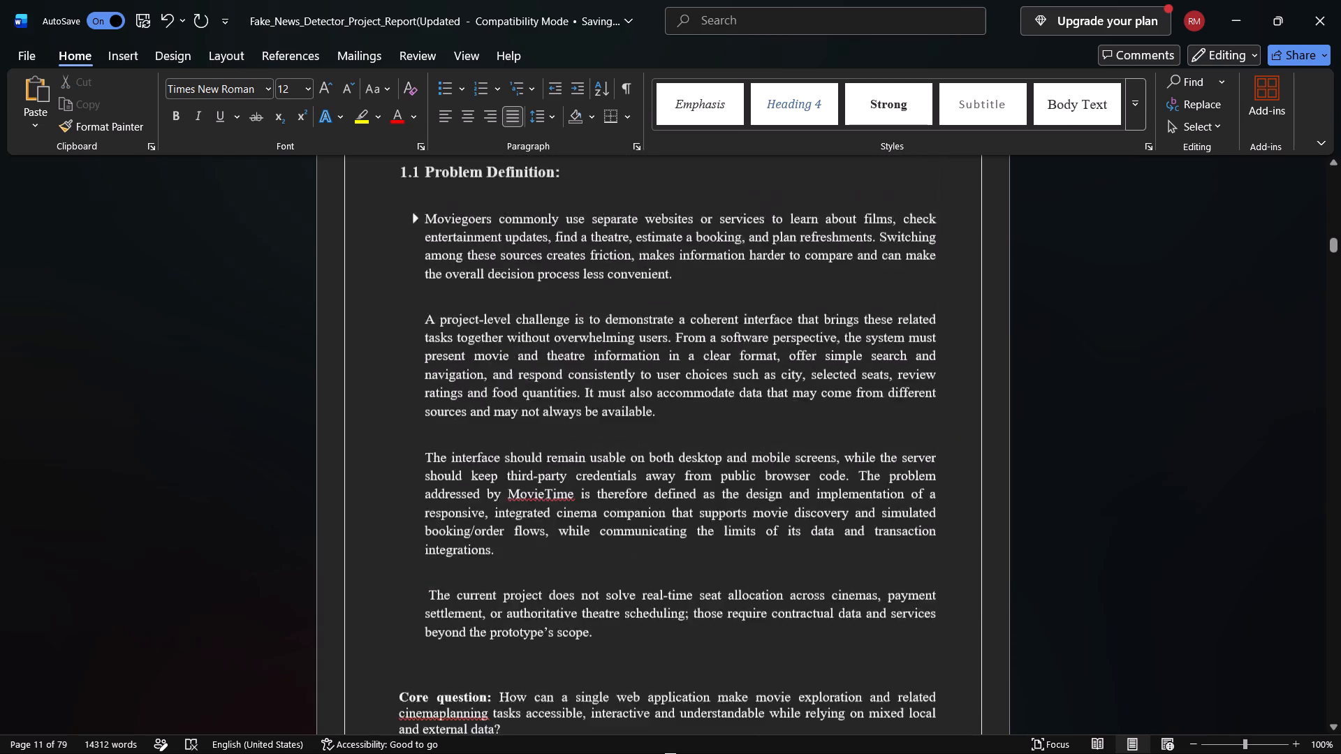
scroll(960, 431, "up", 1)
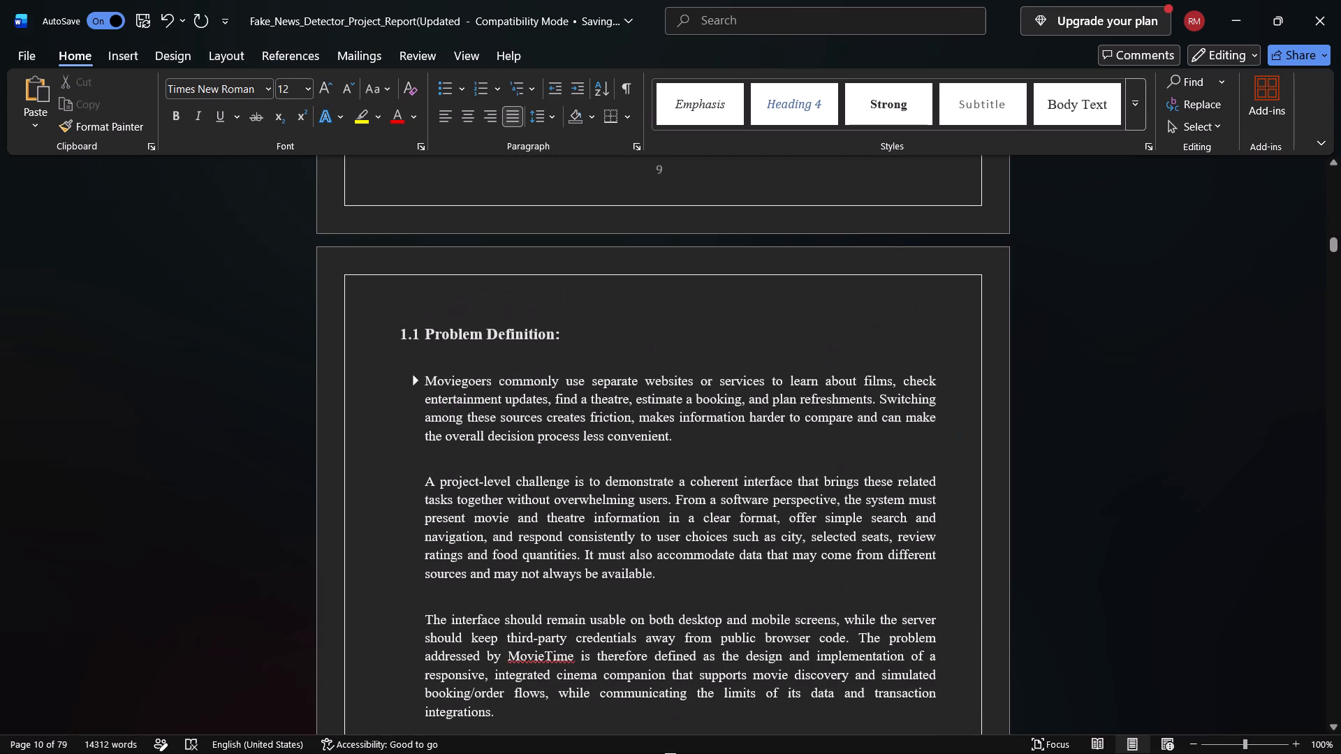
scroll(960, 431, "up", 5)
scroll(837, 431, "up", 1)
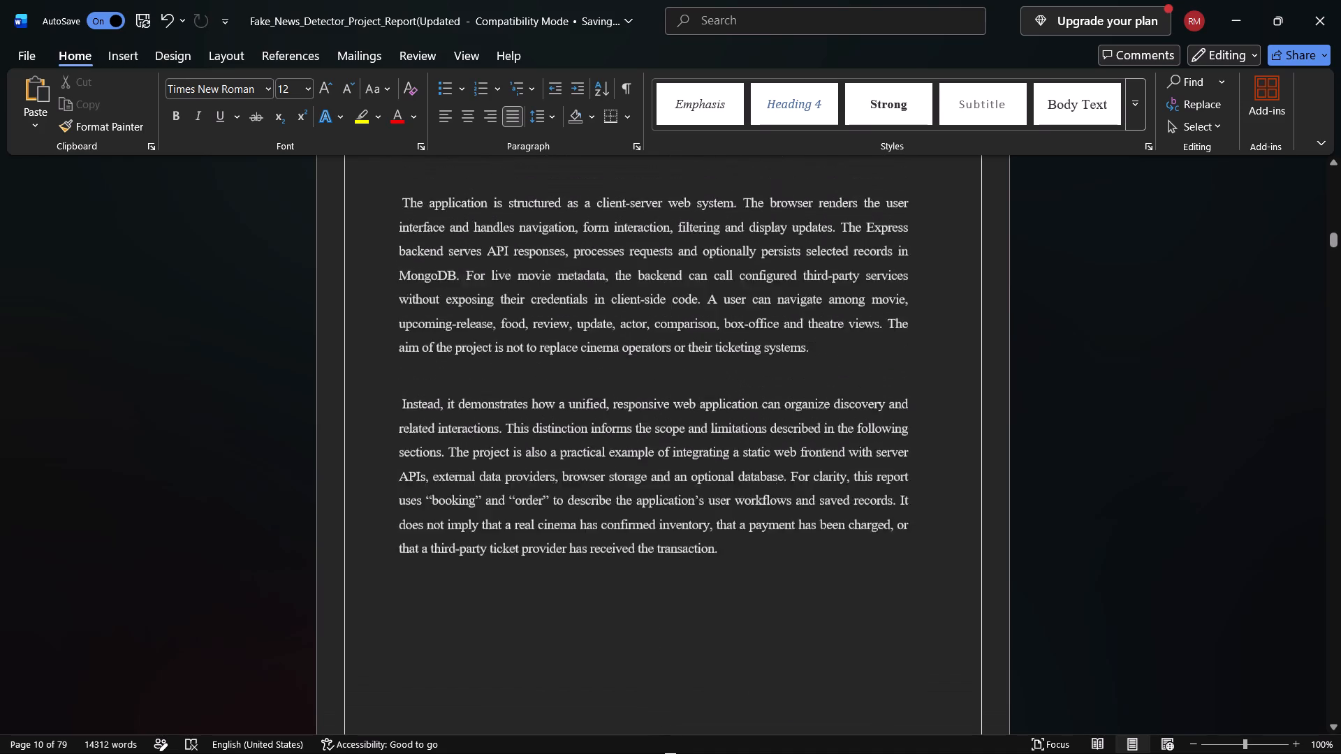
scroll(465, 265, "up", 1)
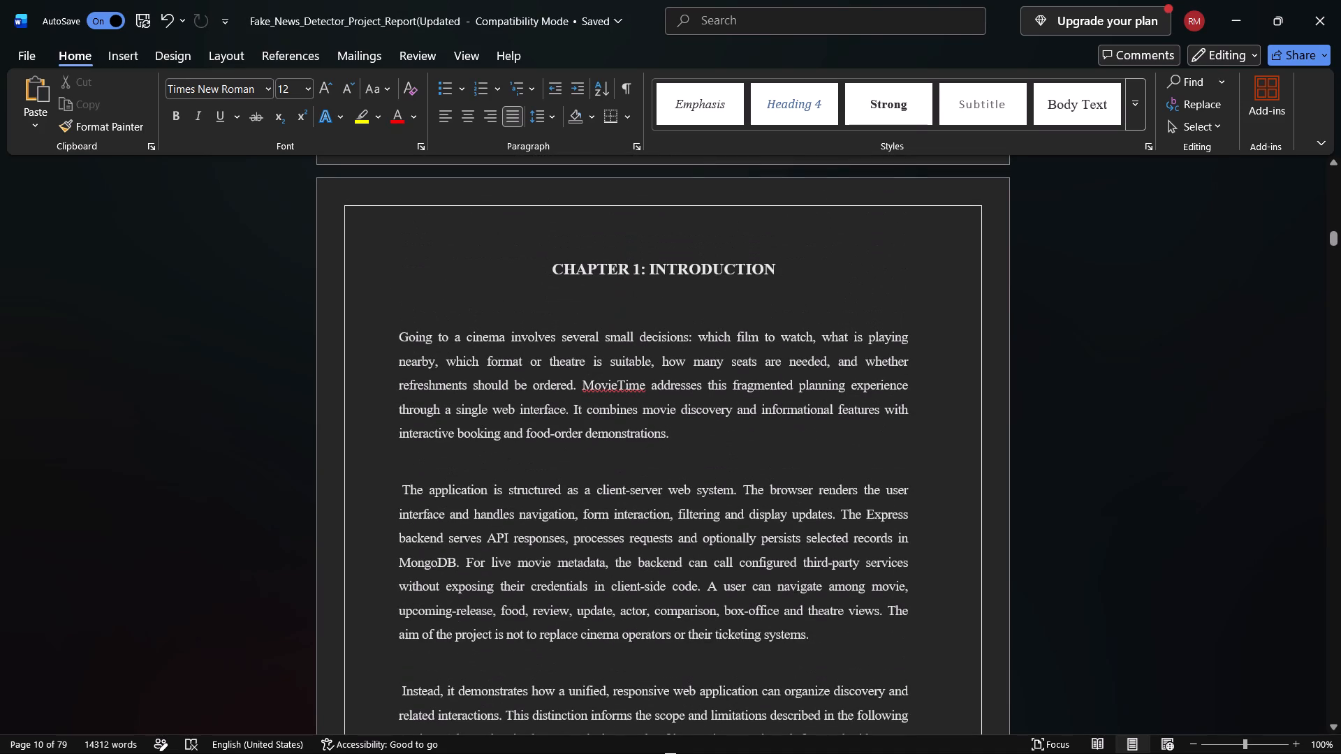
left_click_drag(400, 333, 729, 702)
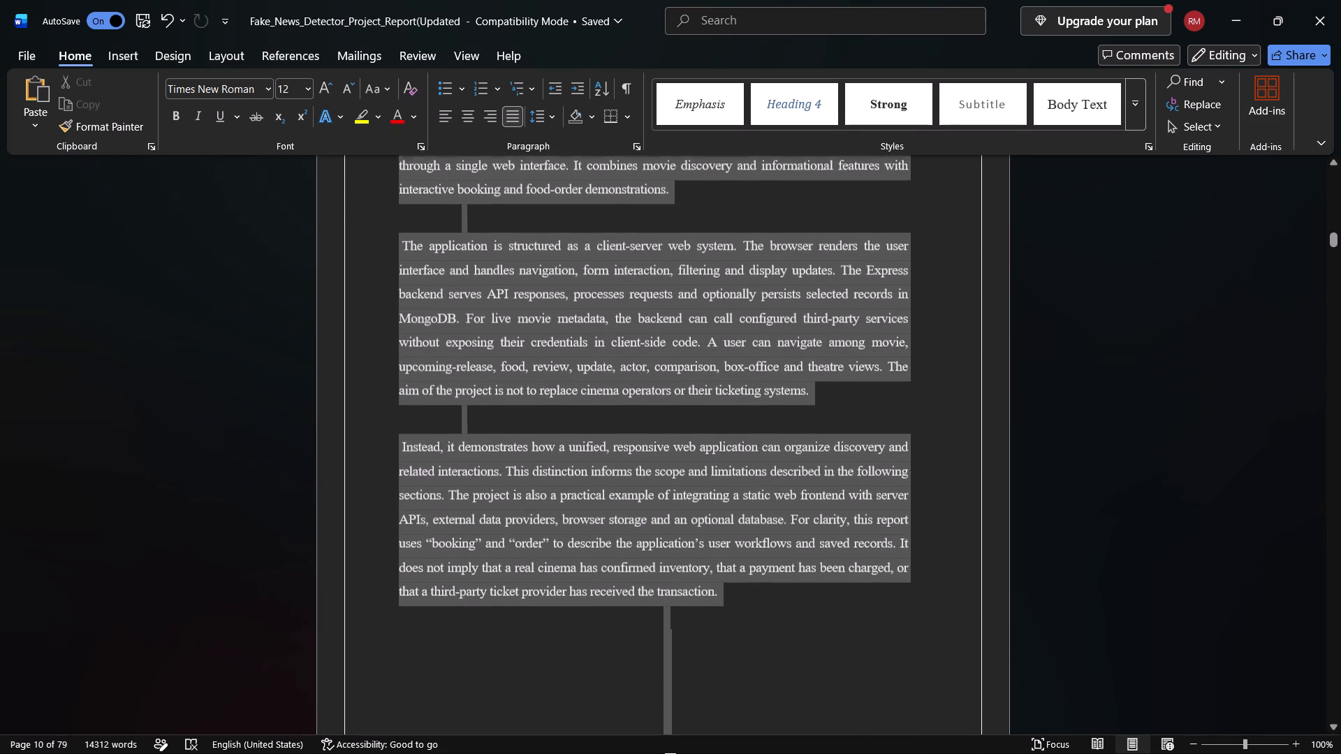
left_click_drag(729, 702, 732, 620)
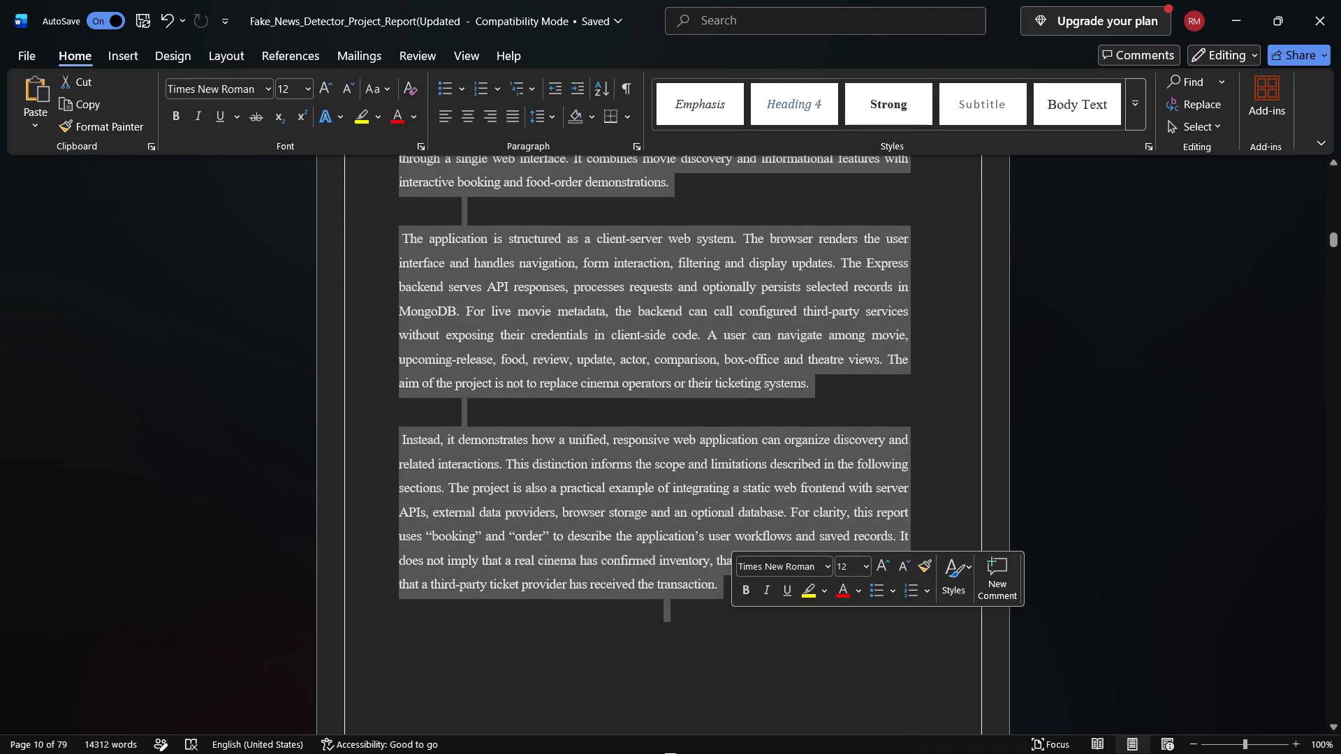
left_click(875, 641)
left_click(875, 641)
Switch to the other open report and examine its remaining objectives, from "The system is designed" through "Develop a Reliable and Extensible System".
key("alt+Tab")
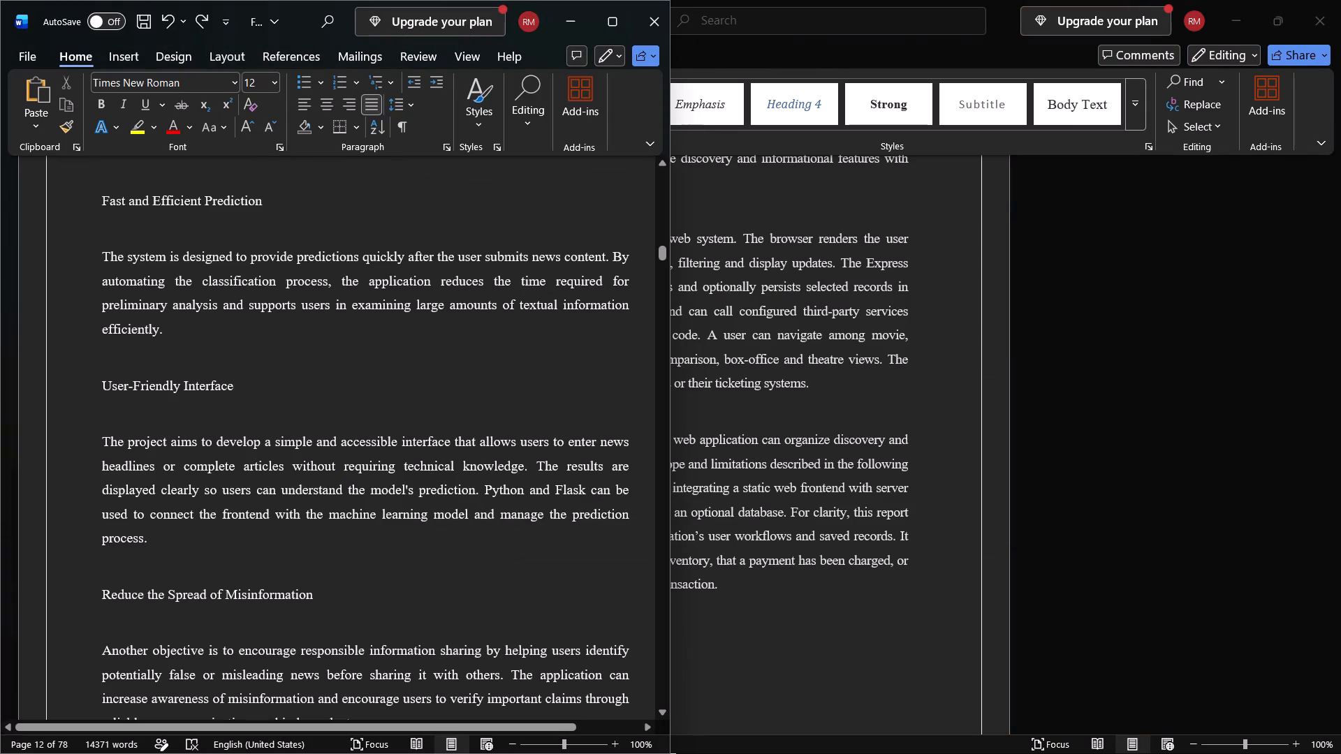
left_click(98, 245)
left_click_drag(98, 245, 592, 753)
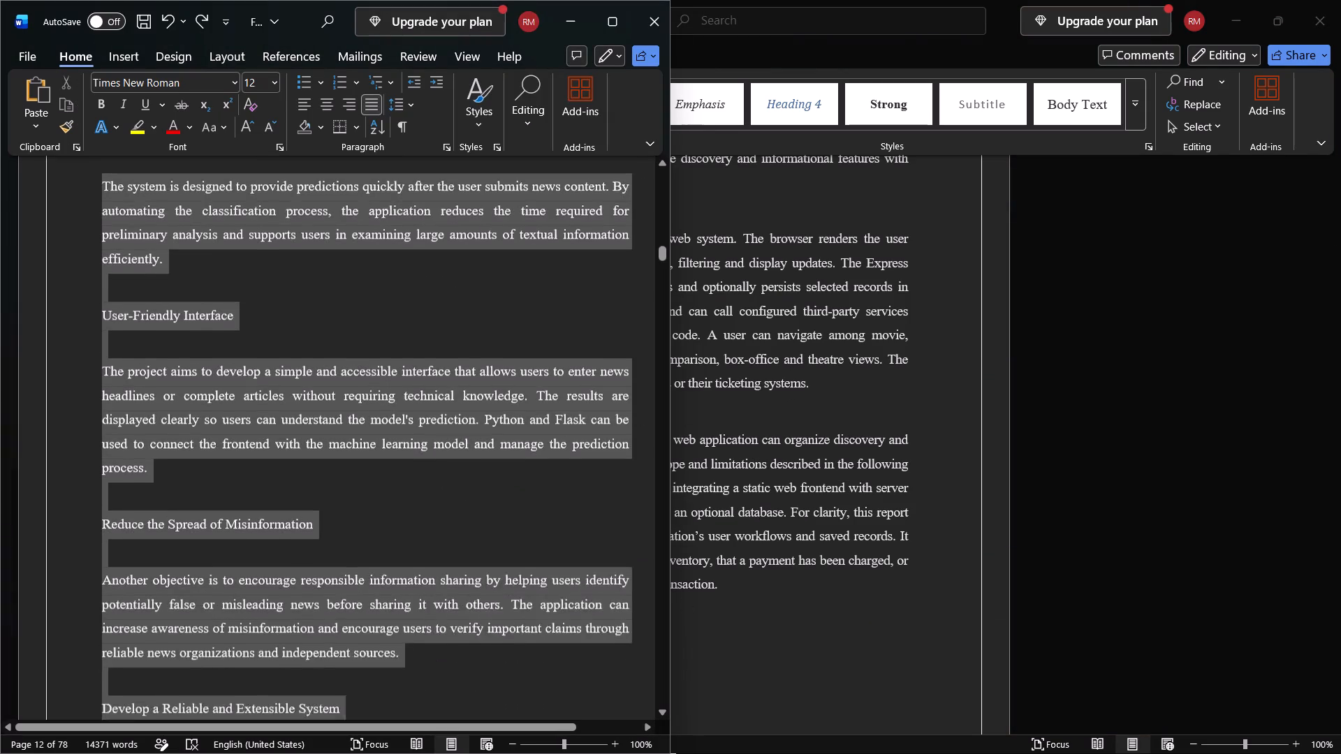
left_click_drag(592, 753, 557, 673)
left_click(494, 596)
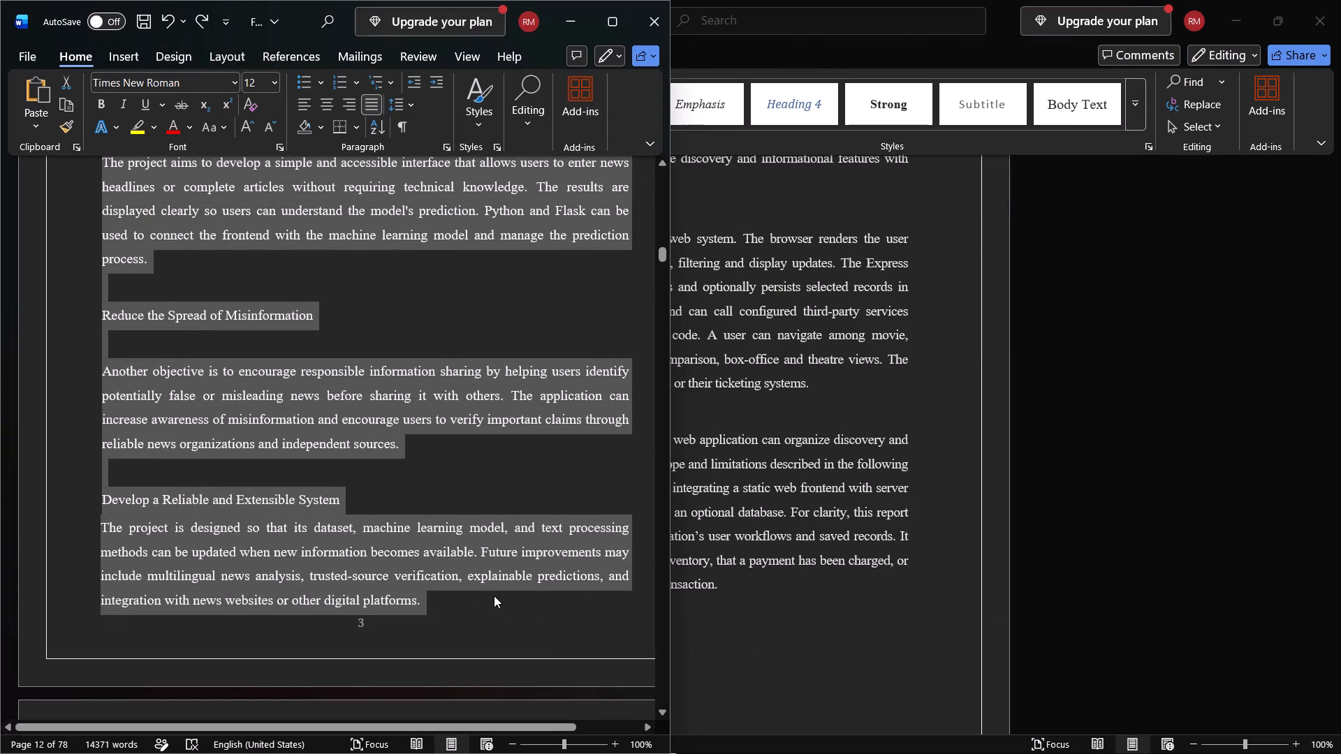
scroll(494, 596, "down", 5)
right_click(494, 596)
left_click(323, 461)
Examine the limitations text through "Real-World Deployment Challenges" in the other report, and return to the report being edited.
scroll(323, 461, "down", 9)
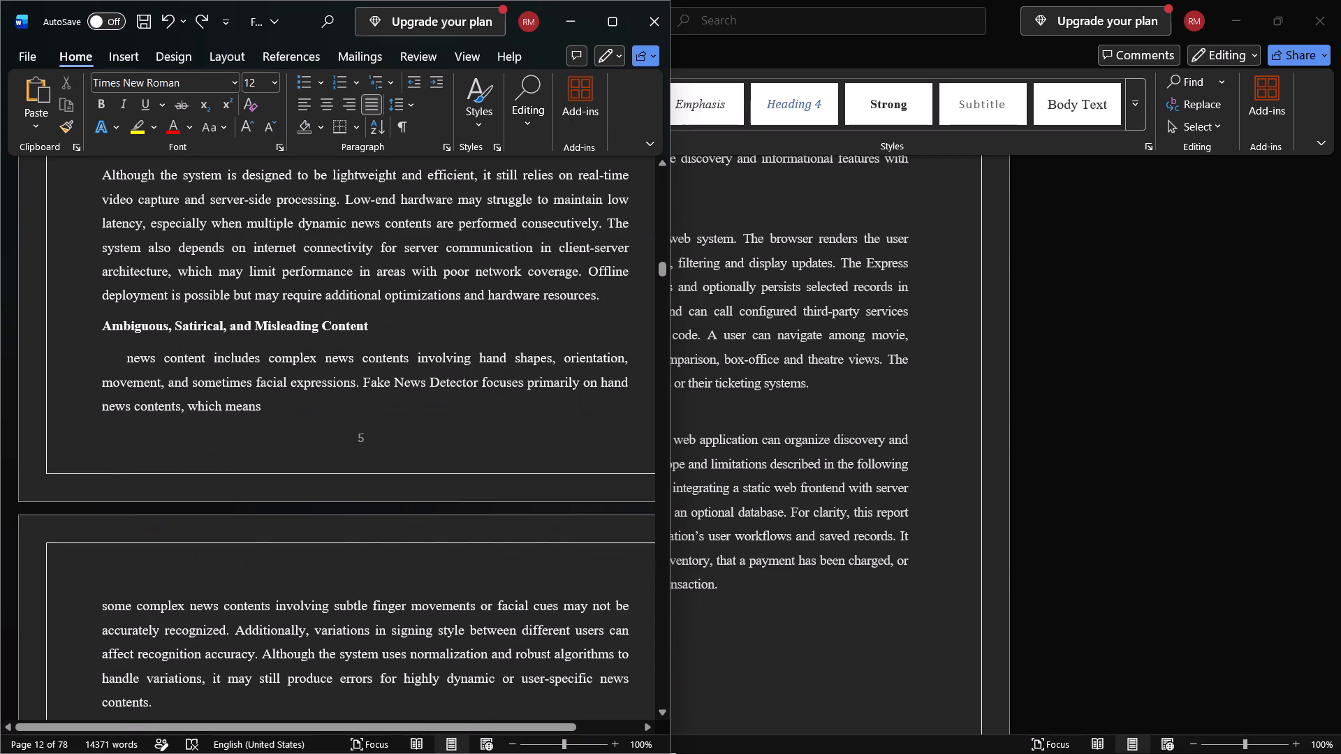
left_click_drag(198, 320, 368, 413)
left_click(386, 427)
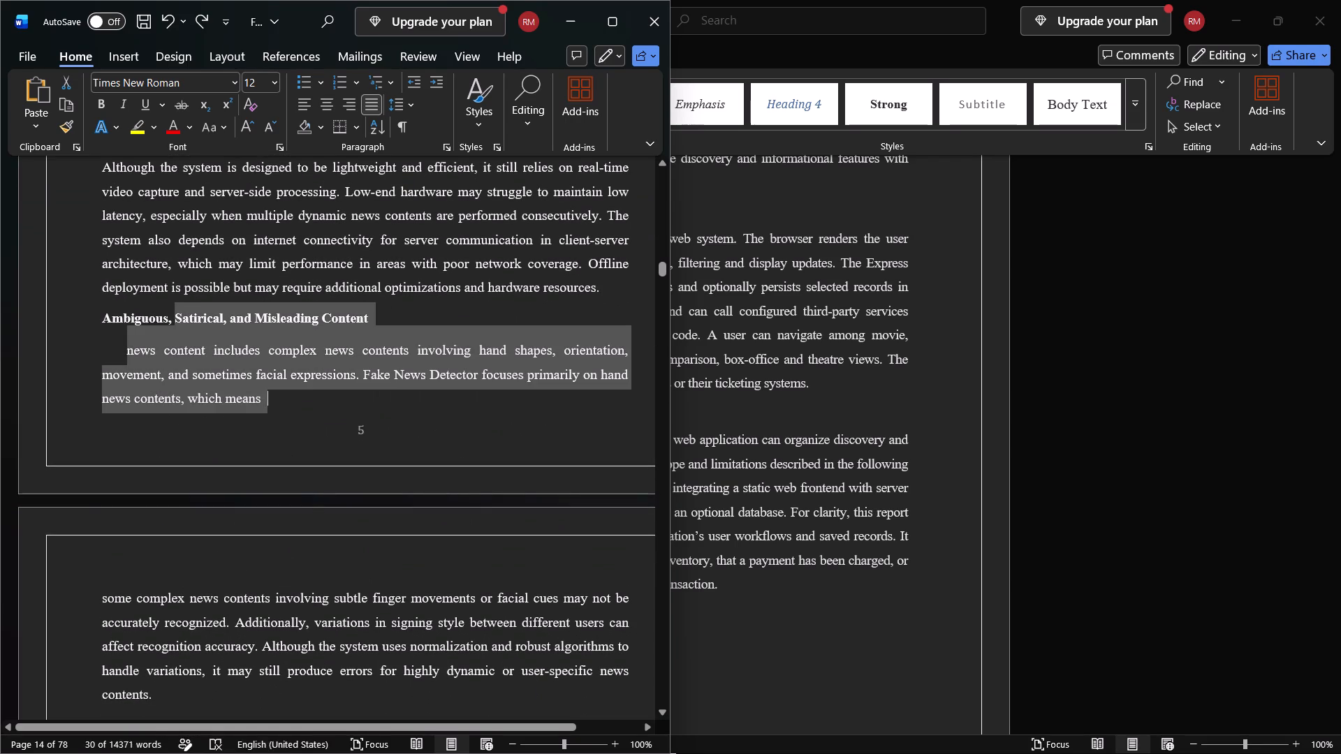
scroll(253, 380, "down", 1)
left_click(115, 360)
left_click_drag(115, 361, 118, 364)
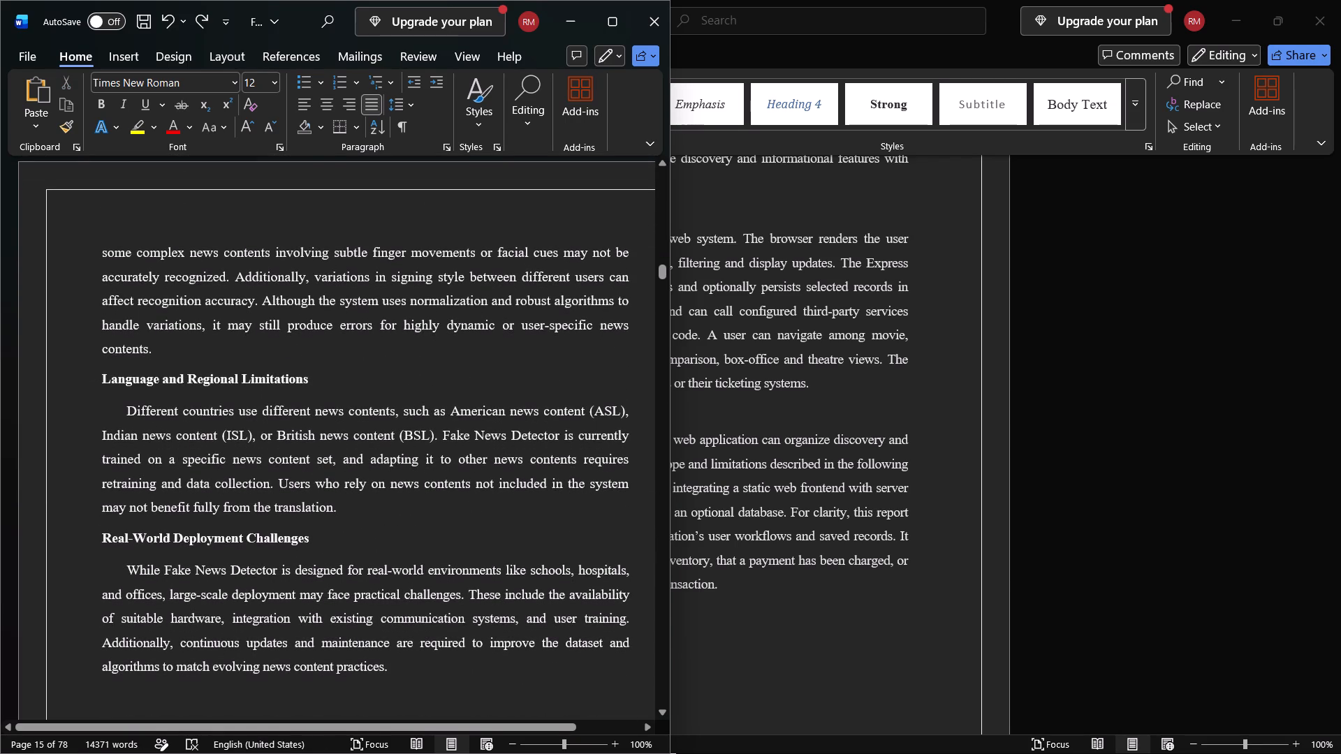
left_click_drag(118, 364, 435, 650)
left_click(497, 416)
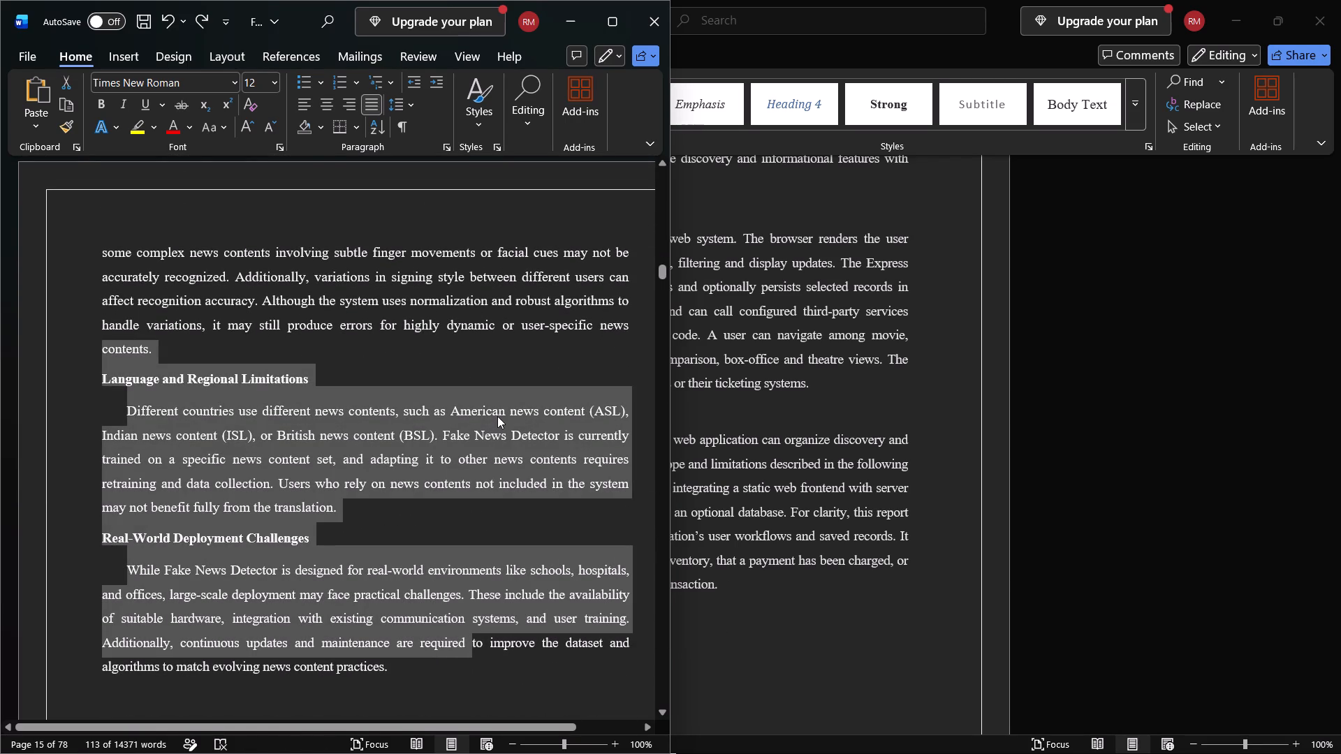
key("alt+Tab")
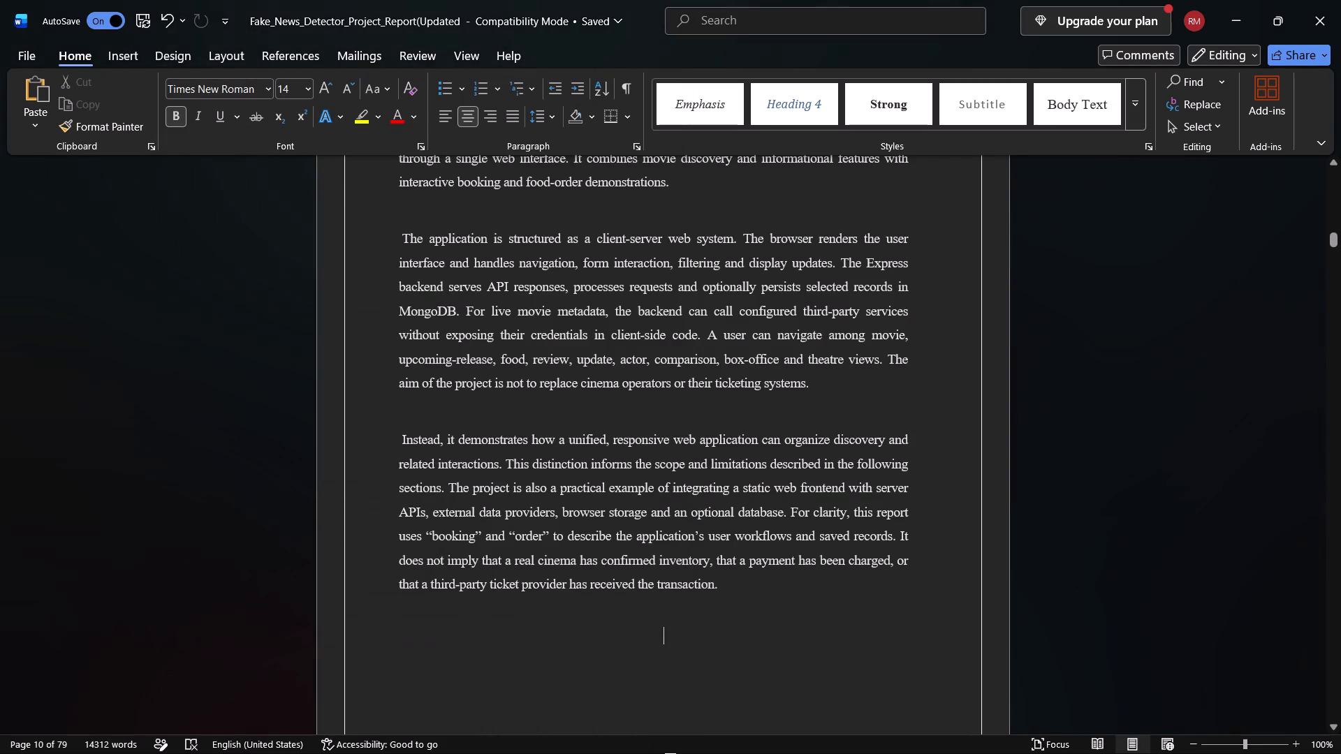
Insert a line break before the "Objective of the Project:" heading so that it starts on the following page with its text.
scroll(635, 442, "up", 1)
scroll(635, 442, "down", 2)
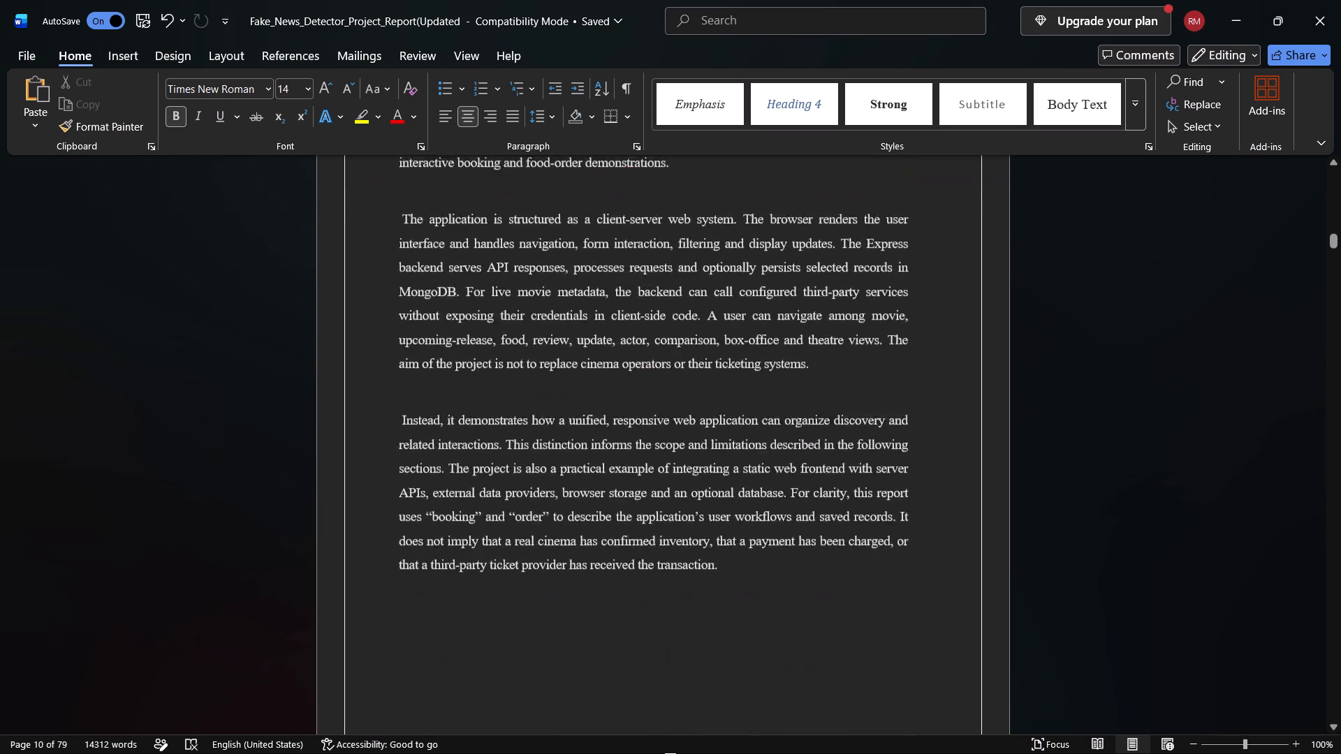
scroll(635, 442, "down", 3)
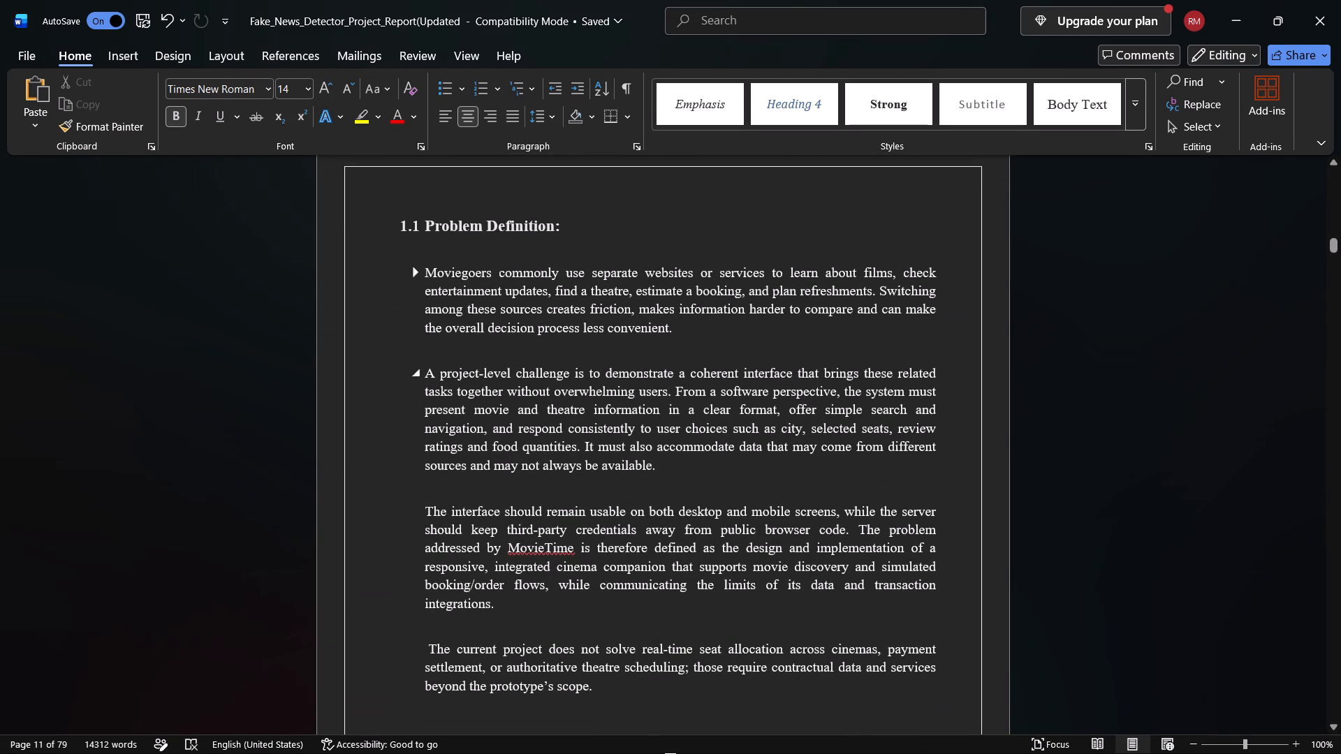
scroll(635, 442, "down", 1)
scroll(635, 442, "up", 2)
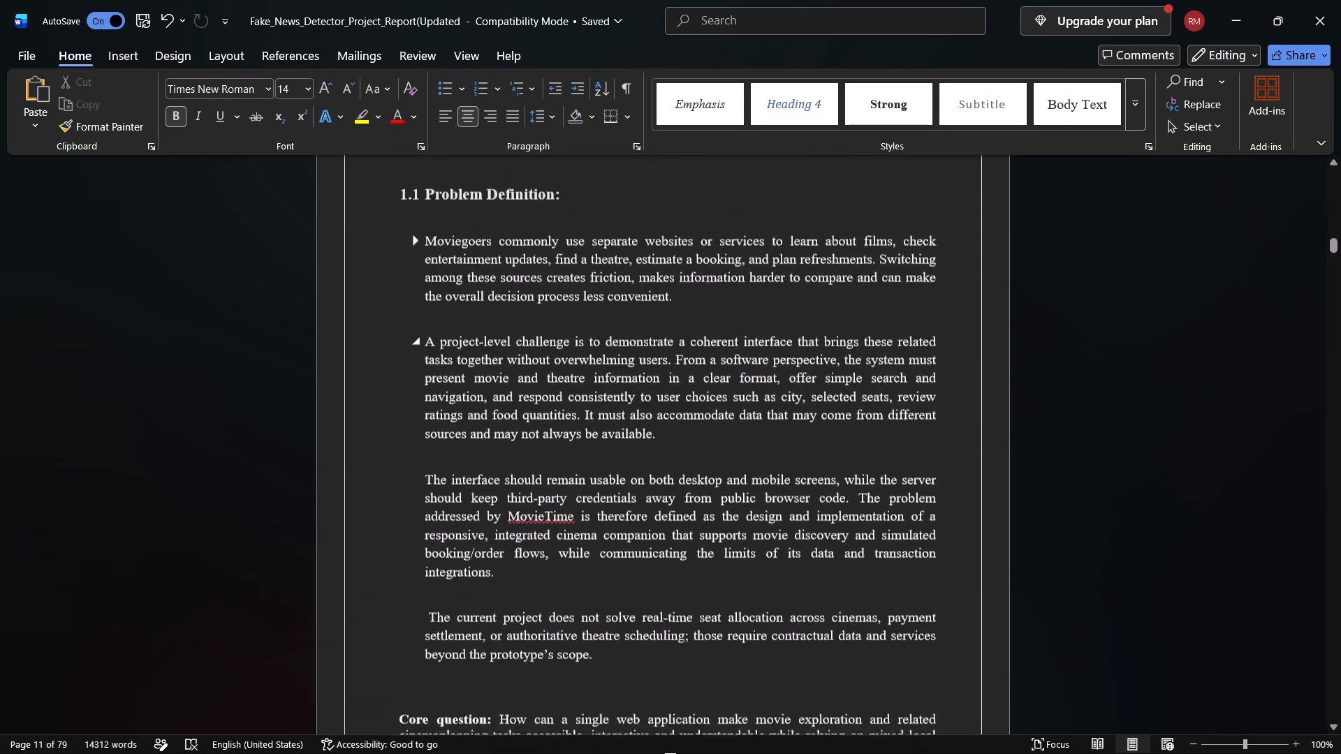
scroll(635, 442, "up", 1)
scroll(635, 442, "down", 3)
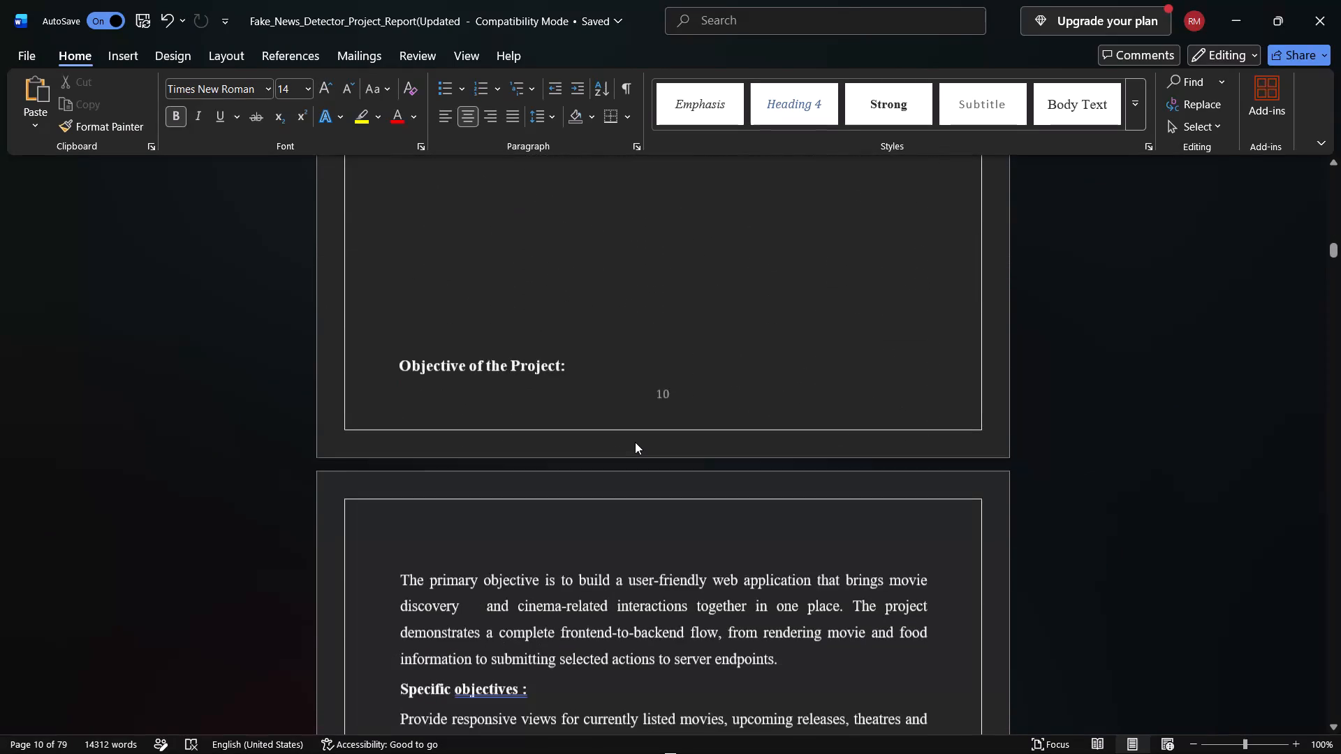
right_click(635, 442)
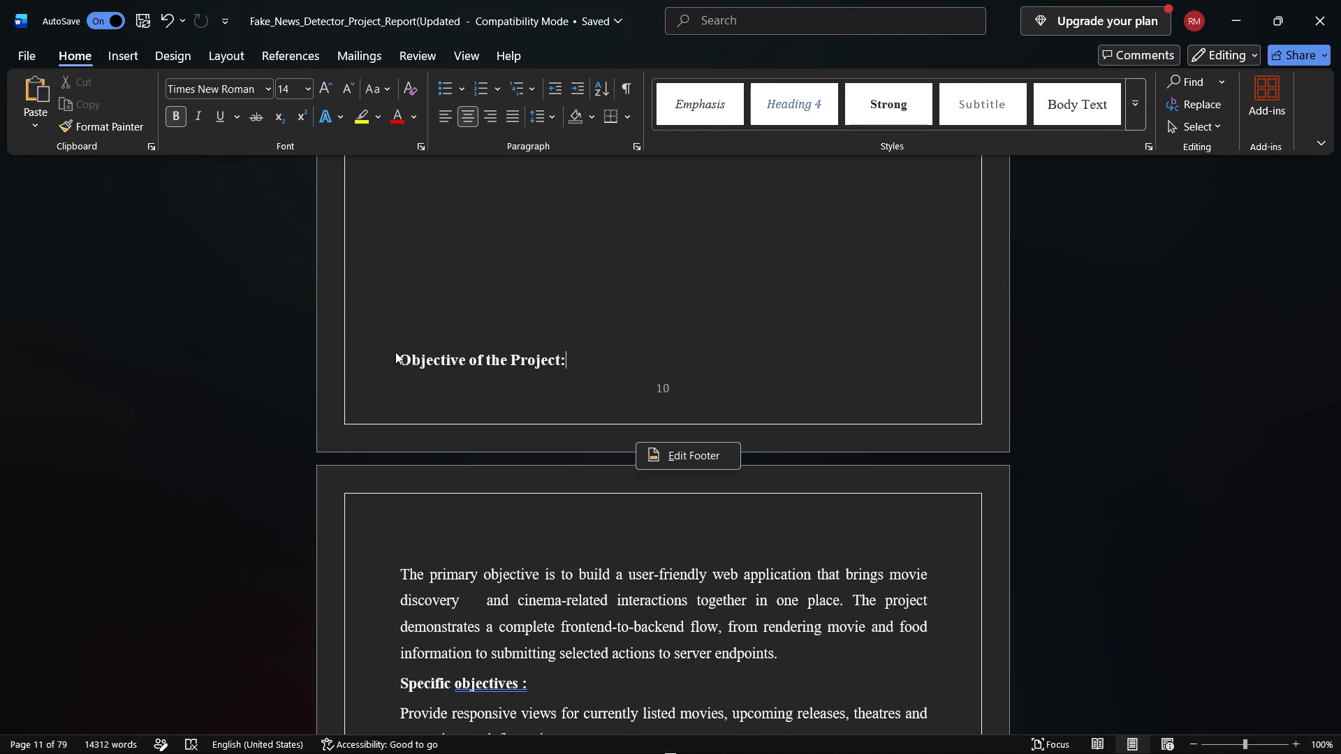
left_click(405, 352)
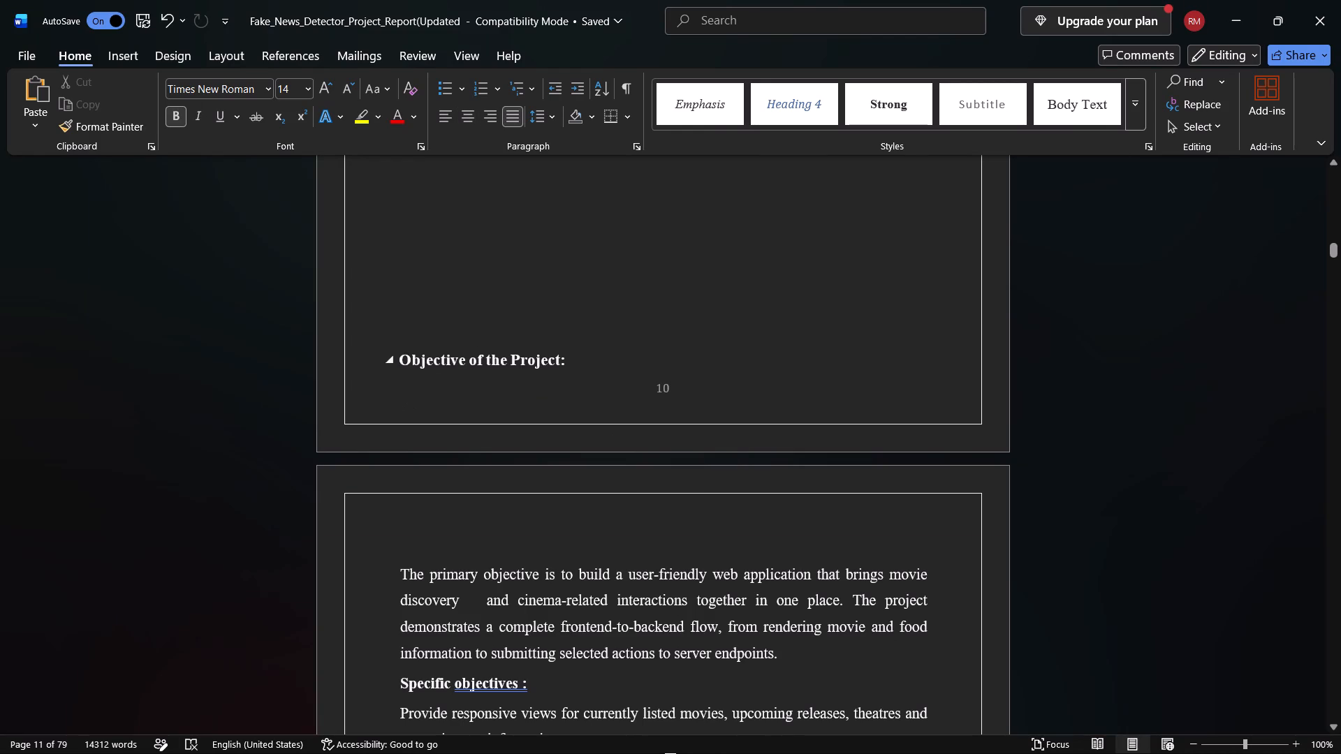
left_click(402, 363)
key("Return")
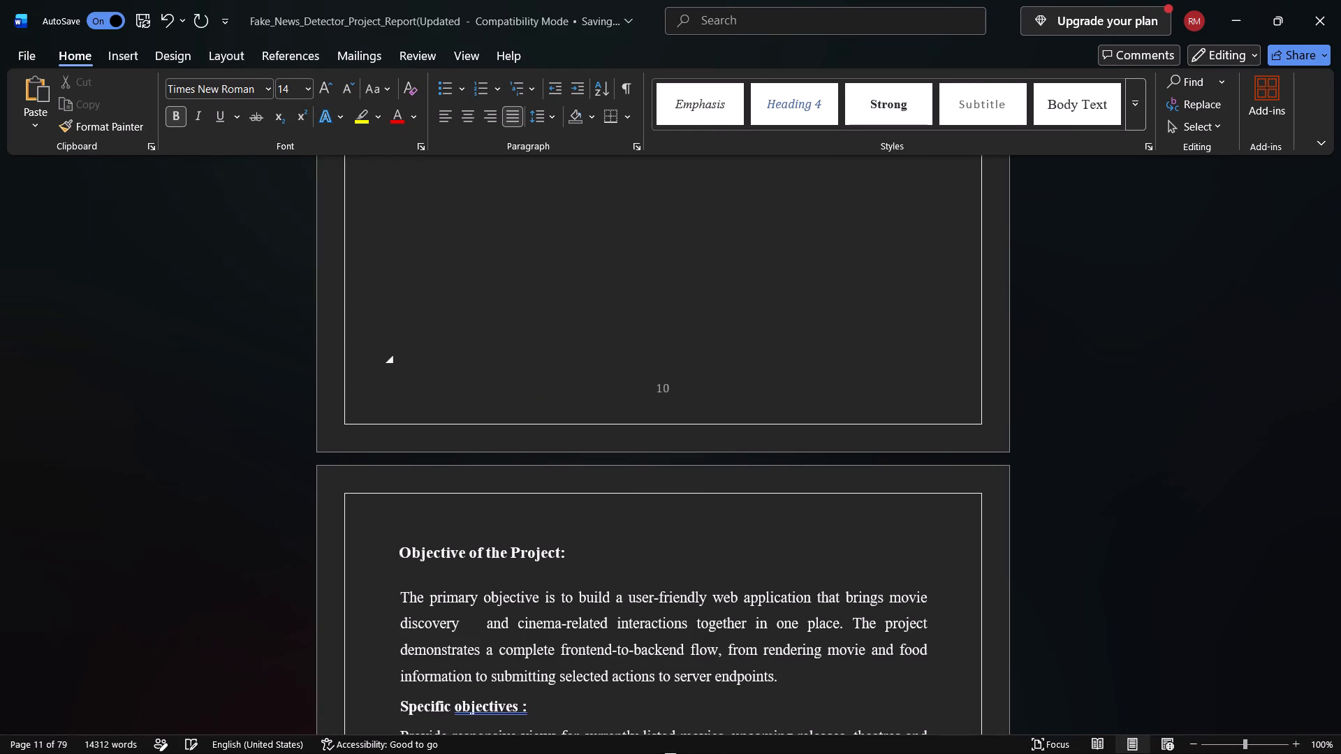
Set the objectives text, from "The primary objective" through "require separate integrations and validation", to font size 12.
scroll(488, 556, "down", 3)
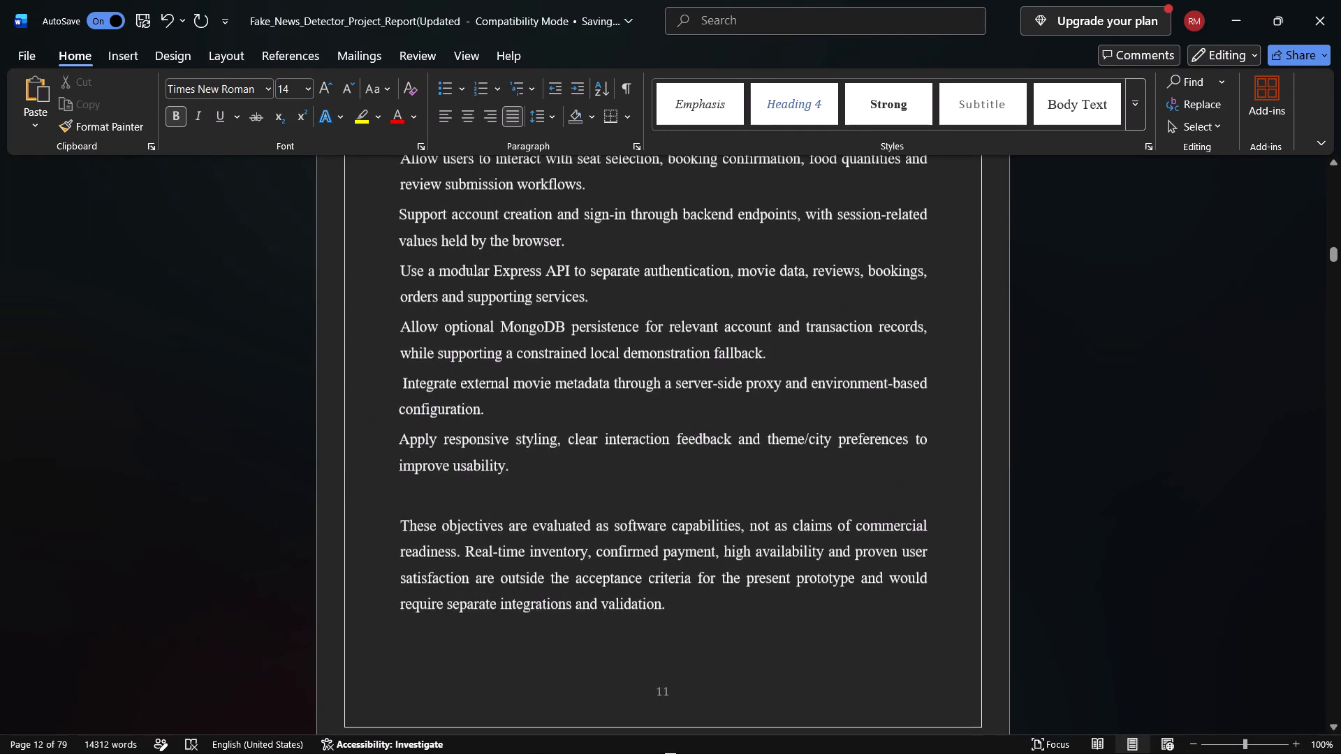
scroll(488, 556, "up", 1)
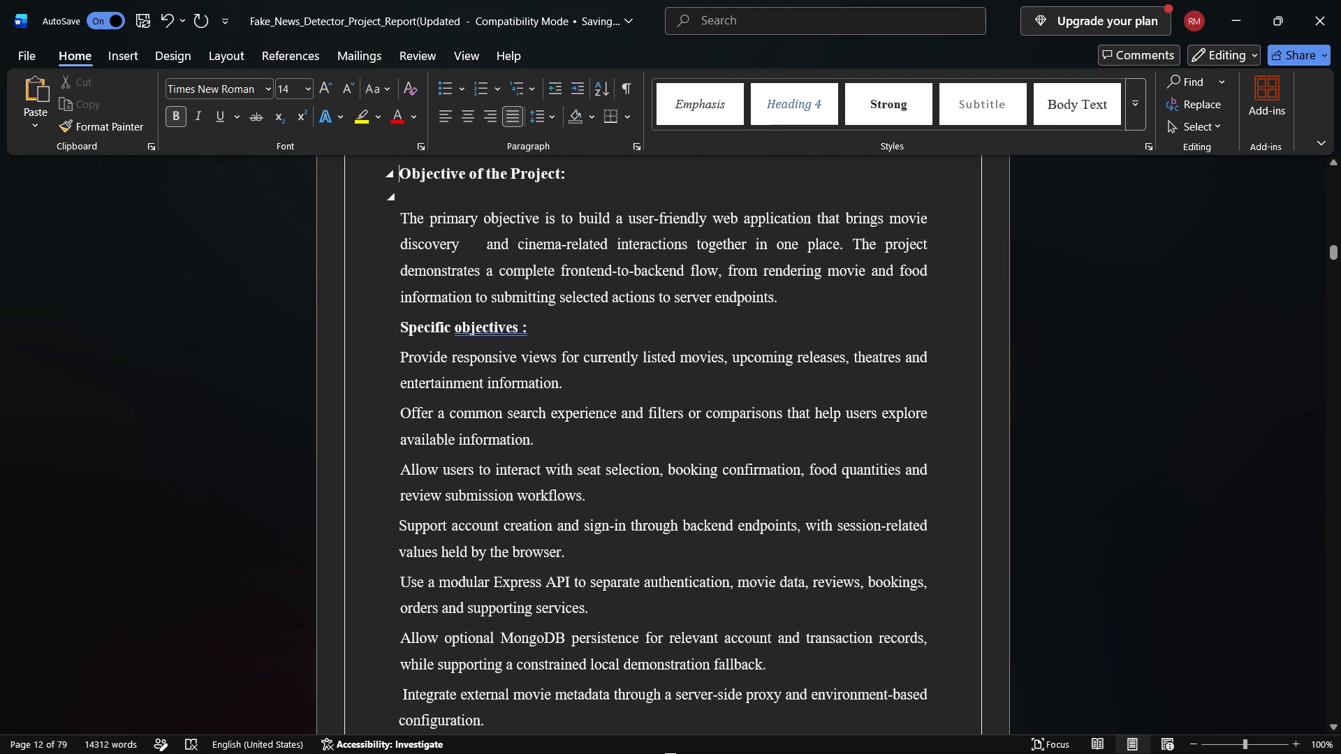
left_click_drag(399, 207, 714, 700)
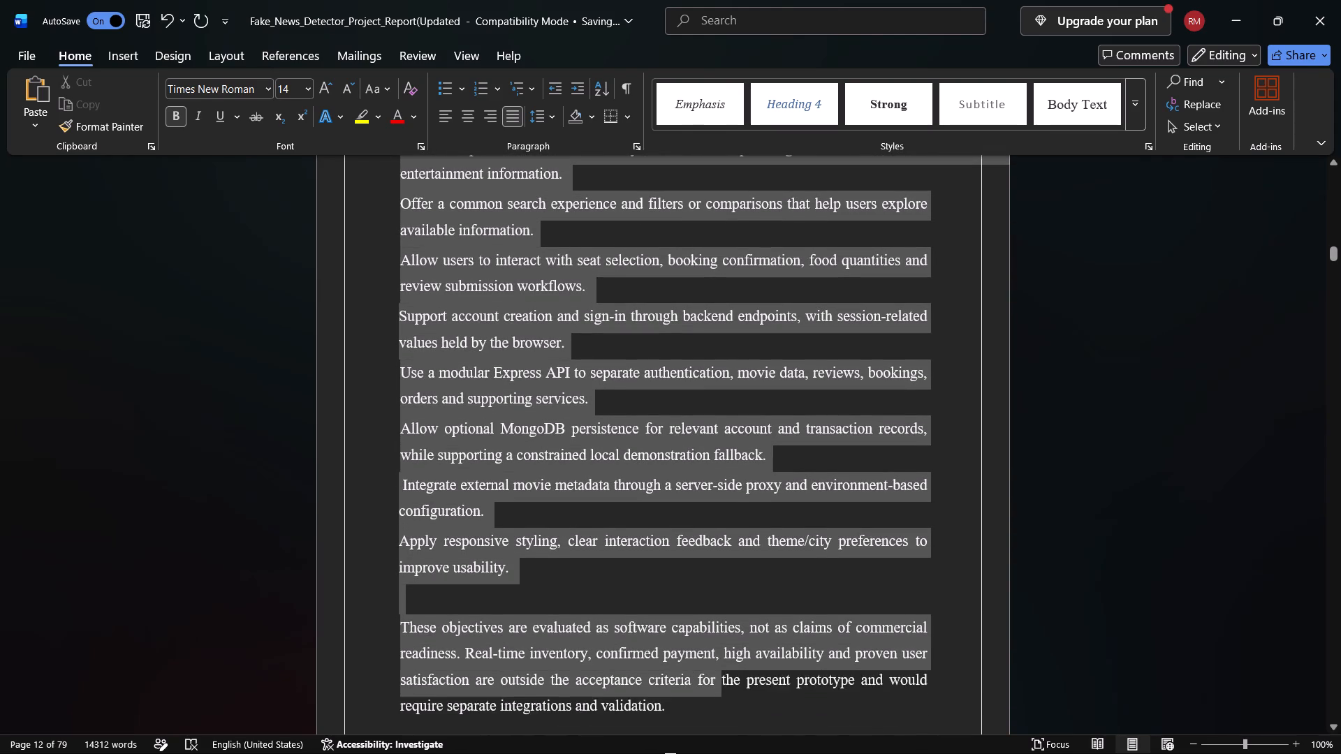
left_click_drag(714, 700, 700, 711)
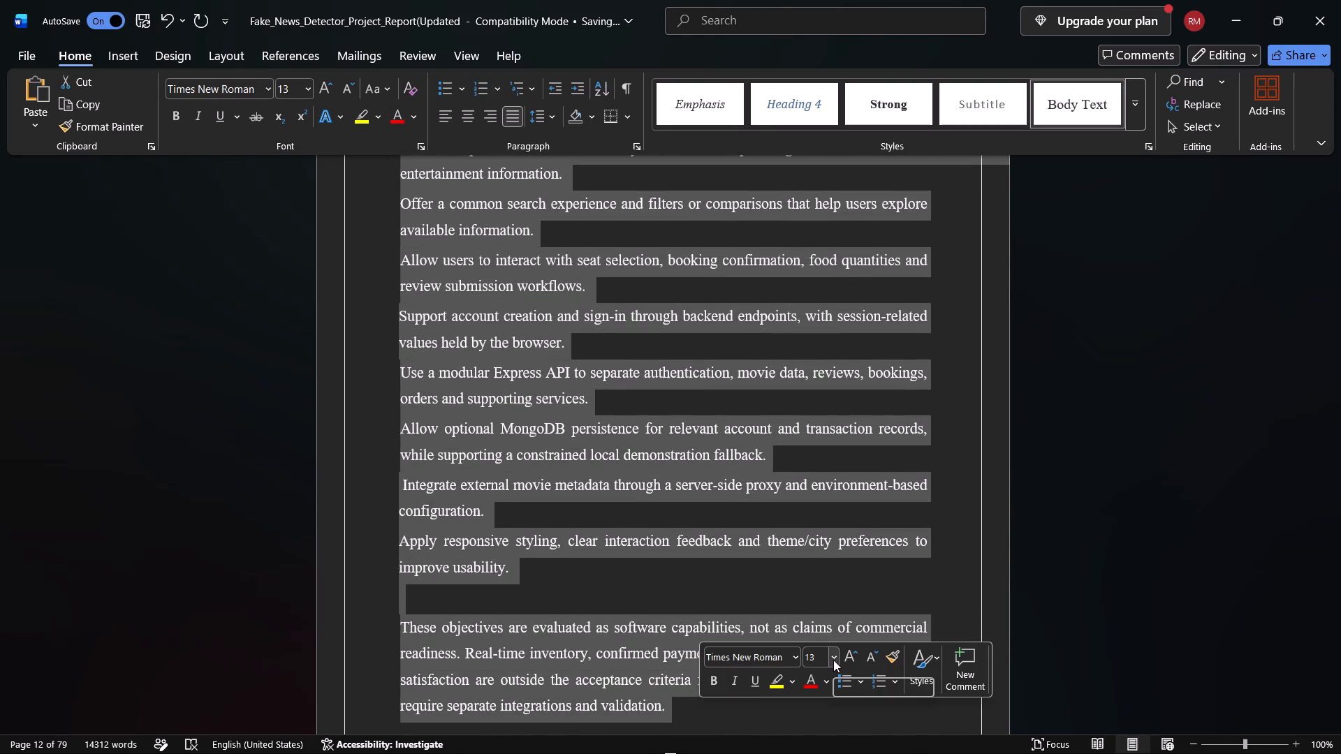
left_click(833, 660)
left_click(815, 406)
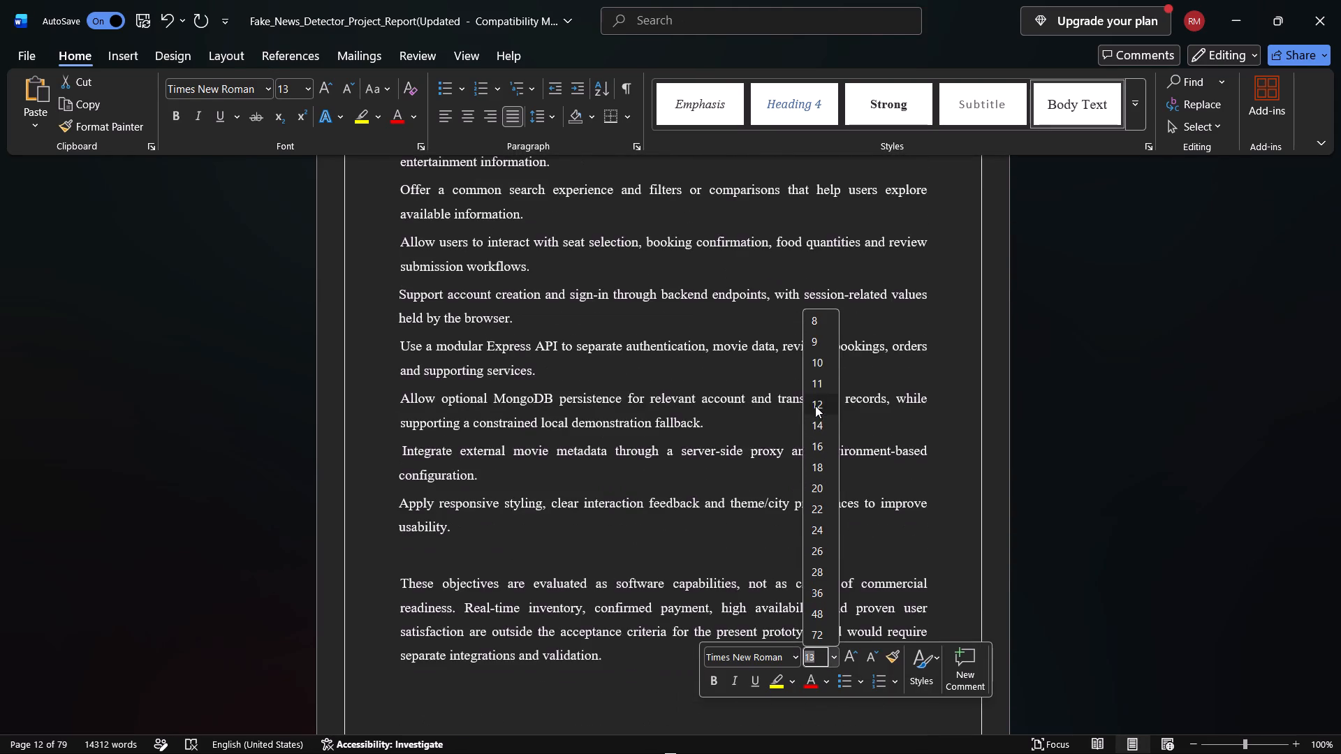
left_click(972, 501)
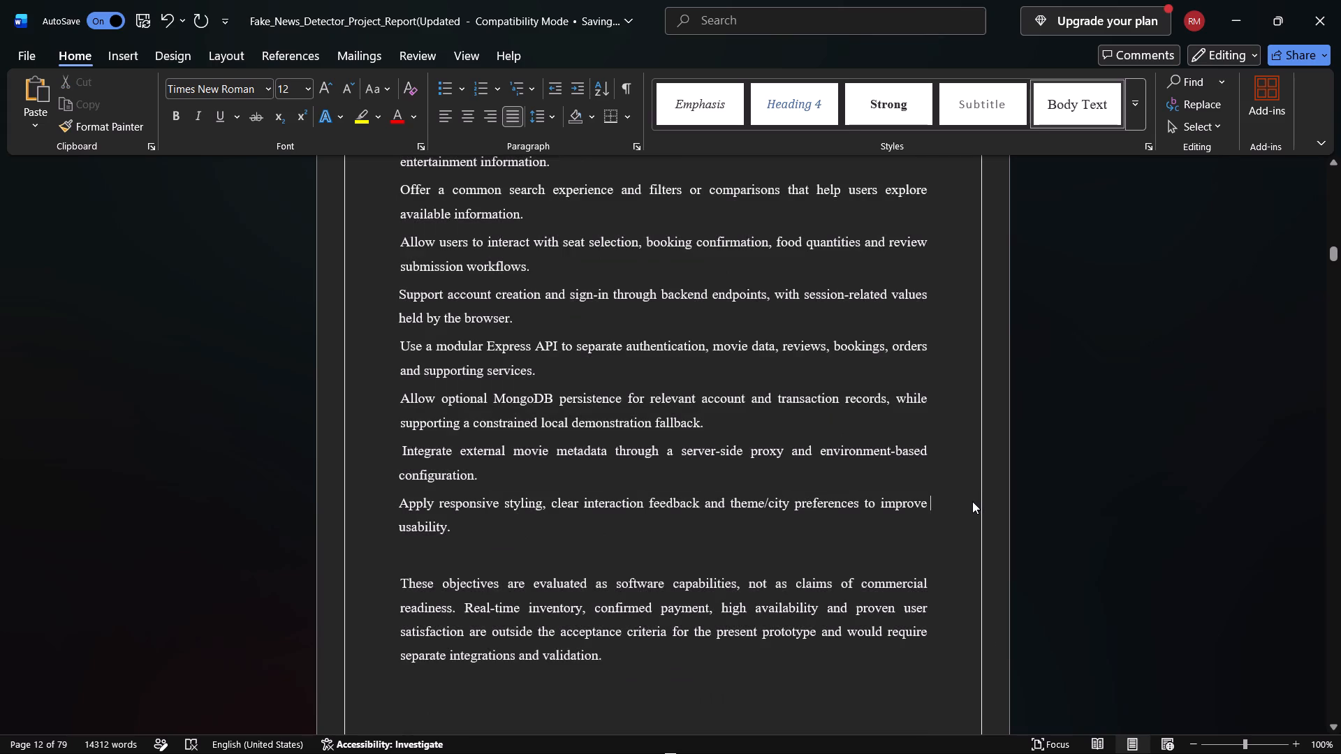
scroll(895, 526, "up", 1)
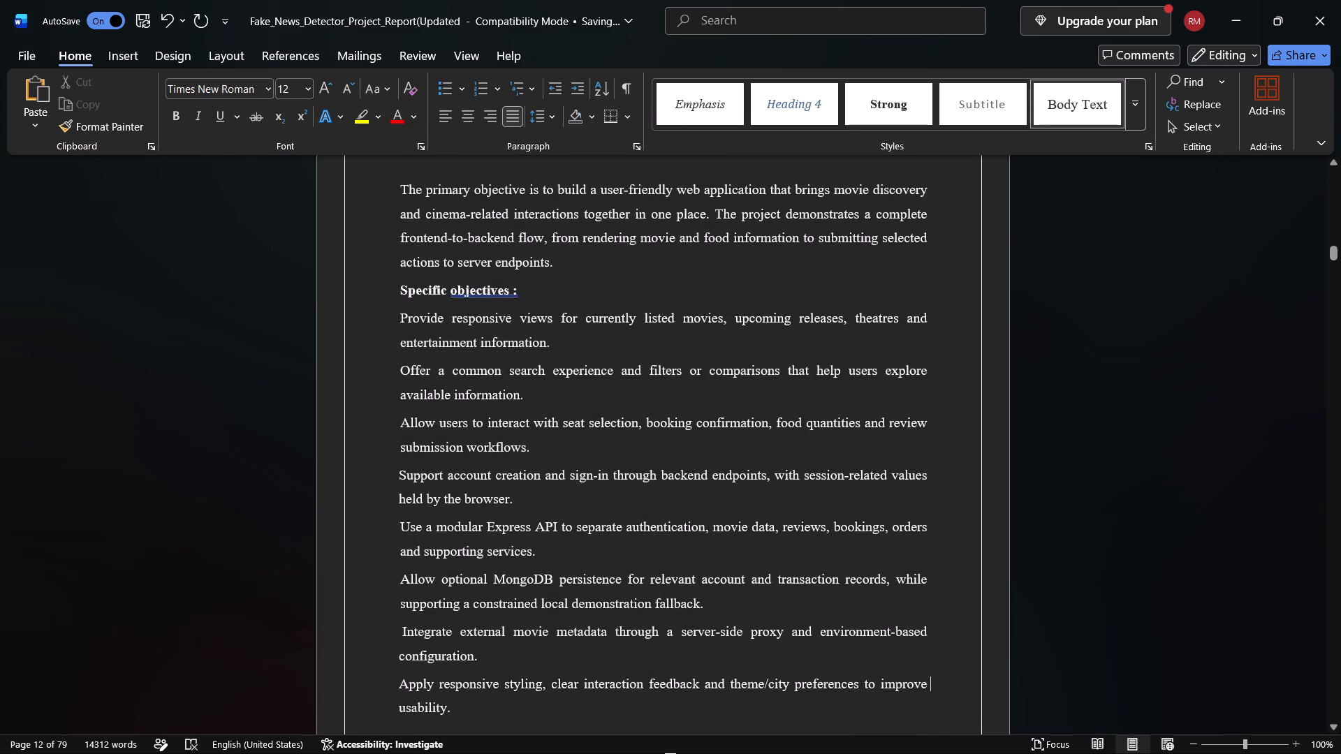
Examine the reformatted "Objective of the Project:" section, from its heading through the closing paragraph beginning "These objectives are evaluated".
scroll(895, 526, "up", 1)
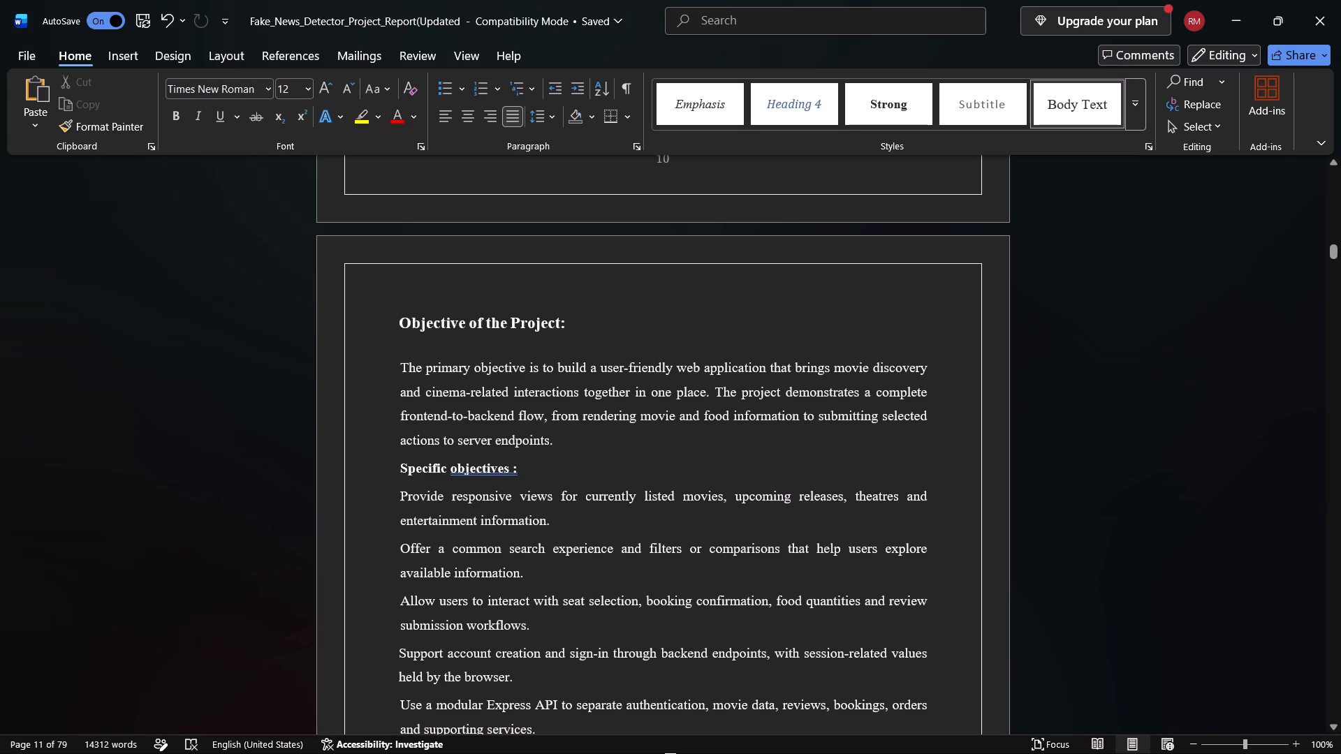
scroll(776, 496, "down", 2)
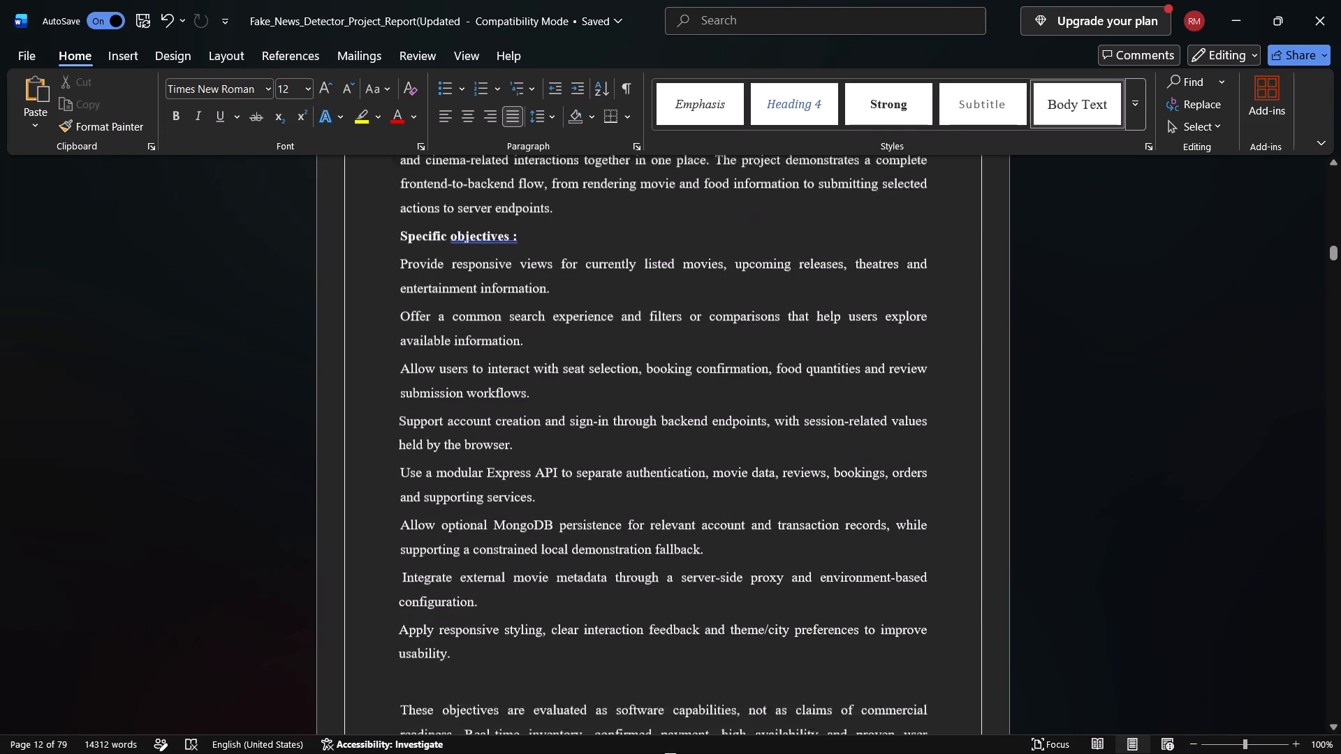
scroll(776, 496, "down", 3)
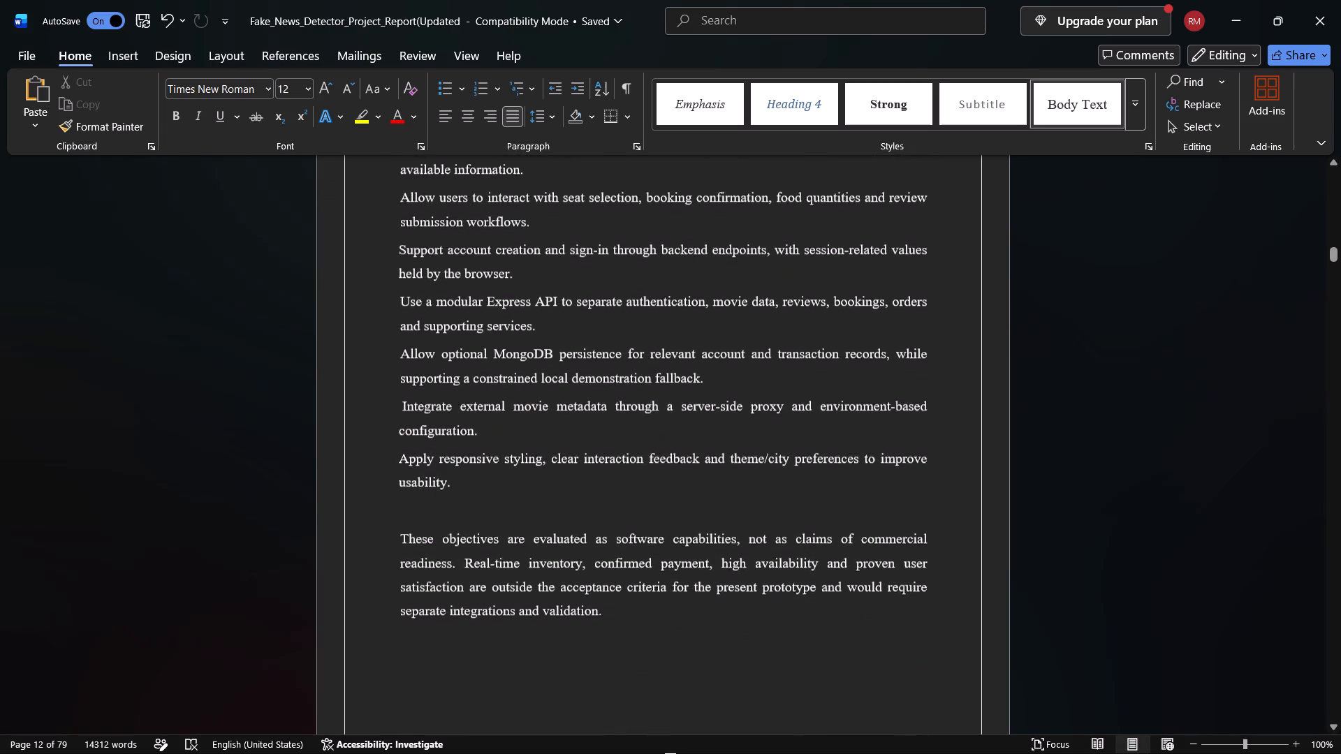
scroll(776, 496, "down", 1)
scroll(776, 496, "up", 1)
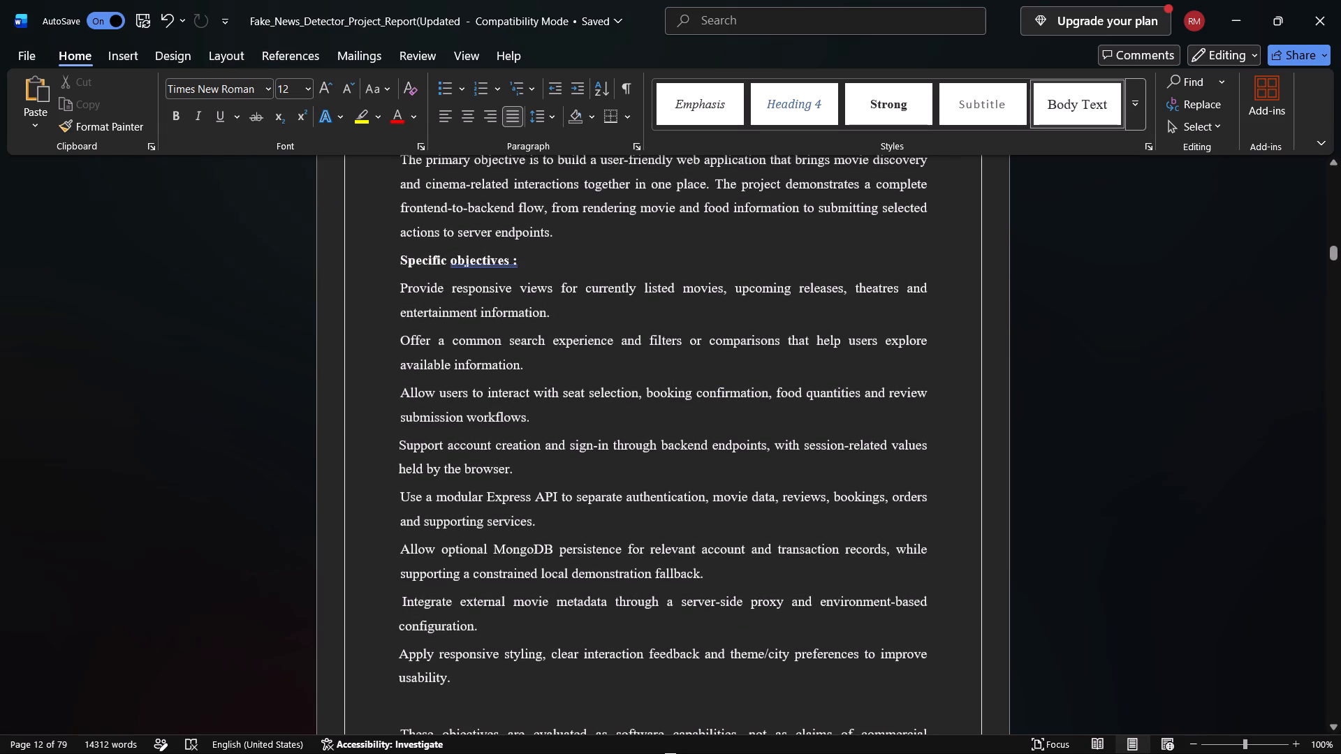
scroll(776, 496, "up", 2)
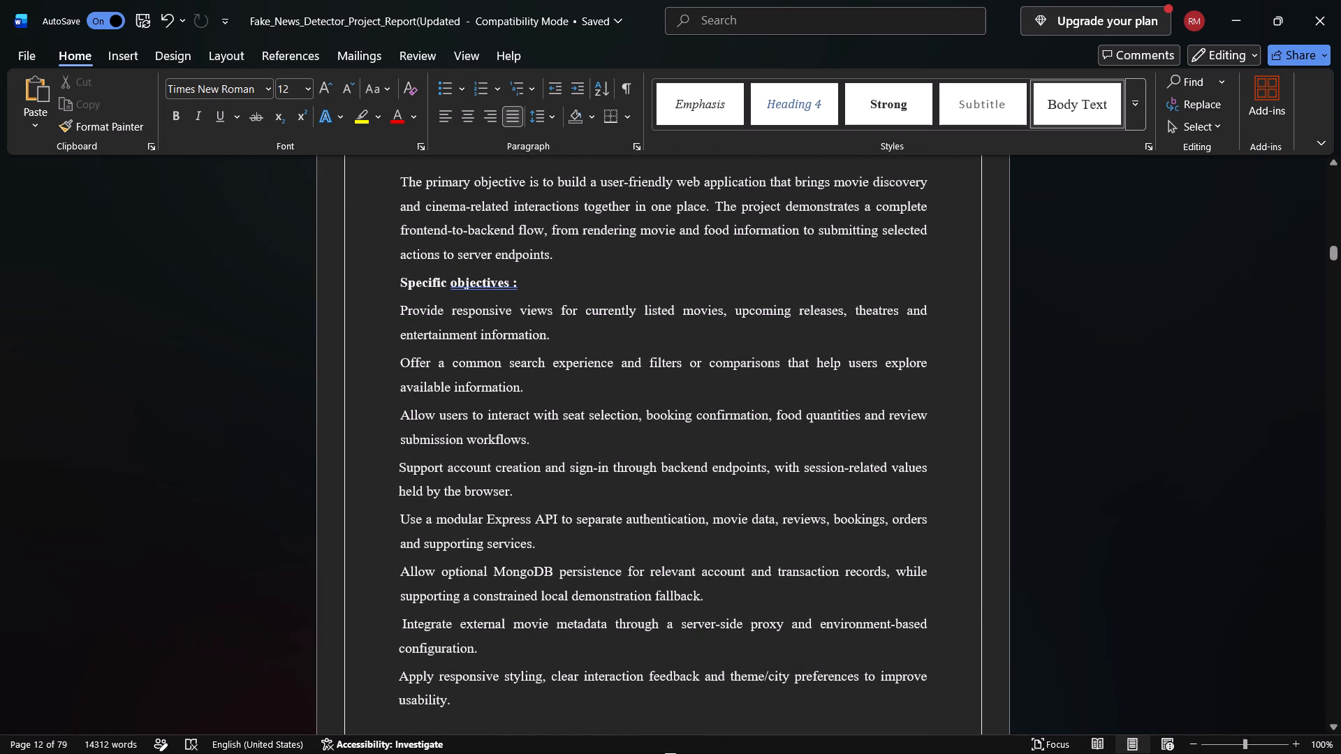
scroll(571, 358, "up", 1)
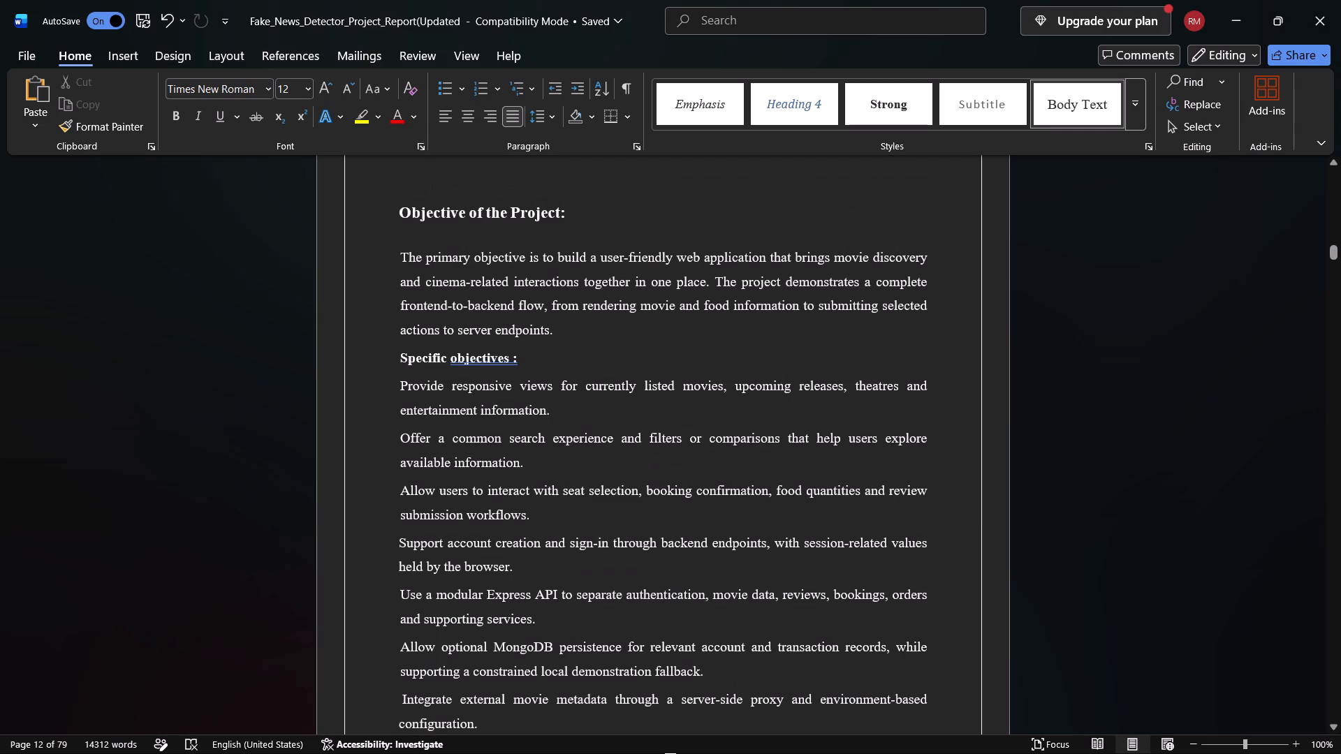
Switch to the other open report to consult its limitations text.
key("alt+super+Tab")
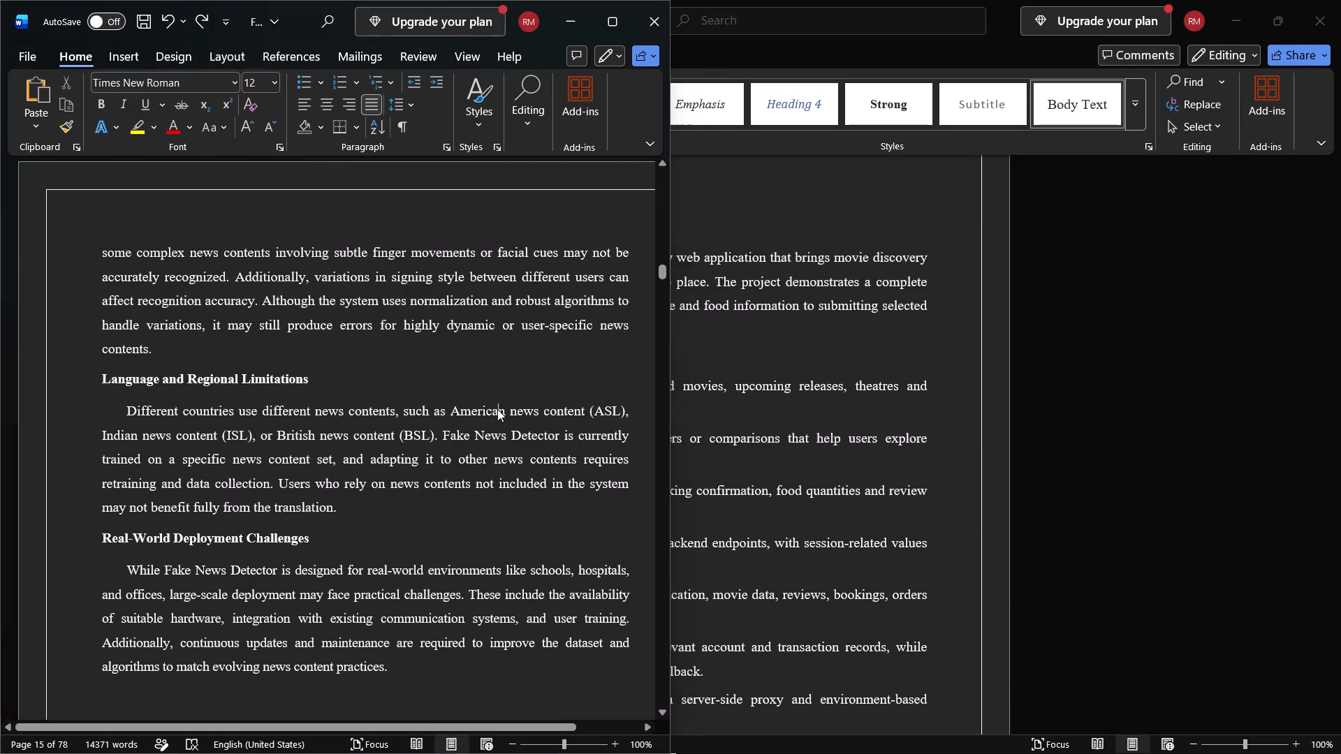
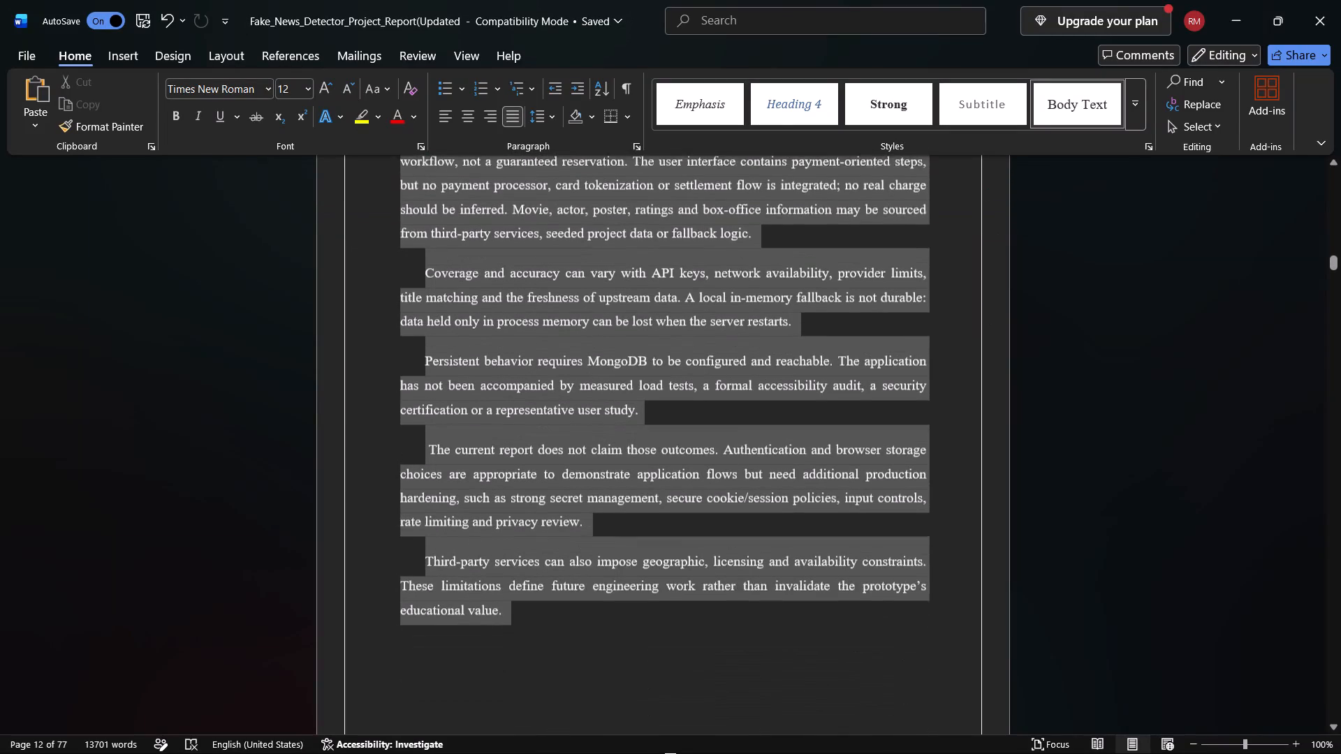
Replace the selected limitations text with the copied version running from "MovieTime is a prototype" to "if the project is demonstrated publicly.".
key("ctrl+v")
Insert one blank, unnumbered line between the "Limitations of the Project:" heading and the paragraph starting "MovieTime is a prototype".
scroll(655, 669, "up", 1)
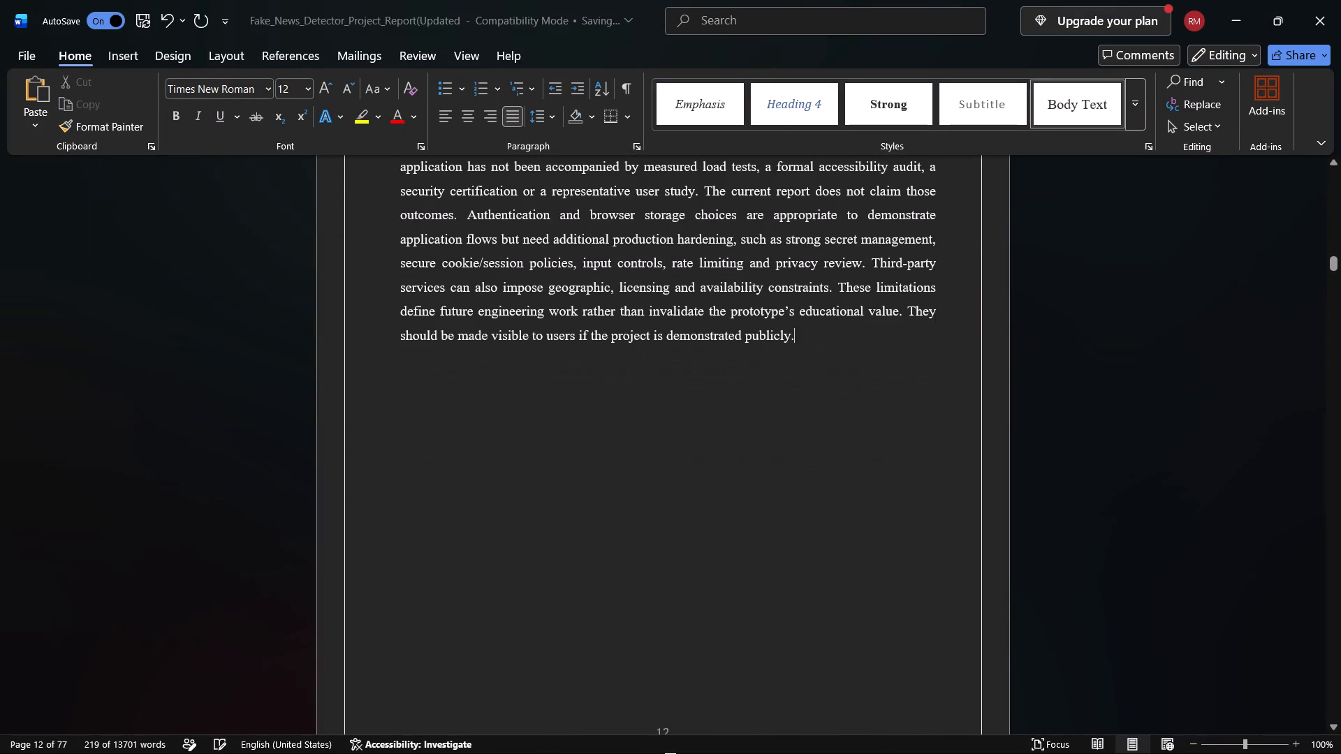
scroll(655, 669, "up", 1)
left_click(615, 309)
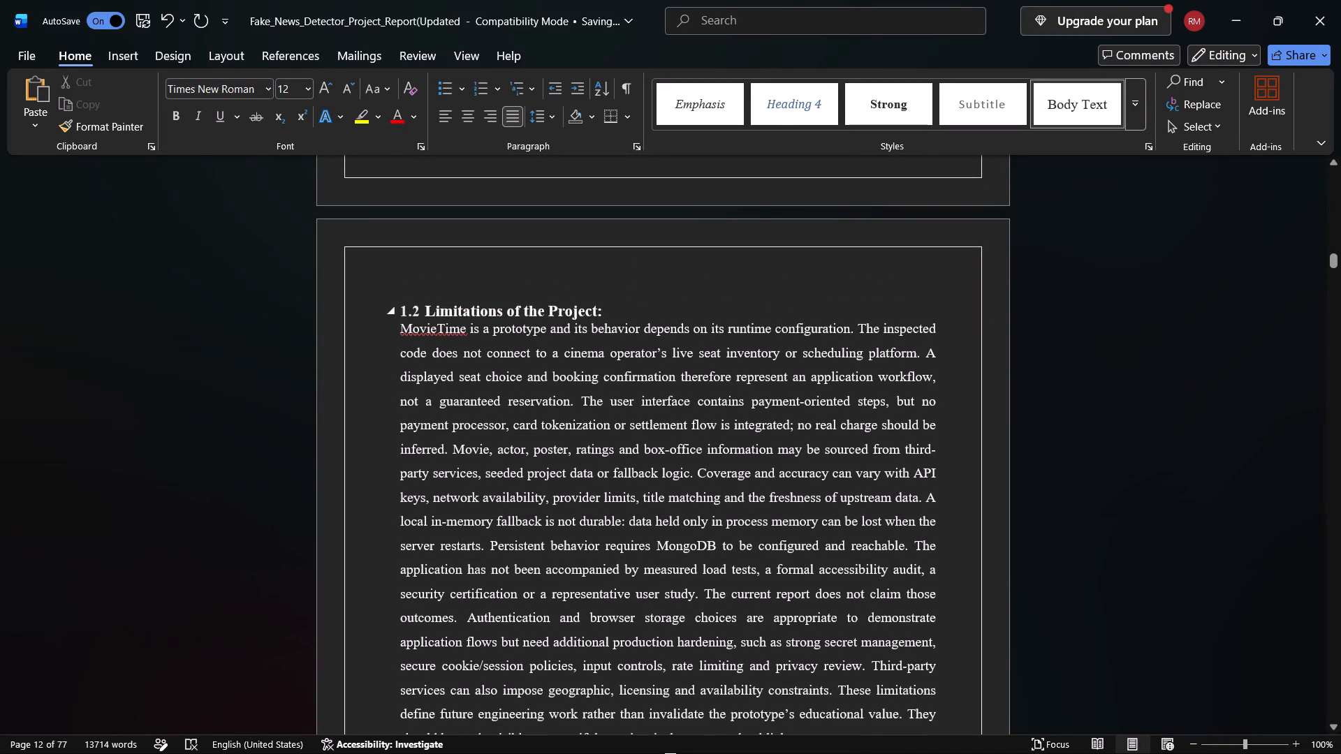
key("Return")
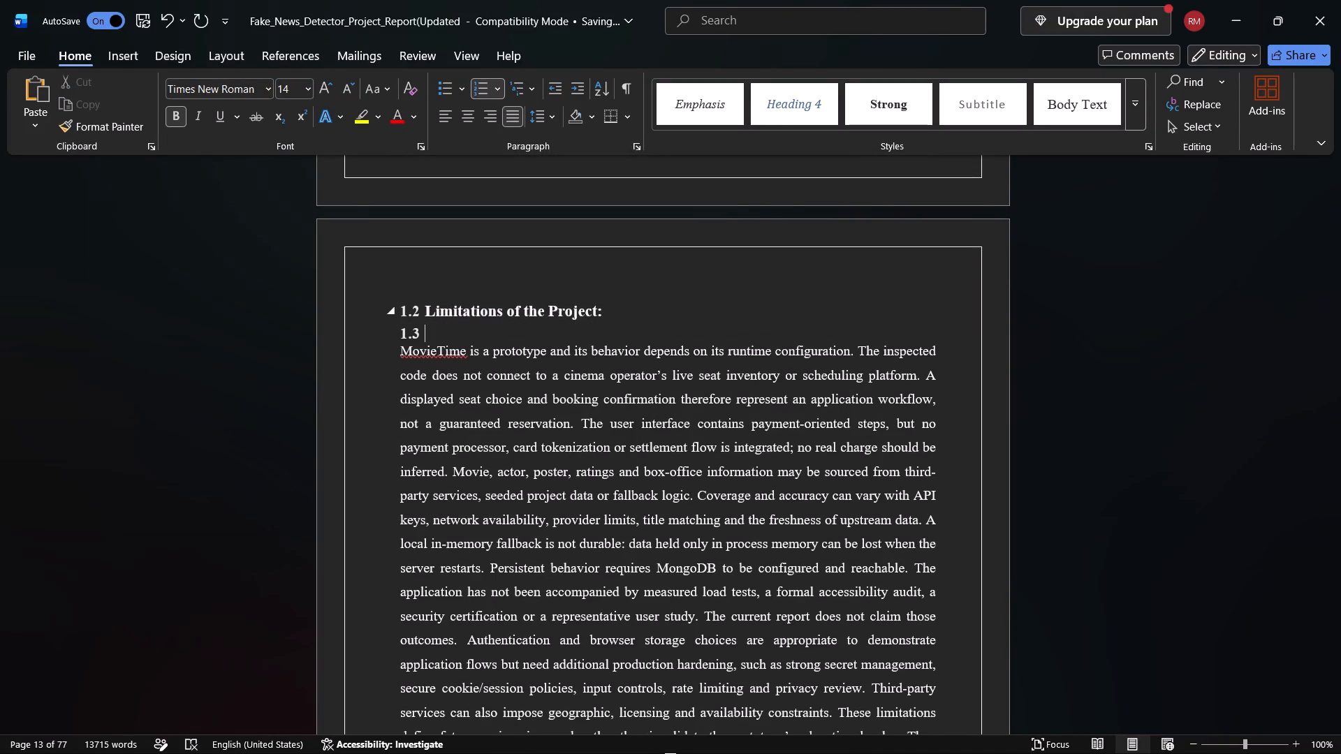
key("BackSpace")
key("BackSpace")
key("Return")
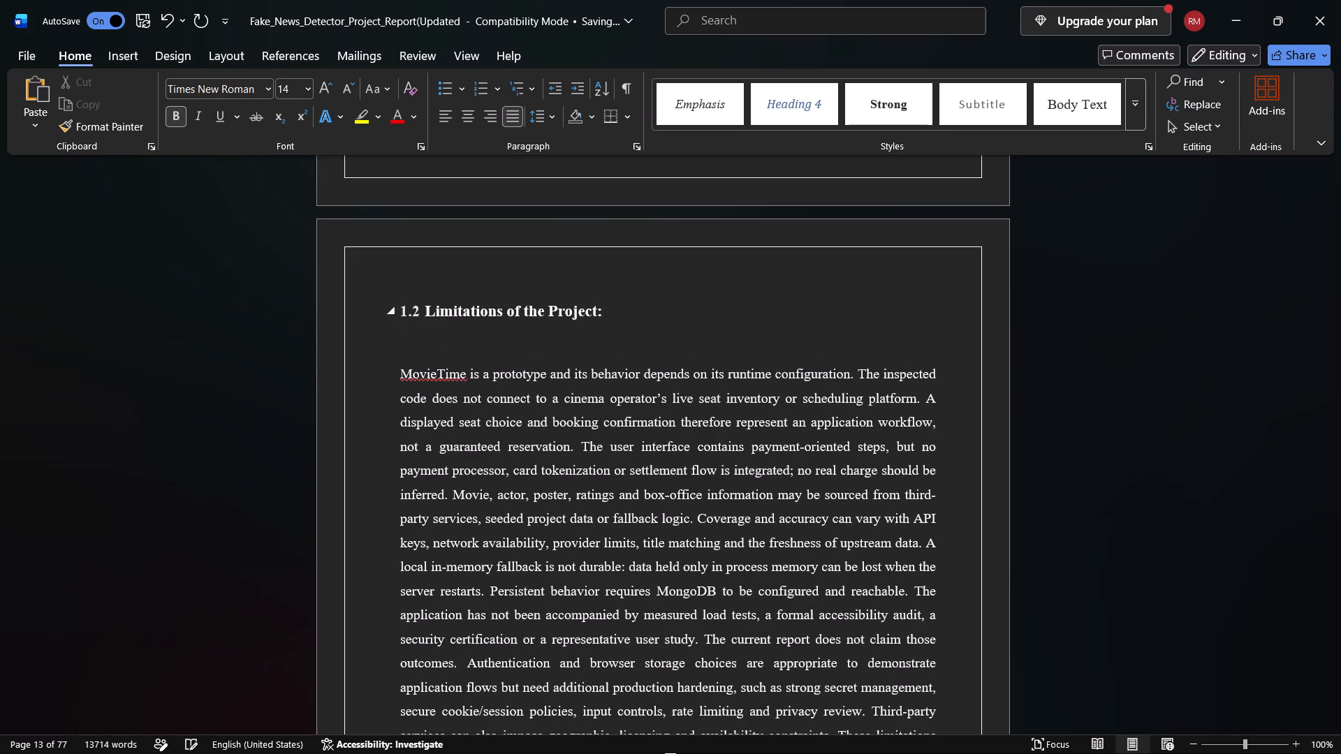
key("Return")
key("BackSpace")
key("BackSpace")
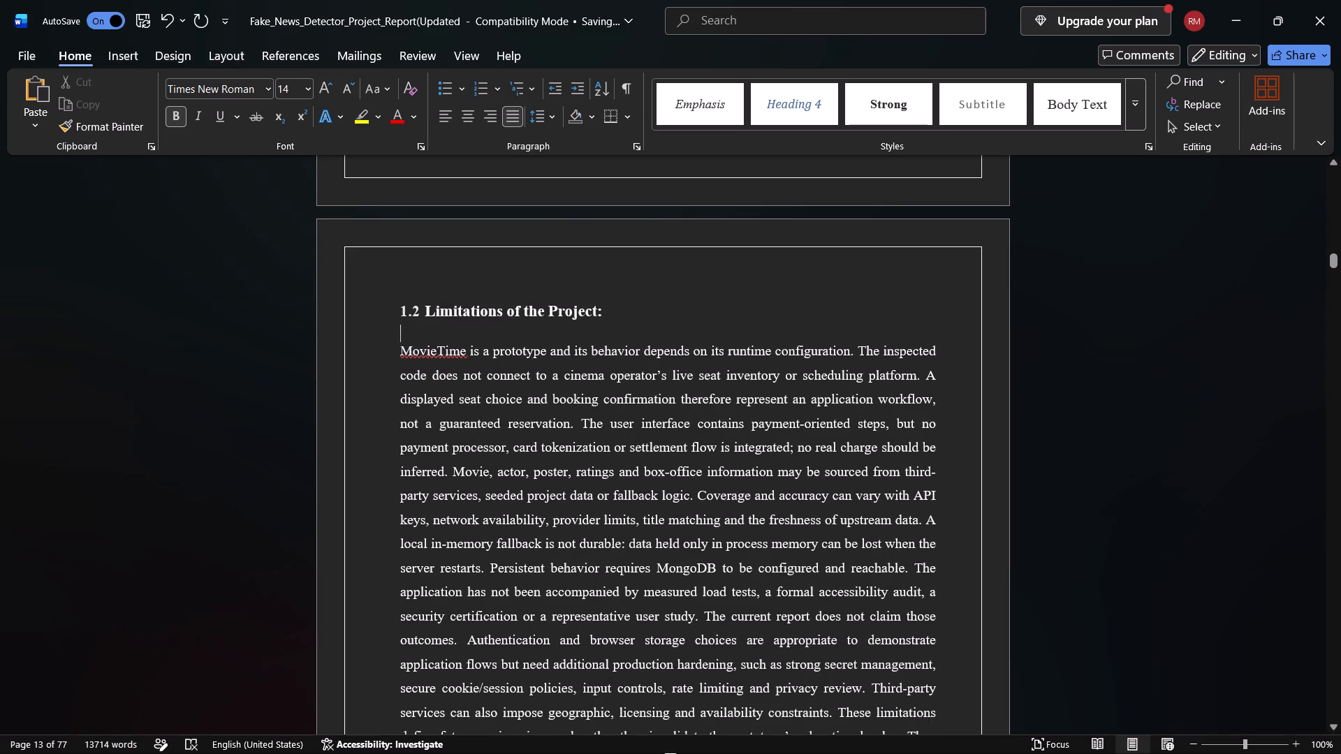
Split the limitations text after "not a guaranteed reservation." so that "The user interface contains" starts a new paragraph.
left_click(580, 428)
key("Return")
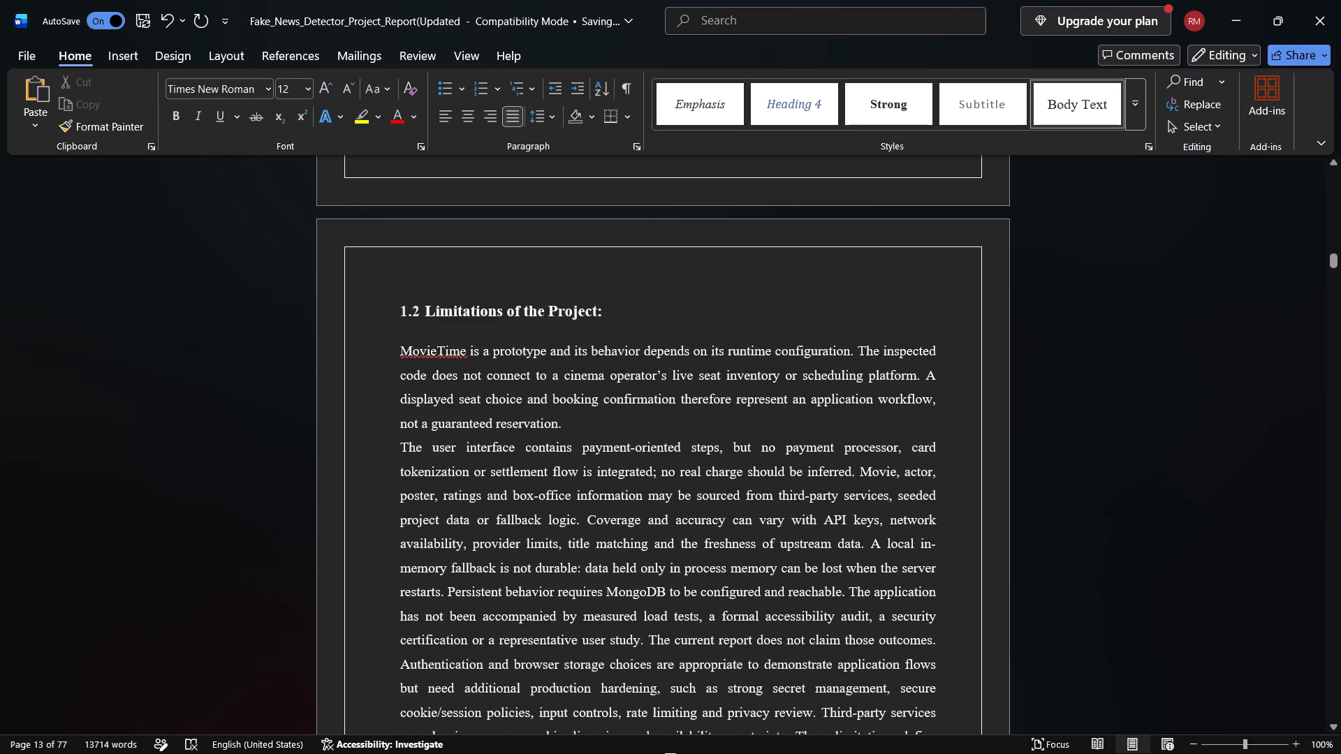
Split the Limitations of the Project text into new paragraphs starting at "Coverage and accuracy", "The application has not", "The current report" and "These limitations define".
left_click(589, 518)
key("Return")
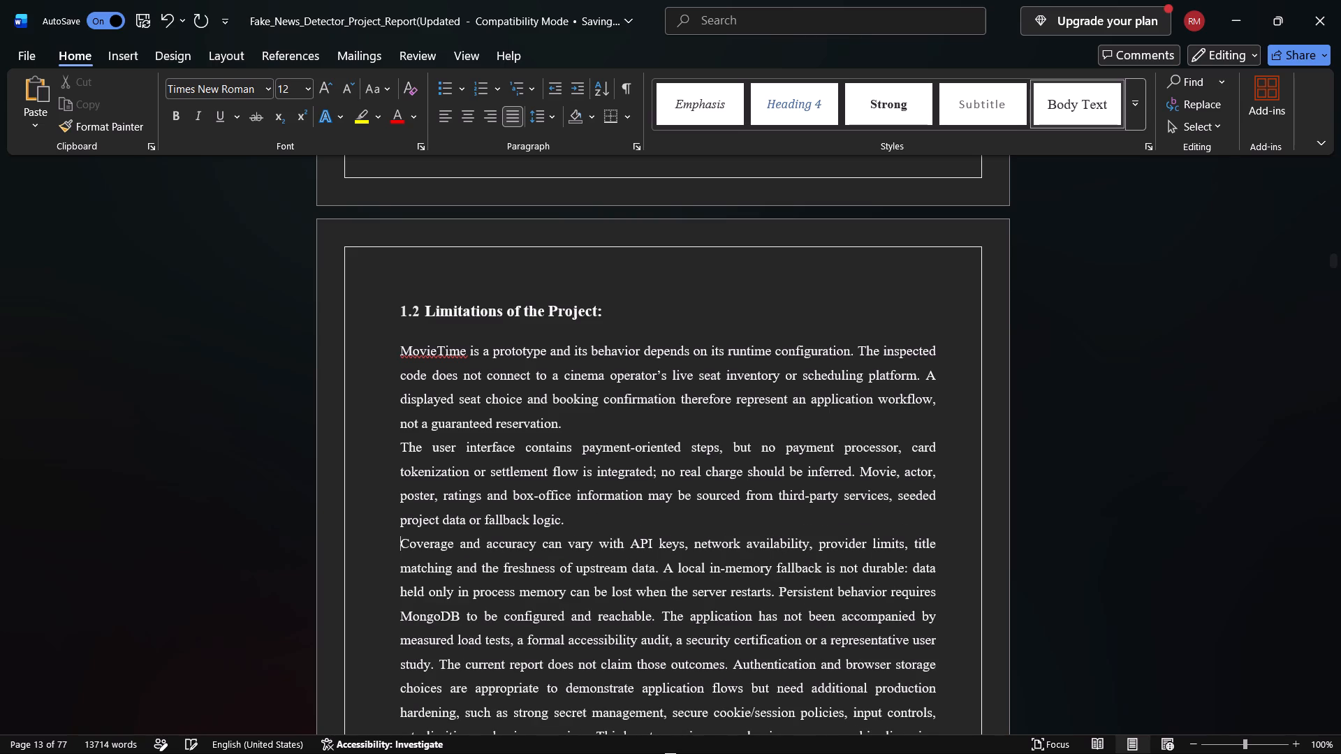
scroll(580, 515, "down", 1)
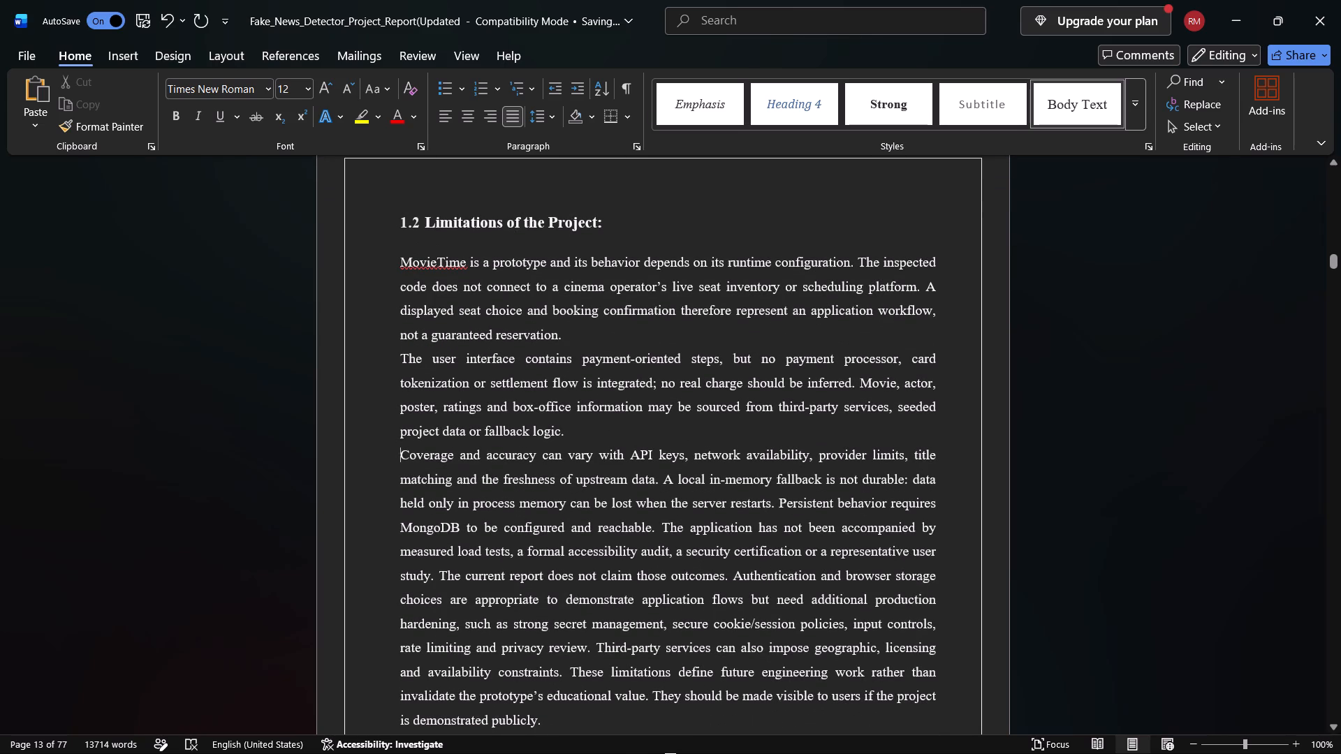
left_click(660, 531)
key("Return")
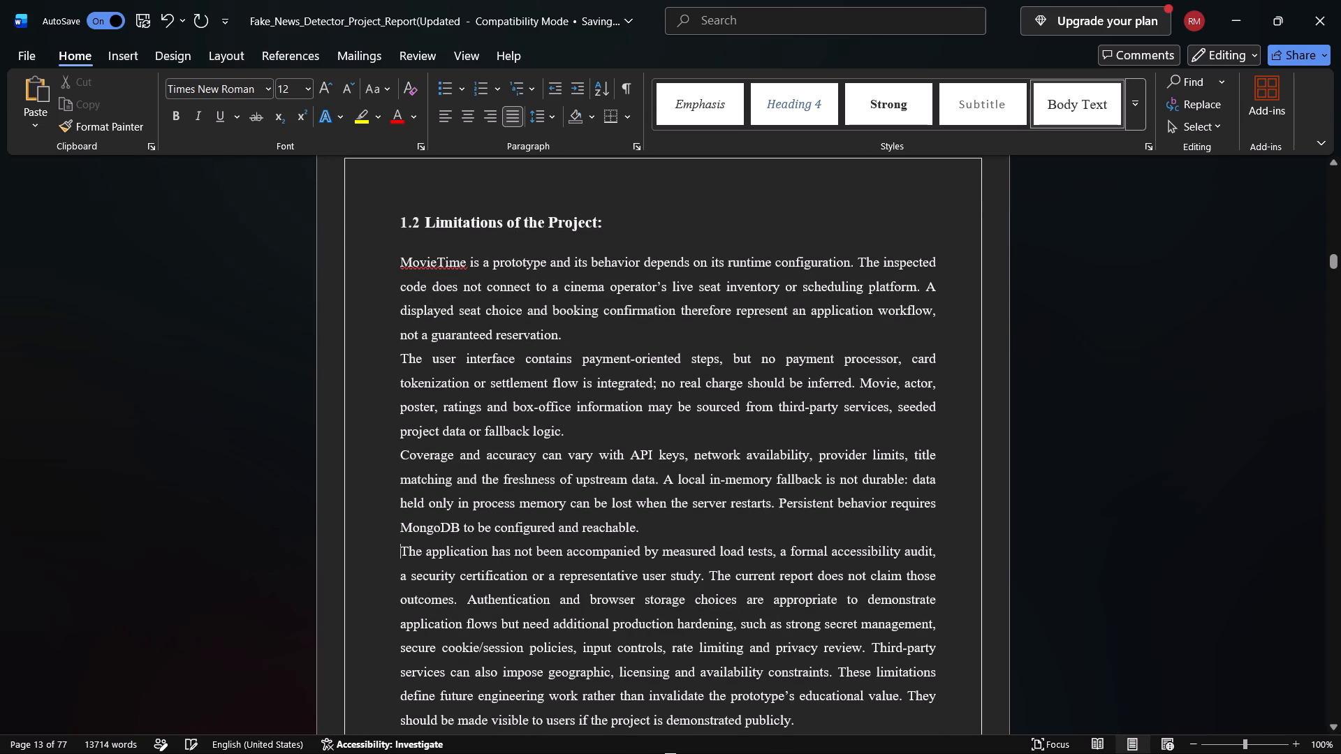
scroll(680, 450, "down", 1)
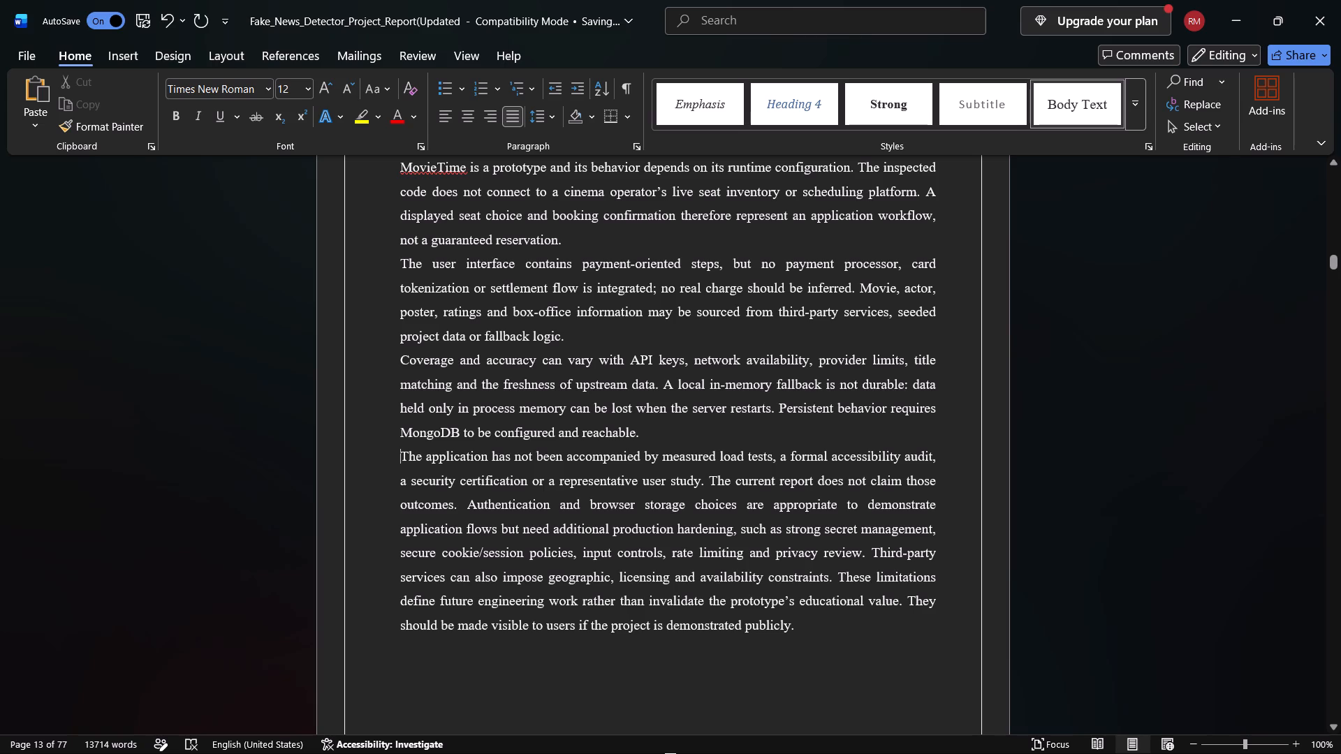
left_click(710, 482)
key("Return")
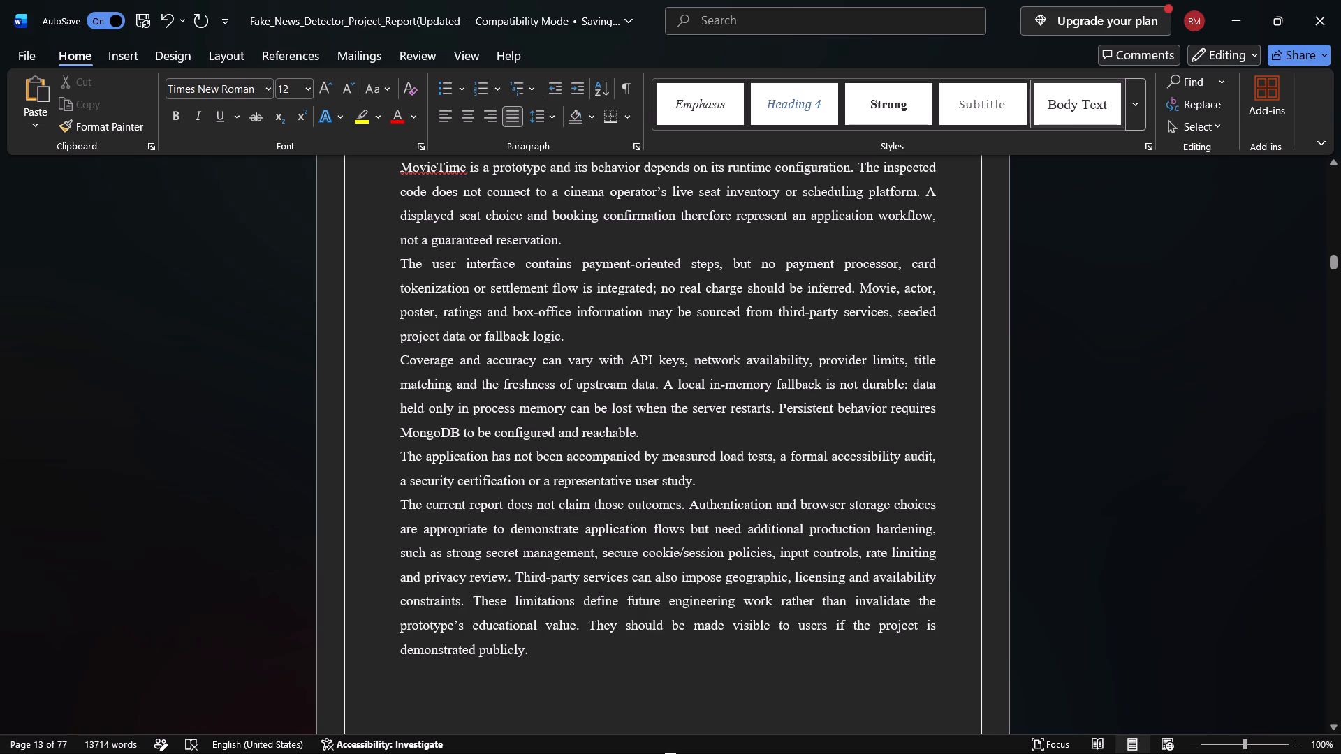
left_click(470, 604)
key("Return")
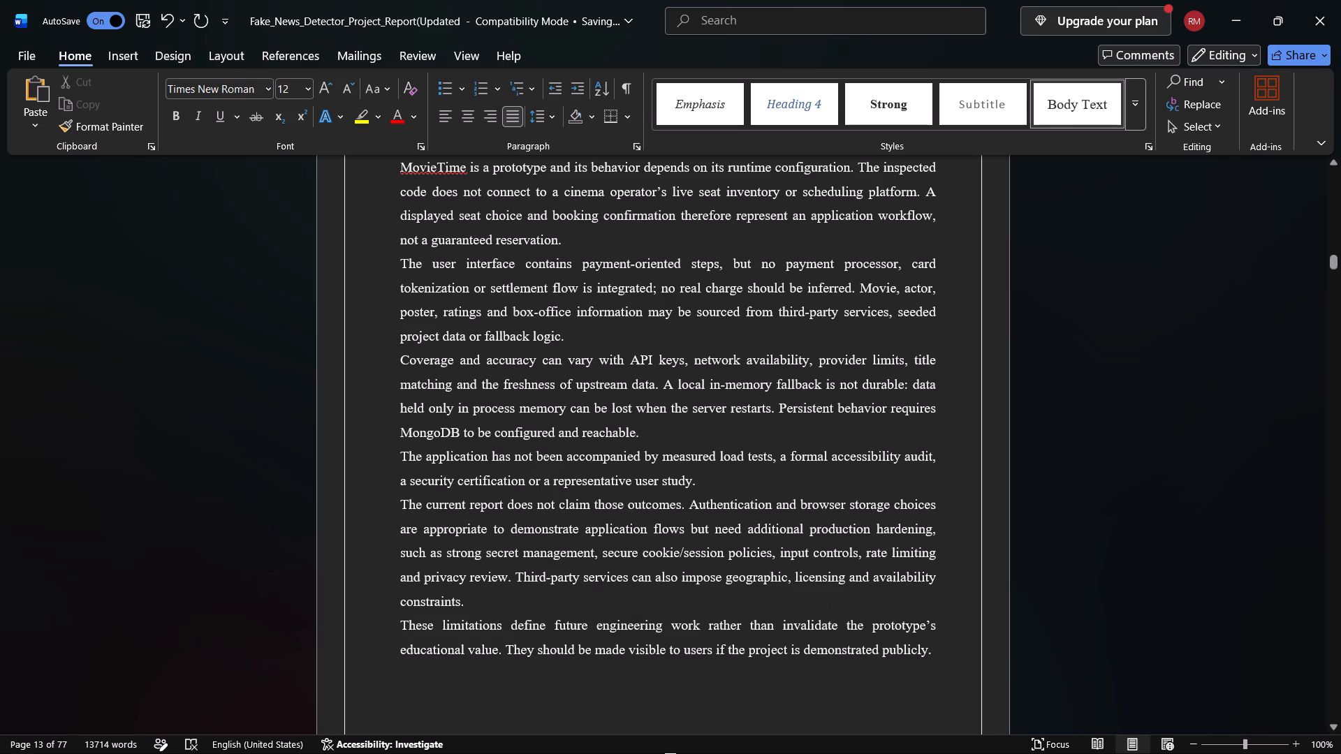
scroll(541, 546, "up", 1)
scroll(541, 546, "down", 3)
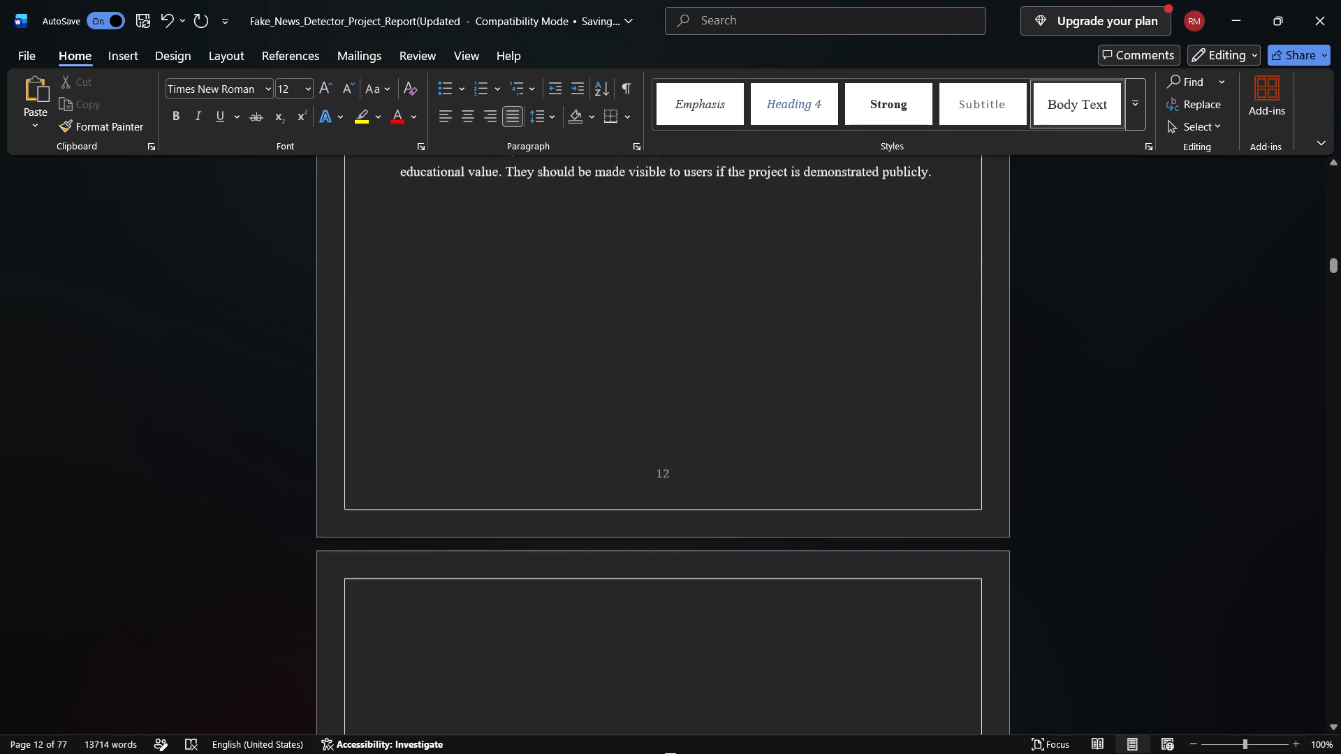
scroll(541, 546, "up", 2)
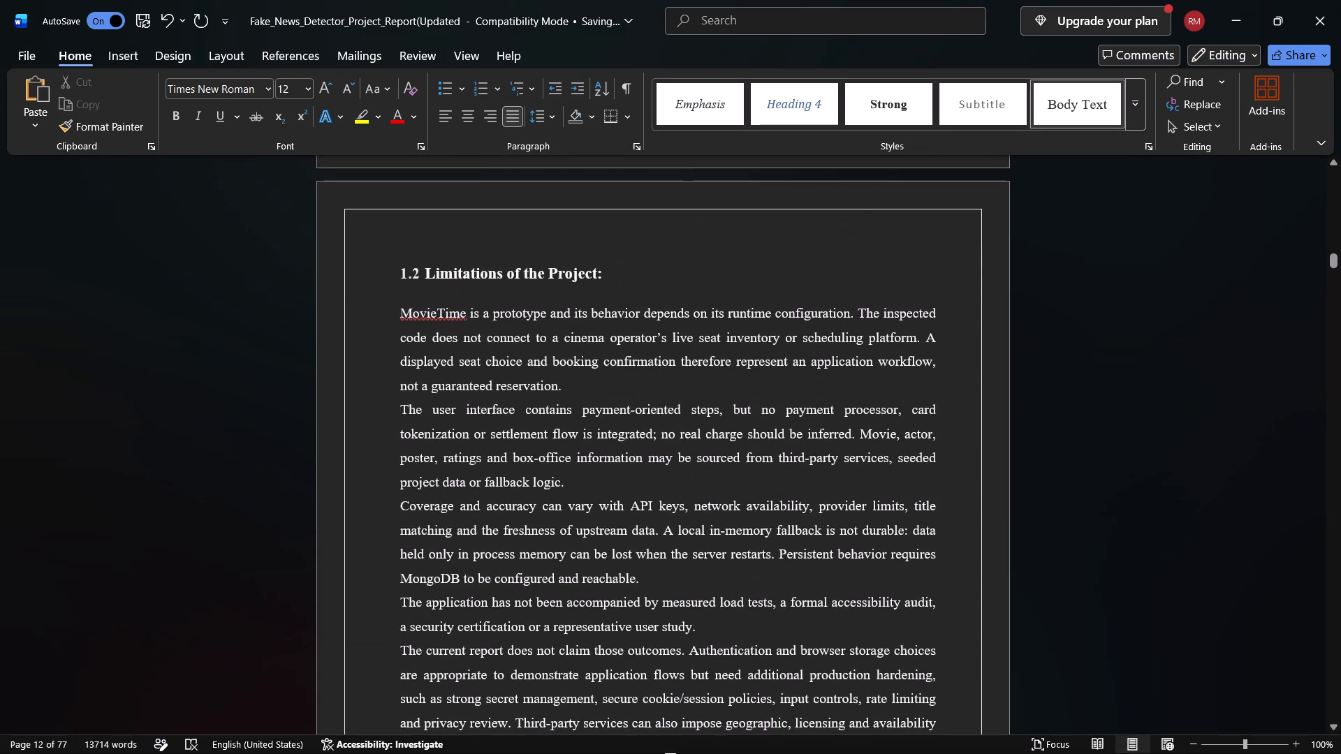
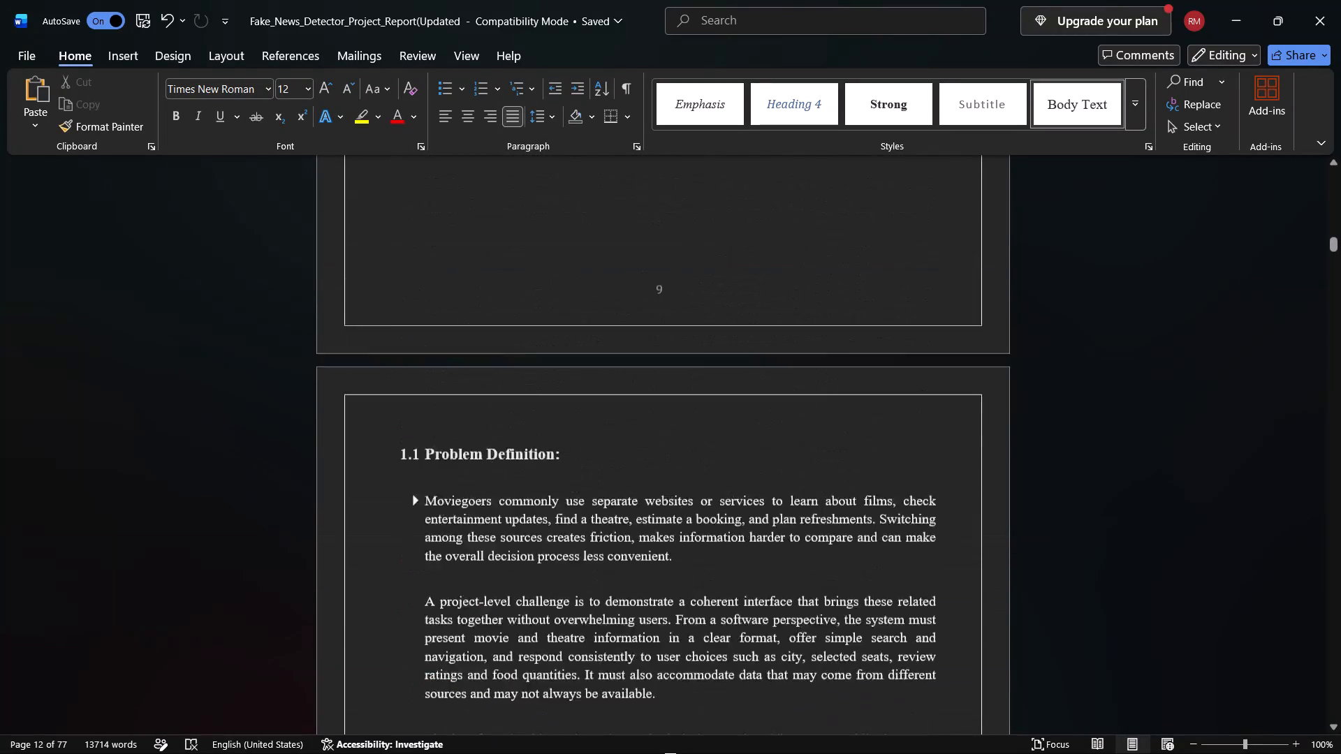
Add one leading space to each of the three Chapter 1 introduction paragraphs, starting "Going to a cinema", "The application is structured" and "Instead, it demonstrates".
scroll(614, 366, "up", 1)
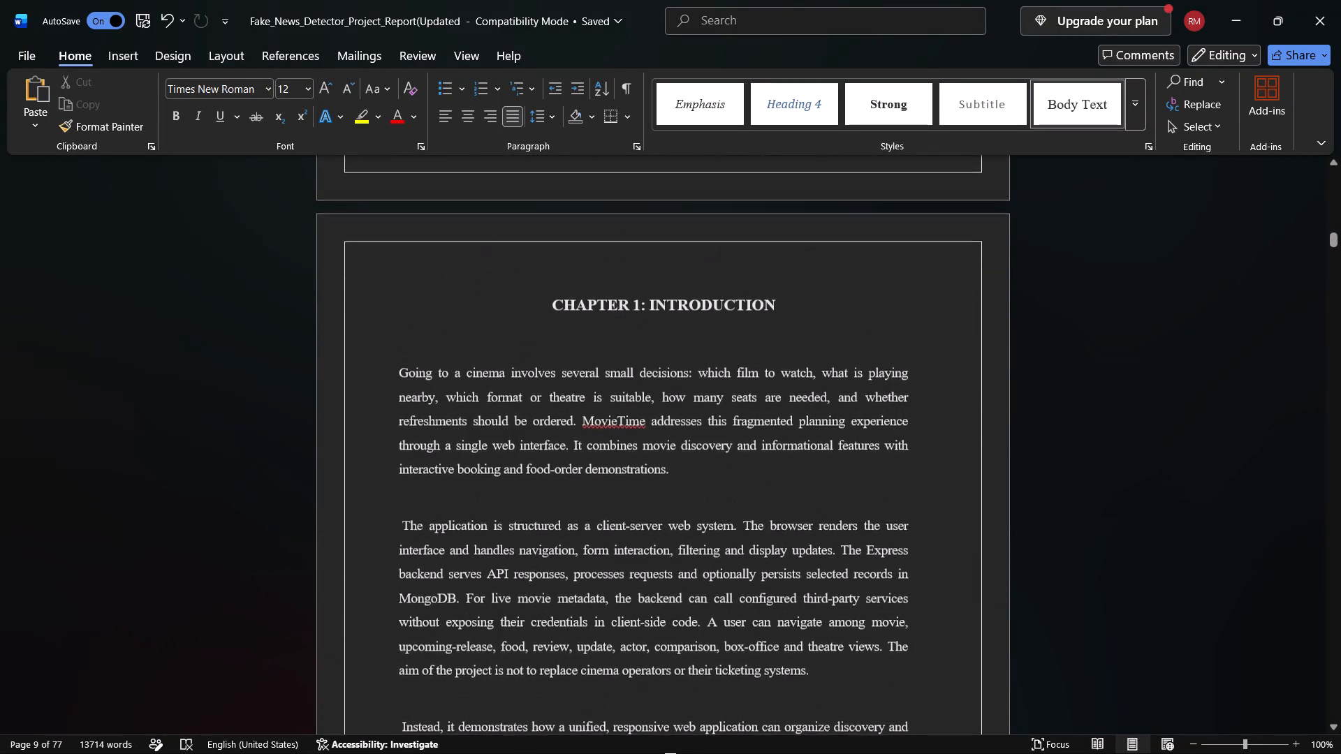
scroll(614, 366, "down", 2)
scroll(614, 366, "up", 1)
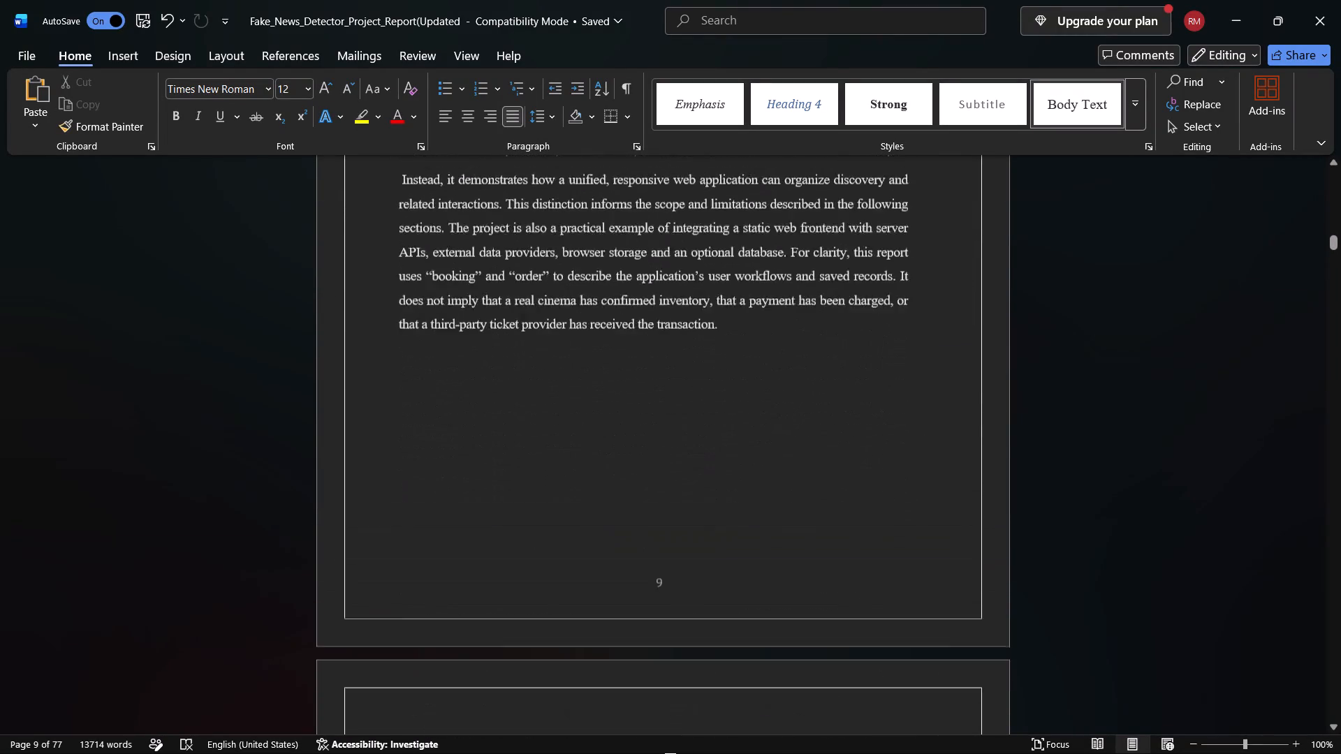
scroll(614, 366, "up", 2)
scroll(450, 409, "up", 1)
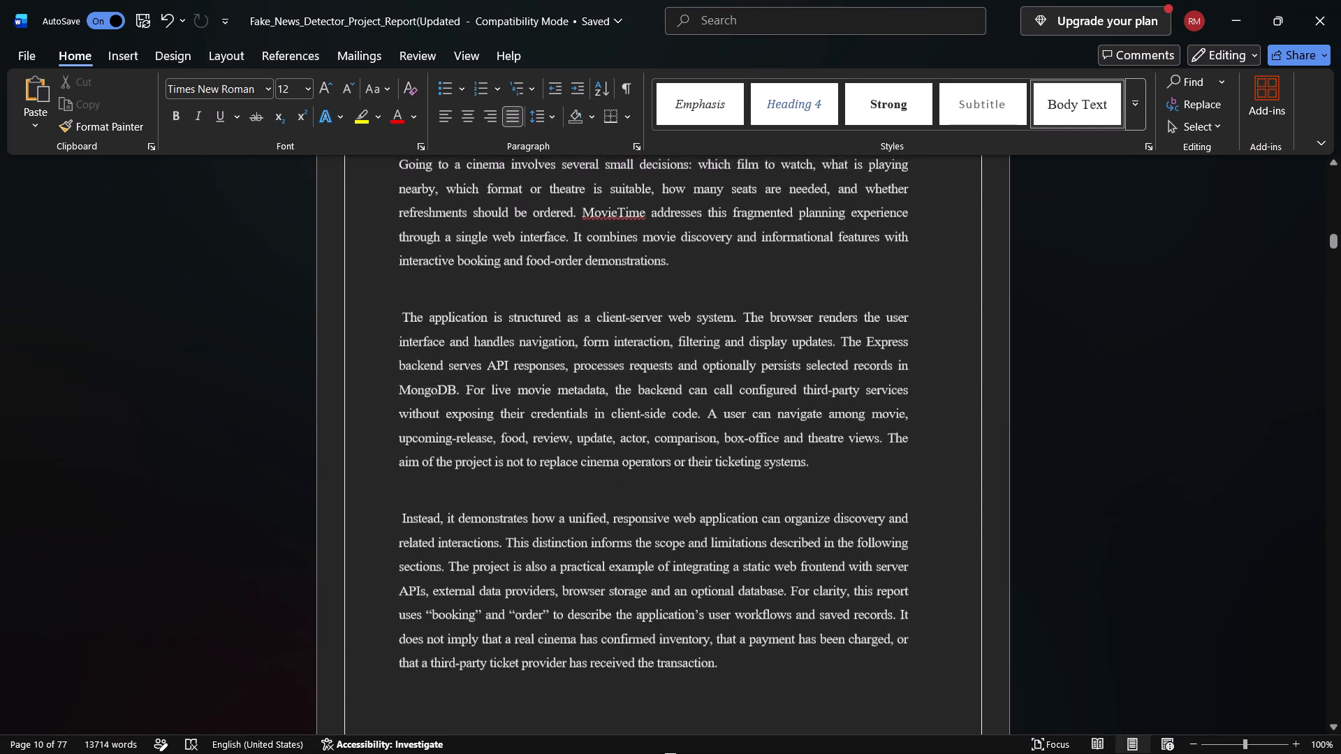
scroll(450, 409, "up", 1)
left_click(396, 260)
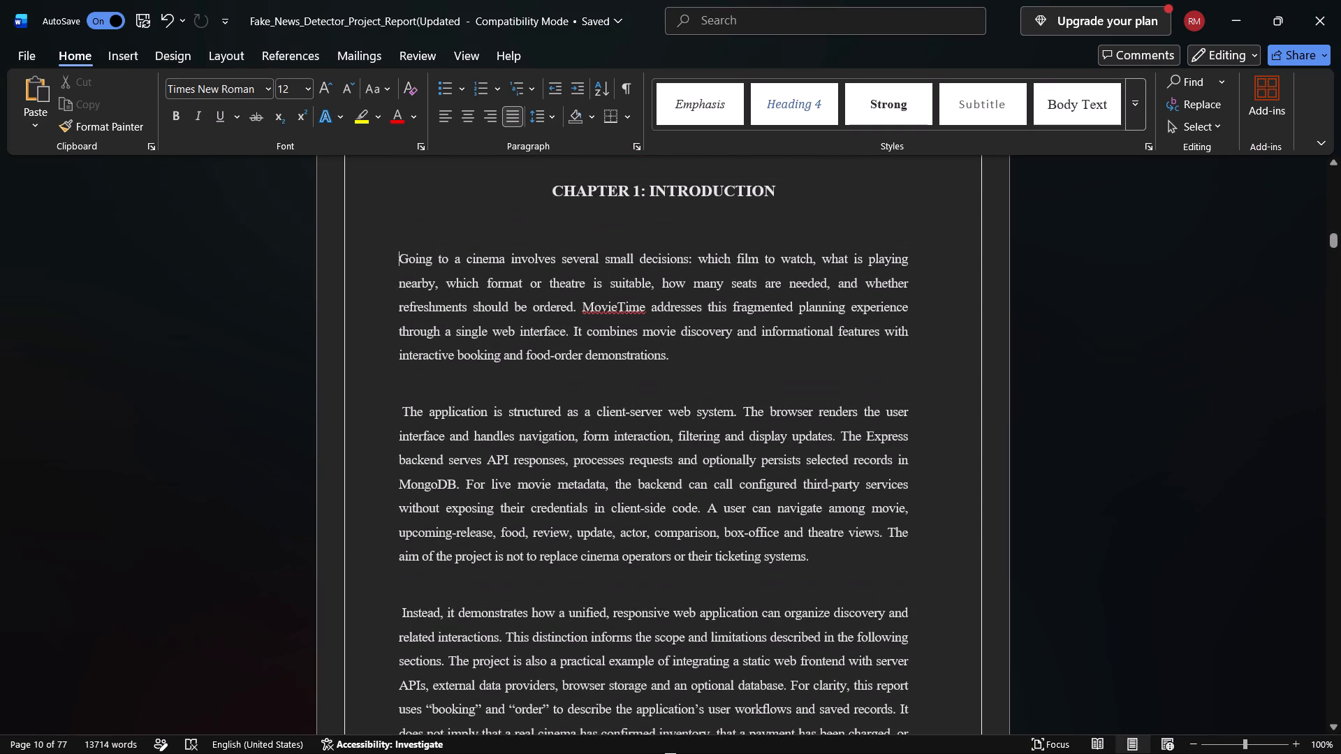
key("space")
left_click(400, 413)
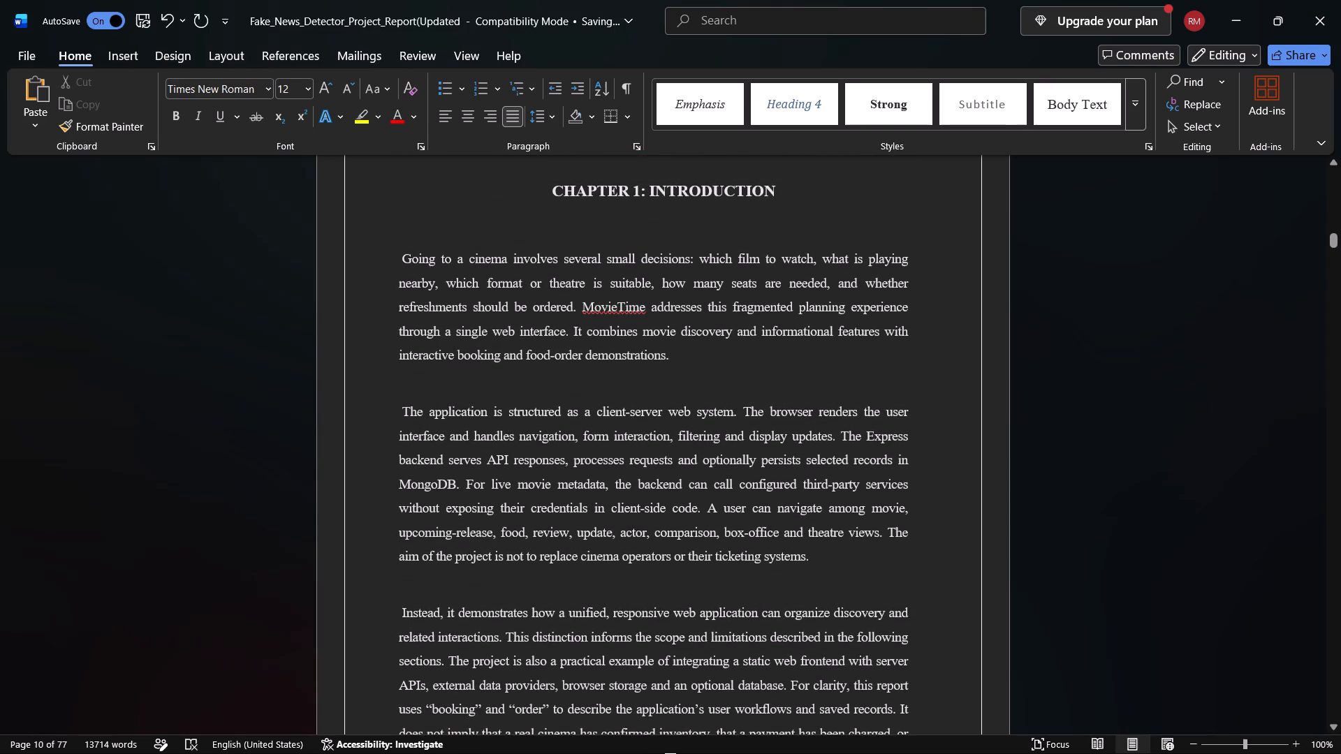
key("space")
left_click(397, 615)
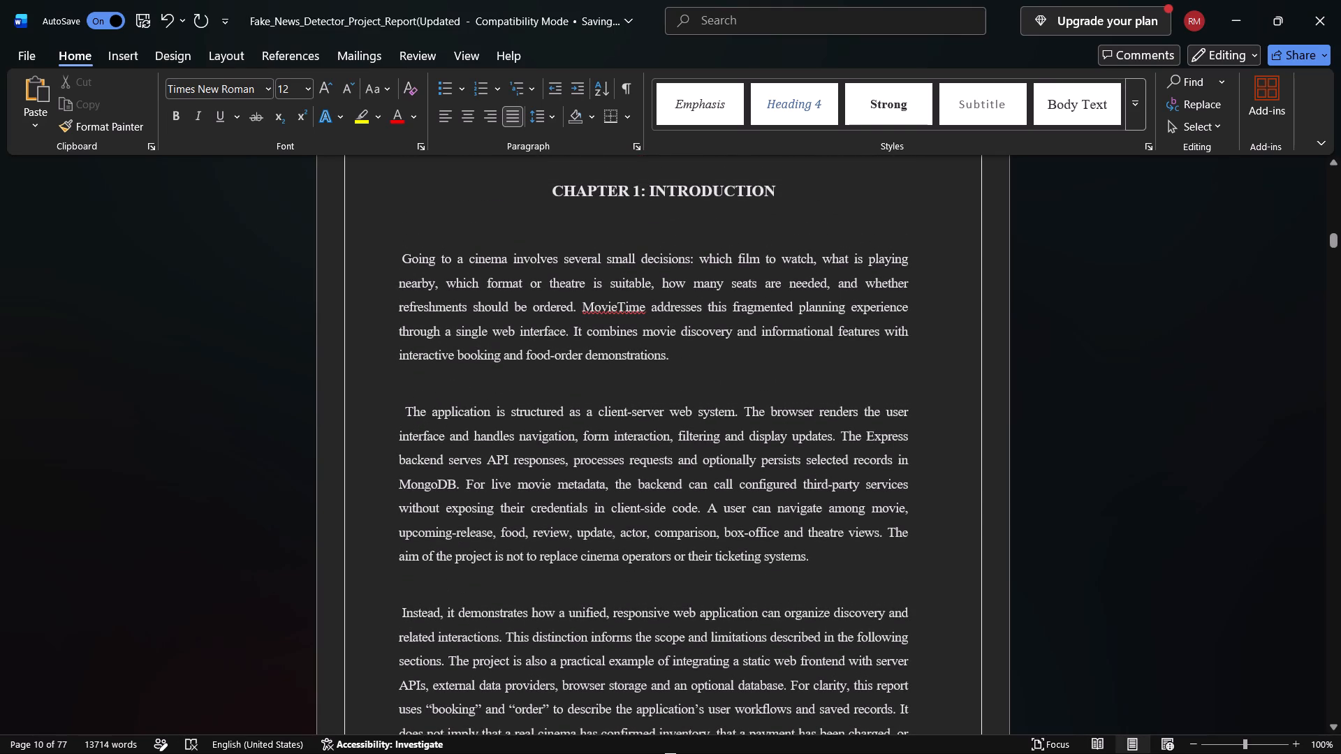
key("space")
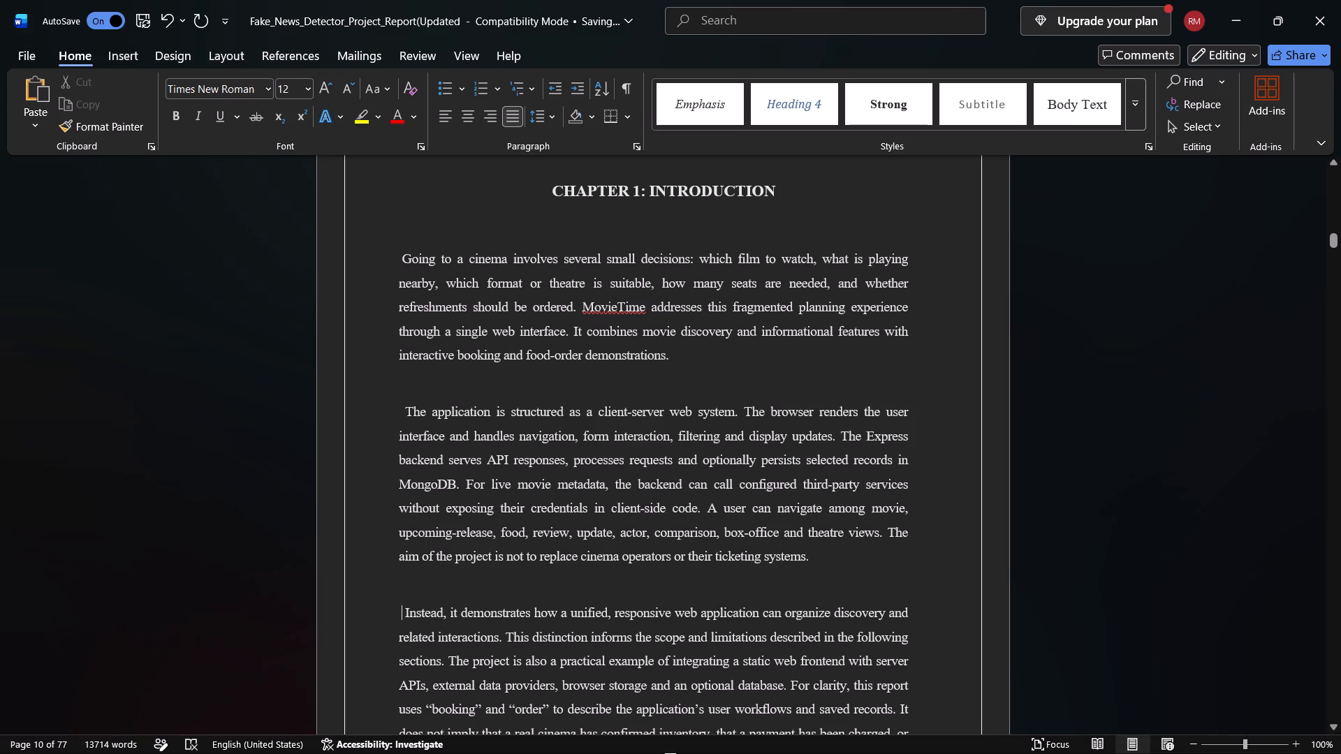
Review the layout of the Chapter 1 pages from the introduction through Problem Definition and Objective to Limitations of the Project.
scroll(500, 448, "down", 1)
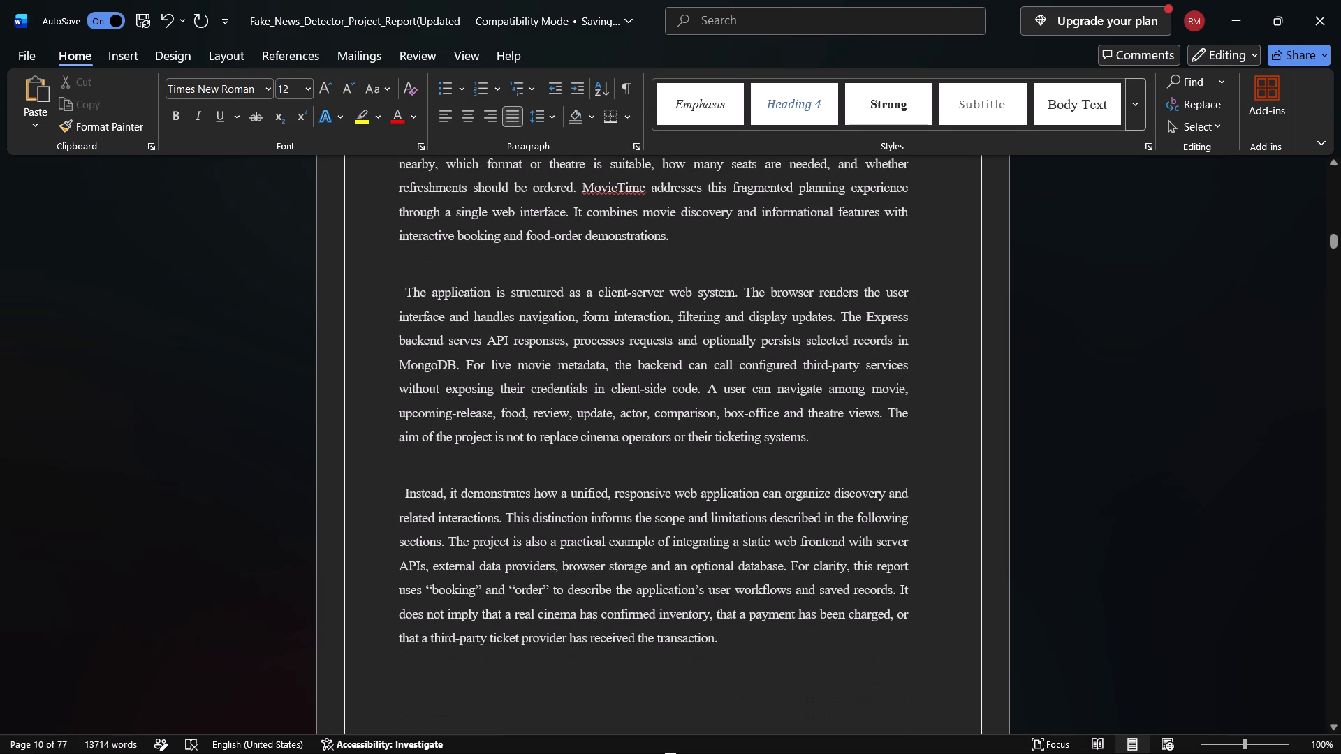
scroll(500, 448, "up", 2)
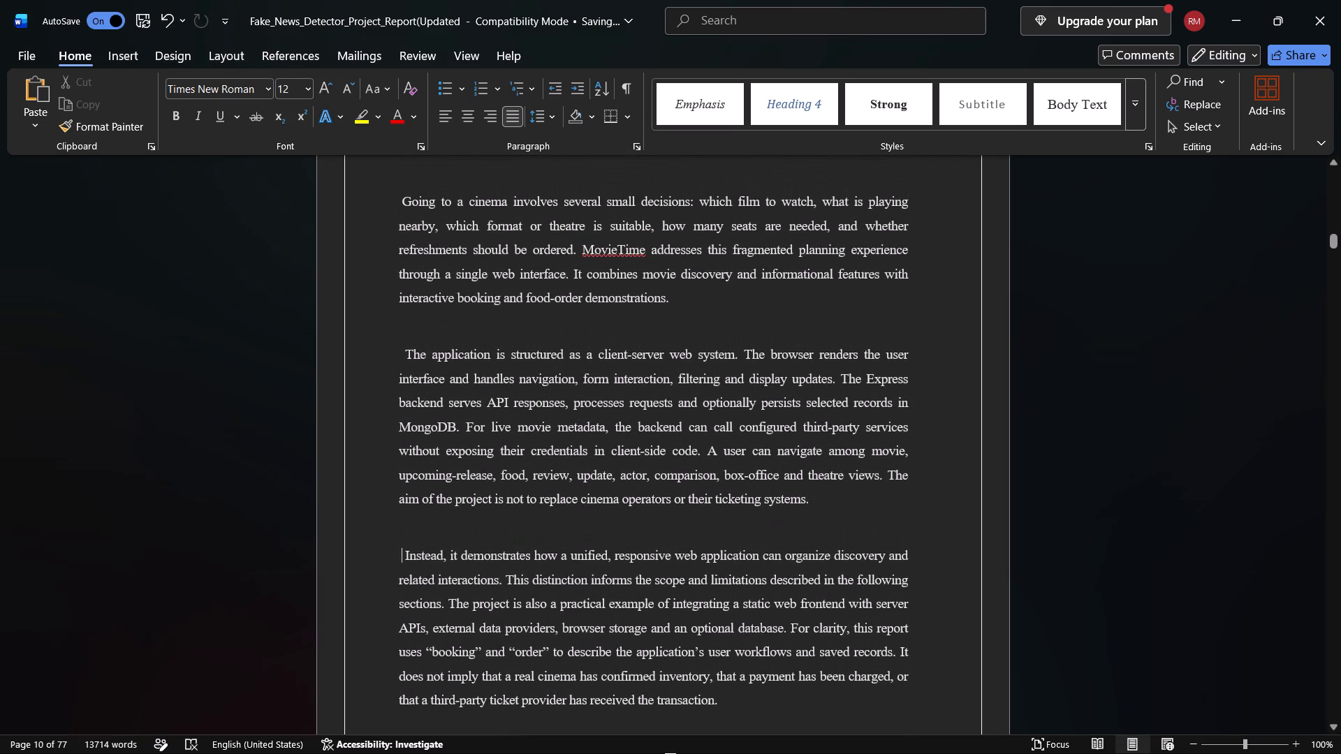
scroll(500, 448, "down", 4)
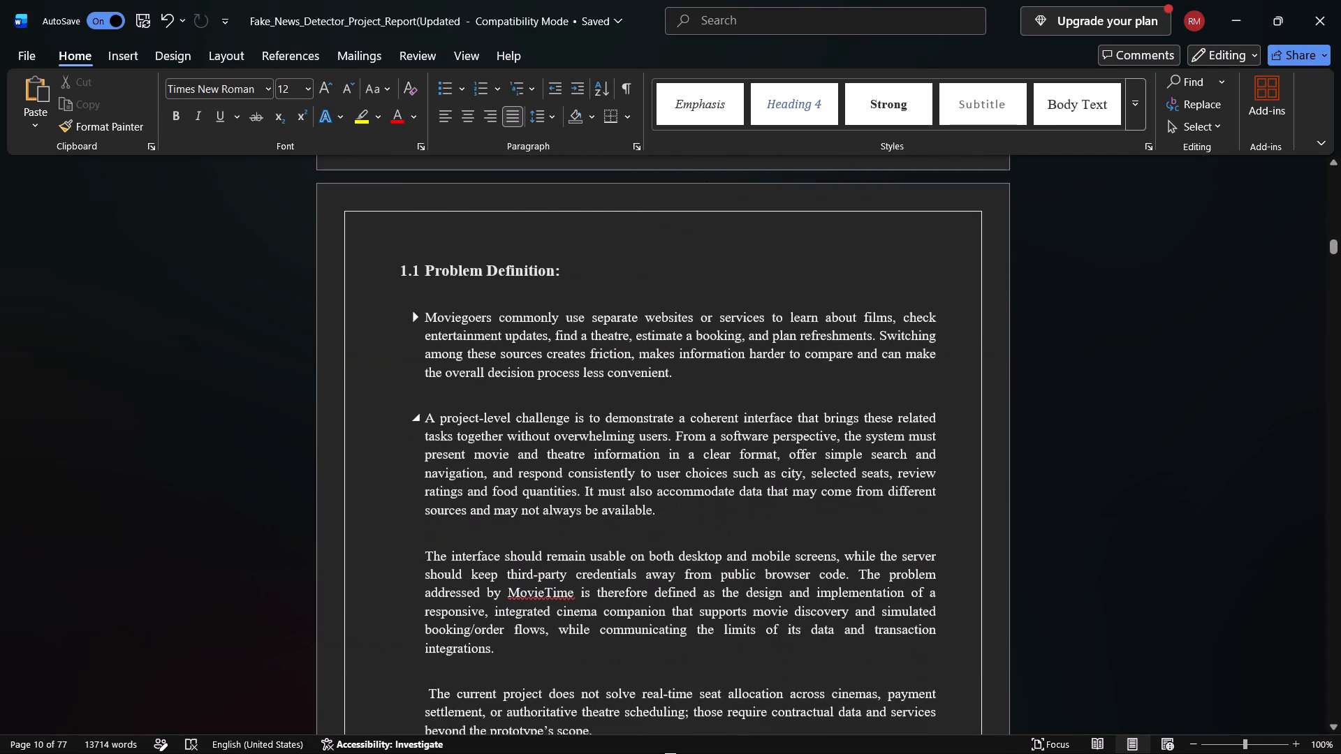
scroll(500, 448, "down", 3)
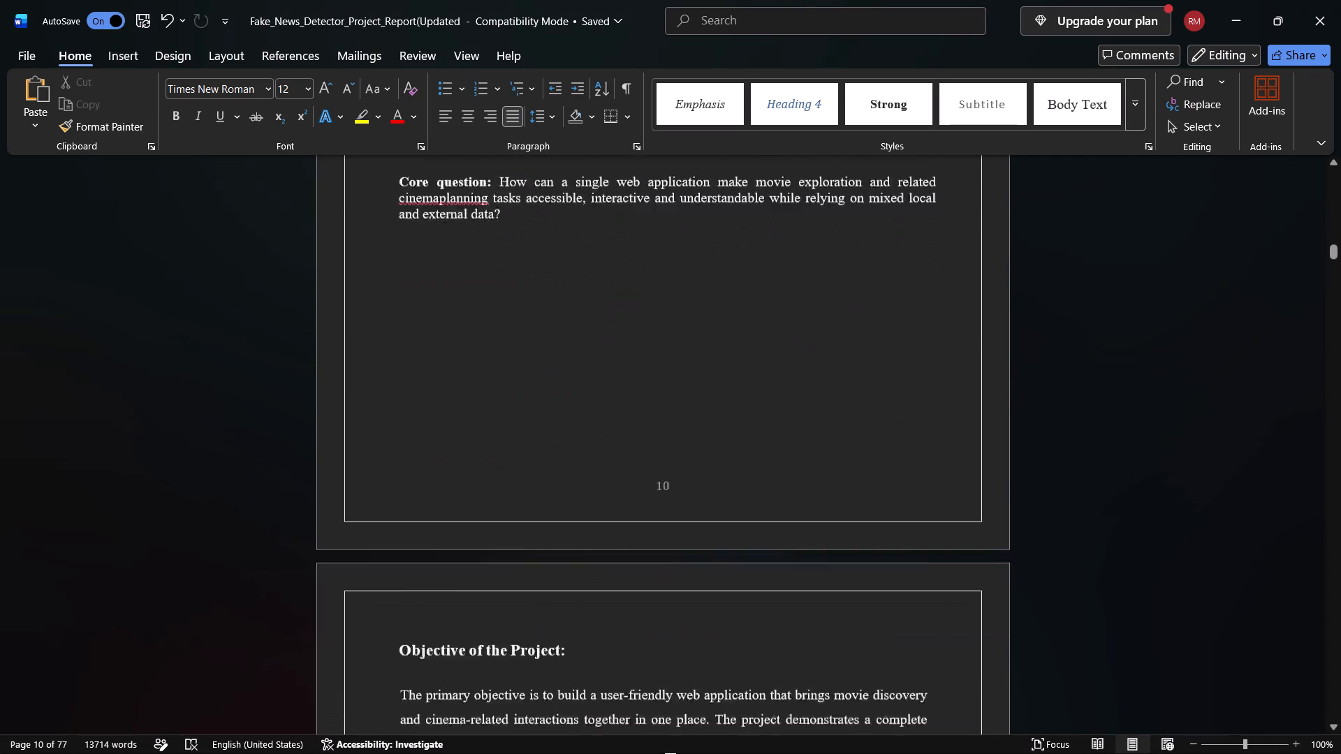
scroll(500, 448, "down", 4)
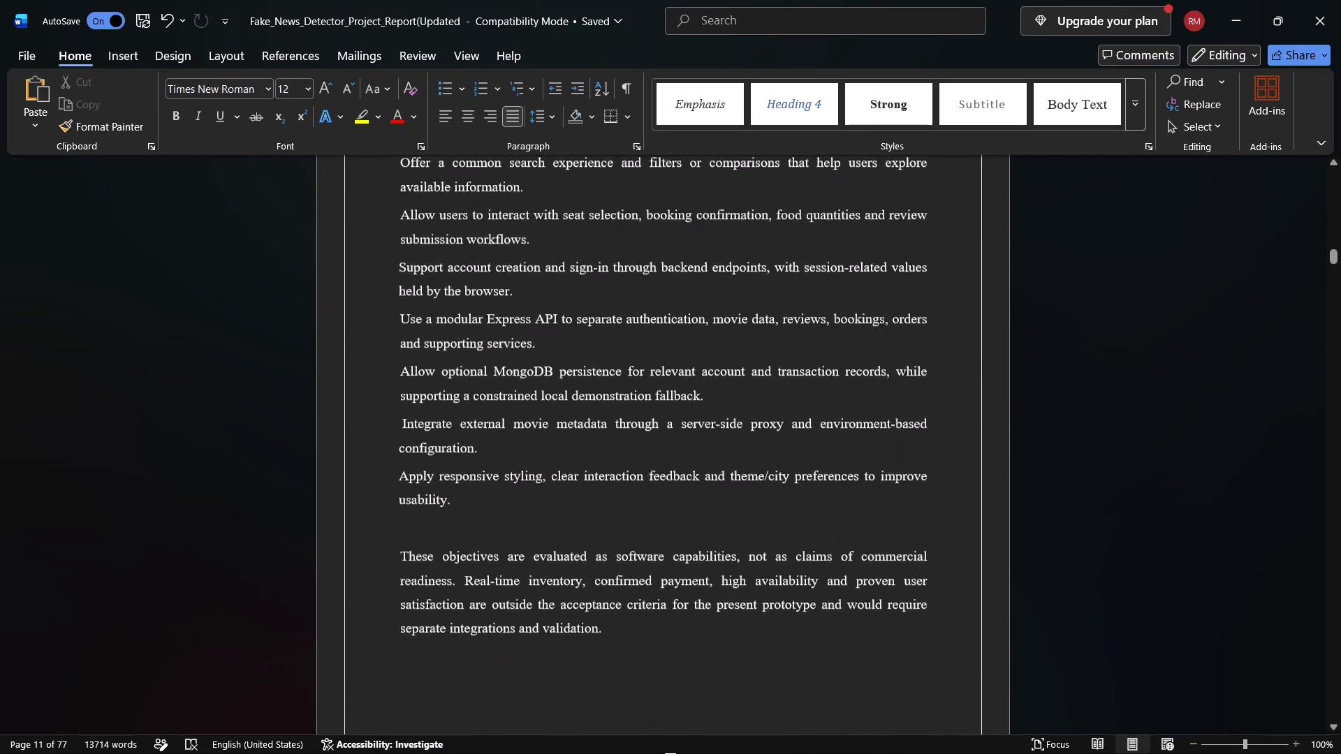
scroll(500, 448, "down", 3)
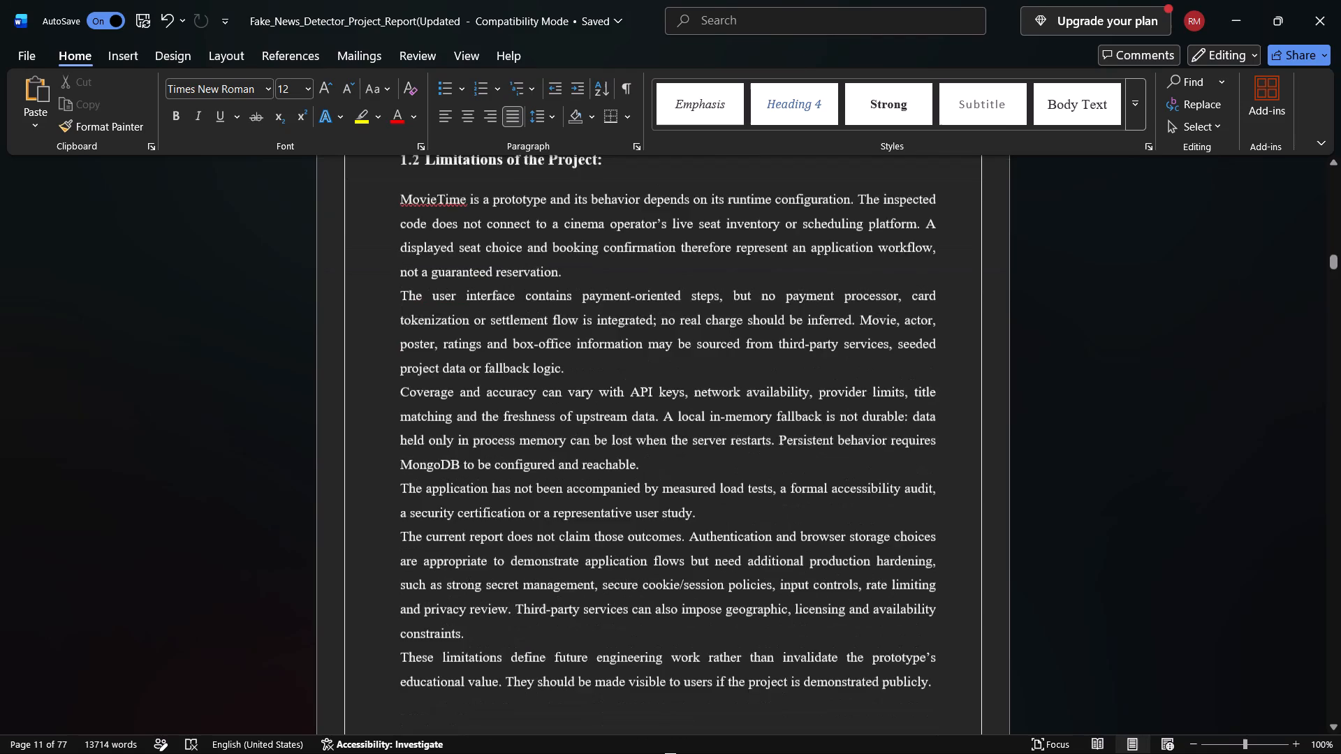
scroll(500, 448, "down", 3)
Insert a blank line between each pair of consecutive paragraphs in the Limitations of the Project section.
scroll(500, 448, "up", 1)
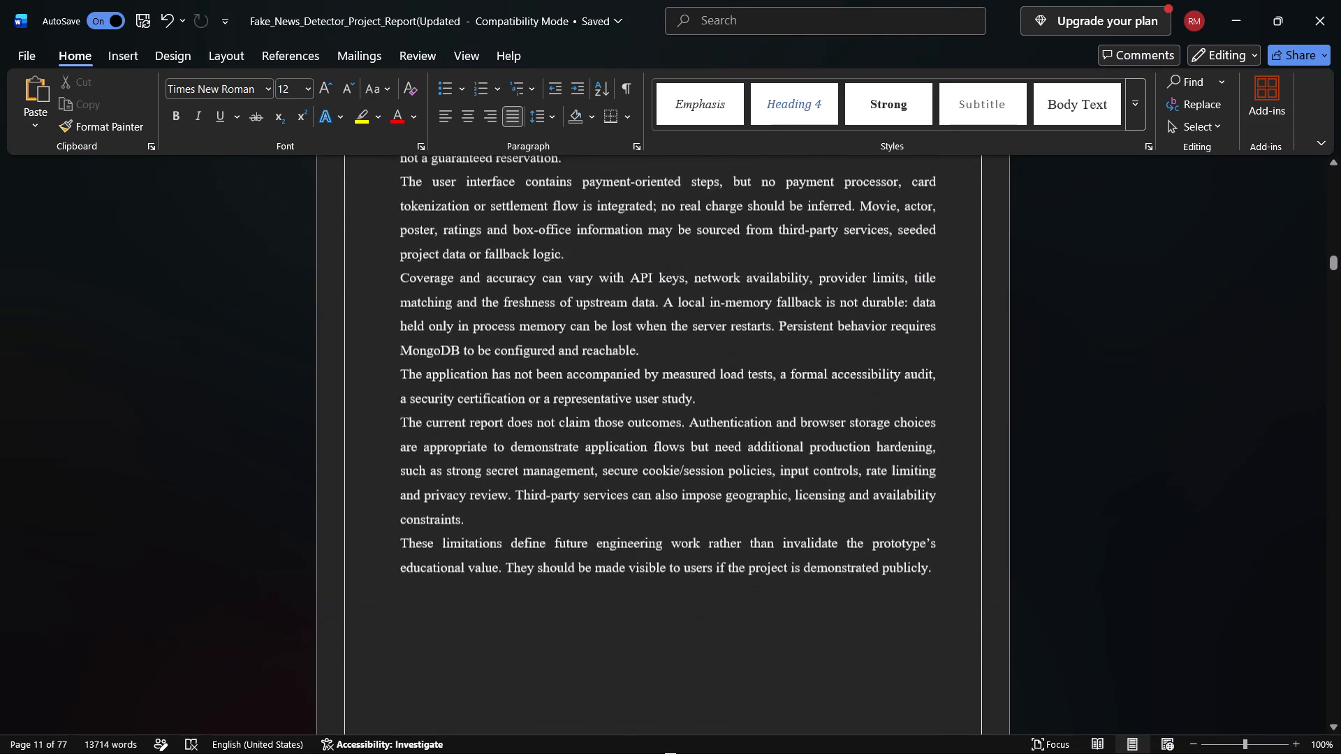
scroll(500, 448, "up", 1)
left_click(578, 386)
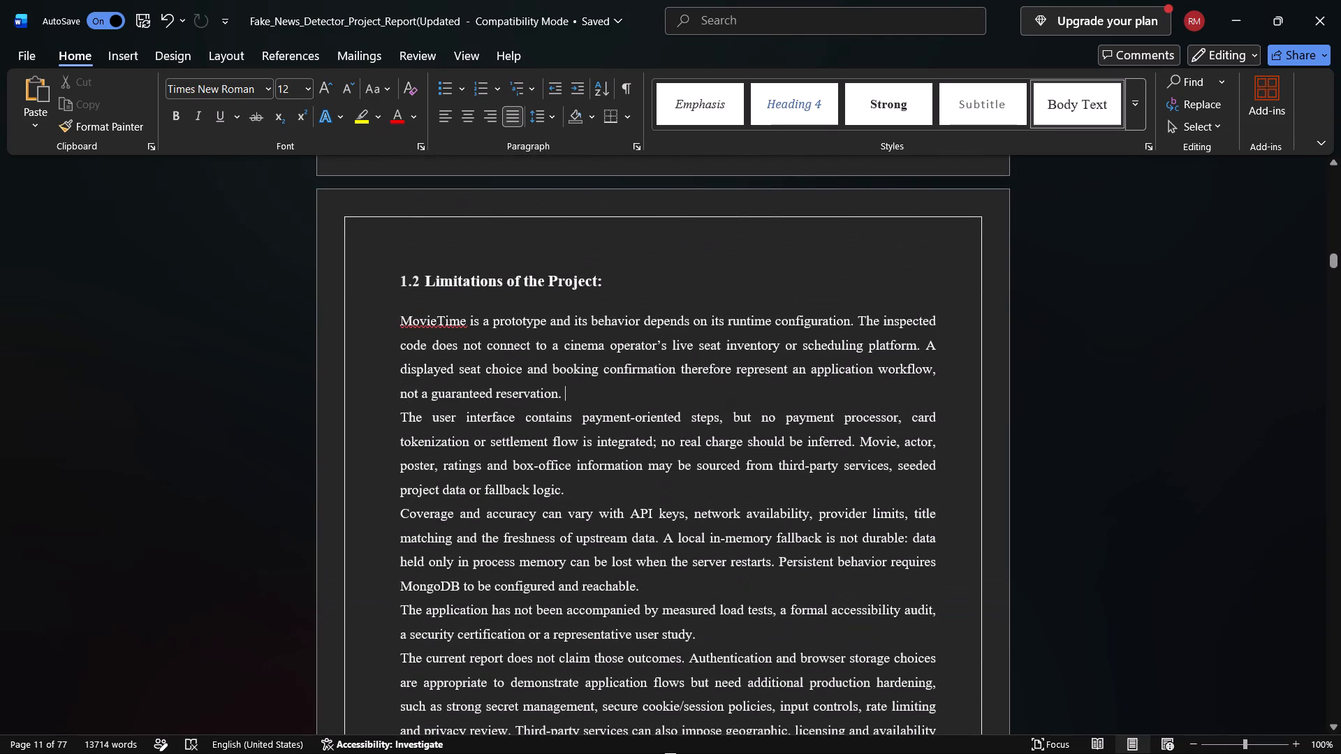
key("Return")
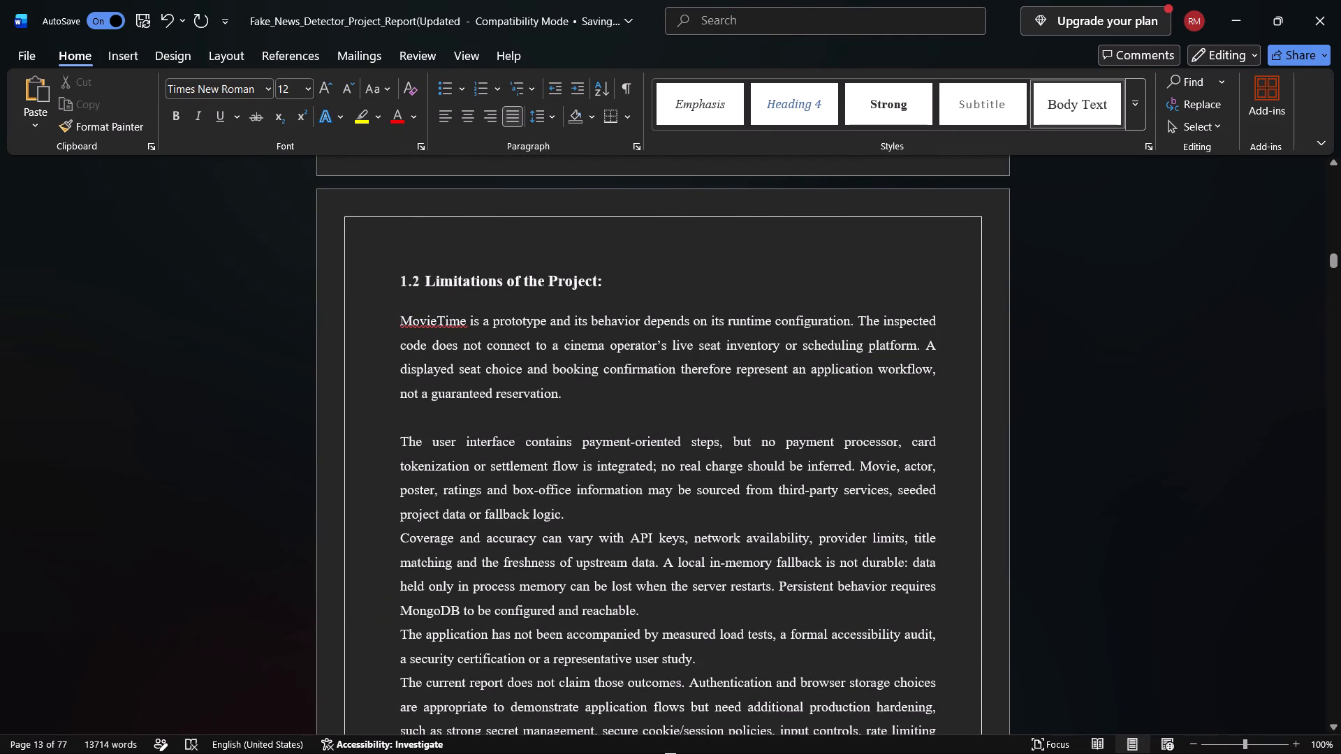
left_click(575, 513)
key("Return")
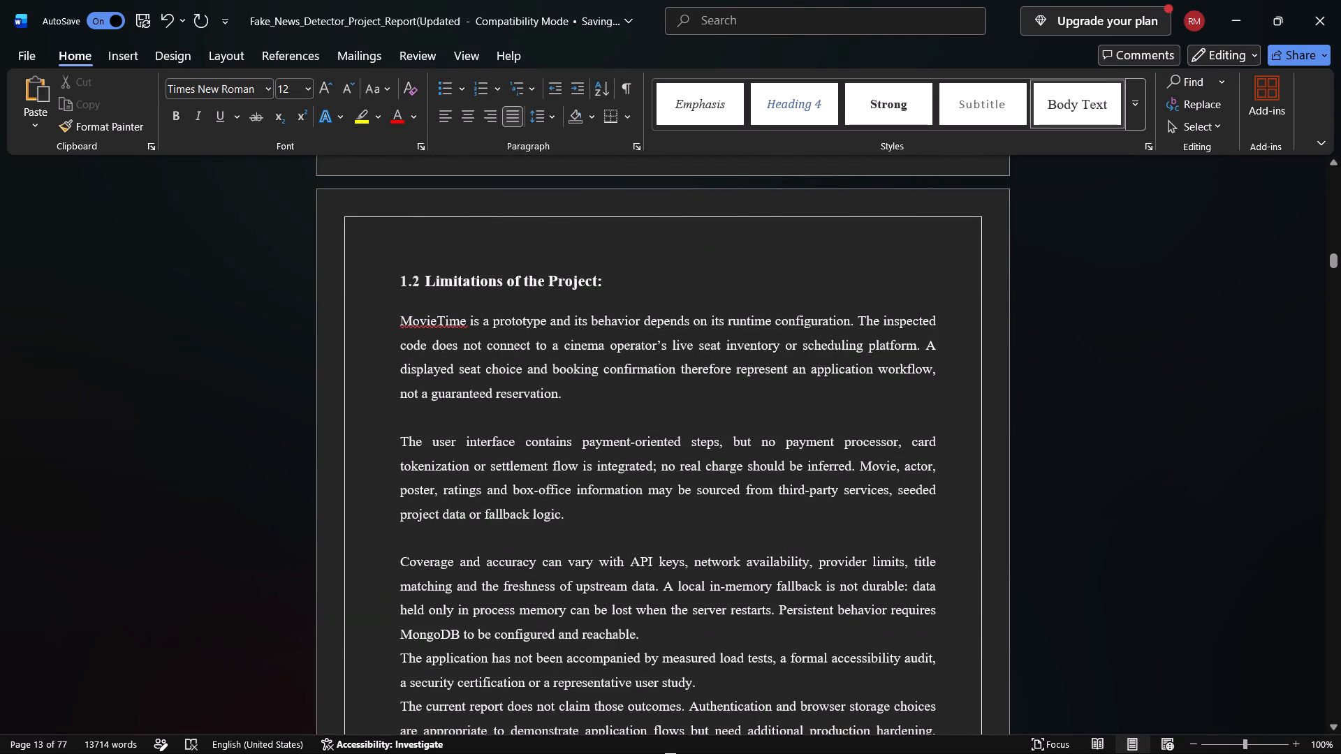
left_click(656, 632)
key("Return")
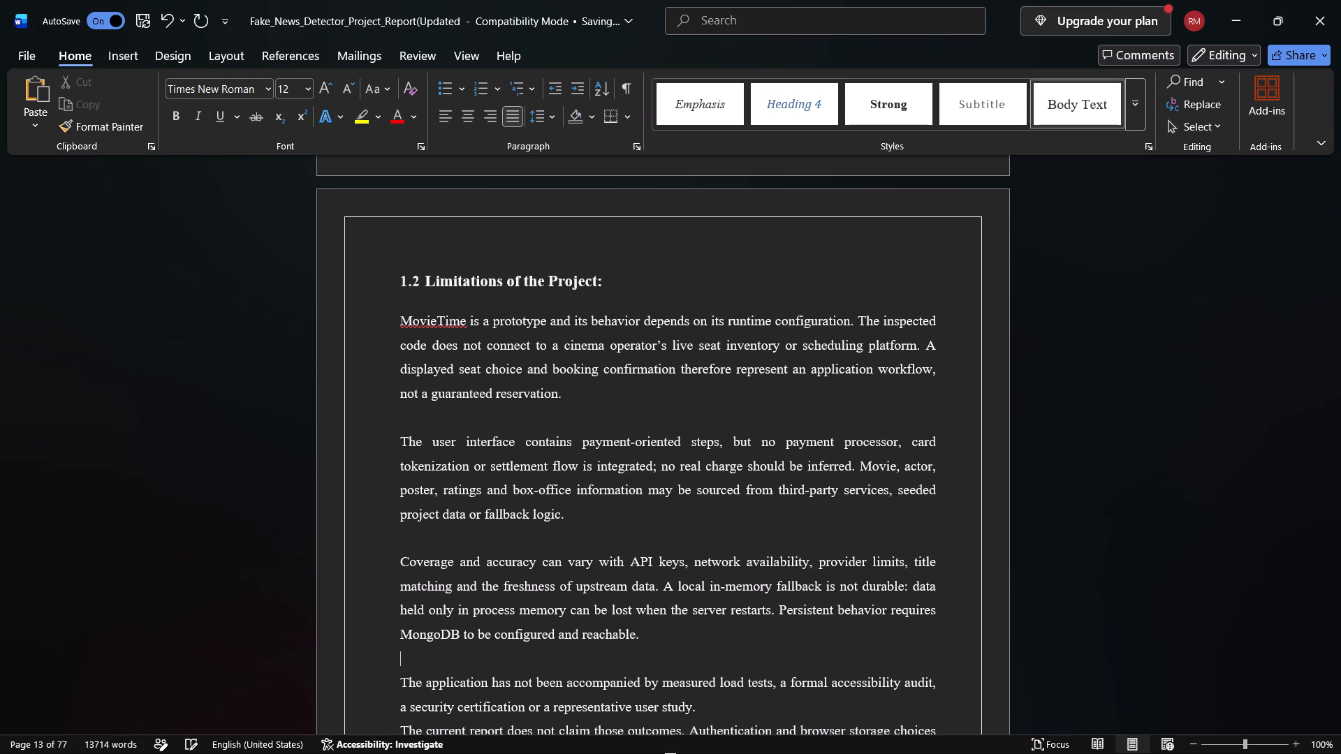
scroll(633, 570, "down", 1)
left_click(702, 479)
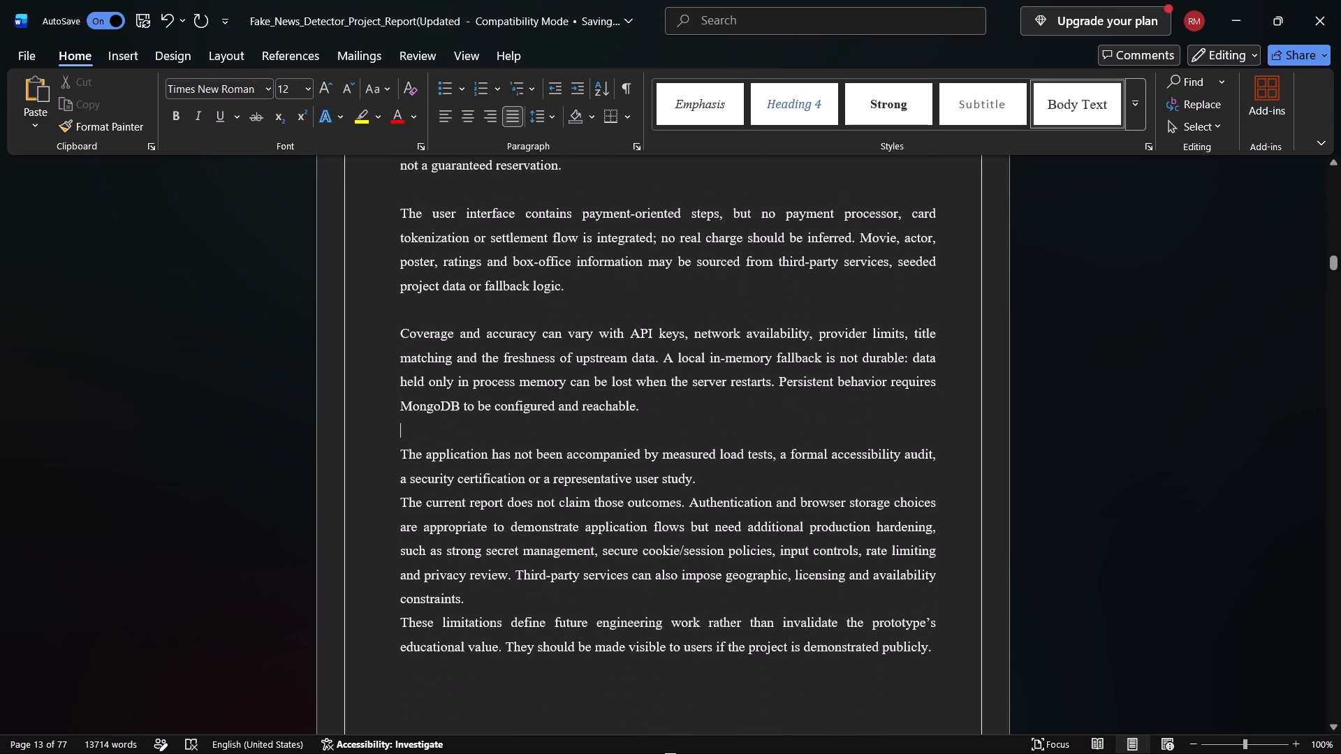
key("Return")
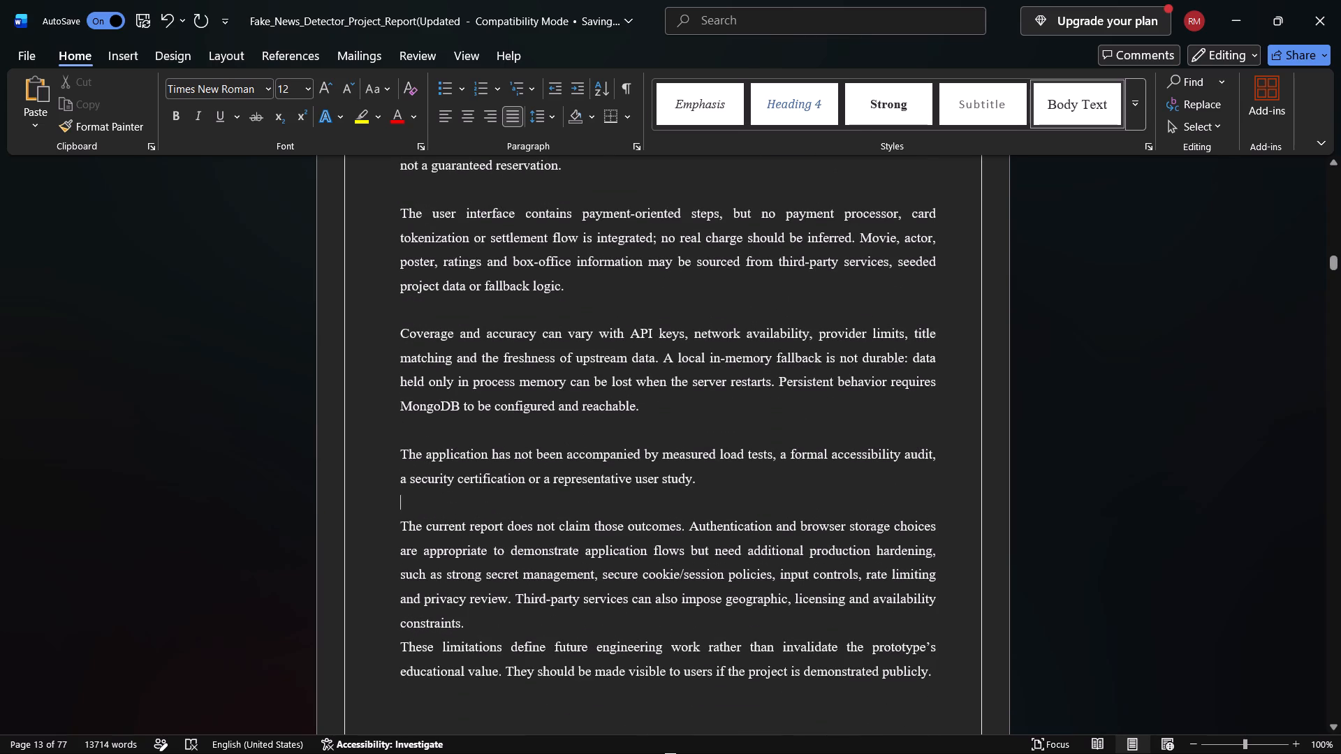
left_click(497, 626)
key("Return")
Try to remove the blank page before Chapter 2 by deleting backwards from the start of the Literature Survey heading.
scroll(637, 606, "down", 1)
scroll(637, 606, "up", 3)
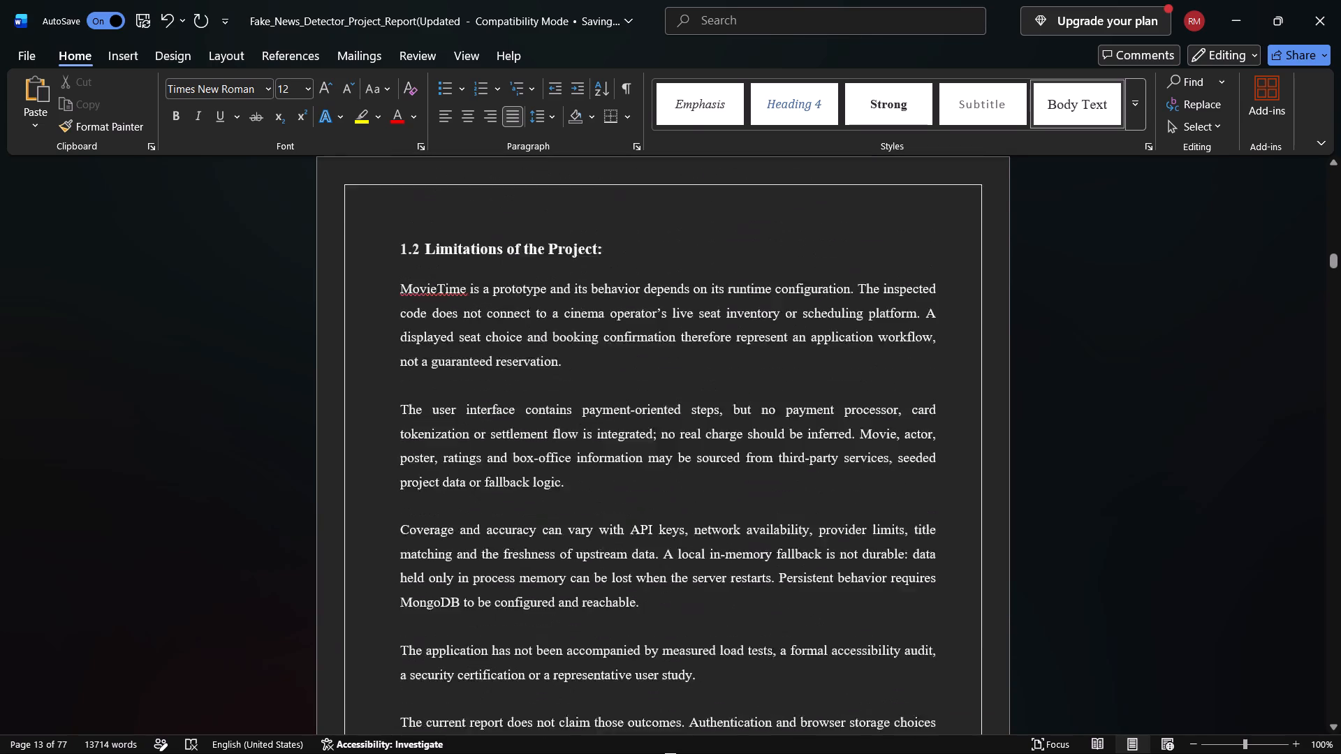
scroll(637, 606, "up", 1)
scroll(637, 606, "down", 2)
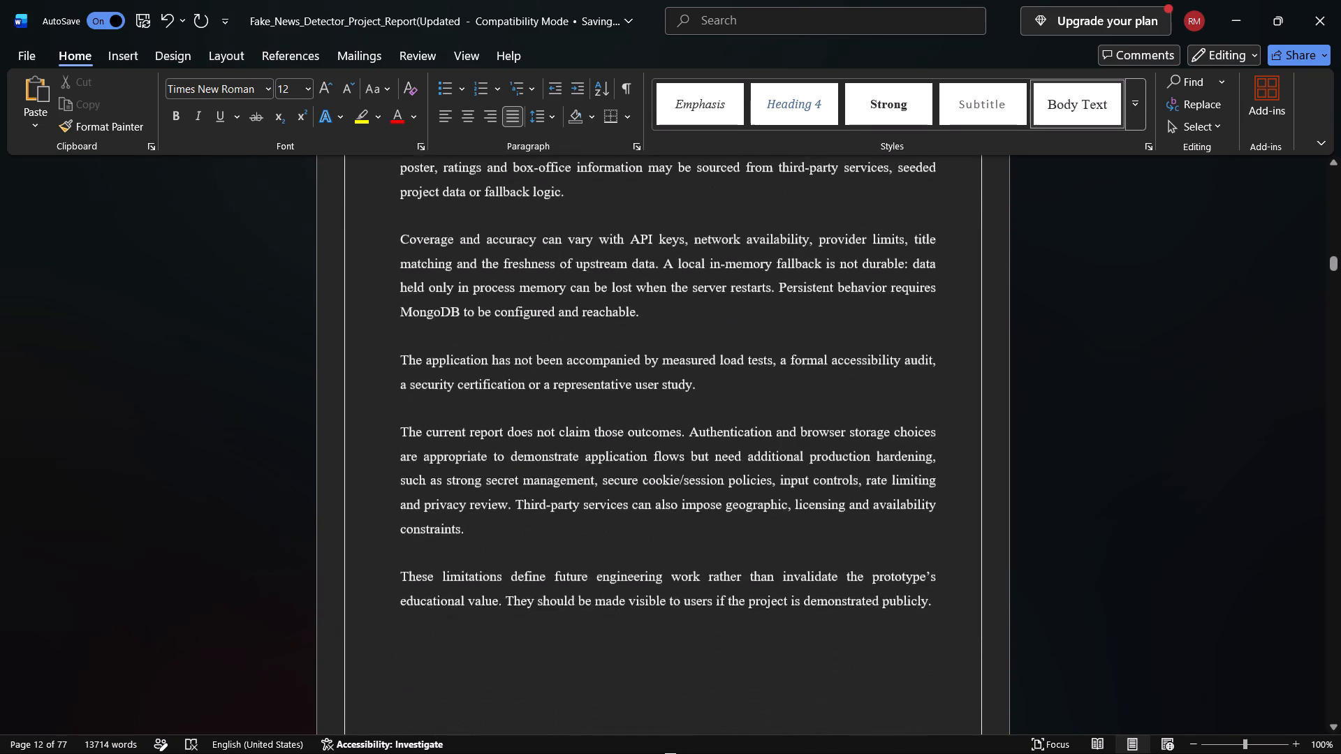
scroll(637, 606, "down", 4)
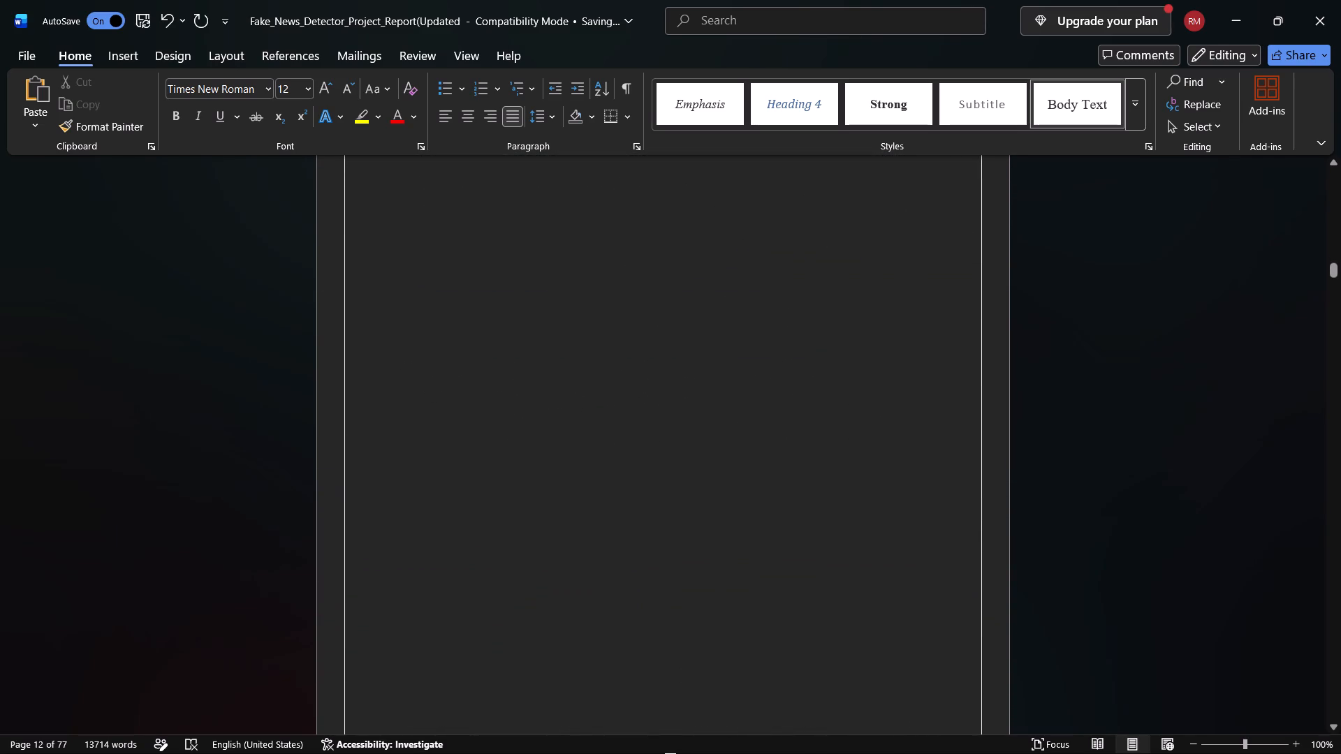
scroll(637, 606, "down", 3)
left_click(533, 430)
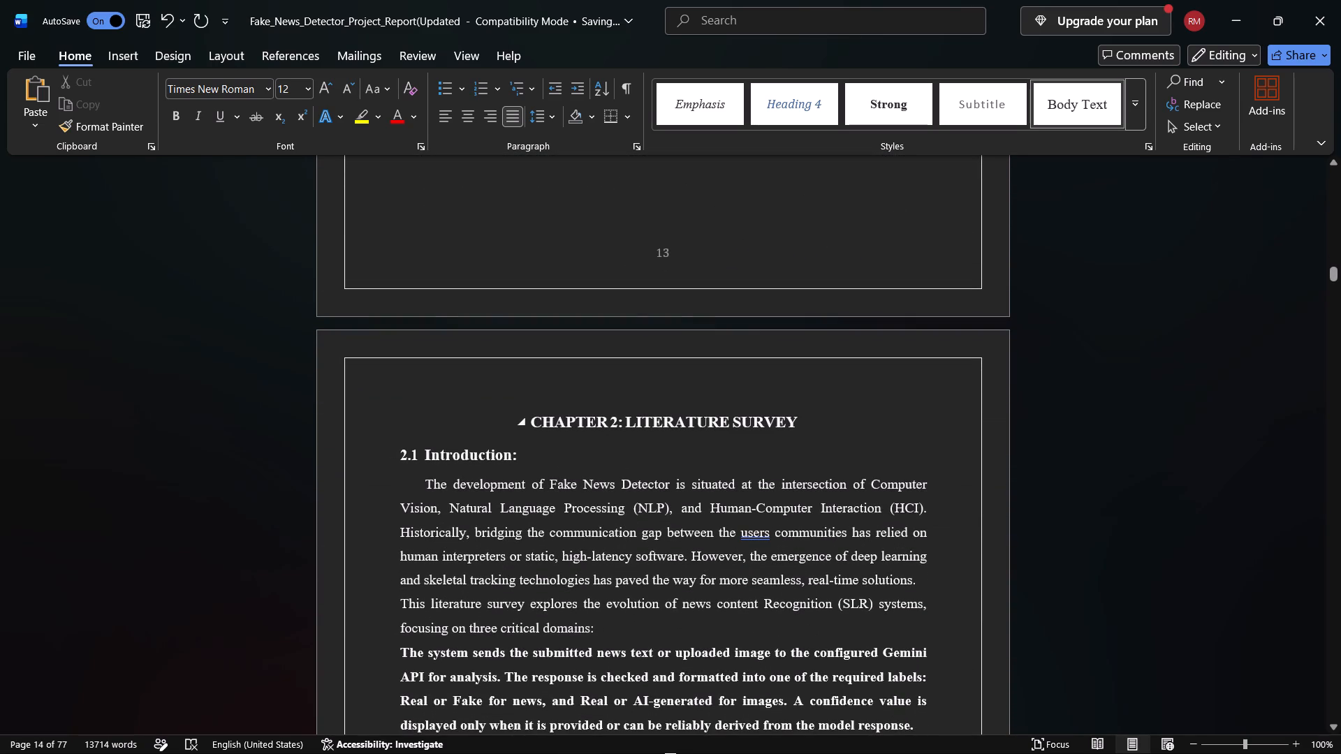
key("BackSpace")
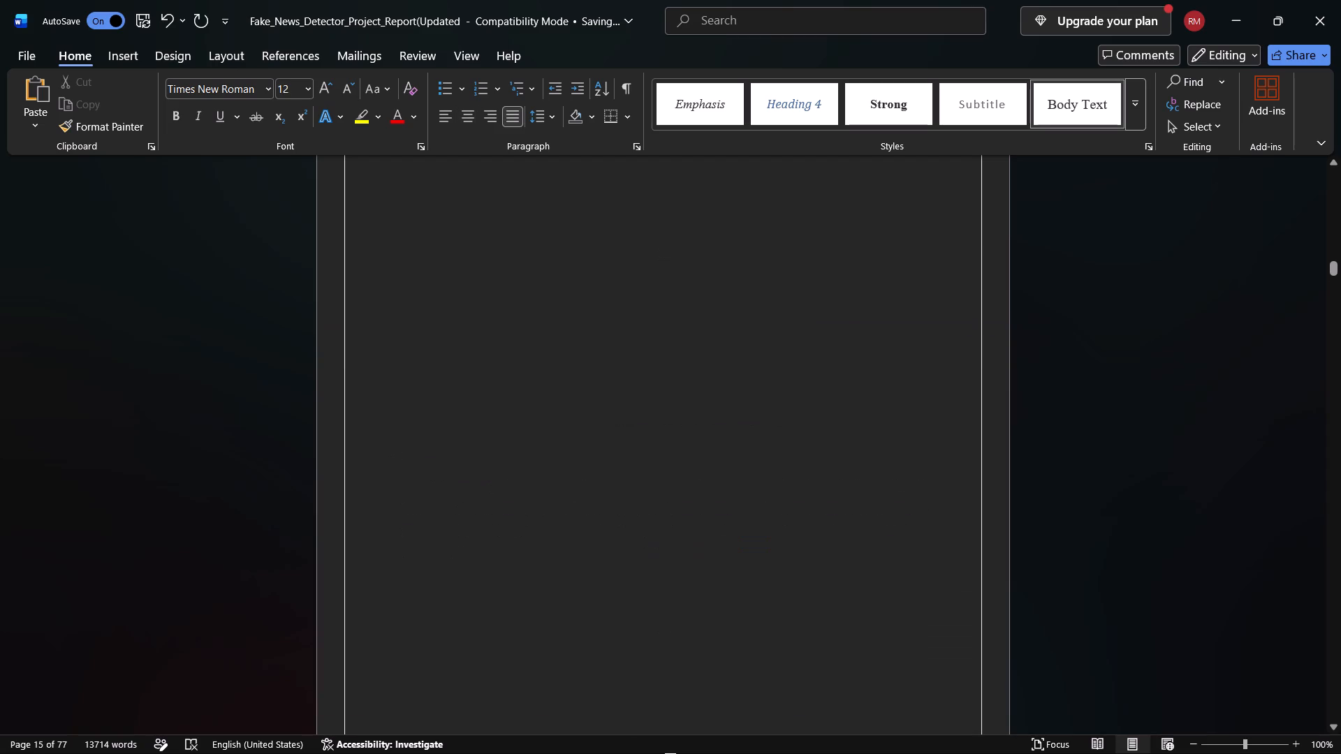
scroll(657, 401, "up", 2)
key("BackSpace")
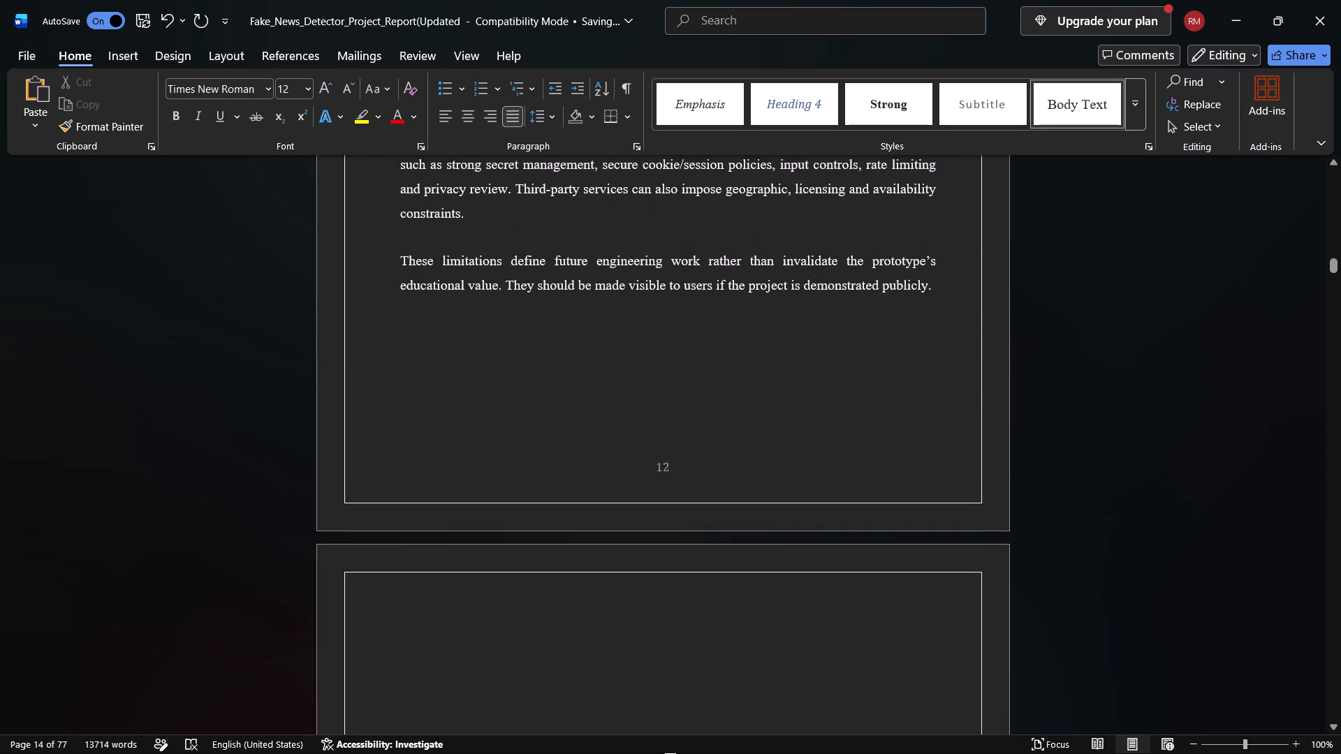
scroll(663, 612, "down", 5)
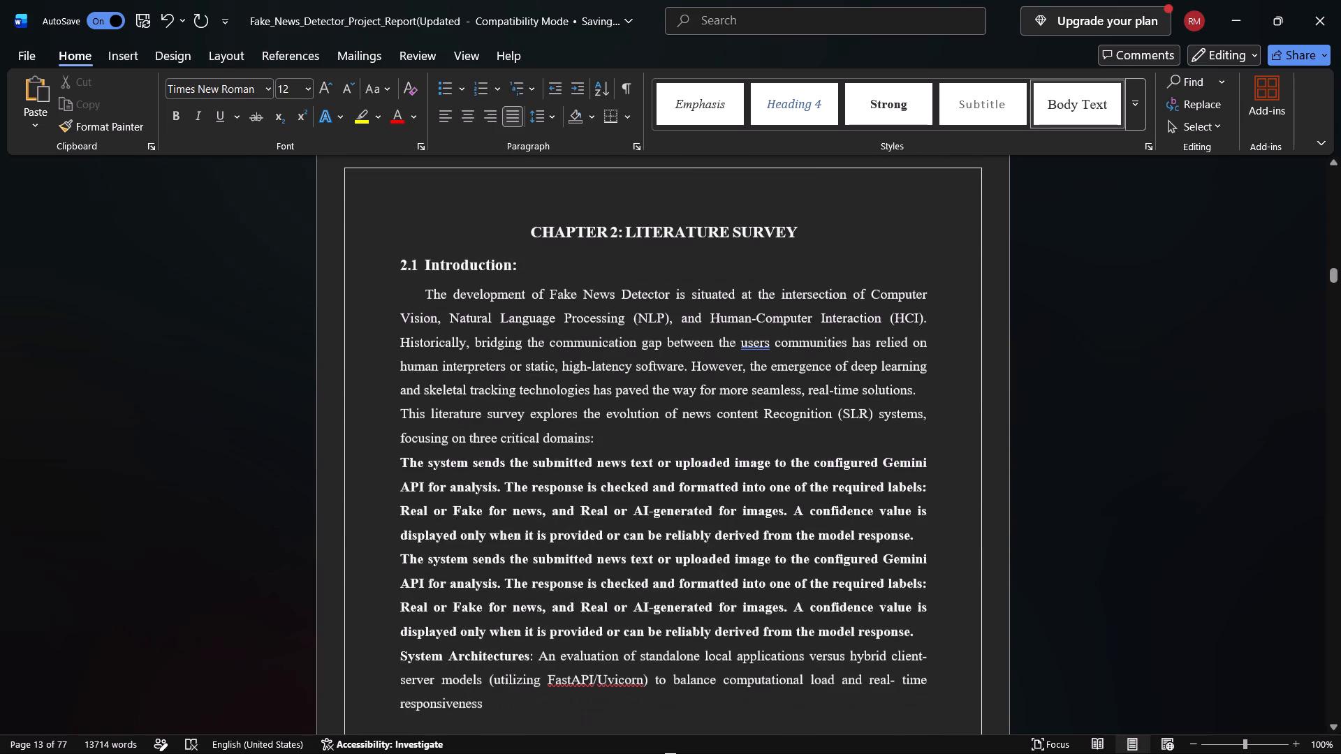
left_click(529, 228)
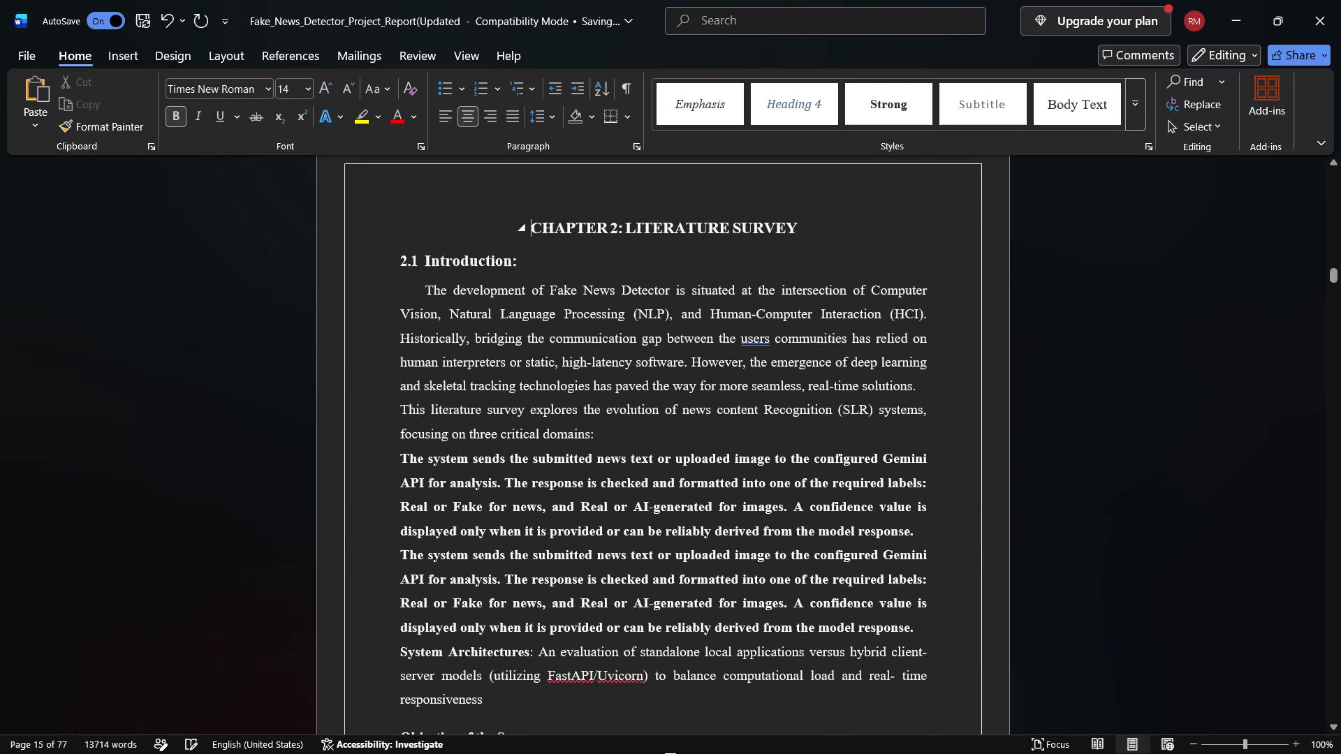
key("BackSpace")
key("BackSpace")
key("BackSpace")
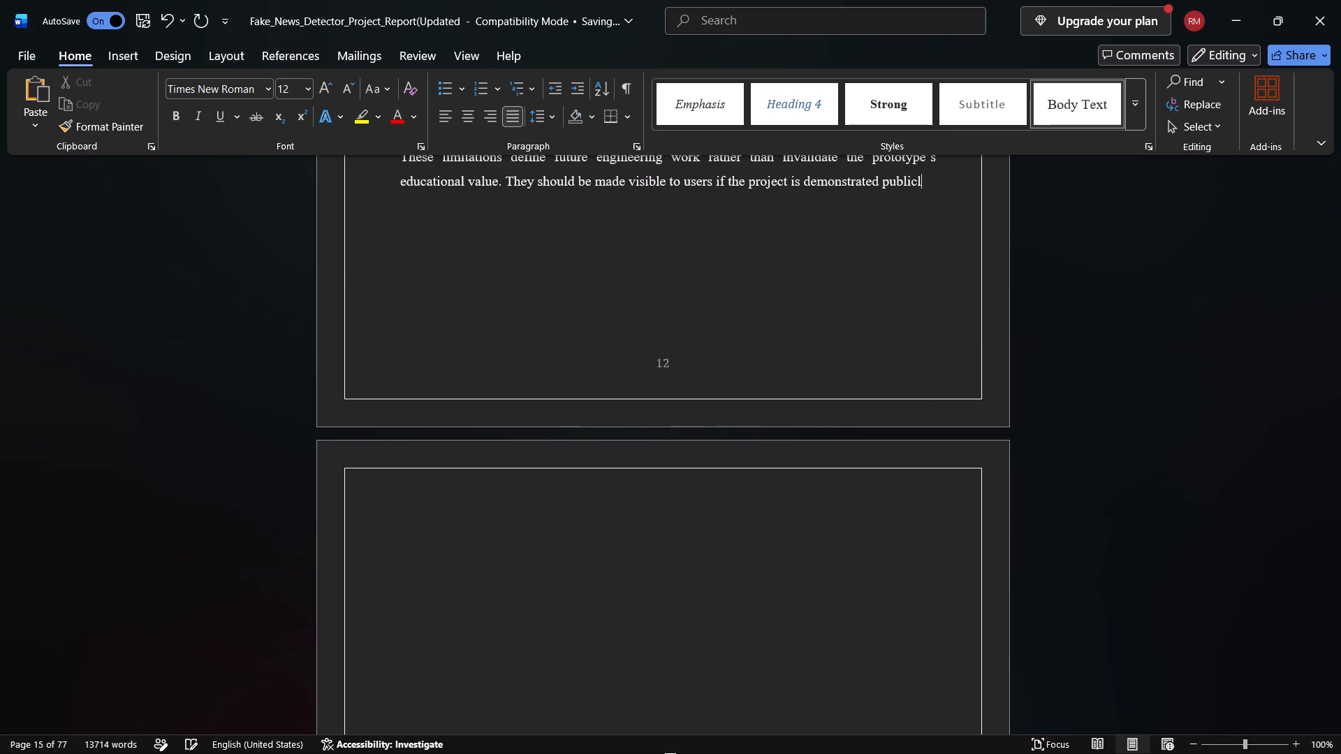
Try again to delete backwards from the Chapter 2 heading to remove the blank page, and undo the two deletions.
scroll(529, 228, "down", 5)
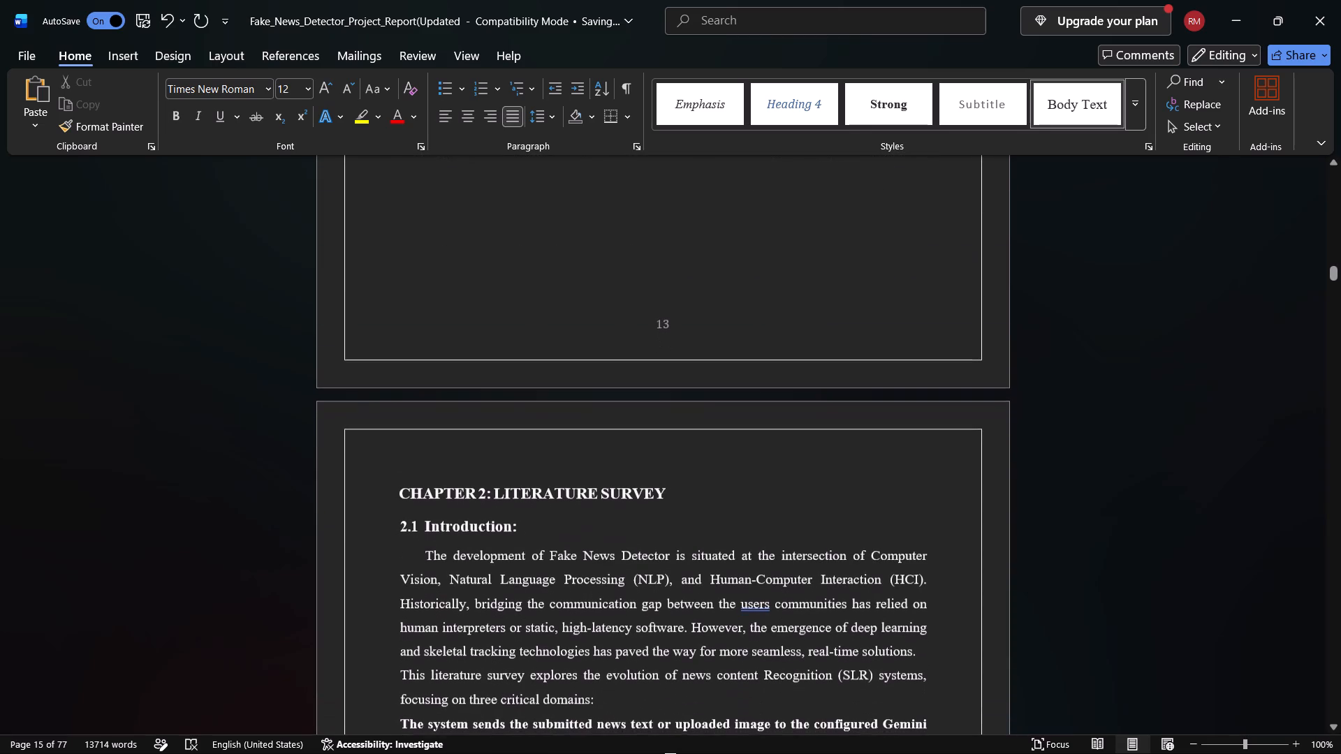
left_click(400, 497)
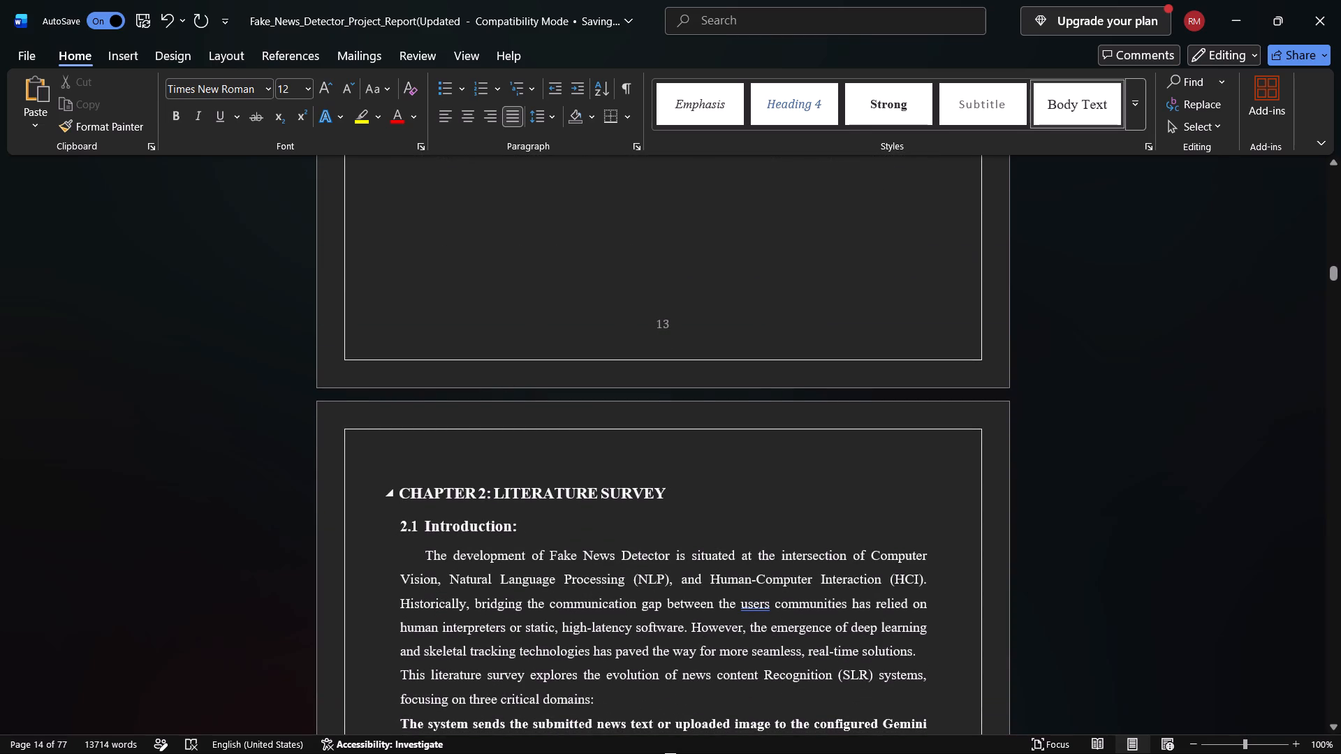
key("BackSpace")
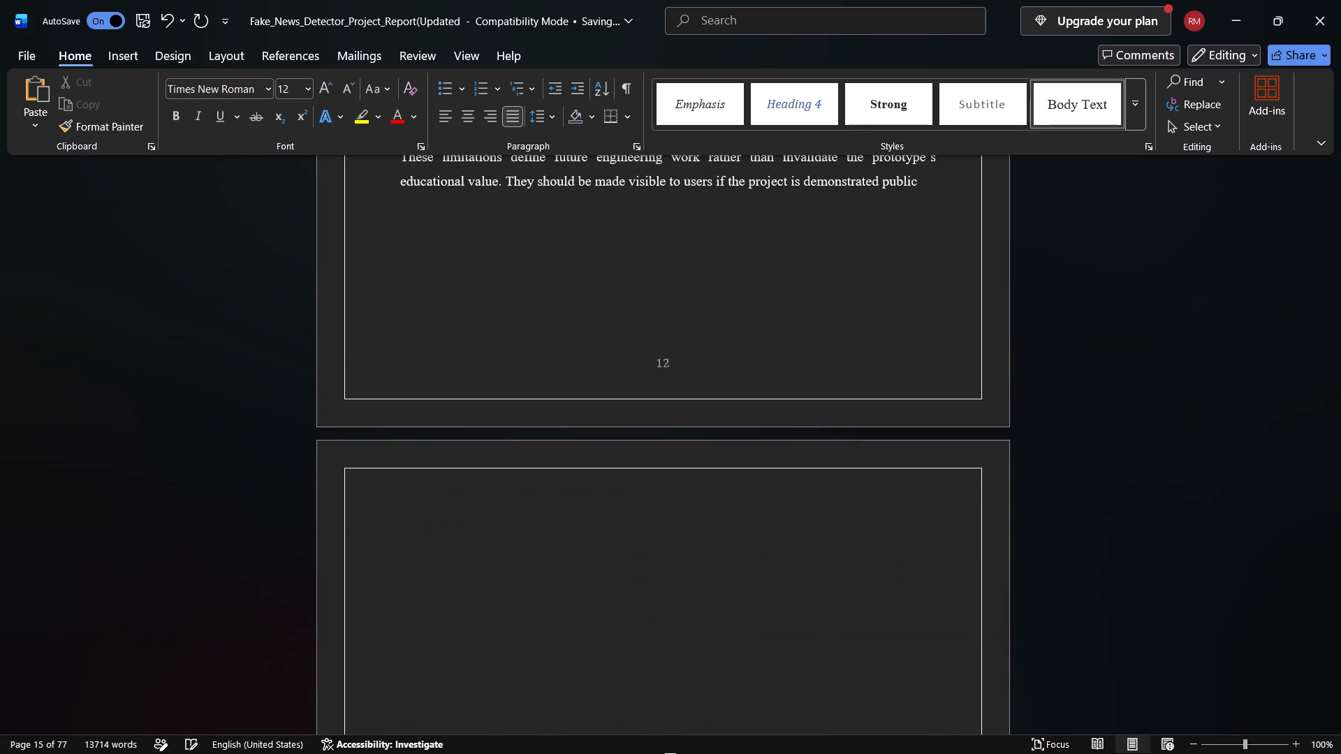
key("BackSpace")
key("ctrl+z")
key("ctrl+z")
Delete the stray letter l after the word "public" at the end of the Limitations of the Project section.
scroll(485, 506, "up", 6)
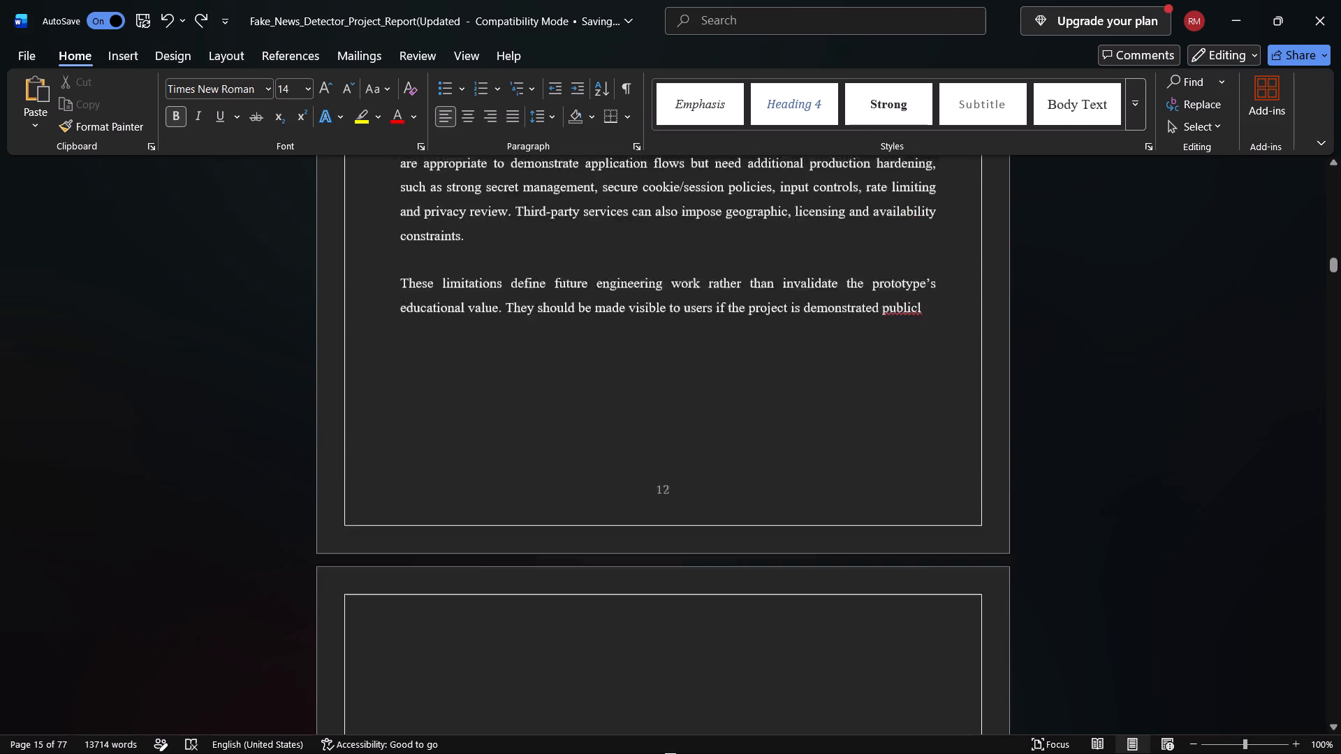
scroll(485, 506, "up", 2)
left_click(811, 447)
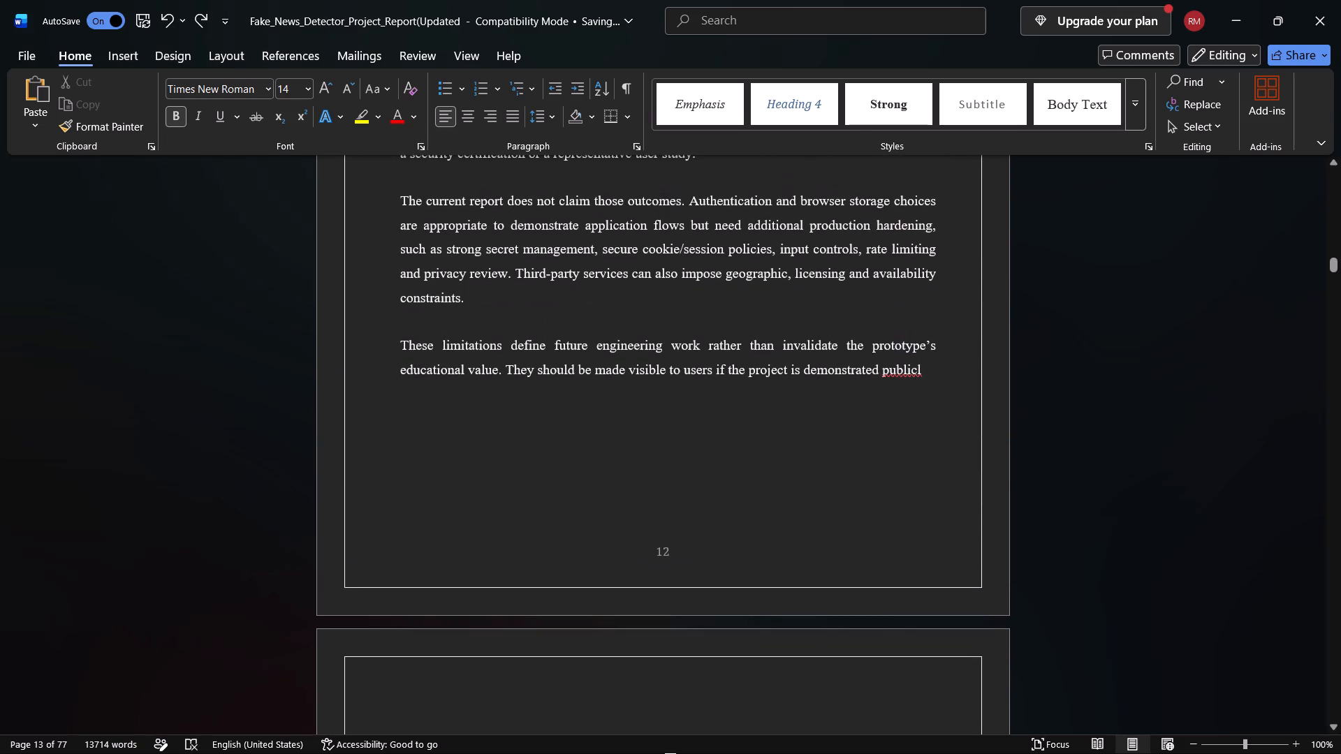
left_click(920, 401)
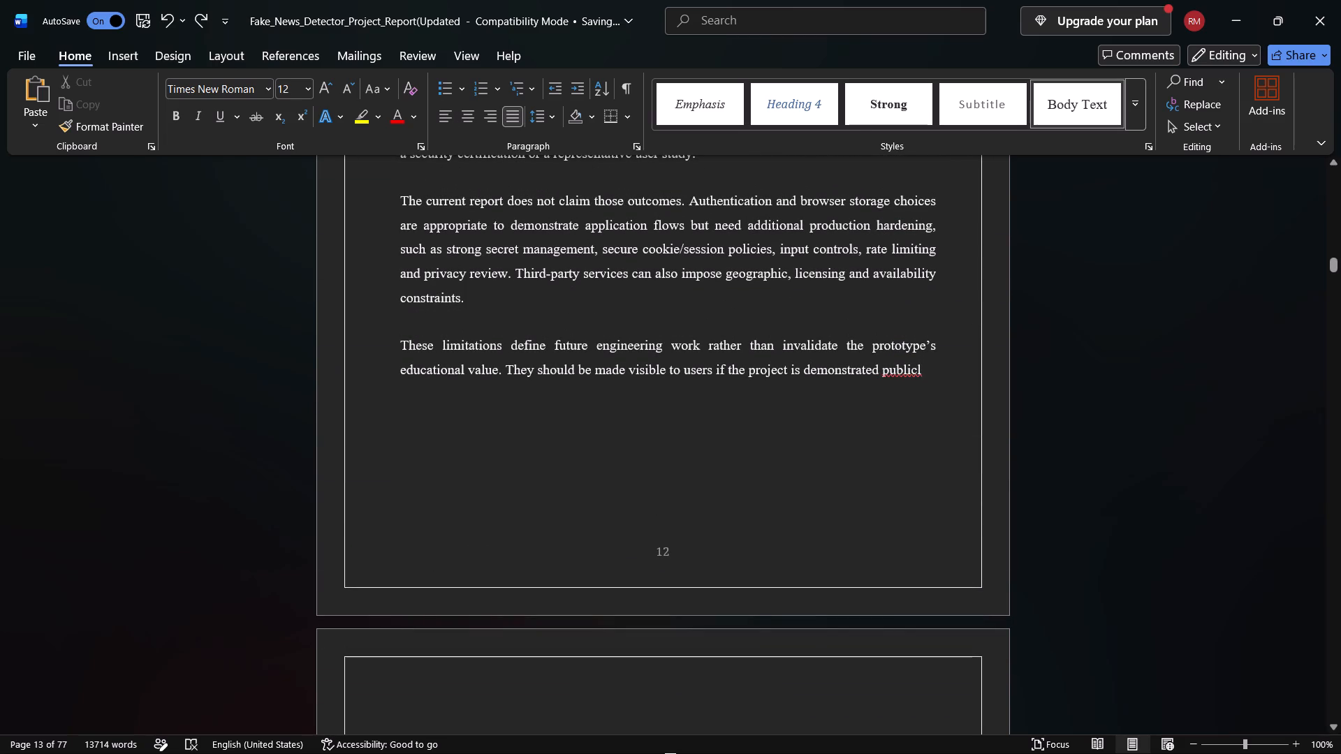
key("backslash")
key("BackSpace")
key("BackSpace")
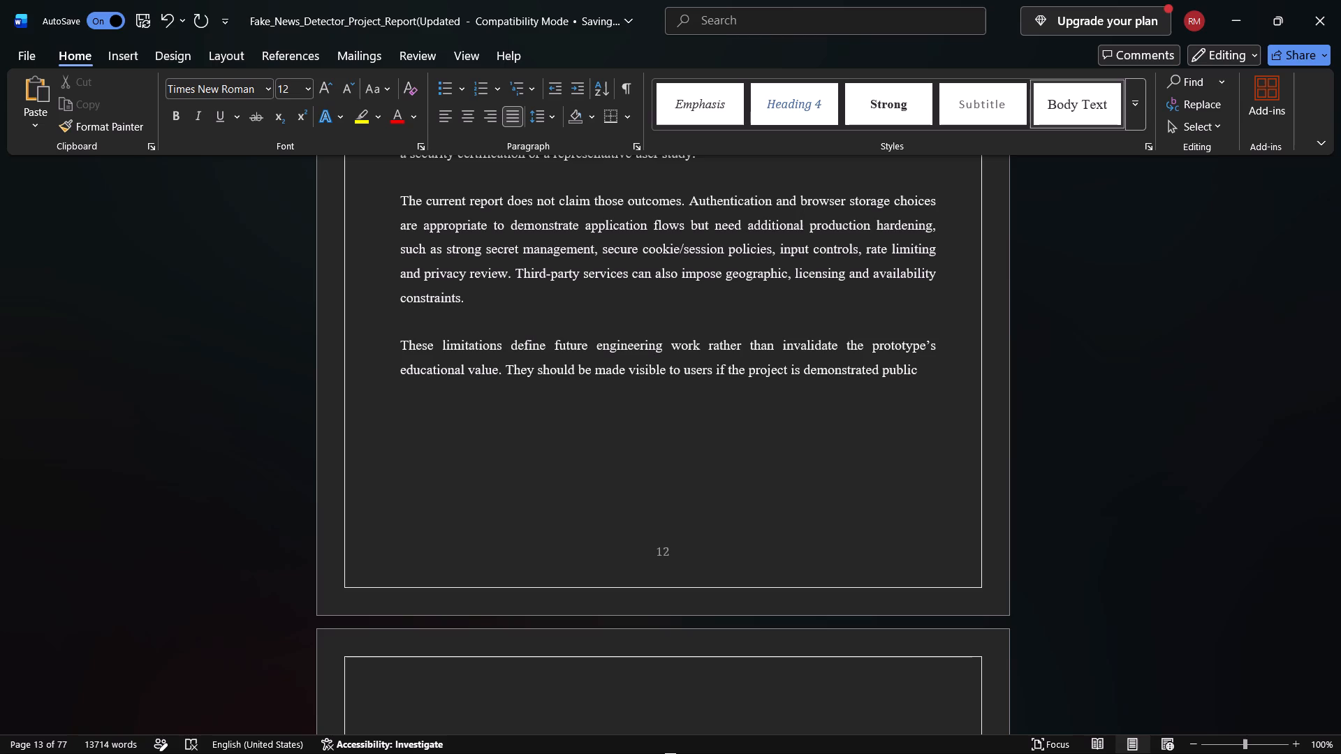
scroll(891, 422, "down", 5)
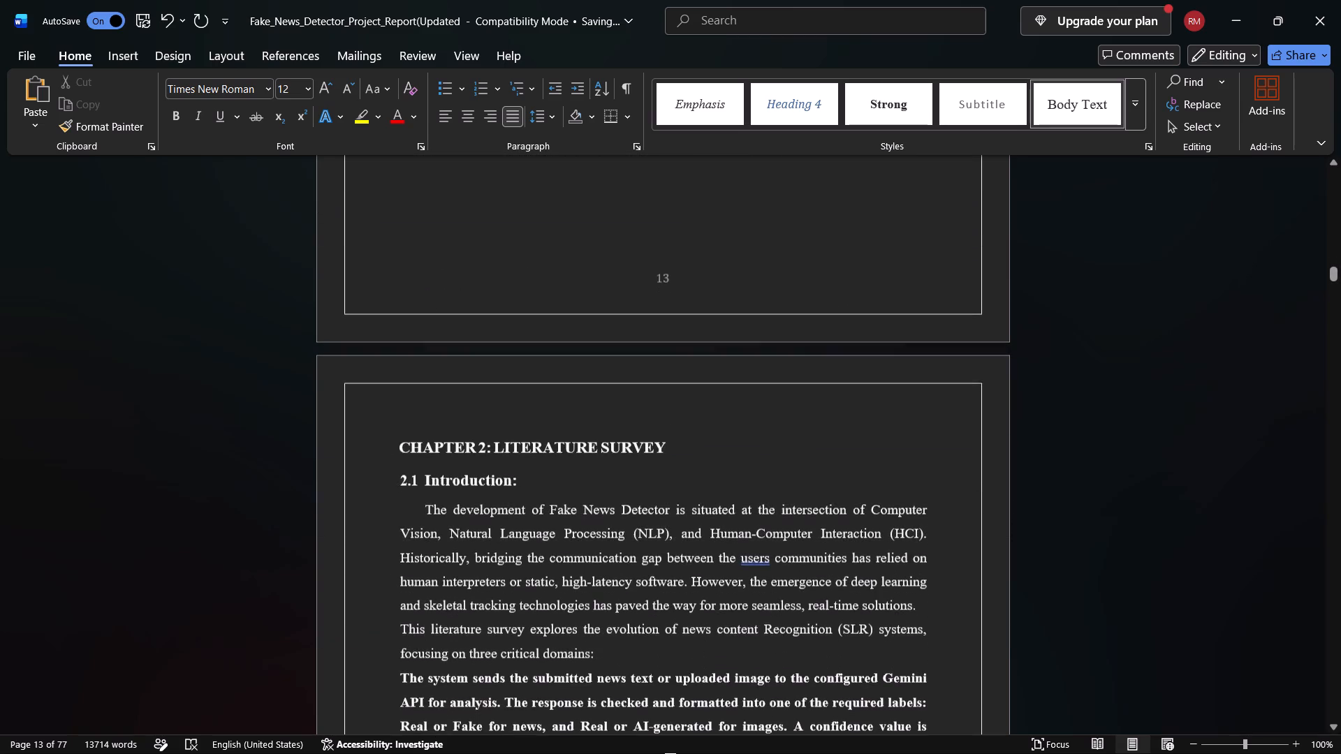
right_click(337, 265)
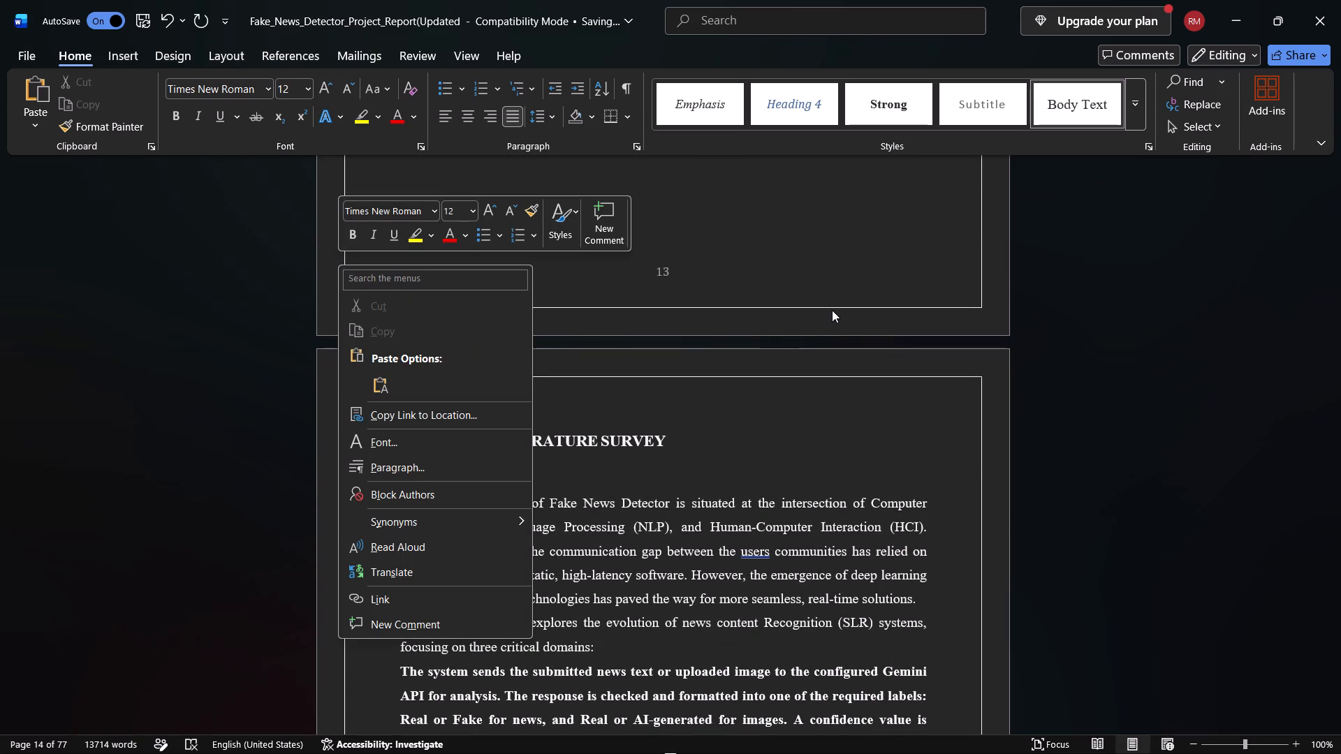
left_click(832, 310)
Review the Chapter 1 pages from Problem Definition through Limitations of the Project to the blank page before Chapter 2.
scroll(832, 310, "up", 4)
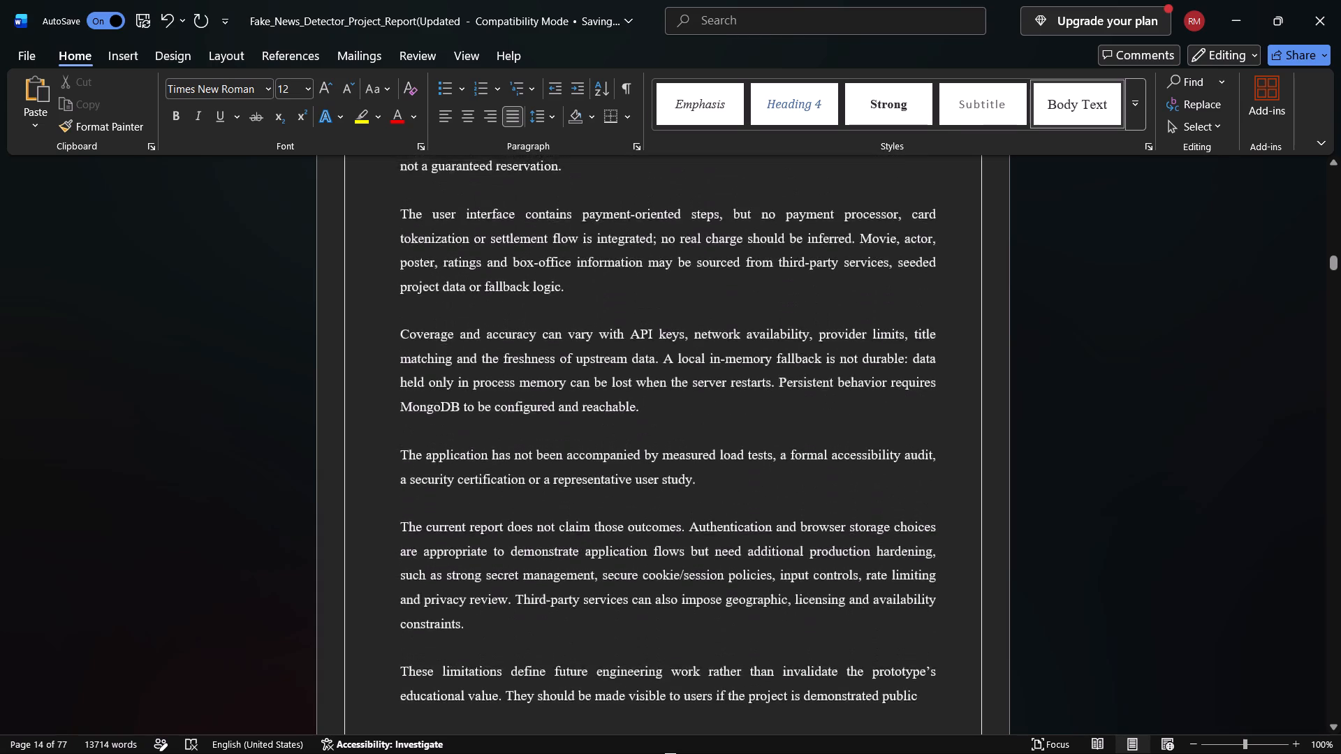
scroll(832, 310, "up", 1)
scroll(400, 525, "down", 1)
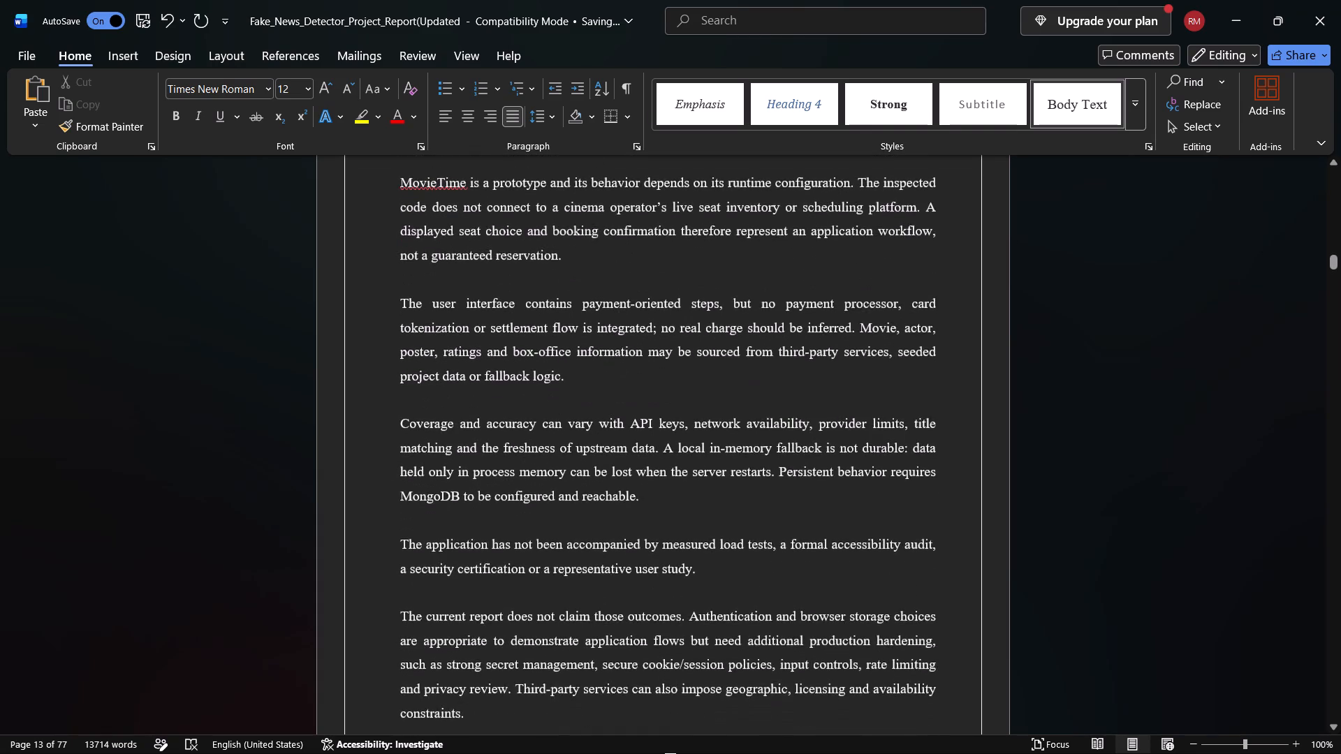
scroll(400, 525, "down", 1)
left_click(408, 490)
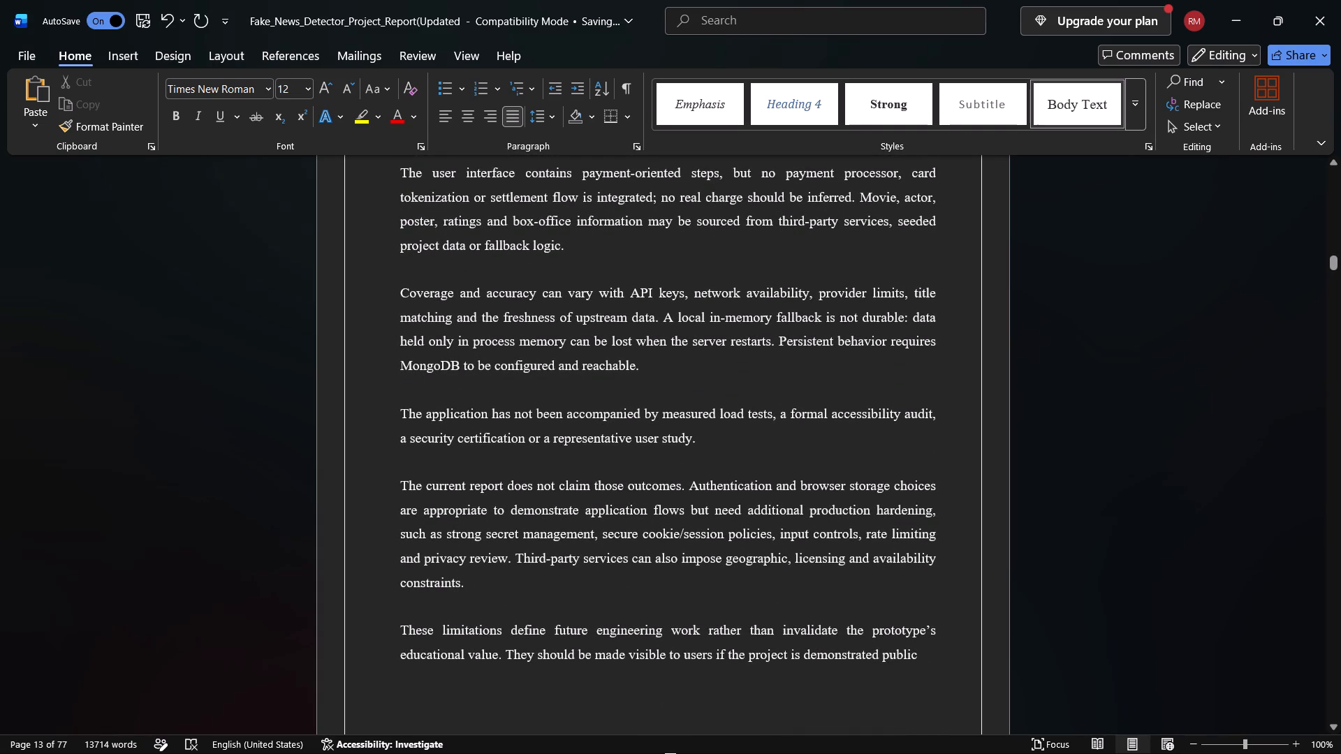
left_click_drag(408, 490, 522, 580)
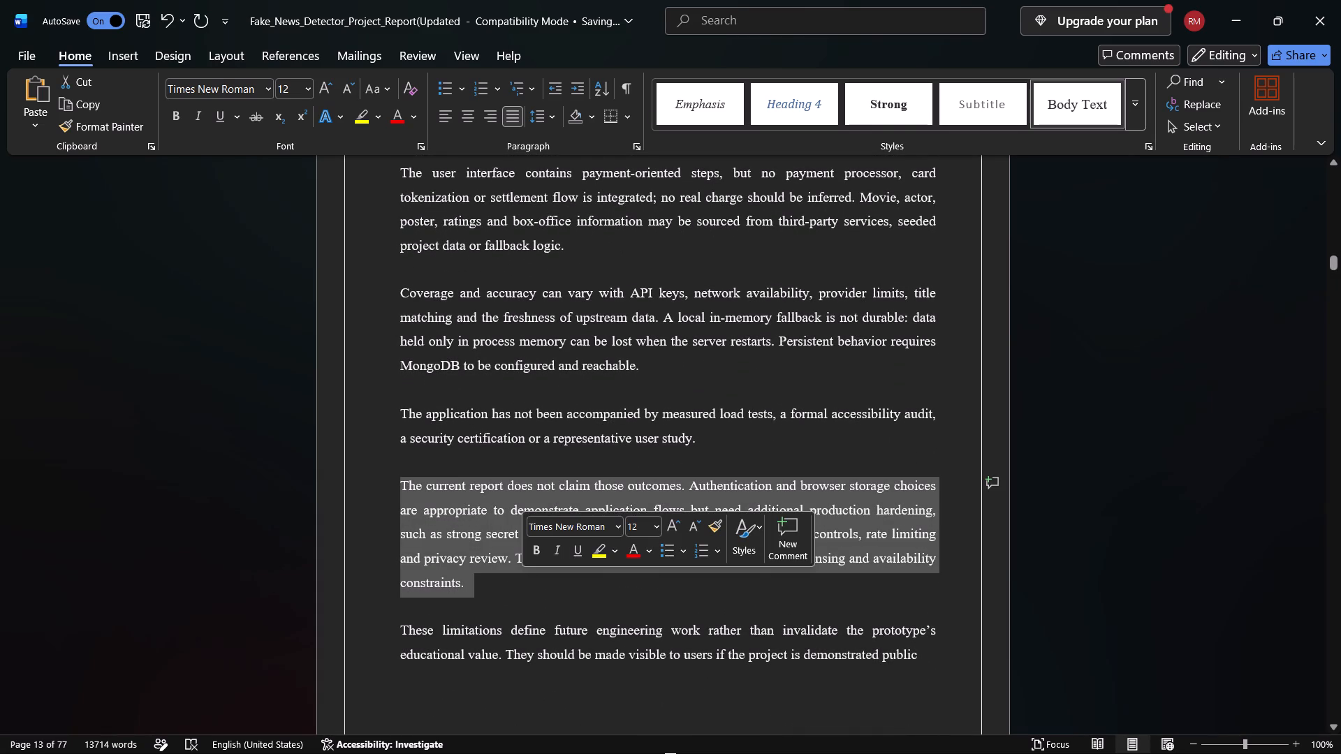
left_click(655, 422)
scroll(655, 422, "up", 4)
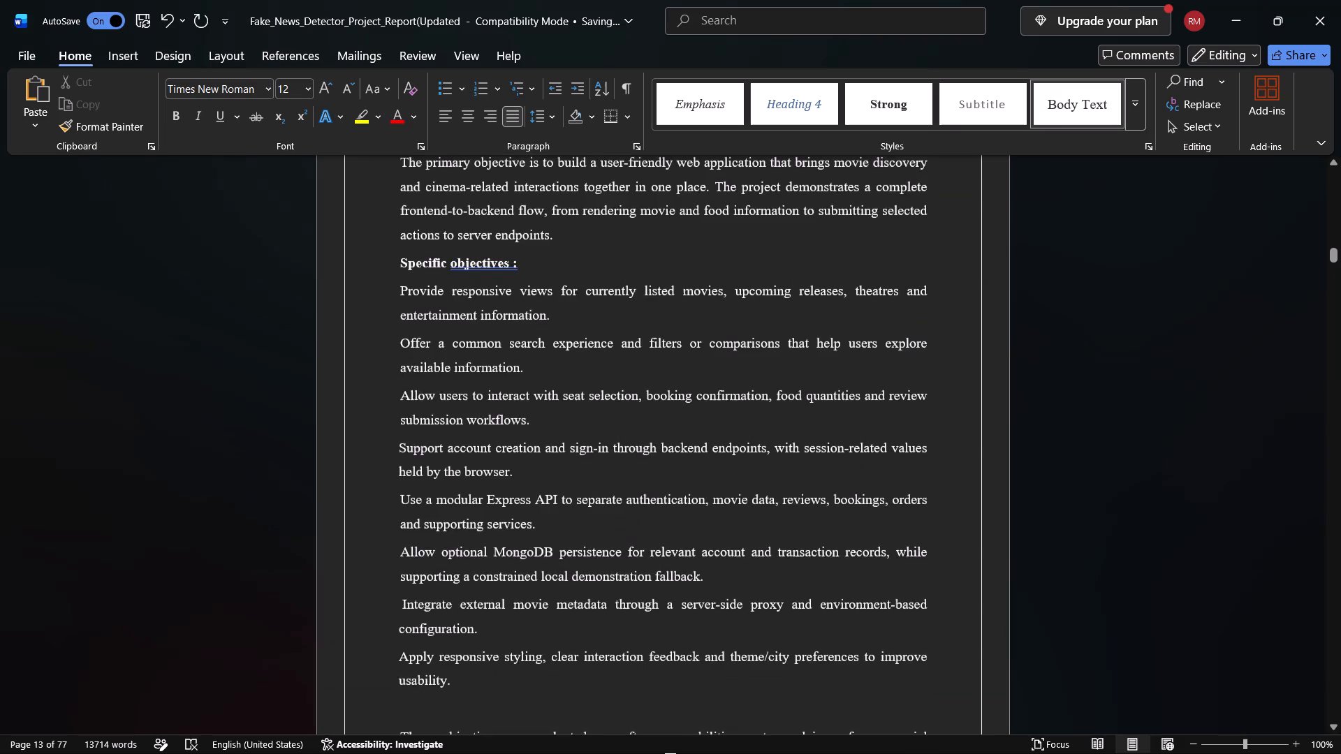
scroll(655, 422, "up", 2)
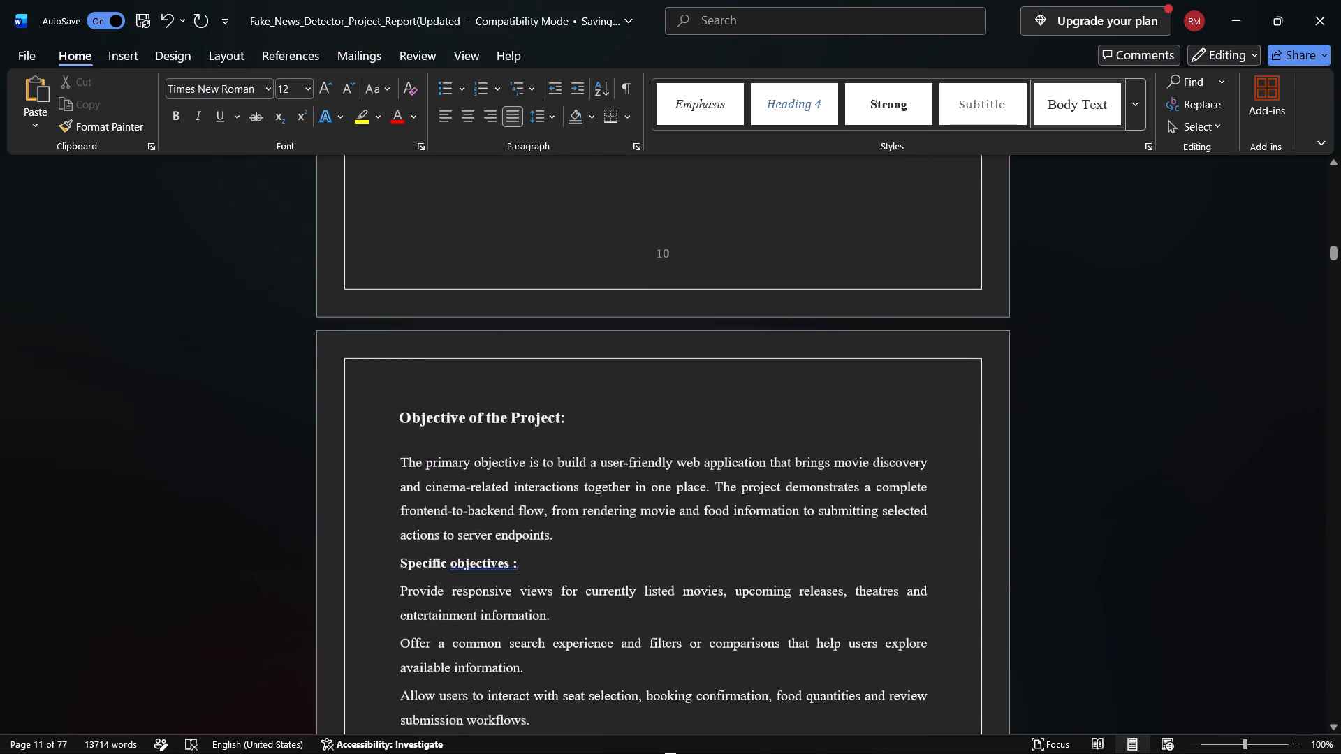
scroll(655, 422, "up", 3)
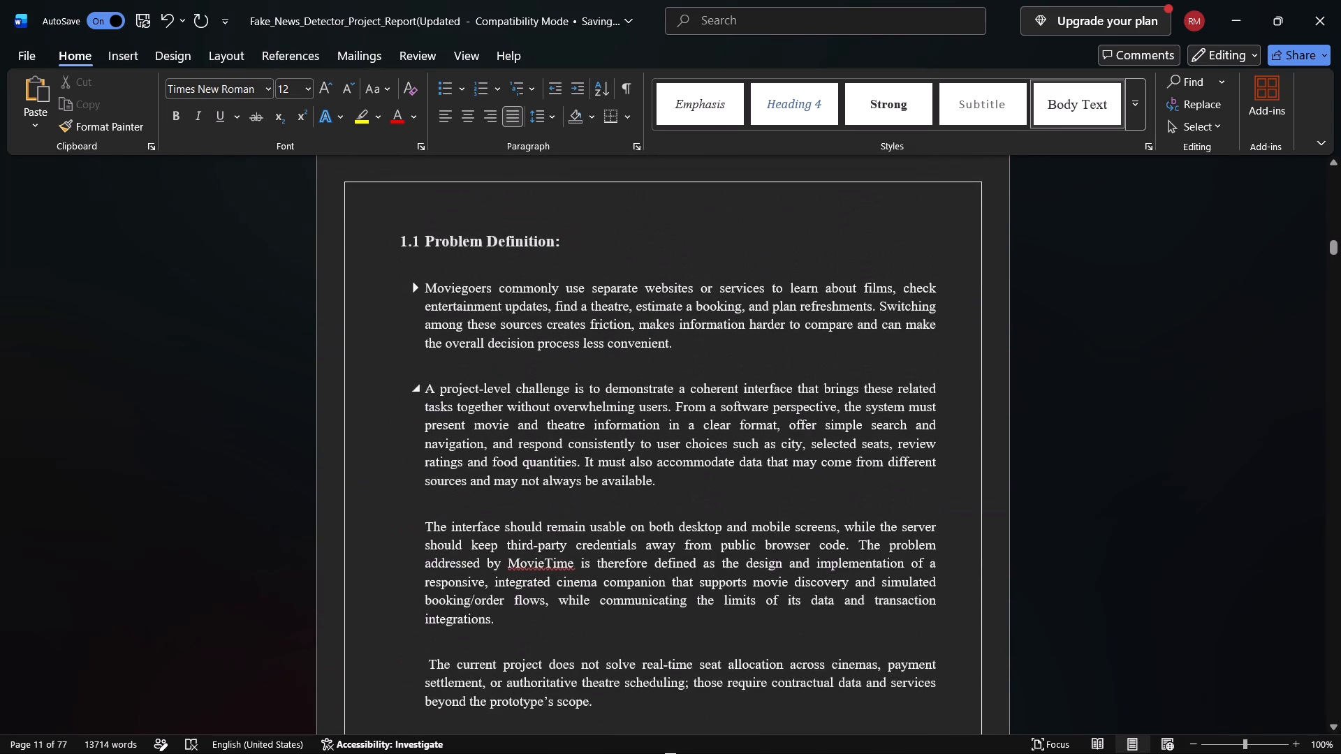
scroll(655, 422, "down", 4)
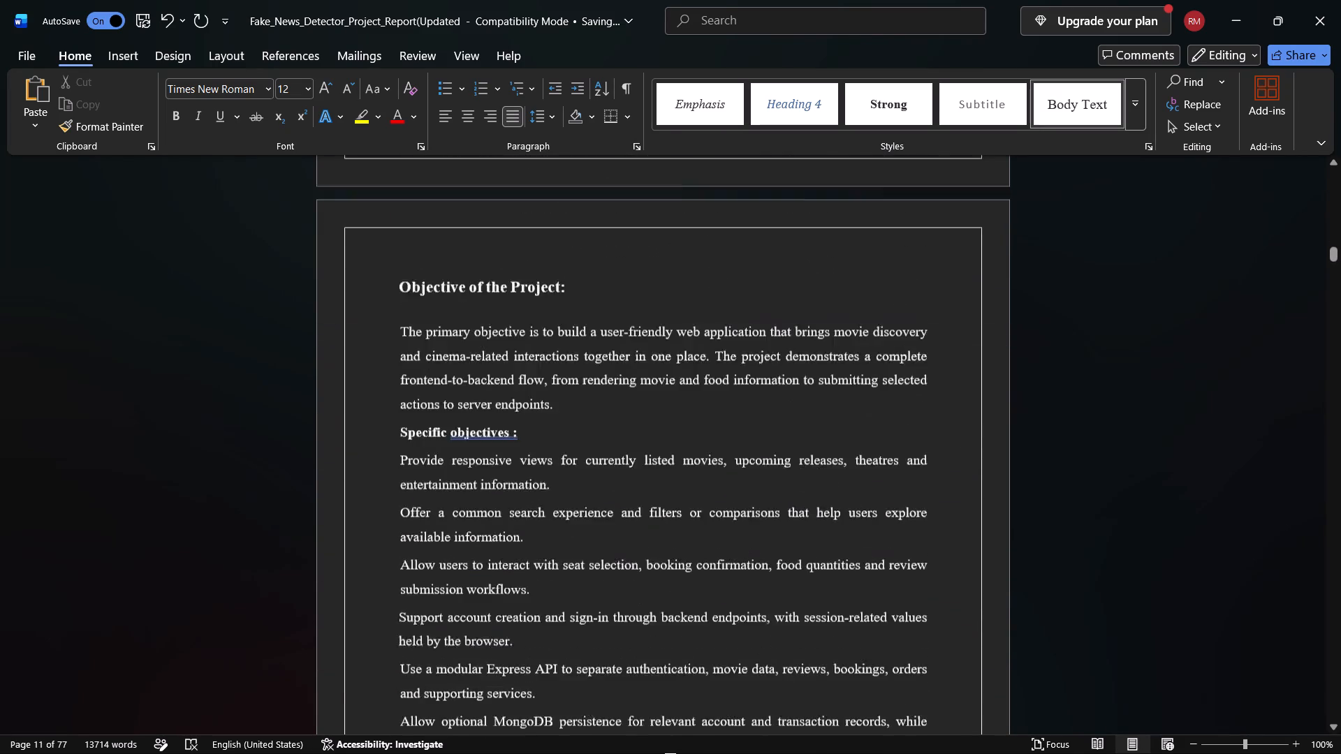
scroll(655, 422, "down", 4)
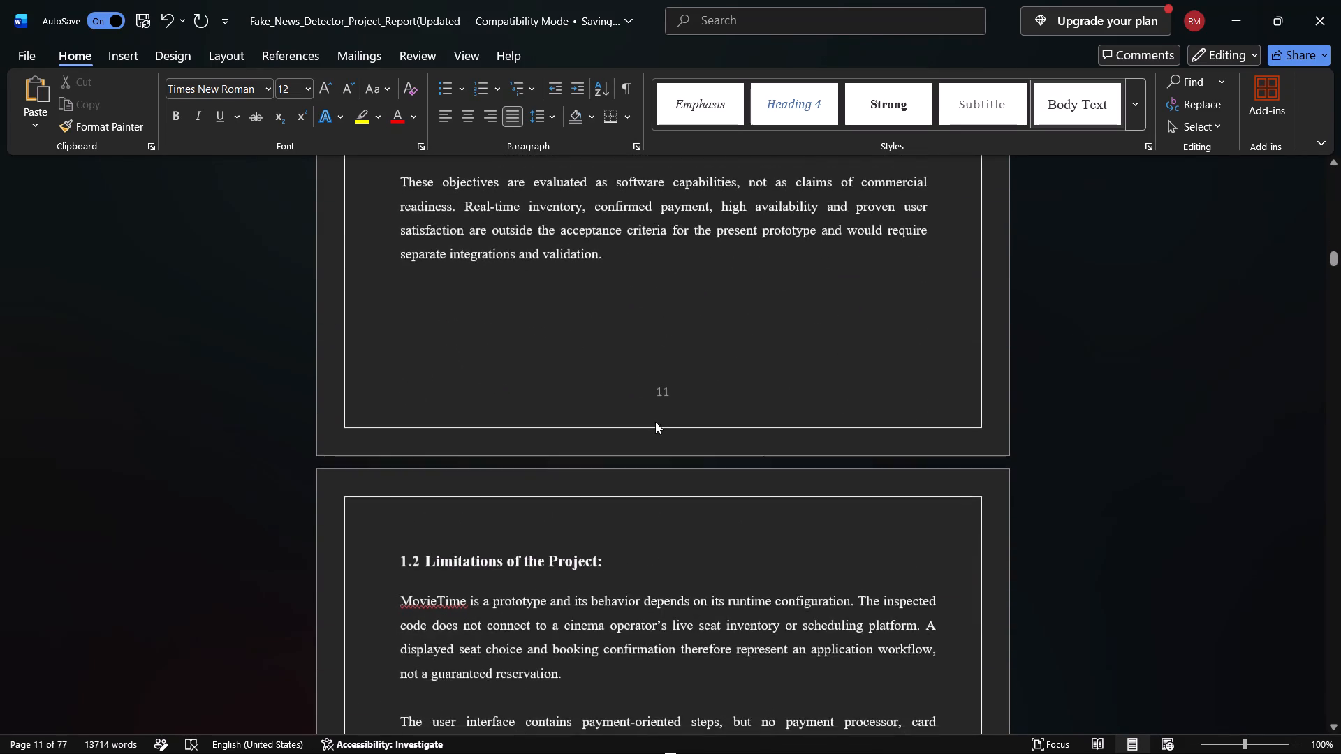
scroll(655, 422, "down", 5)
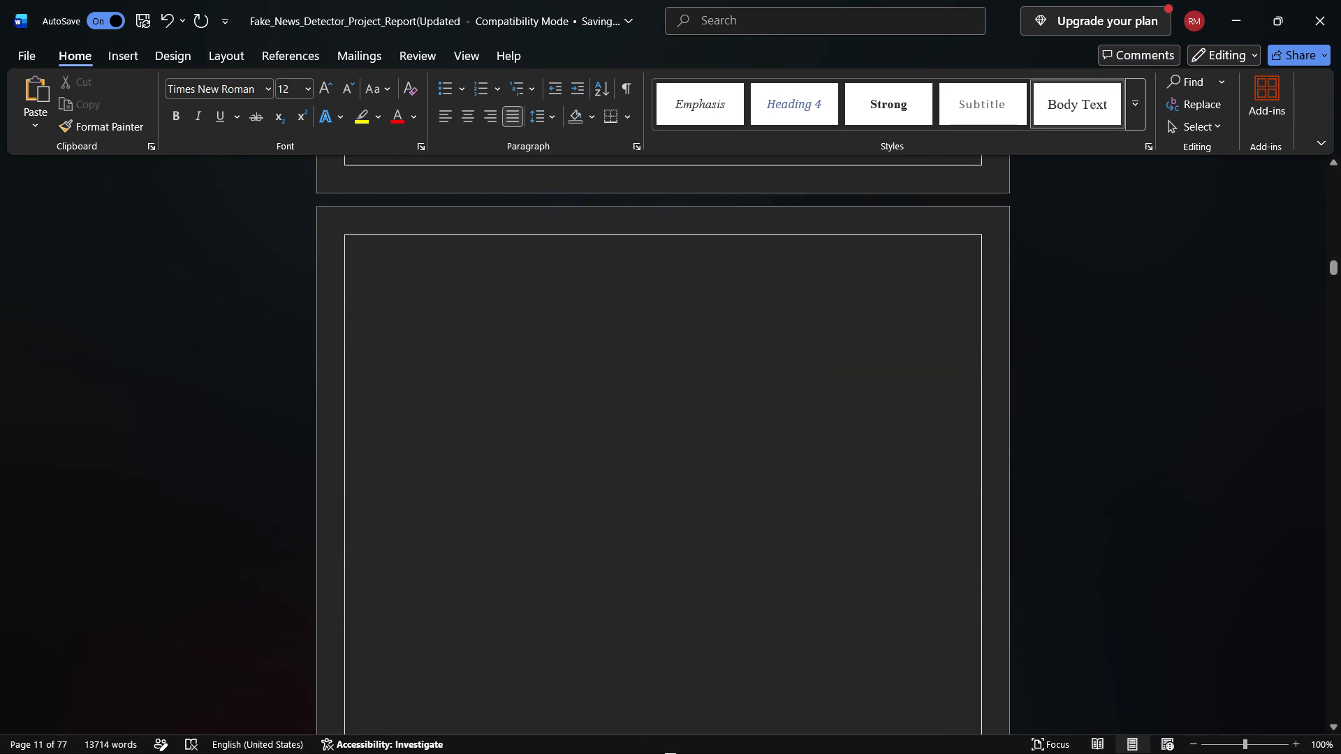
scroll(655, 422, "down", 2)
scroll(655, 422, "up", 4)
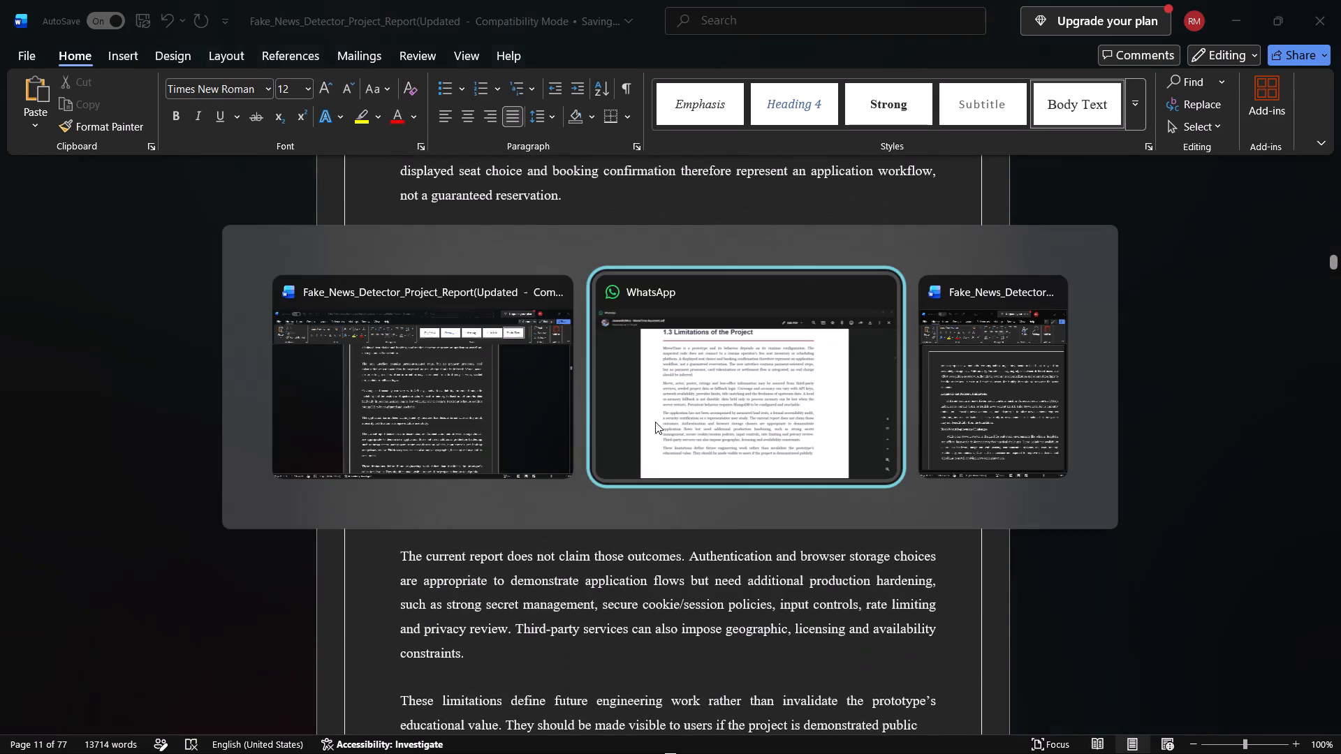
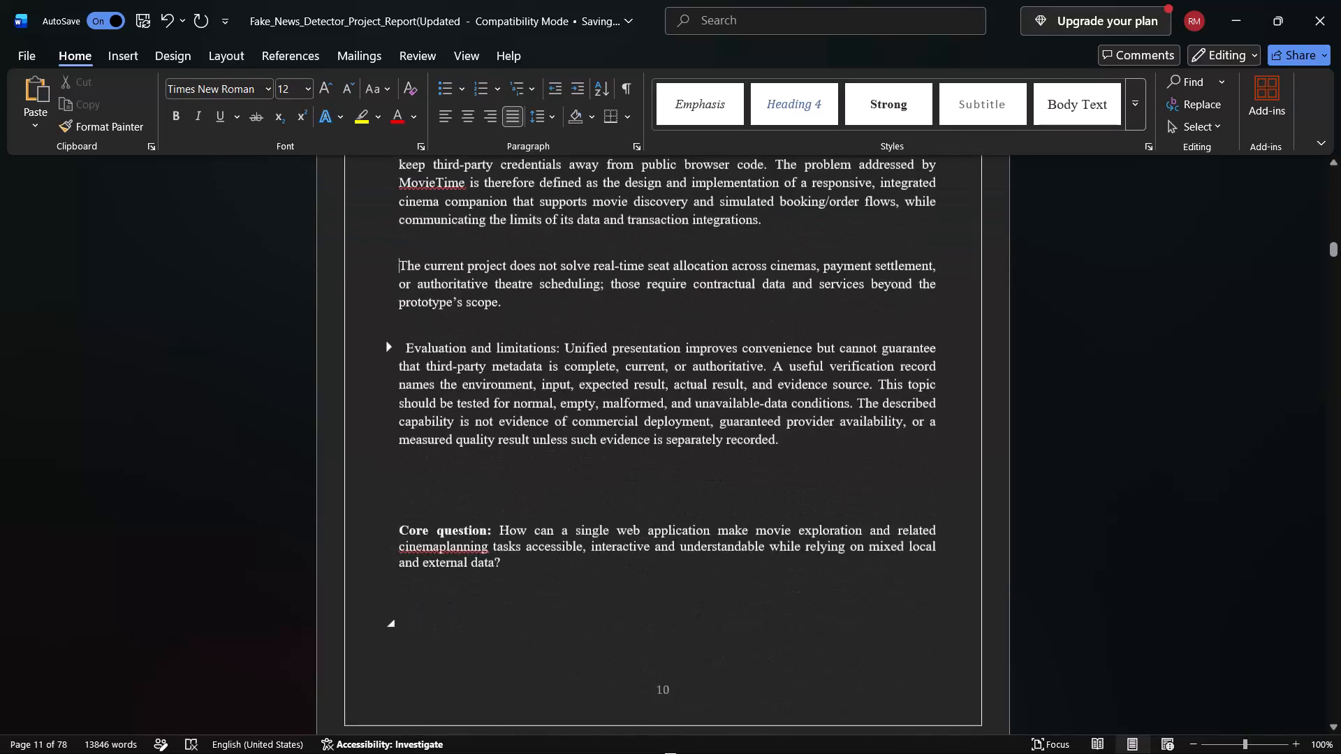
Reduce the empty space above the "Core question" paragraph at the end of Problem Definition by one blank line.
scroll(692, 505, "up", 1)
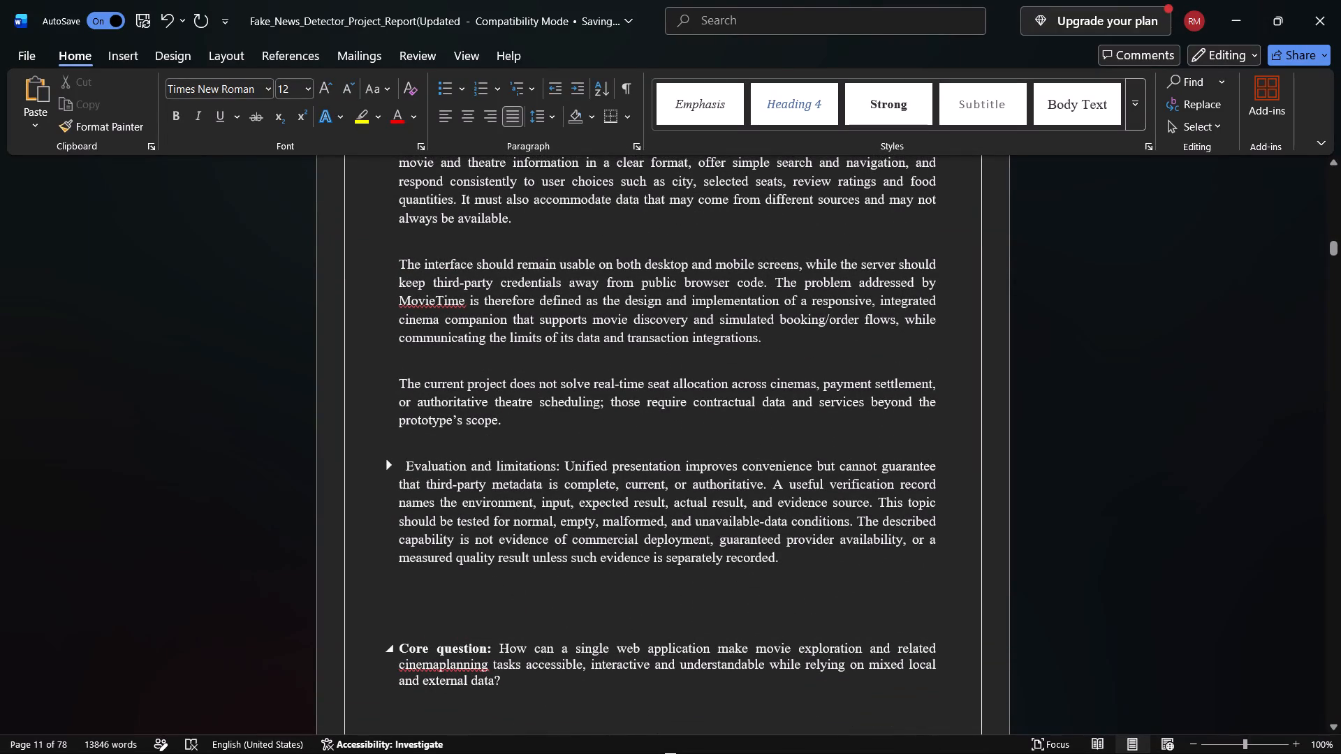
left_click(398, 646)
key("BackSpace")
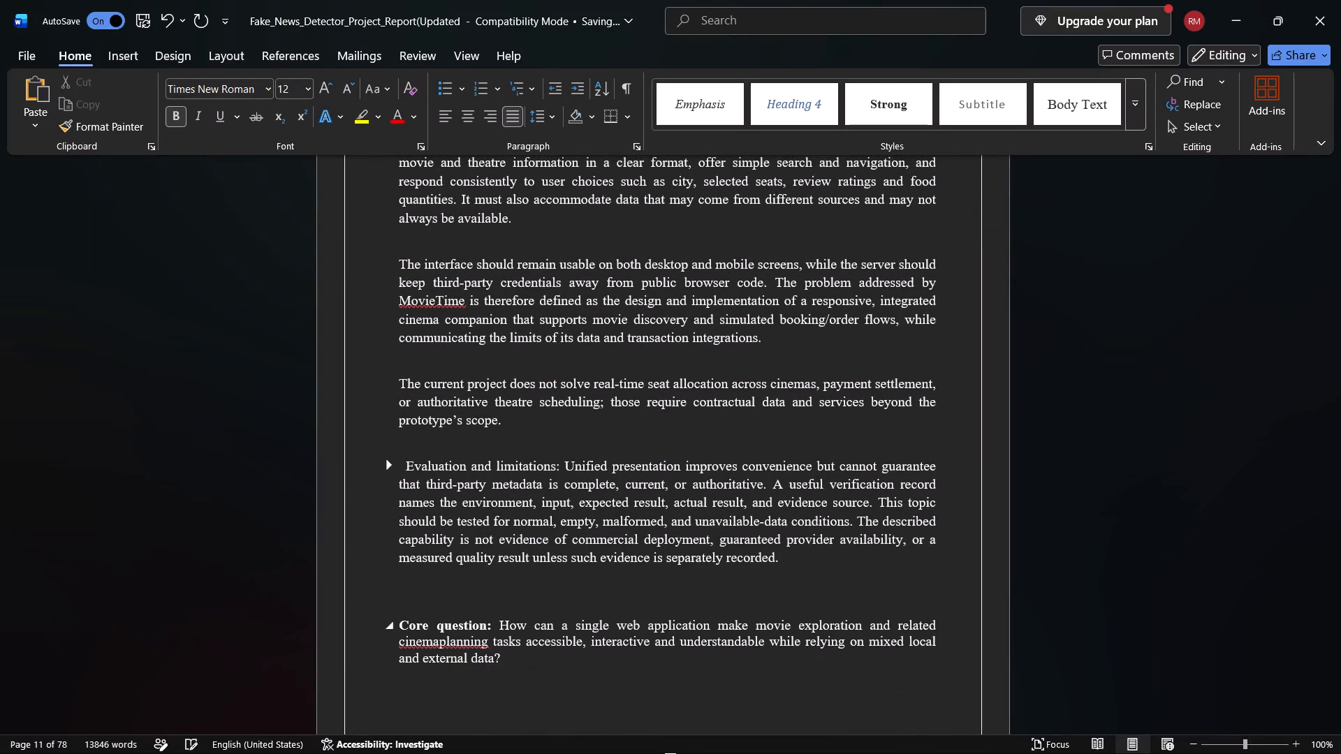
key("BackSpace")
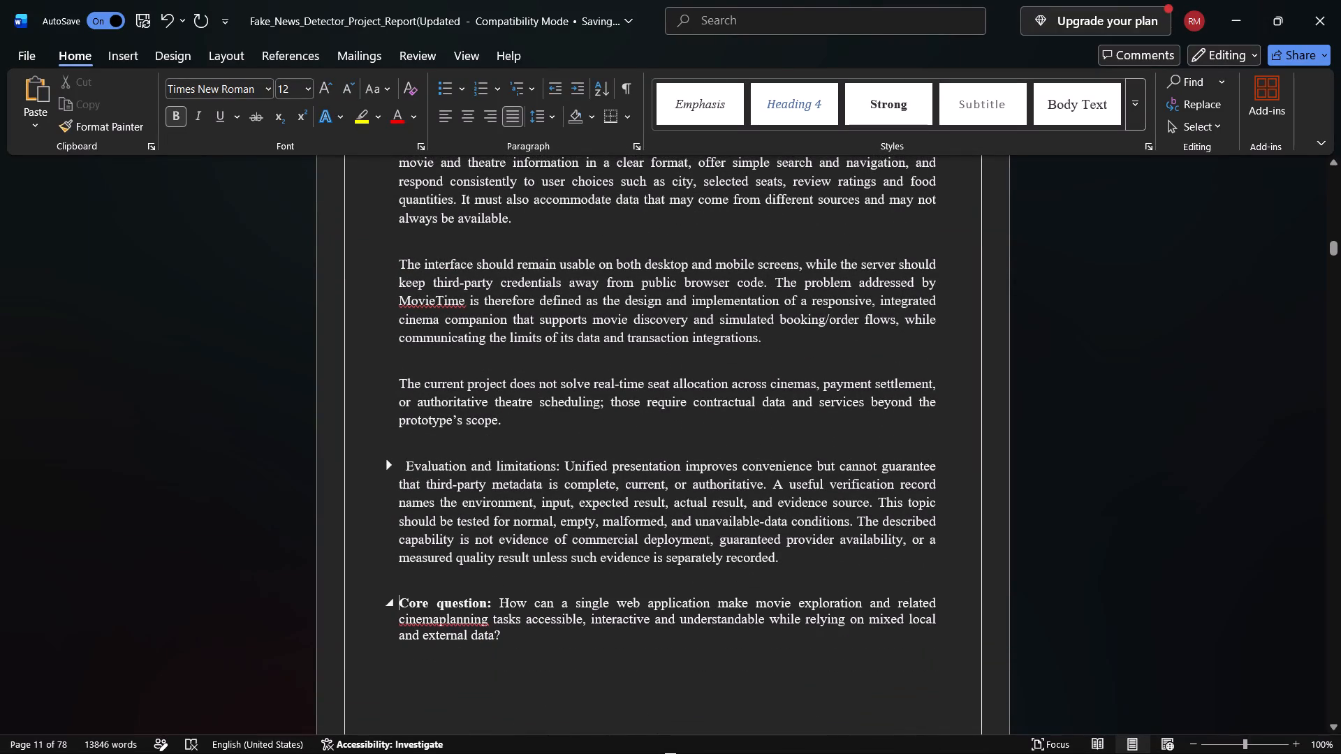
key("Return")
Remove the extra blank lines above the "Objective of the Project" heading so it starts at the top of its page.
scroll(650, 514, "down", 1)
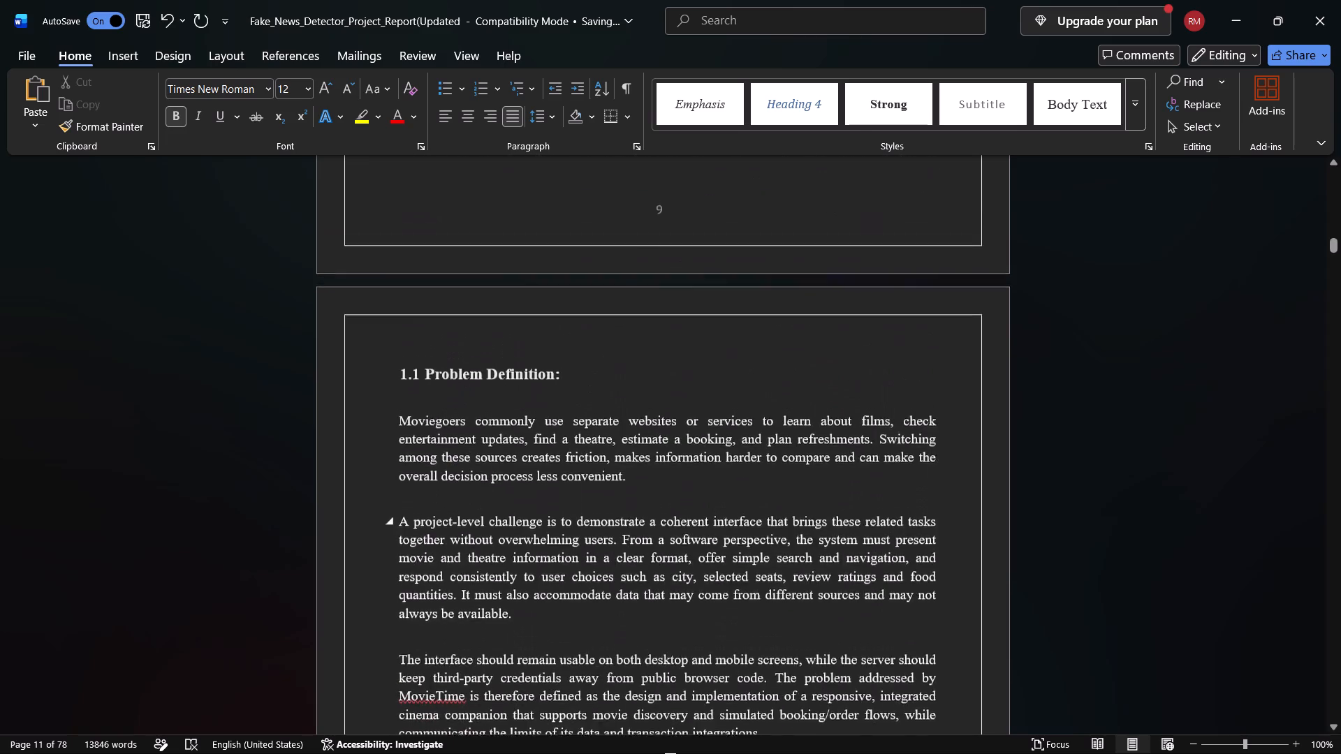
scroll(650, 514, "down", 3)
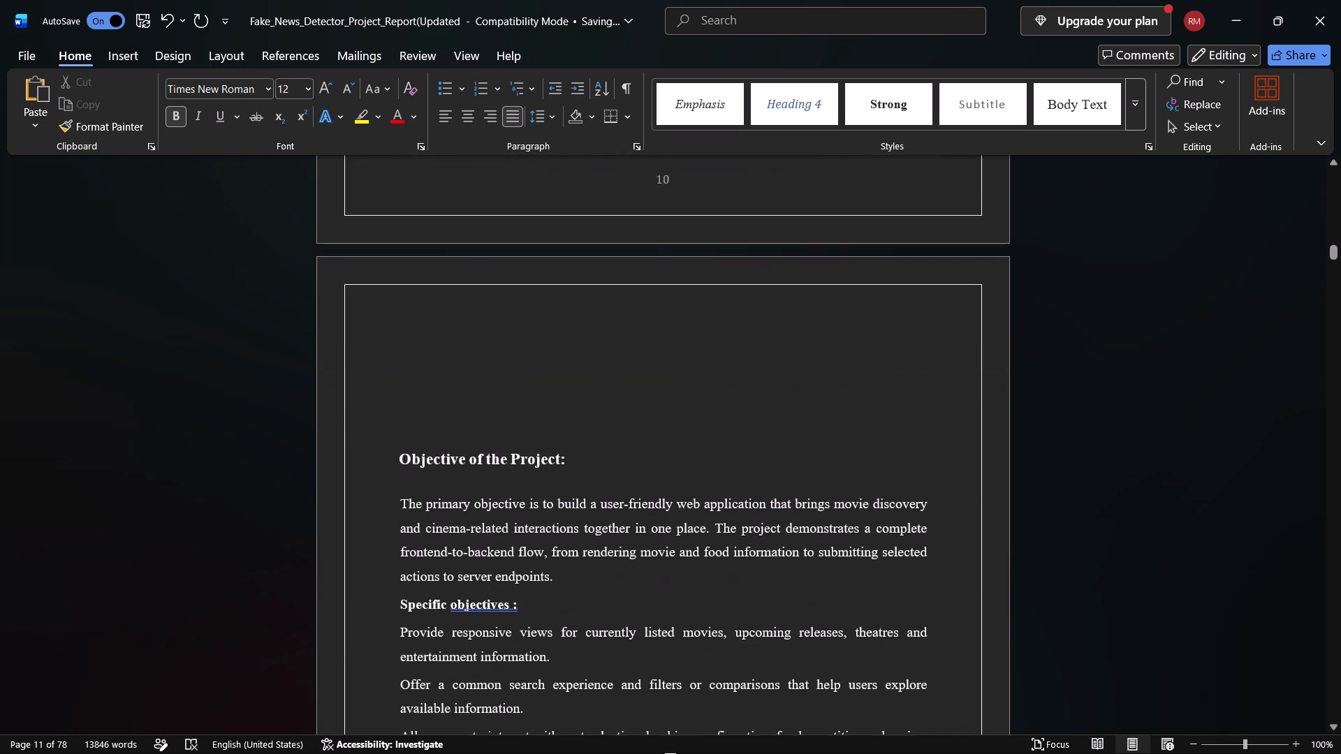
left_click(403, 452)
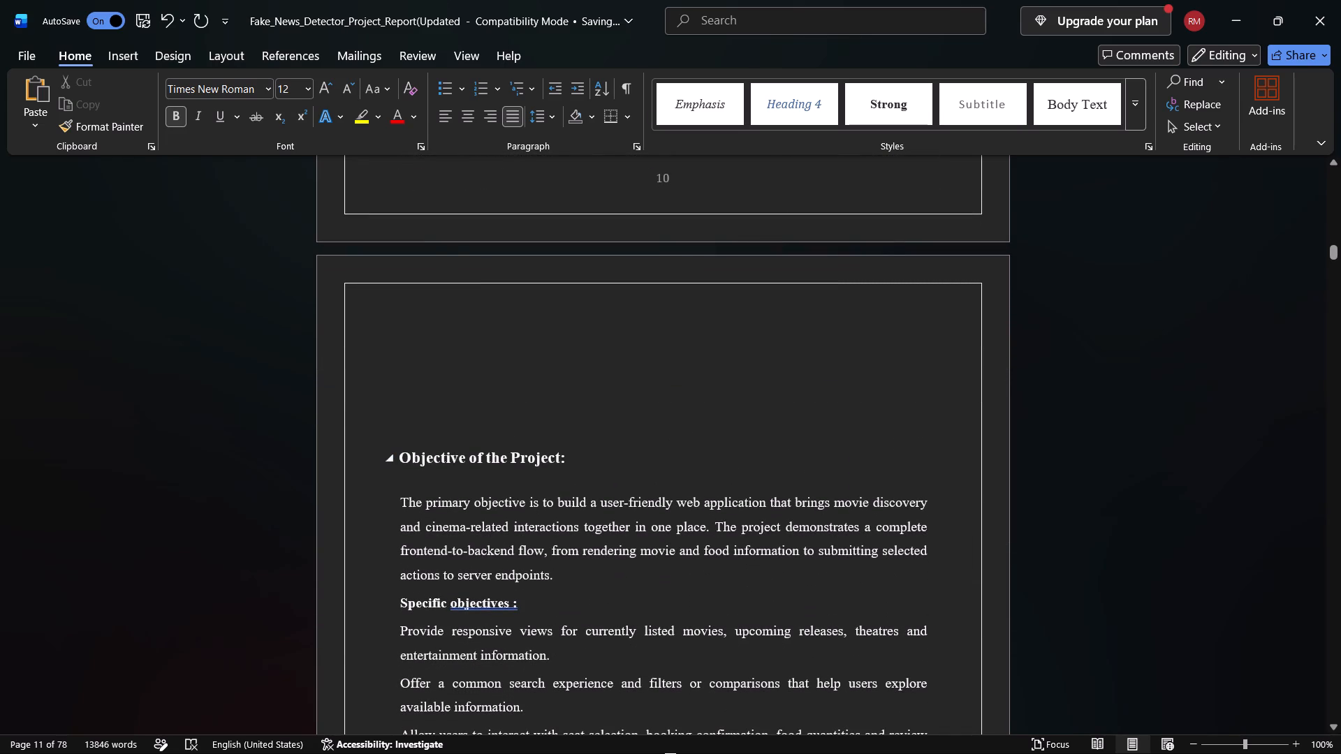
key("ctrl+BackSpace")
key("BackSpace")
key("BackSpace")
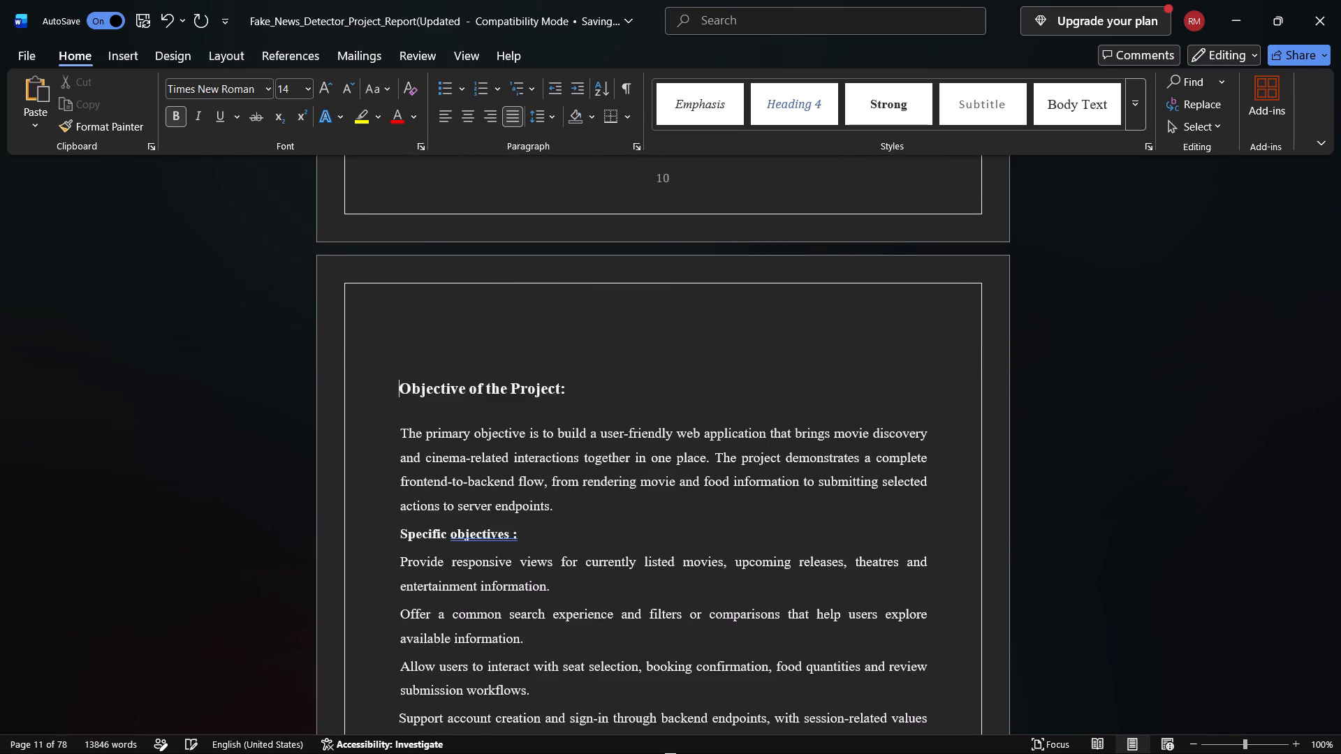
key("BackSpace")
key("BackSpace")
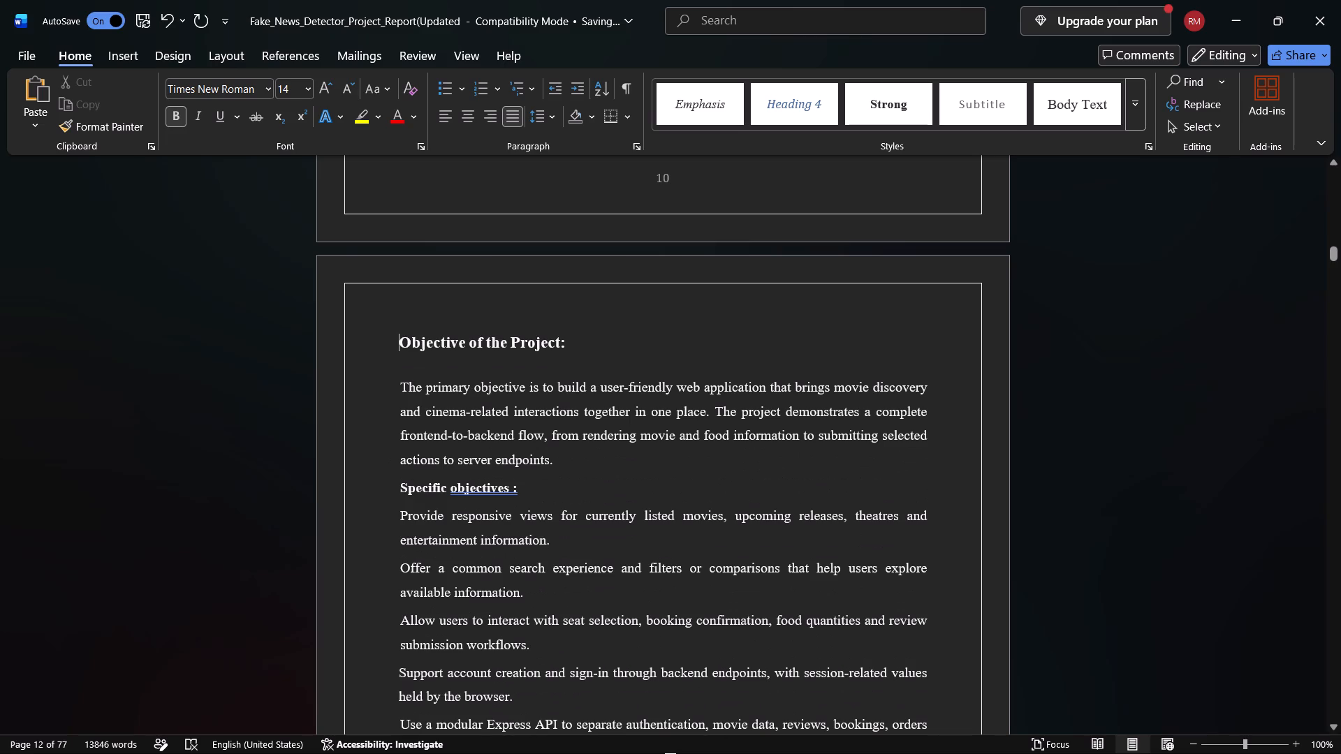
key("BackSpace")
key("Return")
Review the paragraph spacing from the end of the Chapter 1 introduction through the Problem Definition section.
scroll(425, 452, "up", 3)
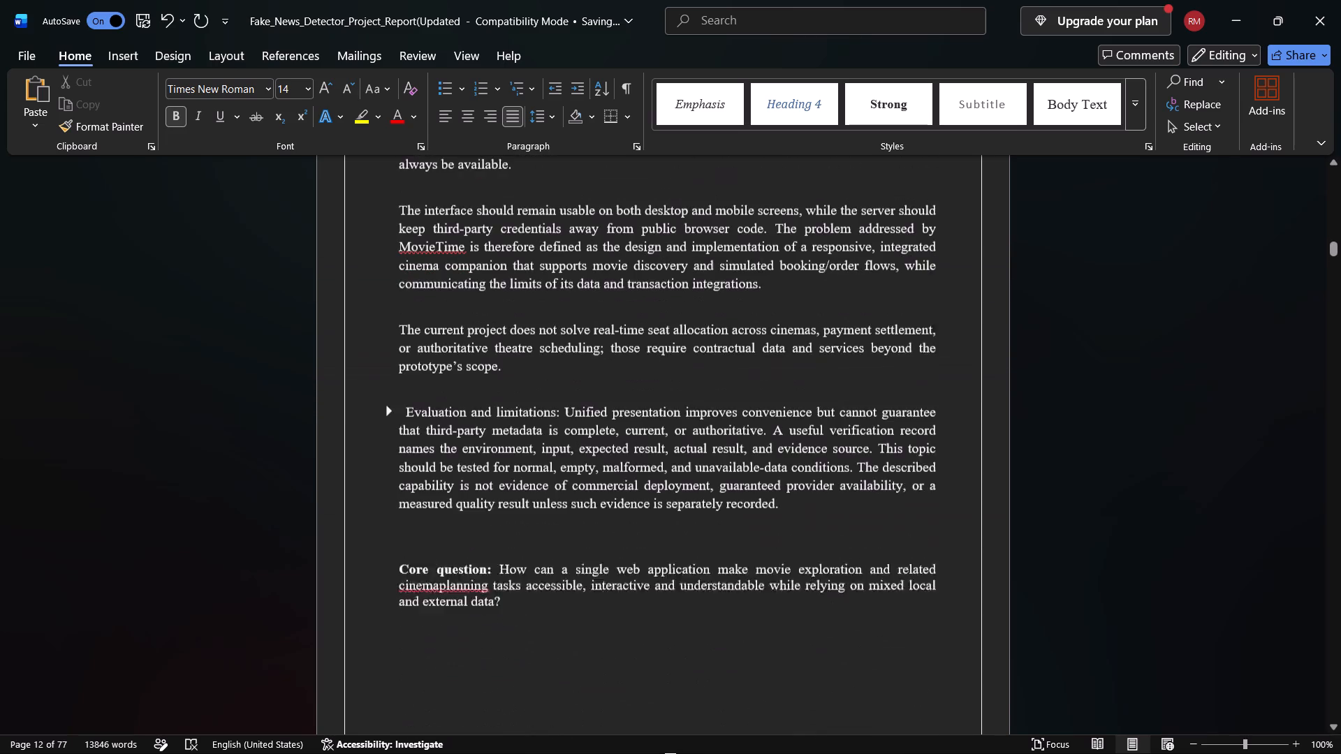
scroll(425, 452, "up", 3)
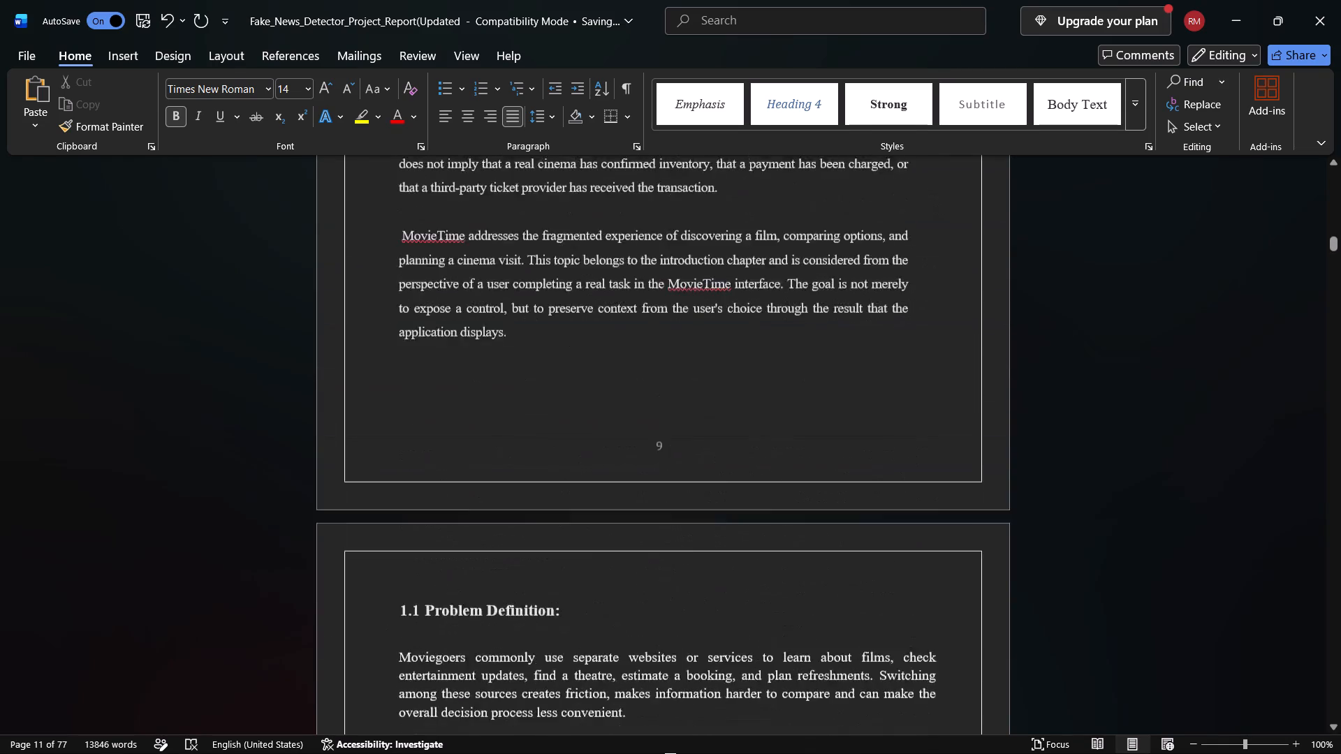
scroll(425, 452, "up", 2)
scroll(425, 452, "down", 1)
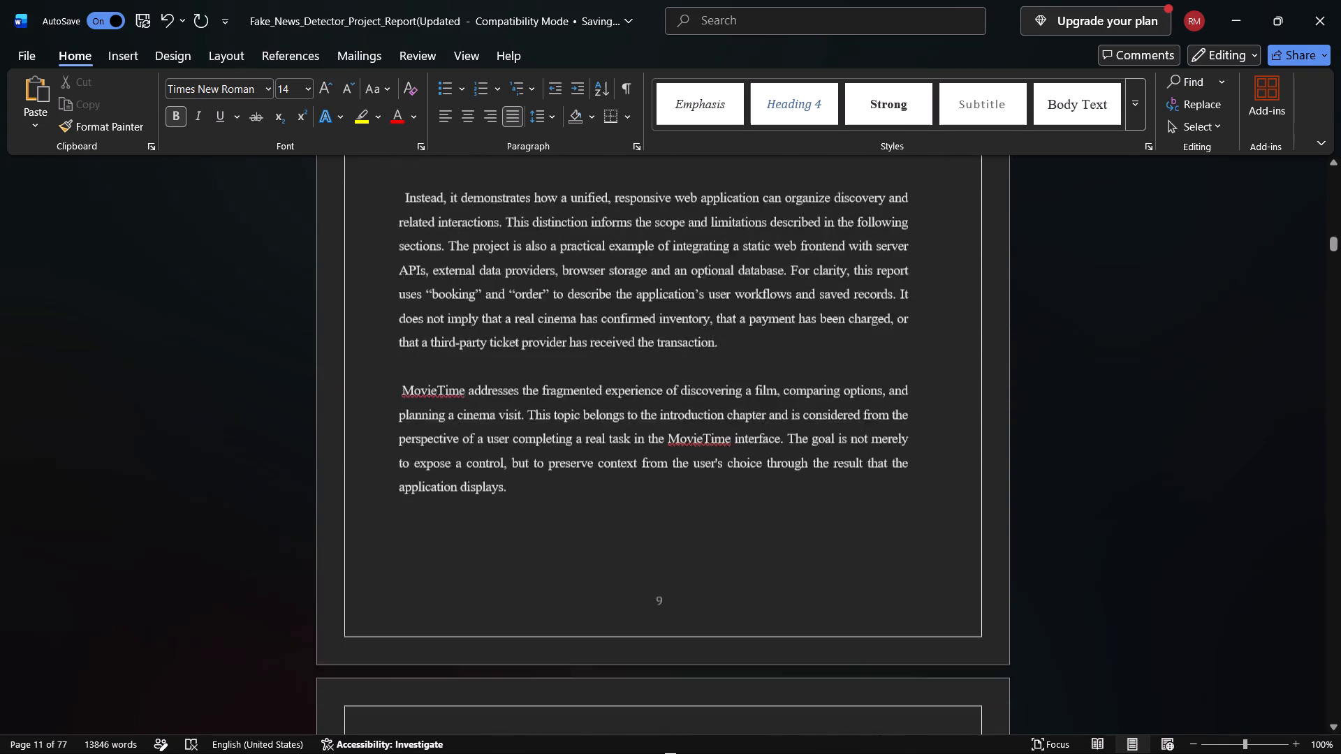
scroll(425, 452, "down", 3)
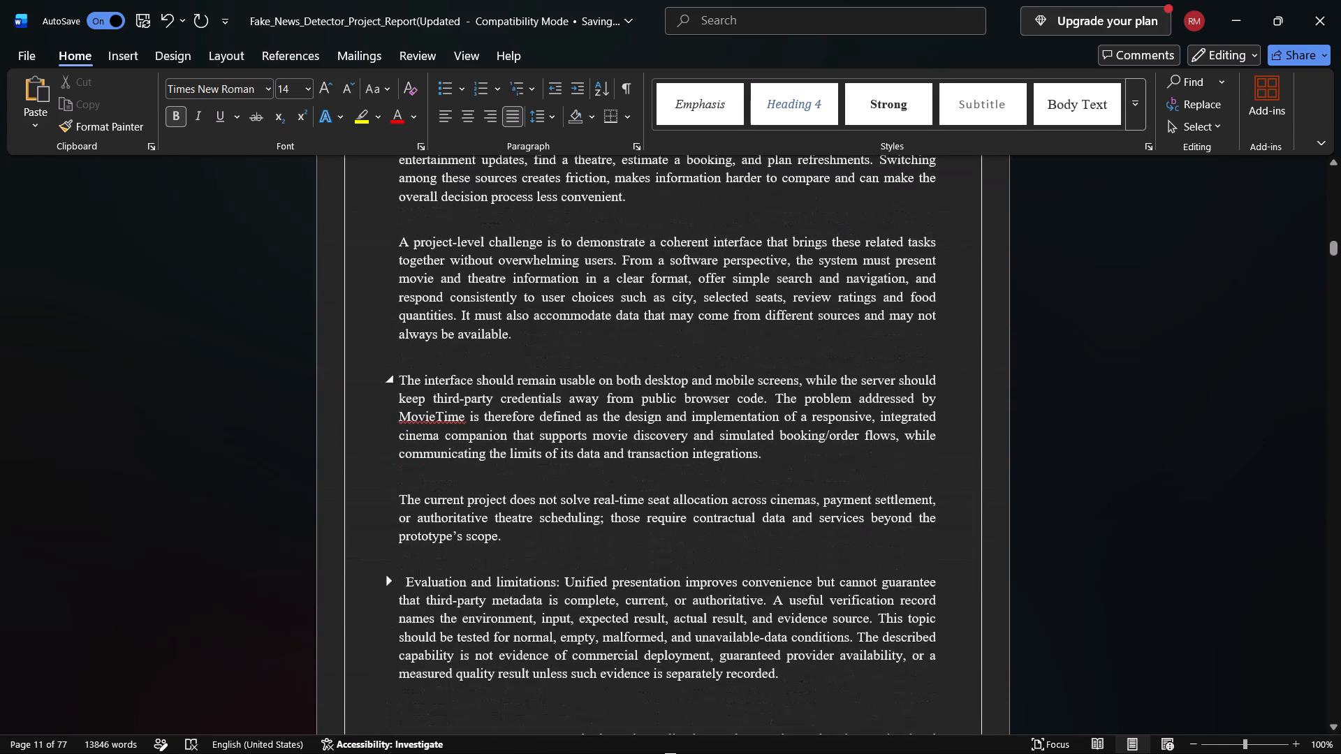
scroll(425, 452, "down", 1)
scroll(425, 452, "up", 1)
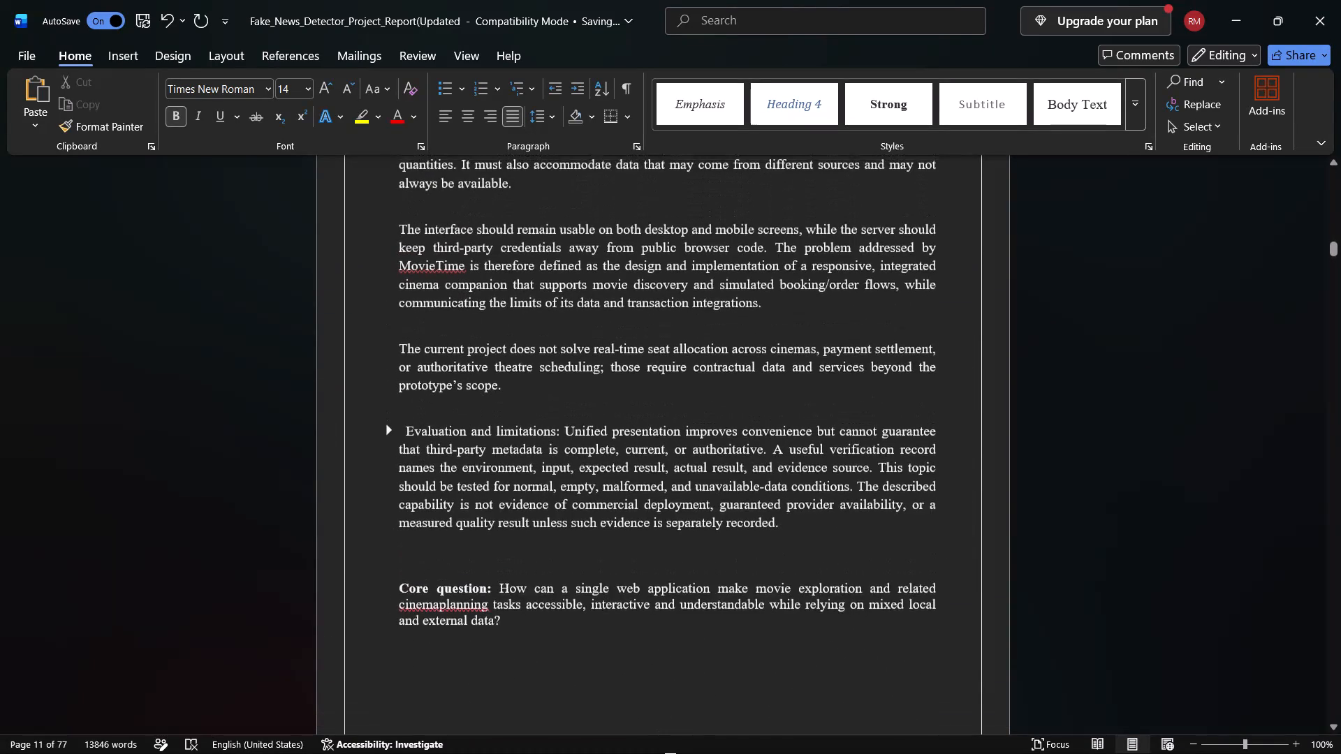
scroll(412, 434, "up", 1)
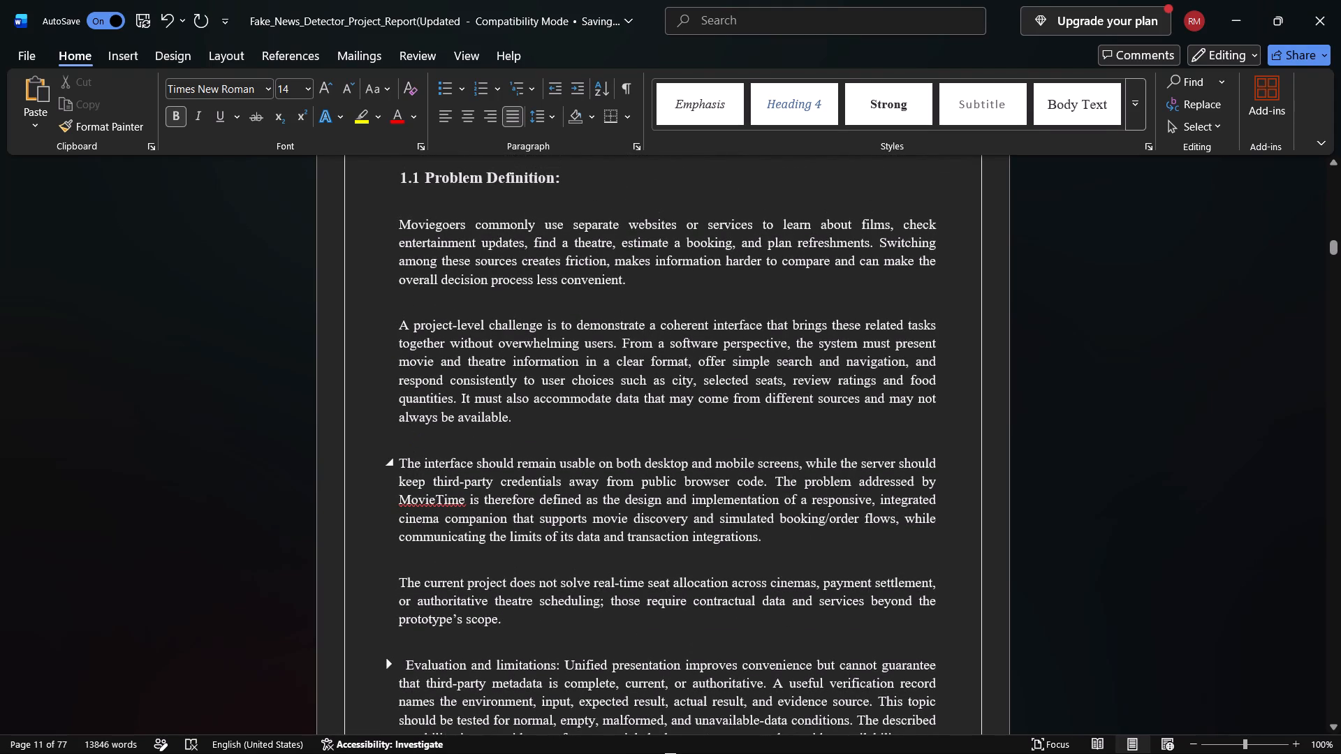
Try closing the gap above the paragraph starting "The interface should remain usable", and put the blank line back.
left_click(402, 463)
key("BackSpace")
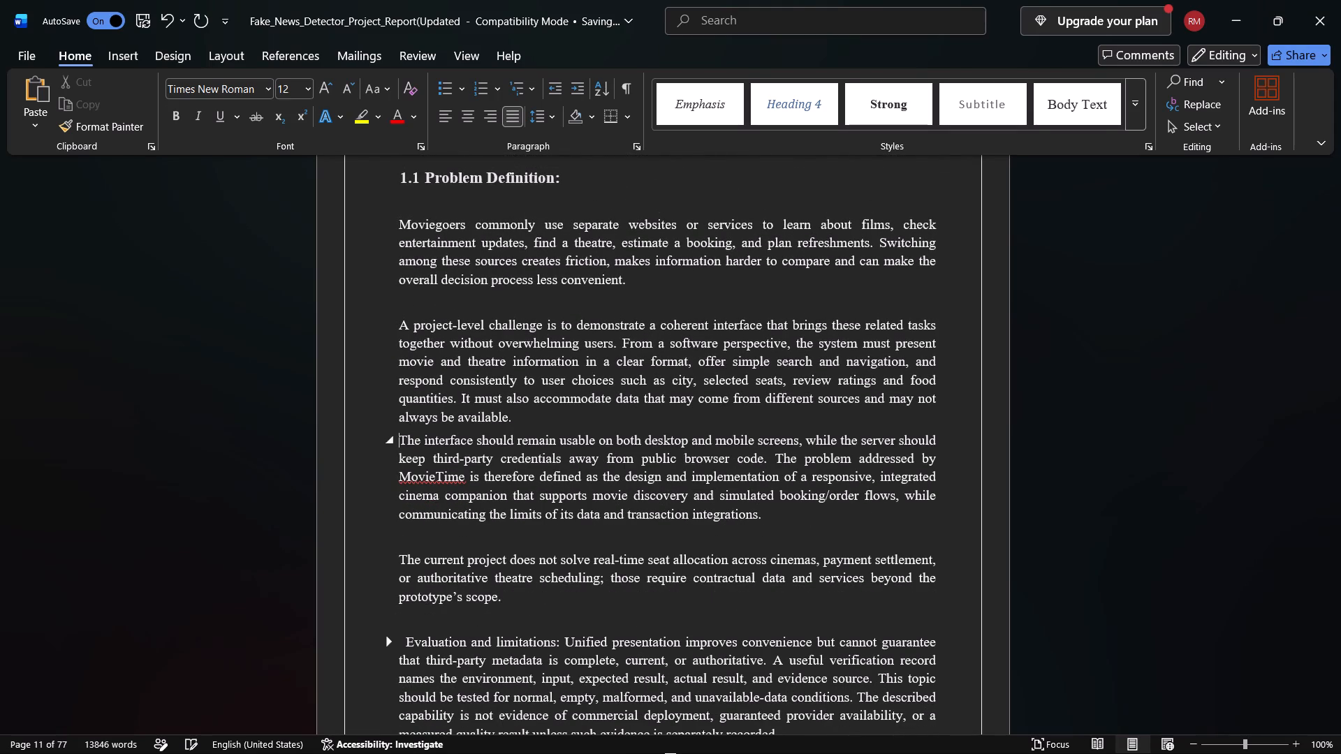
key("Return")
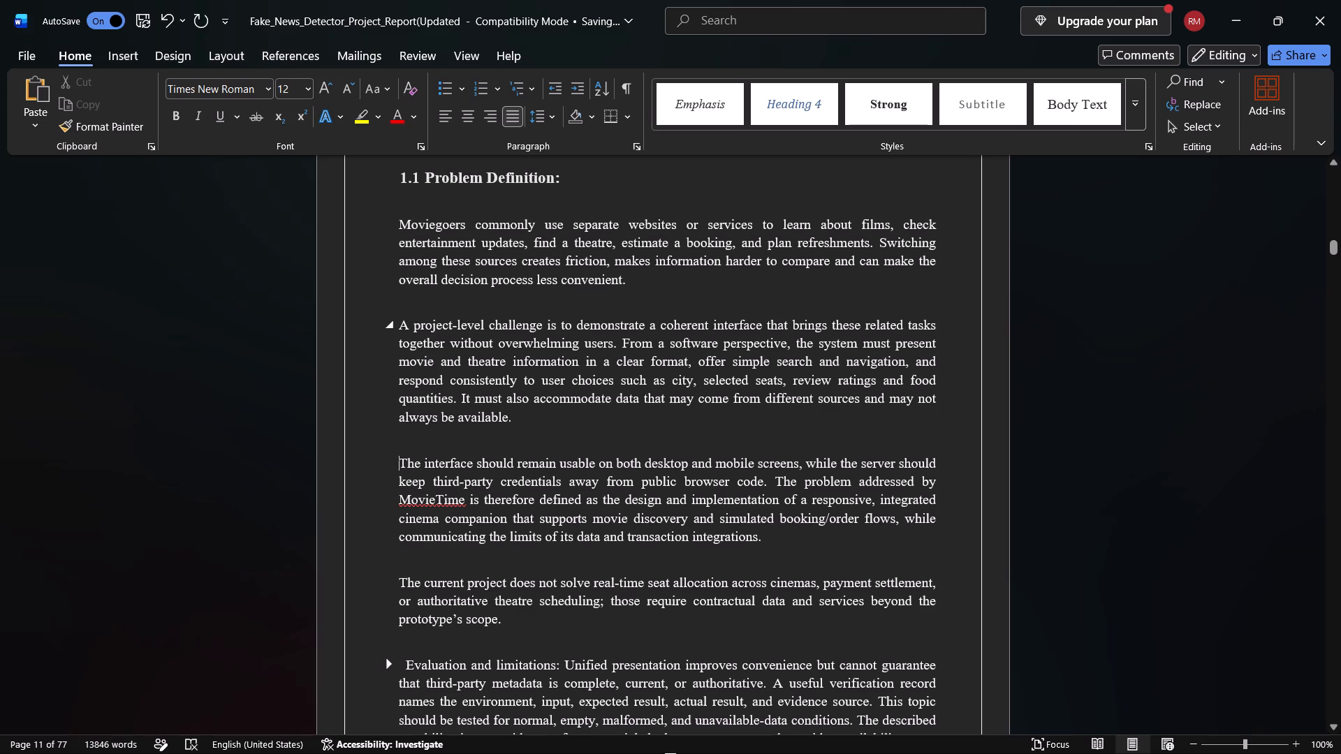
Delete the extra leading space before "Evaluation and limitations" in the Problem Definition section.
scroll(451, 583, "down", 1)
left_click(400, 596)
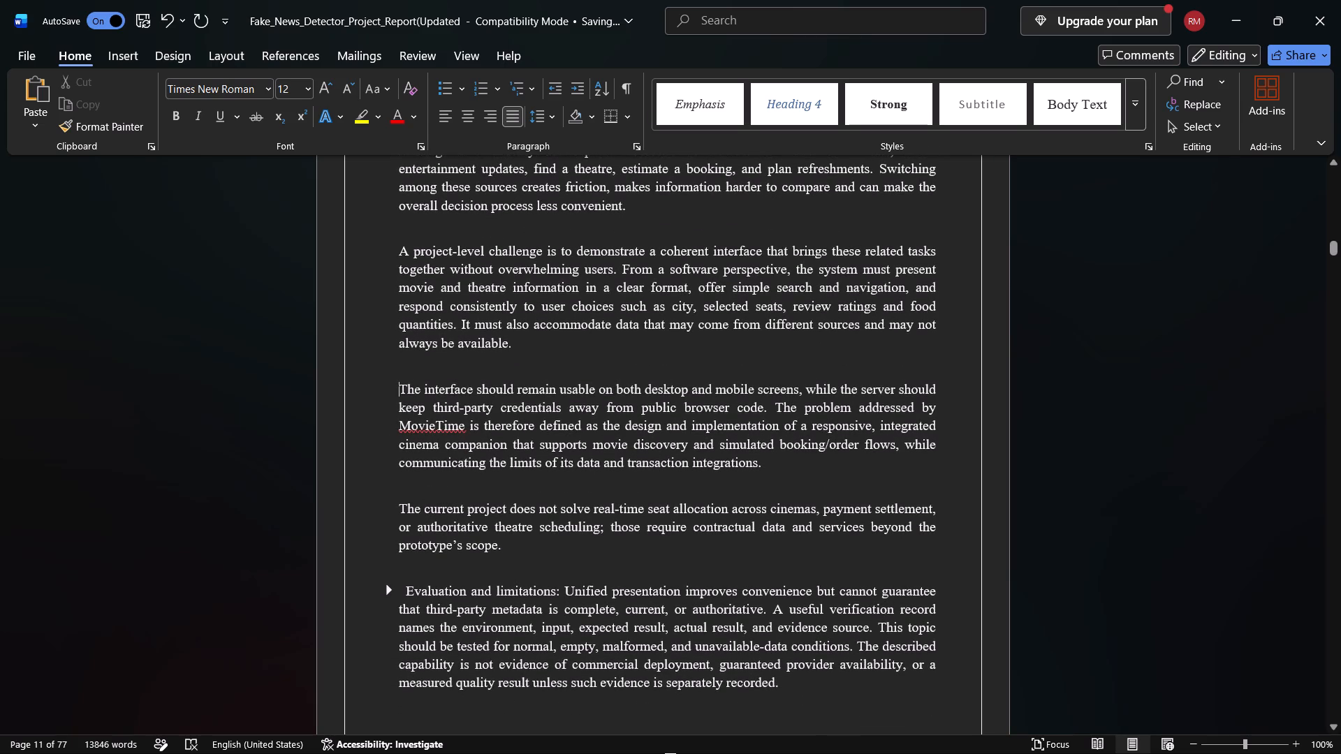
key("Right")
key("BackSpace")
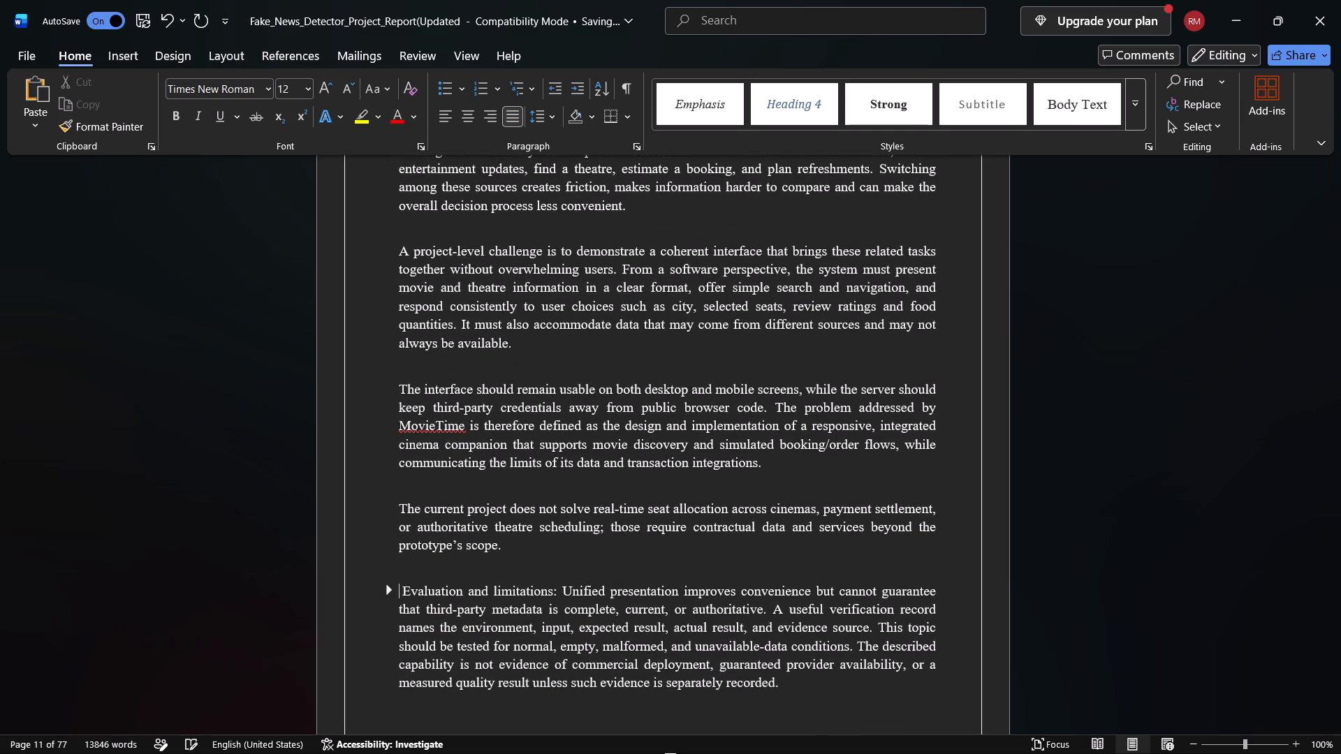
key("BackSpace")
Review the layout of the Chapter 1 pages from Problem Definition through Objective of the Project to Limitations of the Project.
scroll(505, 517, "down", 1)
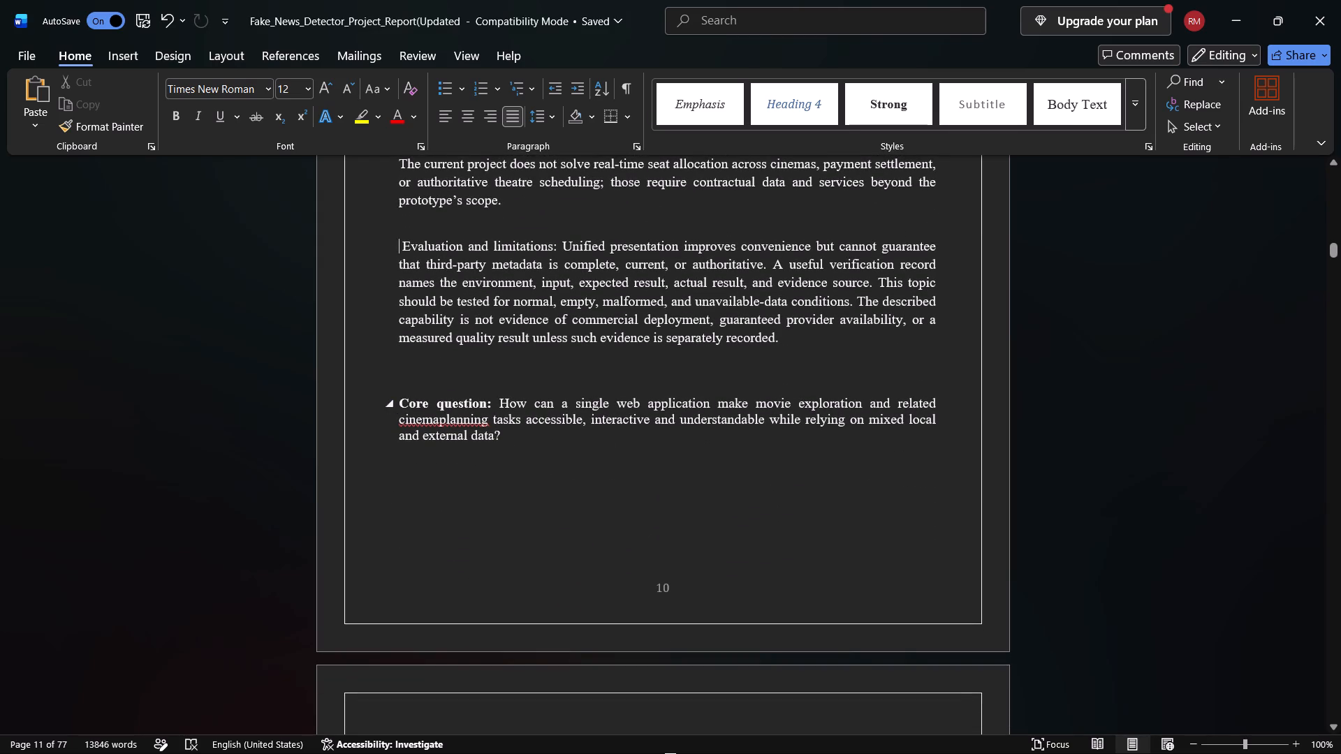
scroll(506, 504, "up", 2)
scroll(506, 504, "down", 1)
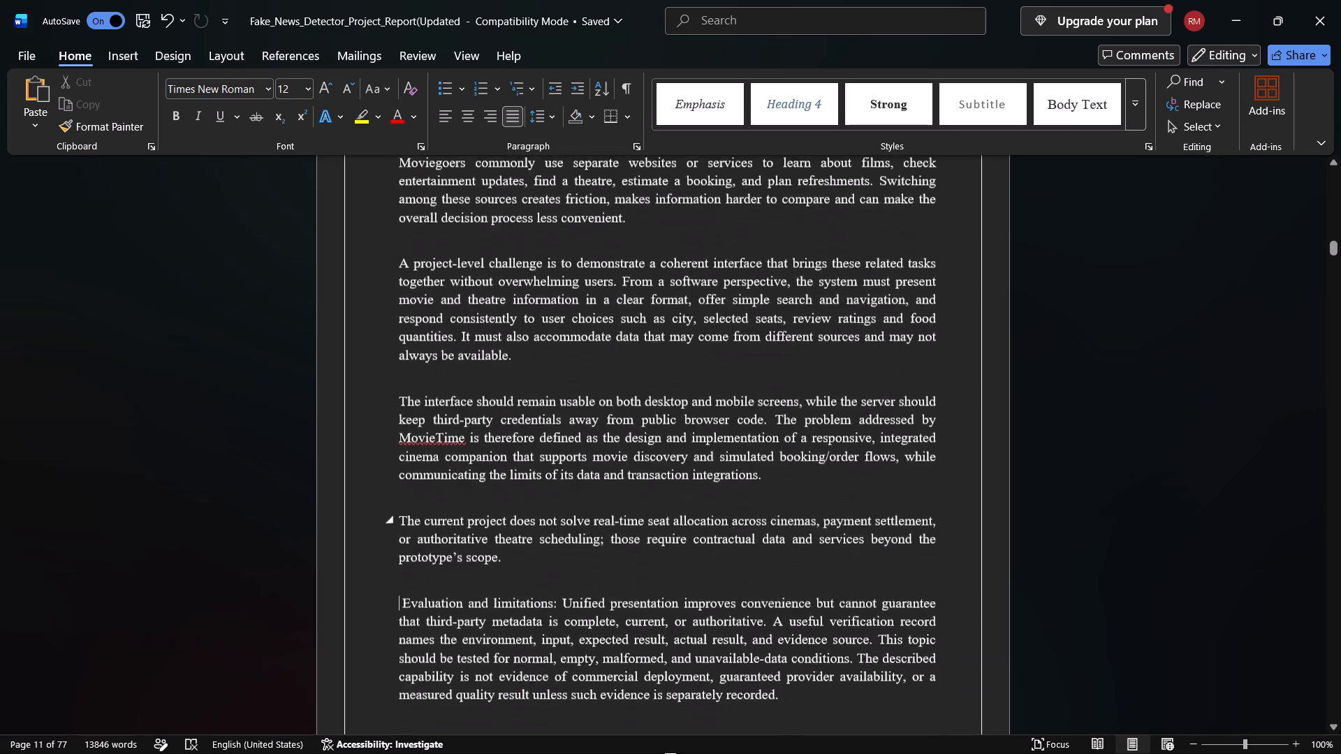
scroll(506, 504, "down", 1)
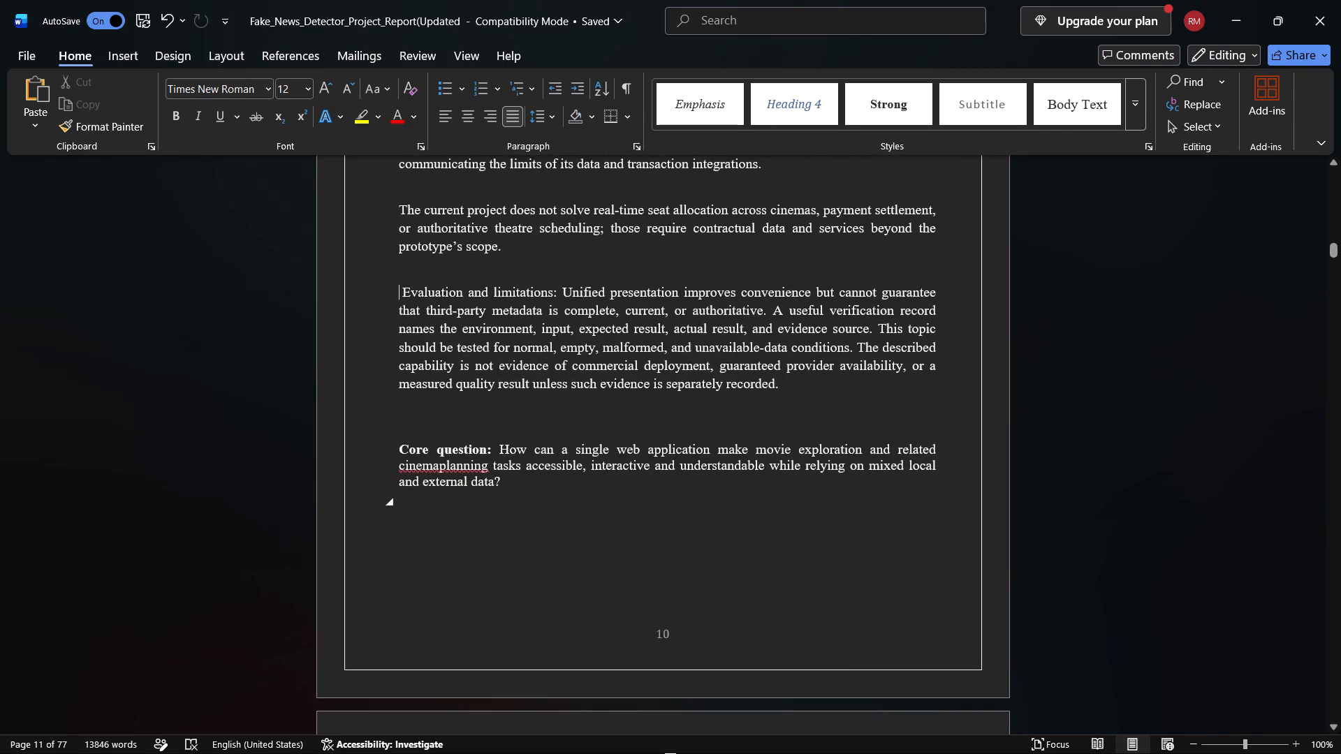
scroll(506, 504, "down", 3)
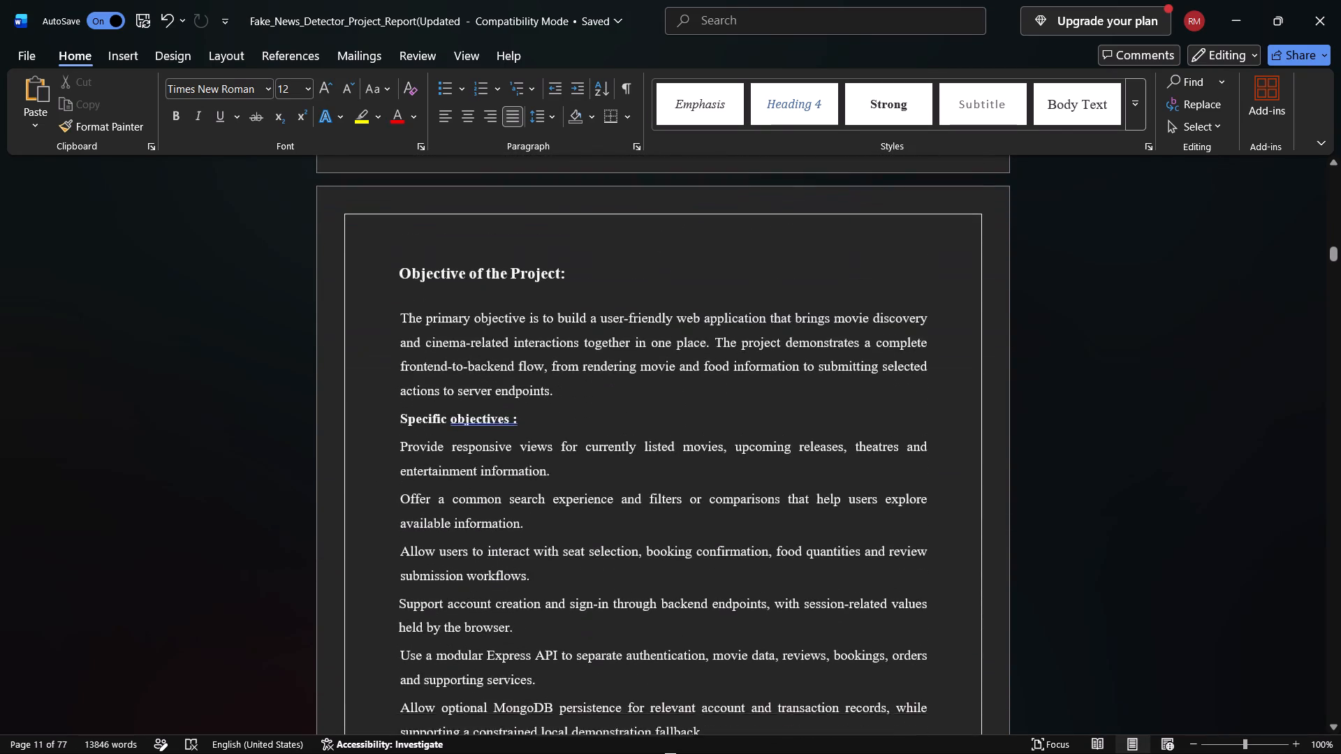
scroll(506, 504, "down", 3)
scroll(506, 504, "up", 1)
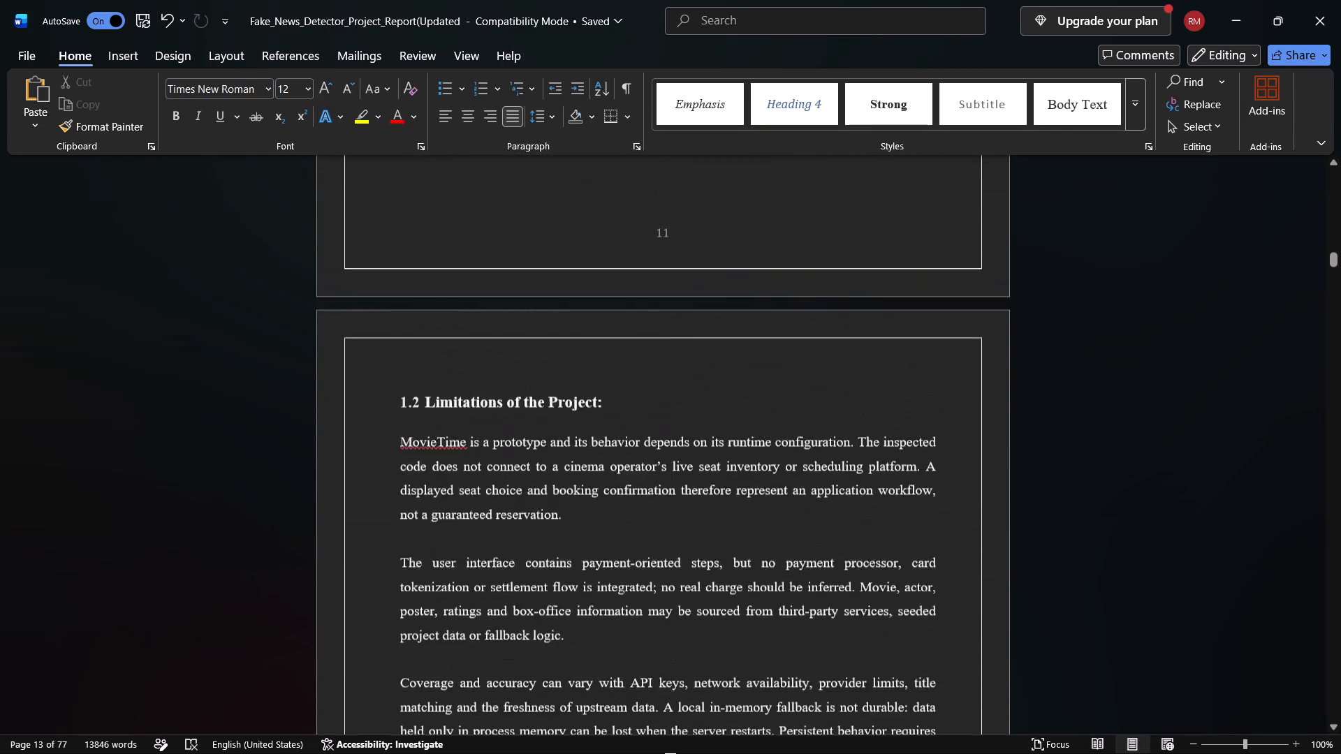
scroll(506, 504, "up", 4)
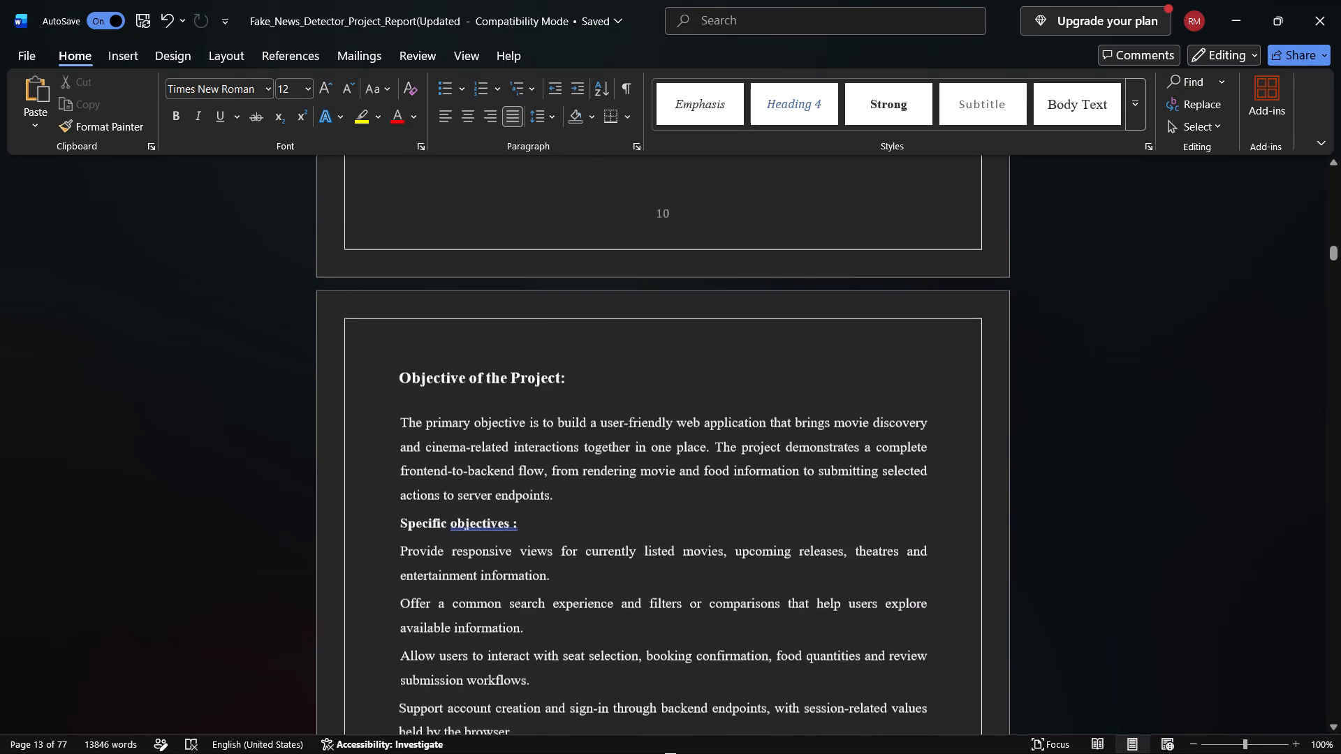
scroll(506, 504, "up", 6)
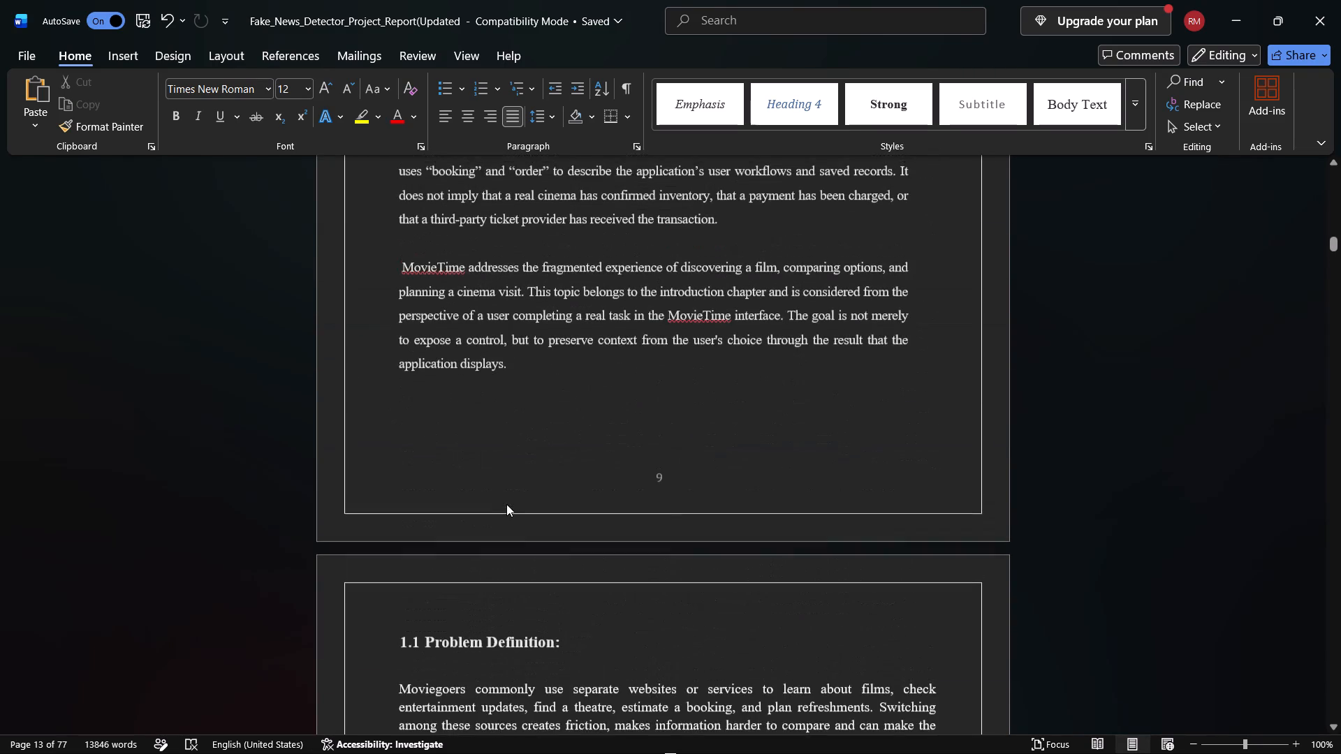
scroll(506, 504, "down", 4)
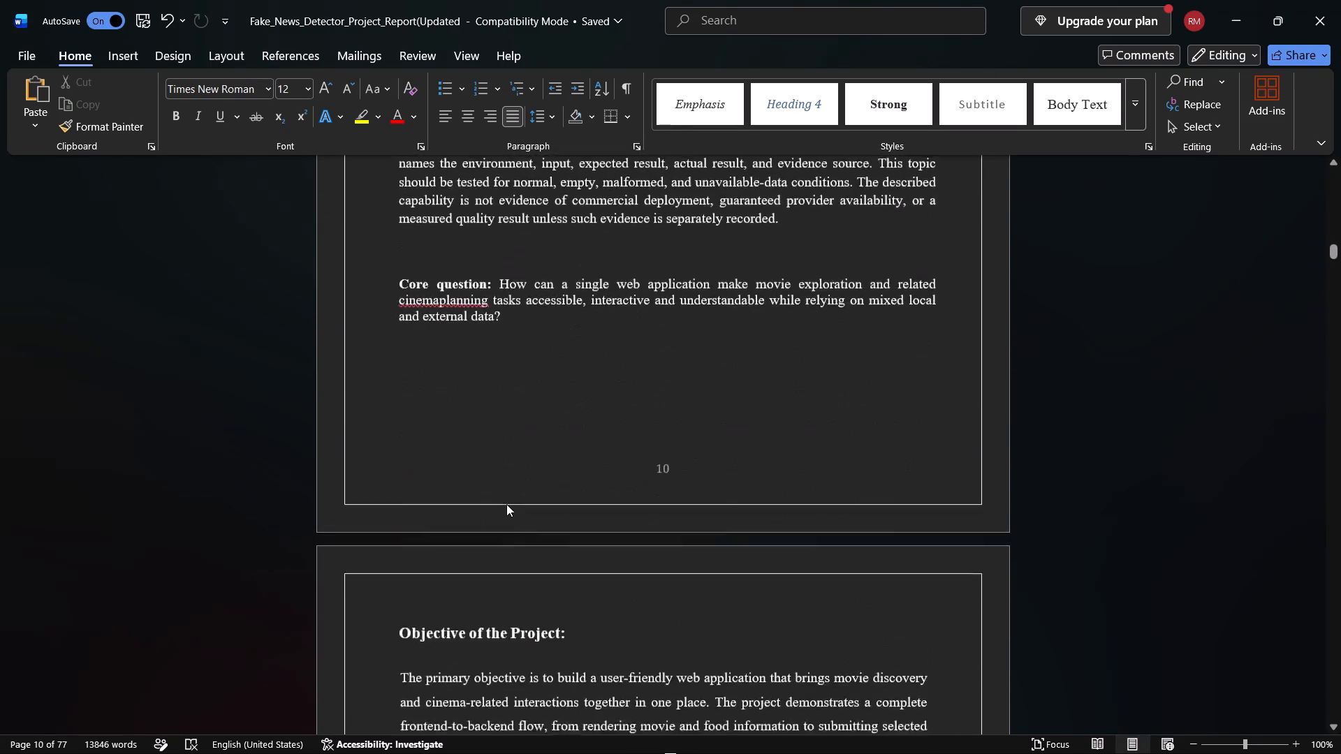
scroll(506, 504, "down", 4)
scroll(506, 504, "up", 1)
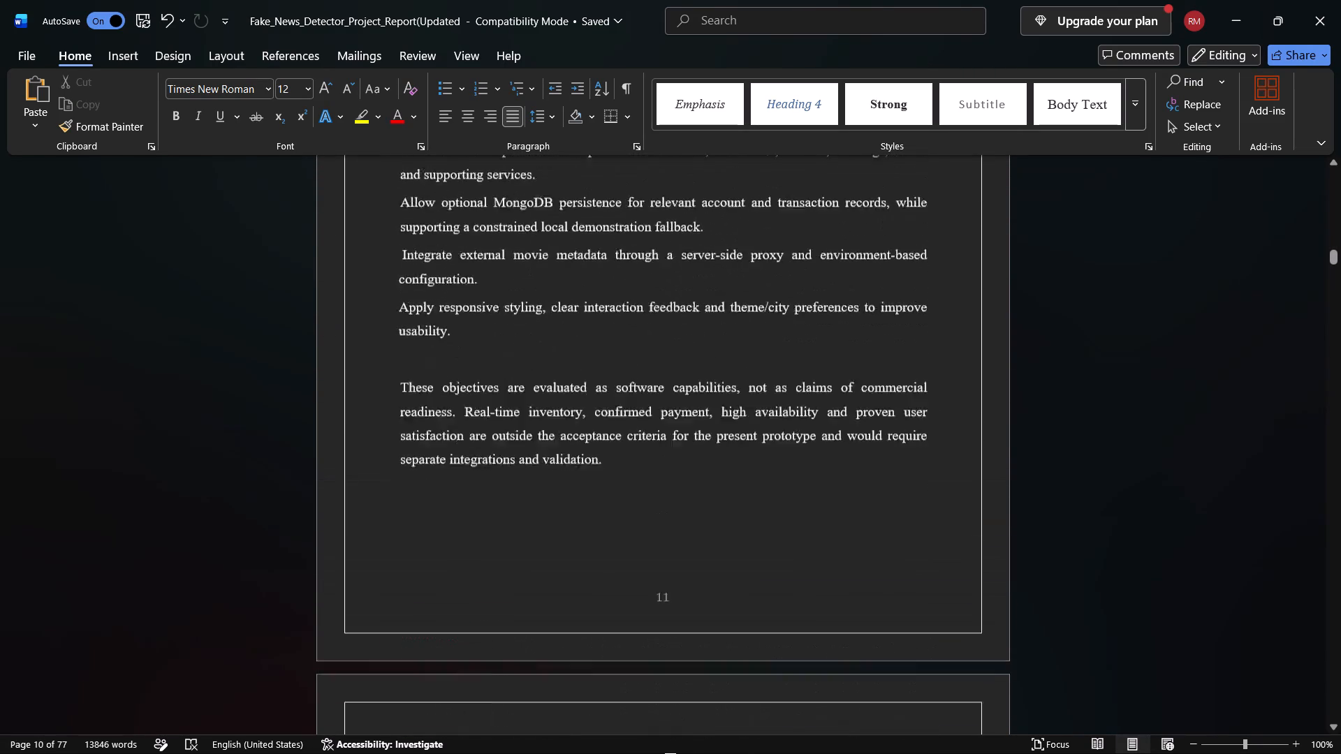
scroll(506, 504, "up", 1)
Switch to the 80-page MovieTime report and review it from the List of Tables through the Chapter 1 Project objectives page.
key("alt+Tab")
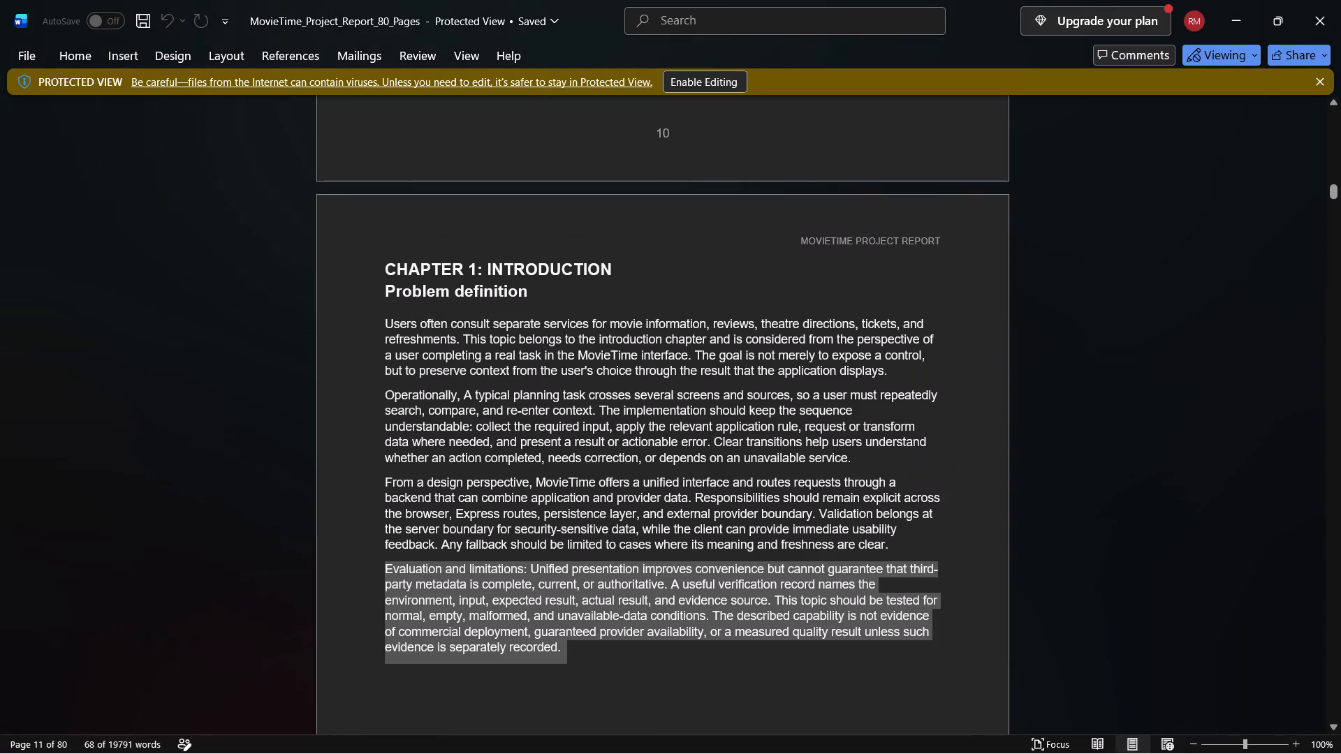
scroll(574, 342, "up", 3)
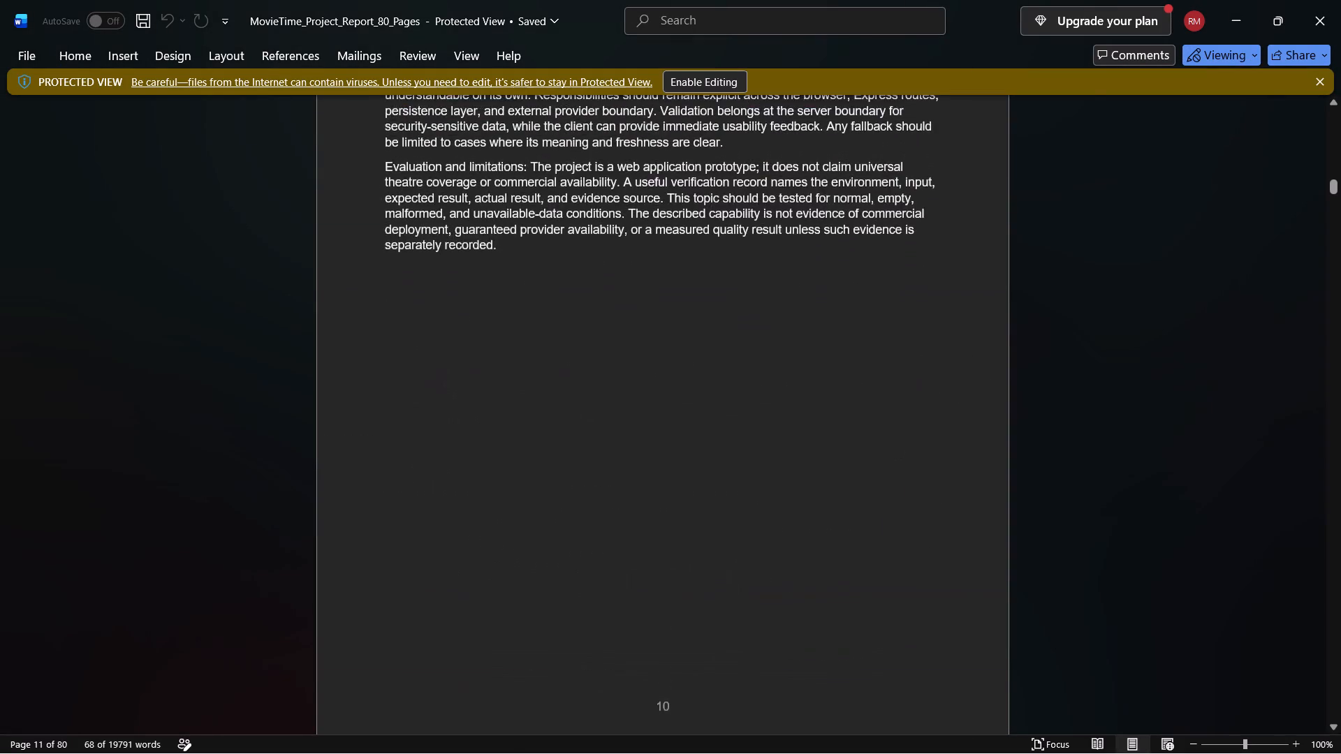
scroll(574, 342, "up", 2)
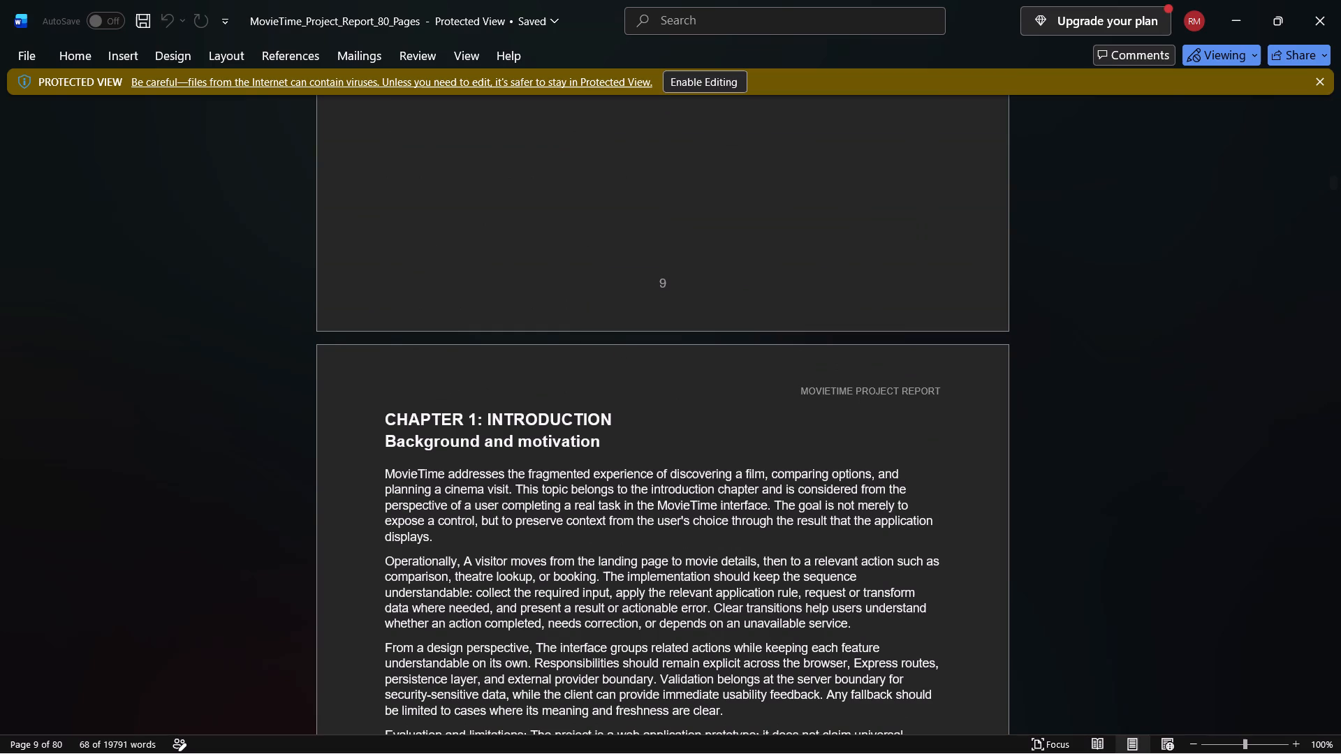
scroll(604, 340, "up", 3)
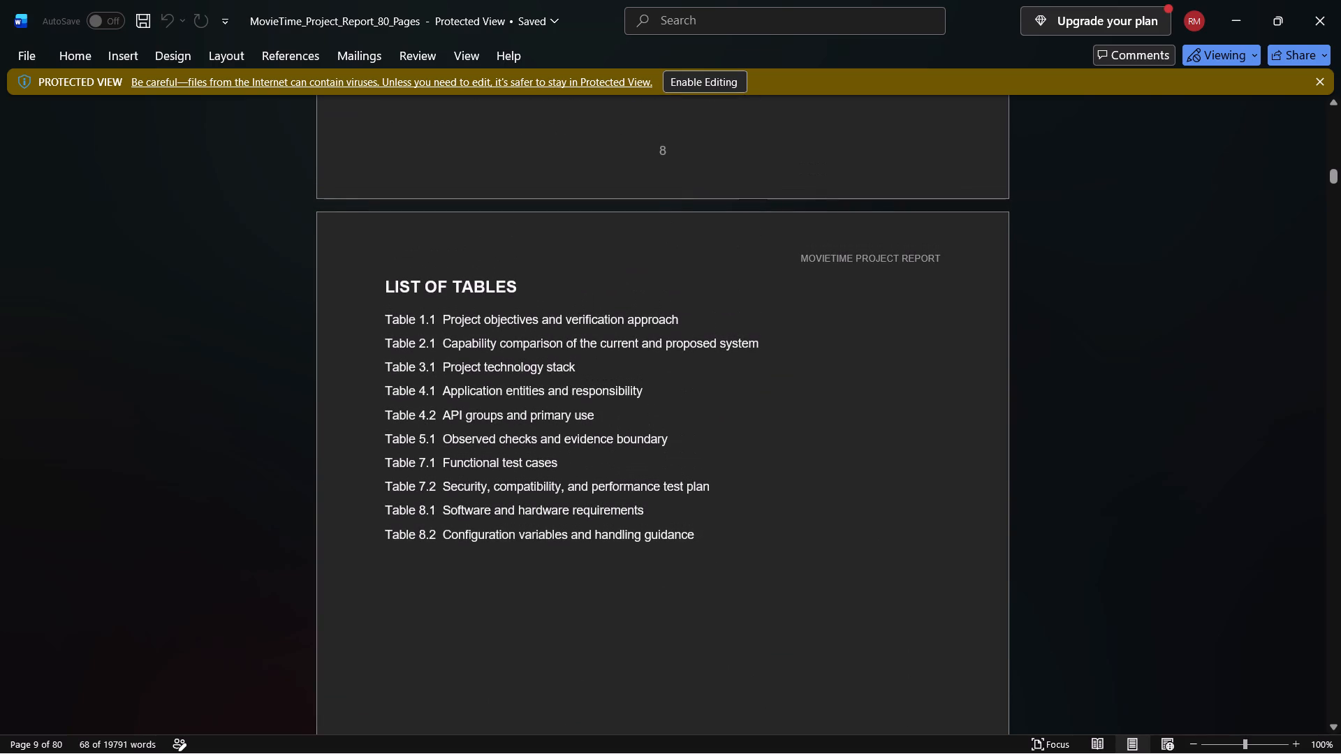
scroll(604, 340, "down", 3)
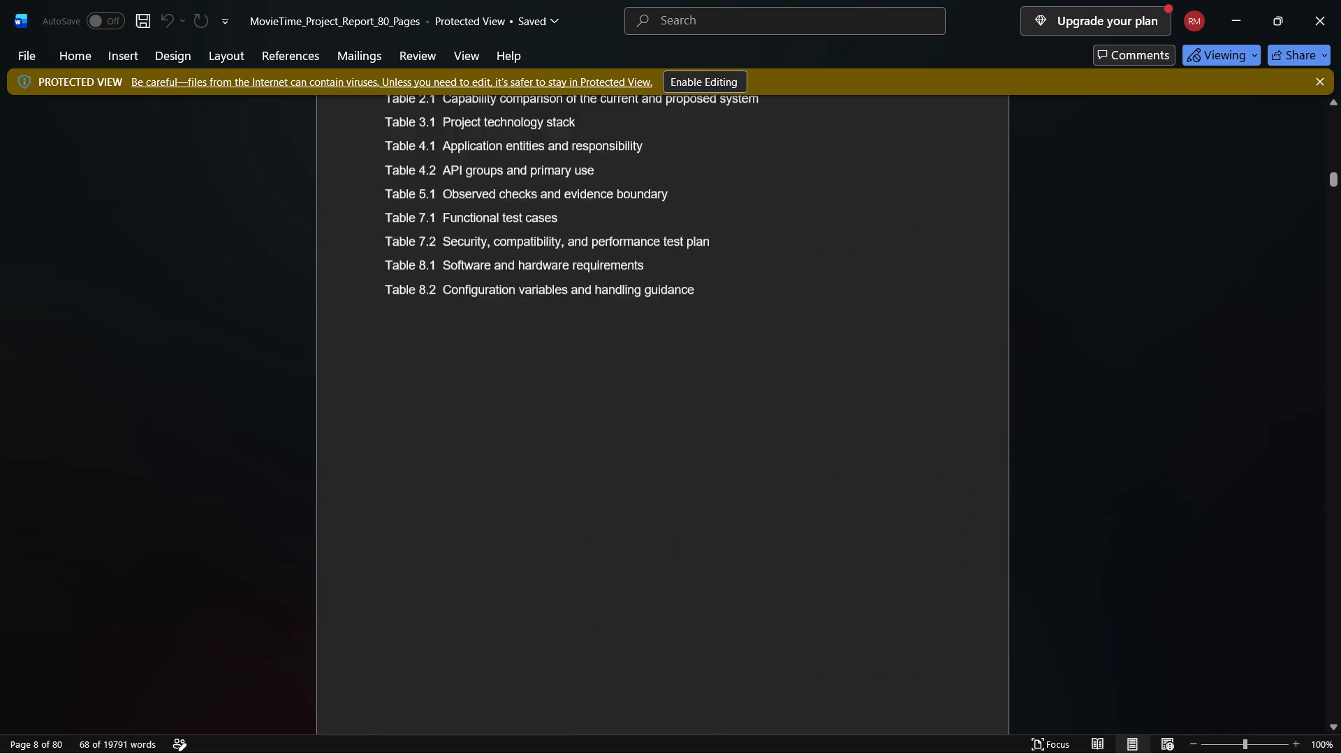
scroll(604, 340, "down", 1)
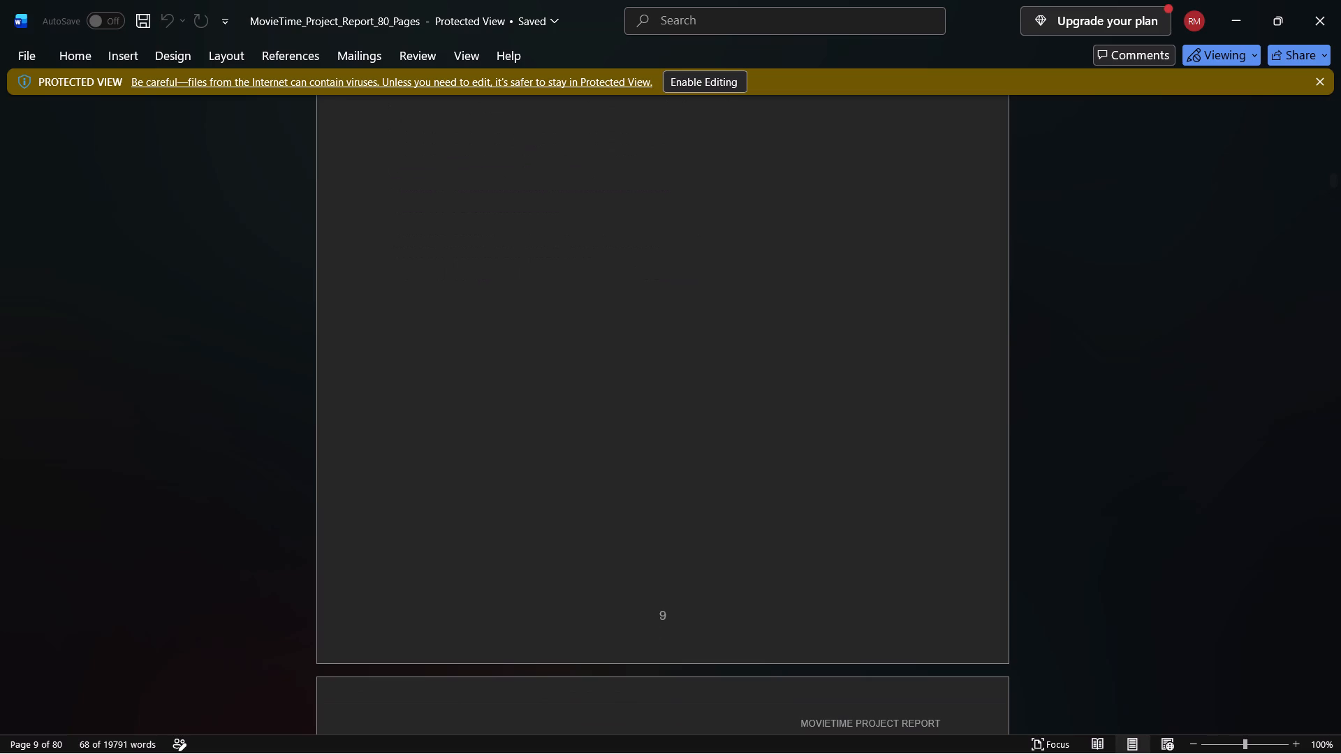
scroll(604, 340, "down", 3)
scroll(604, 340, "up", 4)
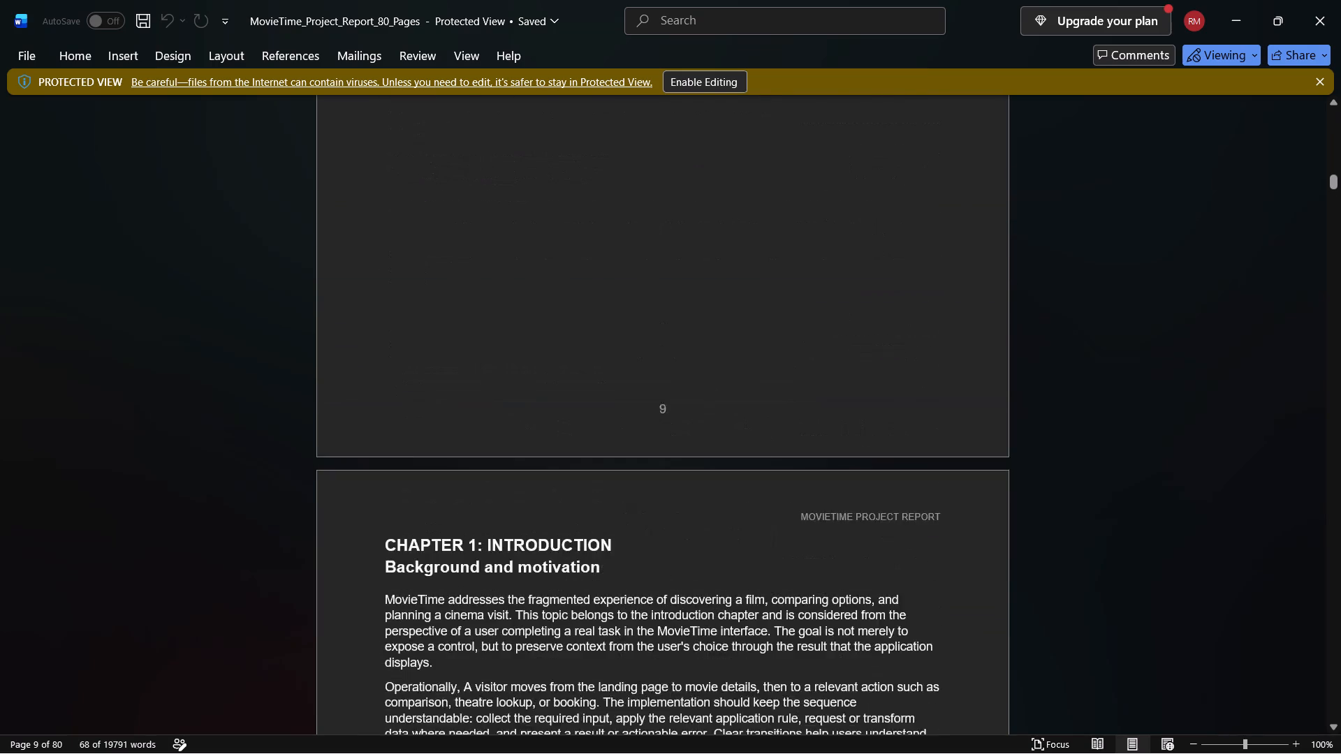
scroll(604, 340, "up", 4)
scroll(604, 340, "down", 9)
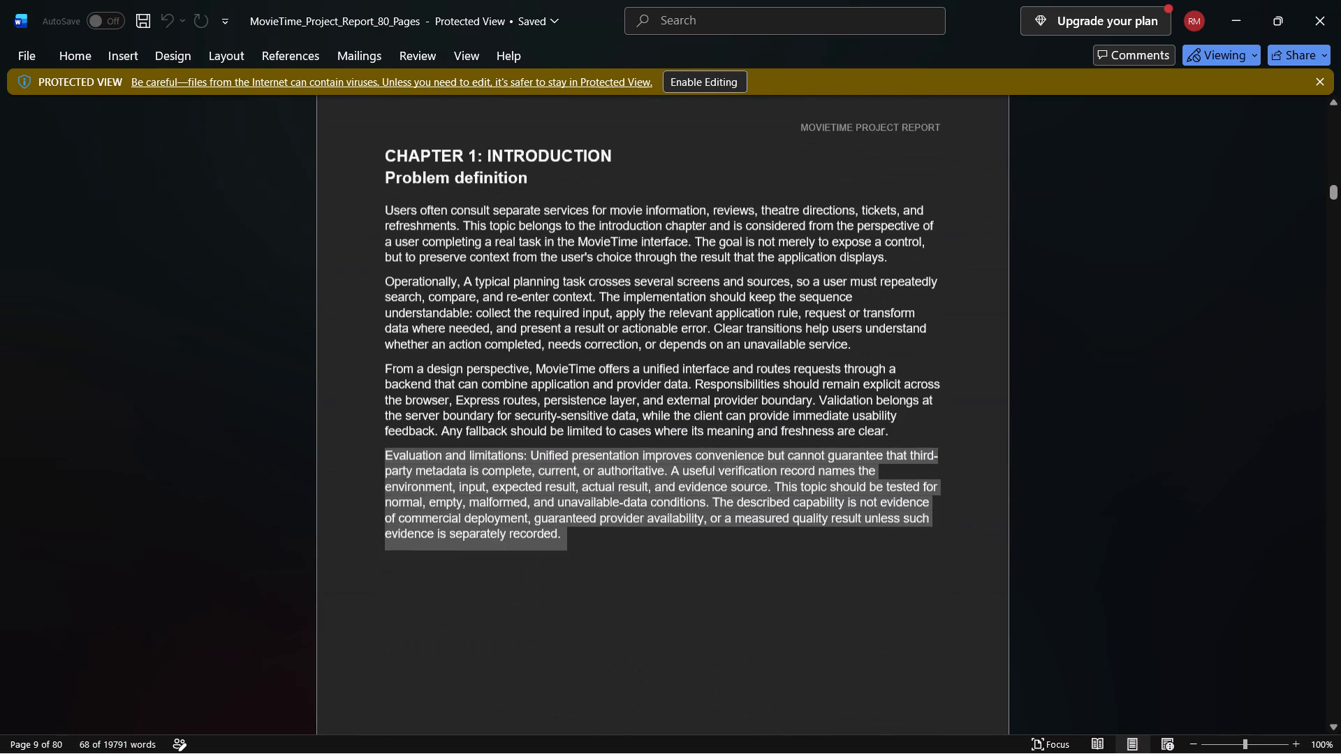
left_click(555, 457)
scroll(555, 457, "down", 1)
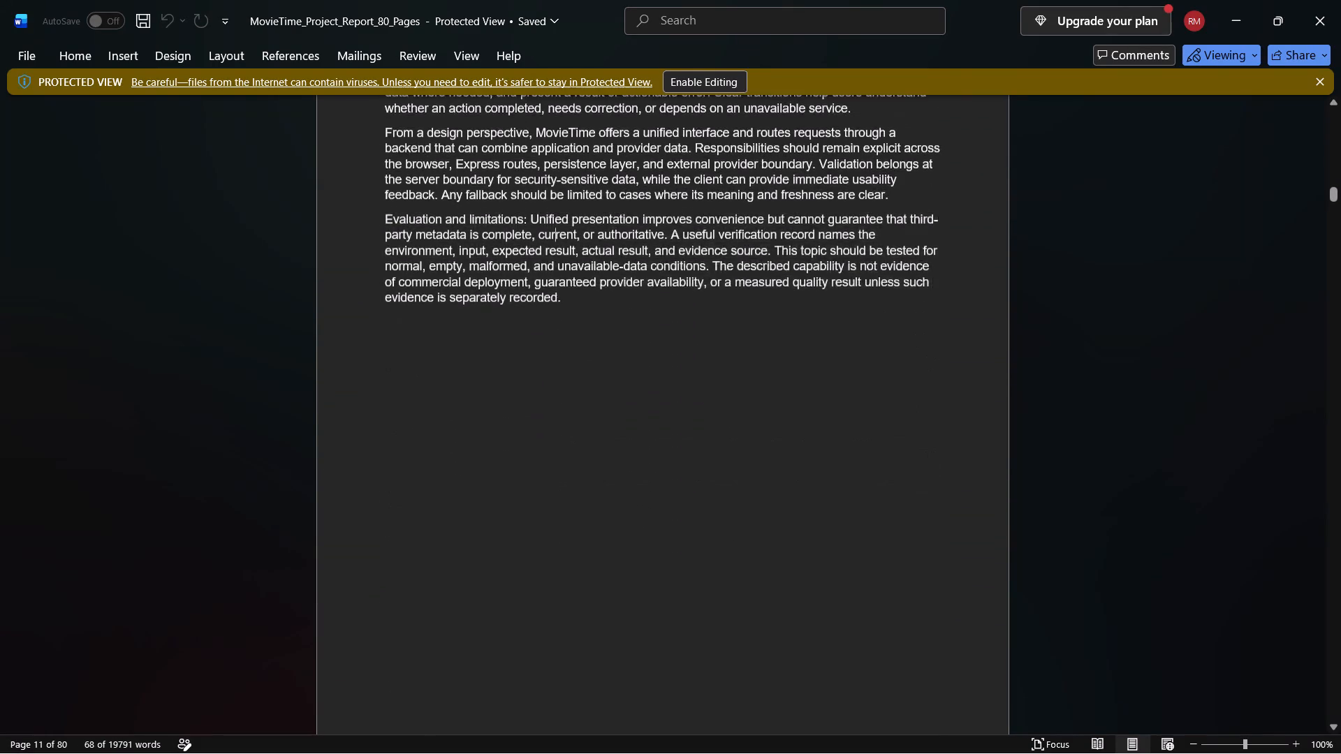
scroll(555, 457, "down", 1)
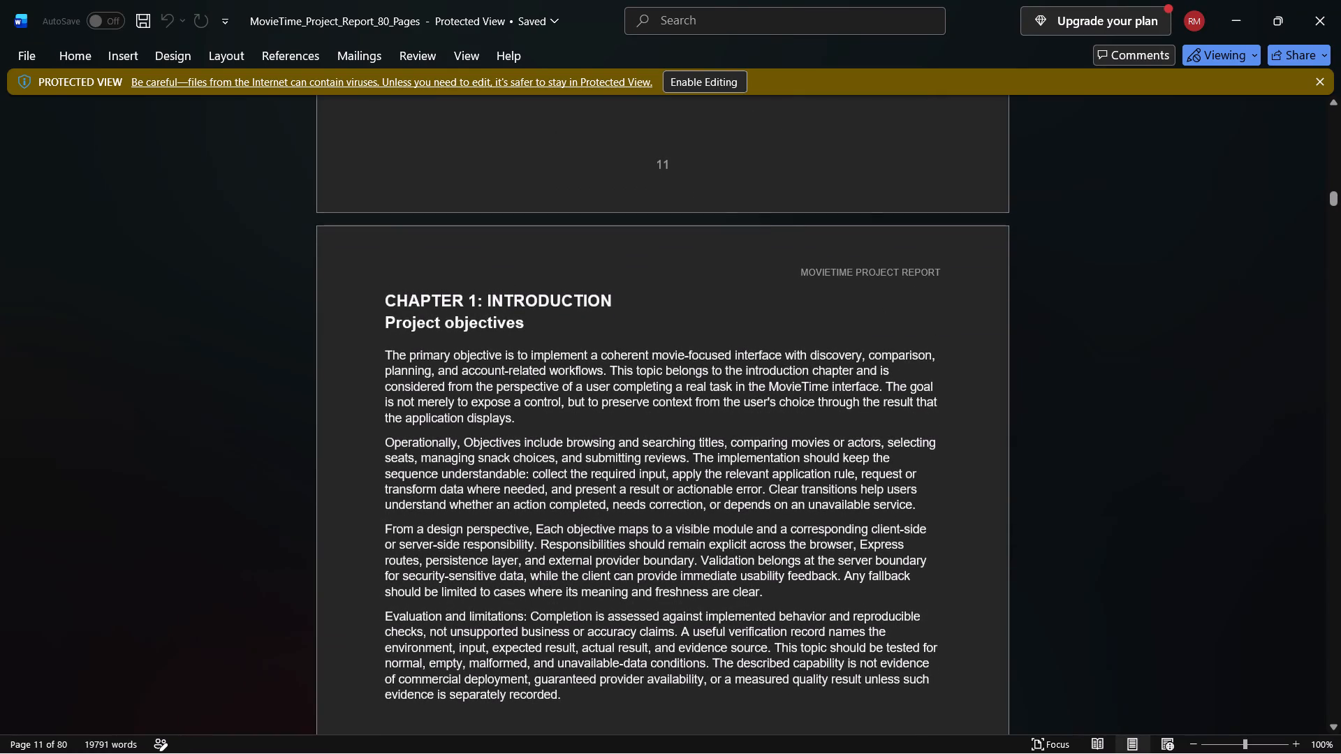
scroll(555, 457, "down", 1)
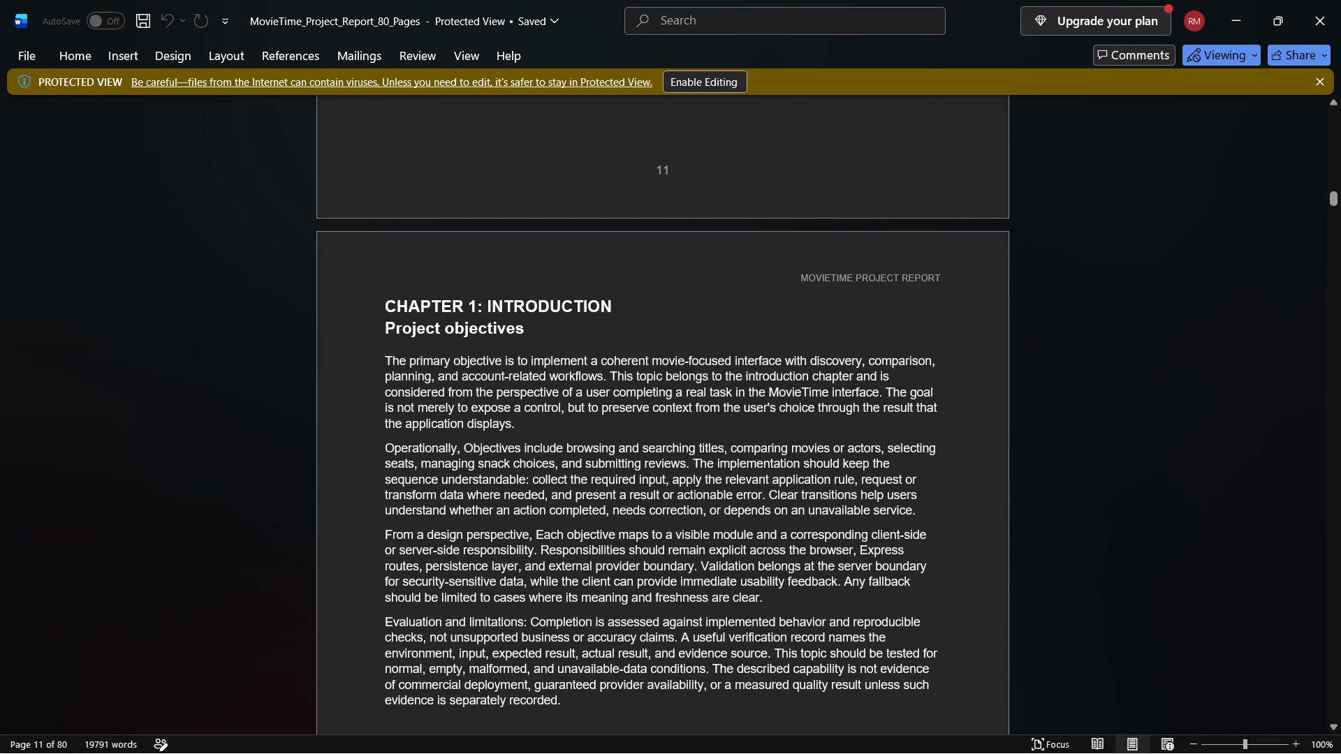
scroll(555, 457, "down", 1)
Compare the Fake News Detector report's Objective of the Project page with the 80-page report's Project objectives page and the MovieTime document's abstract.
key("alt+Tab")
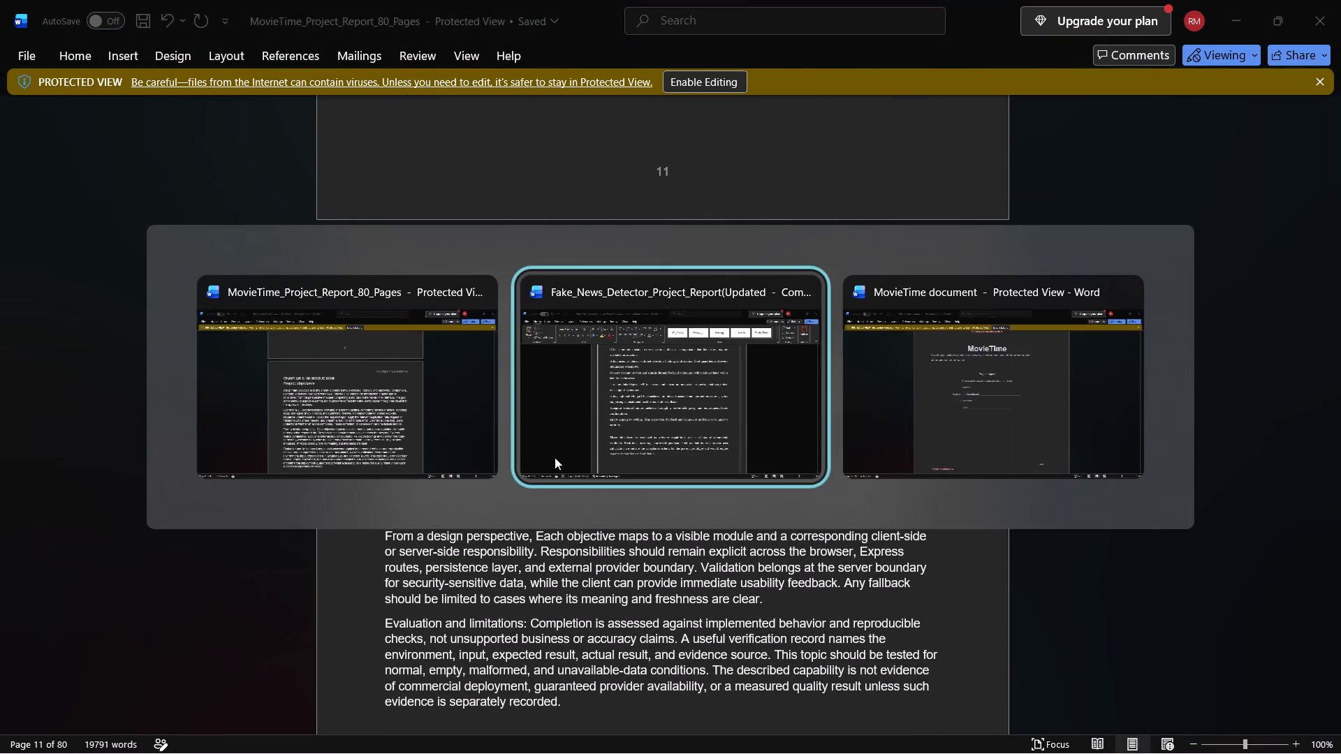
scroll(555, 457, "down", 1)
scroll(555, 457, "up", 2)
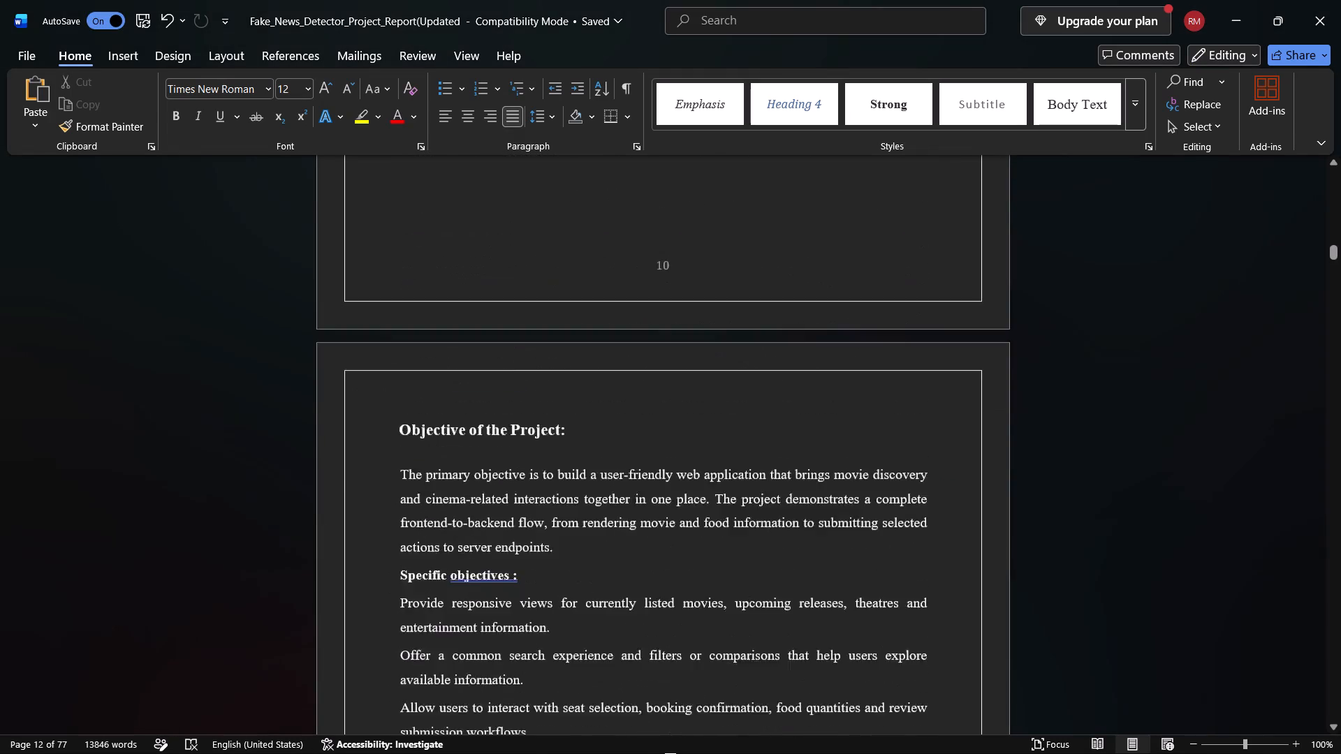
scroll(555, 457, "up", 1)
key("alt+Tab")
scroll(555, 457, "up", 1)
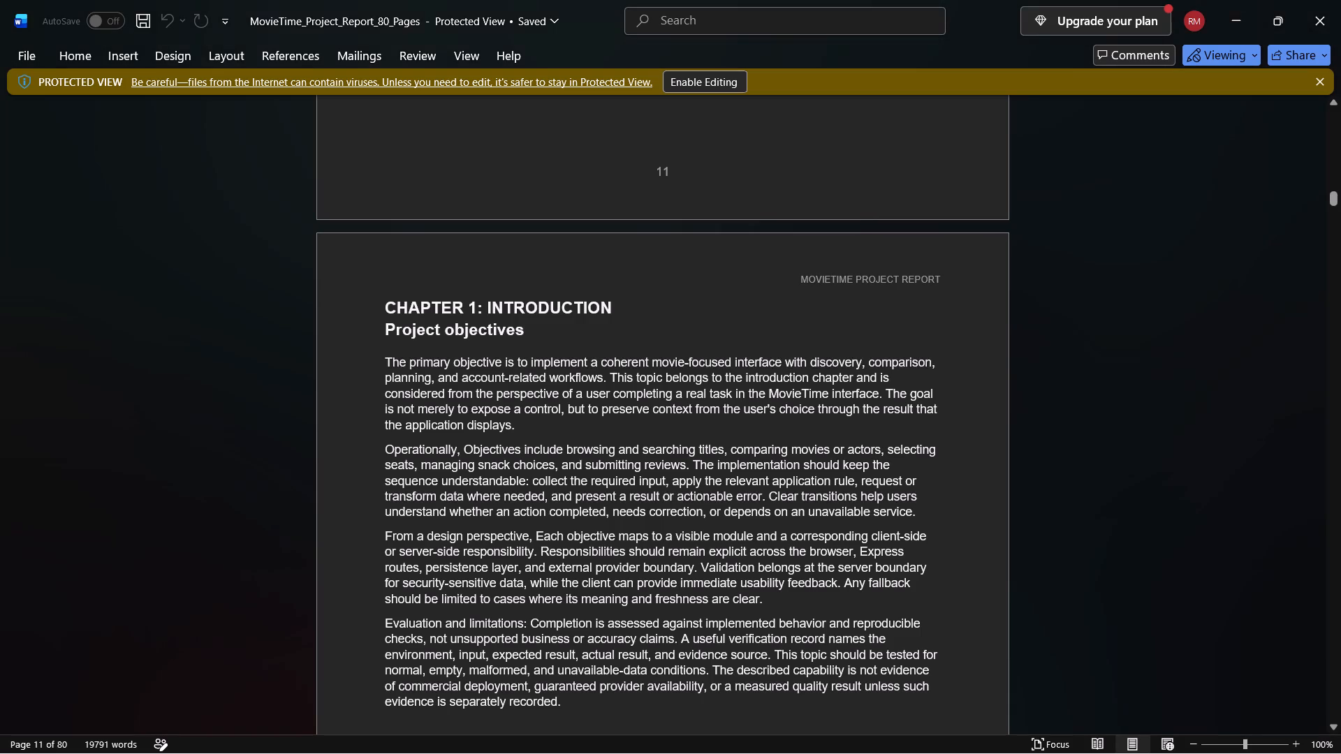
scroll(555, 457, "up", 1)
key("alt+Tab")
key("alt+Tab")
scroll(555, 457, "up", 1)
scroll(555, 457, "down", 2)
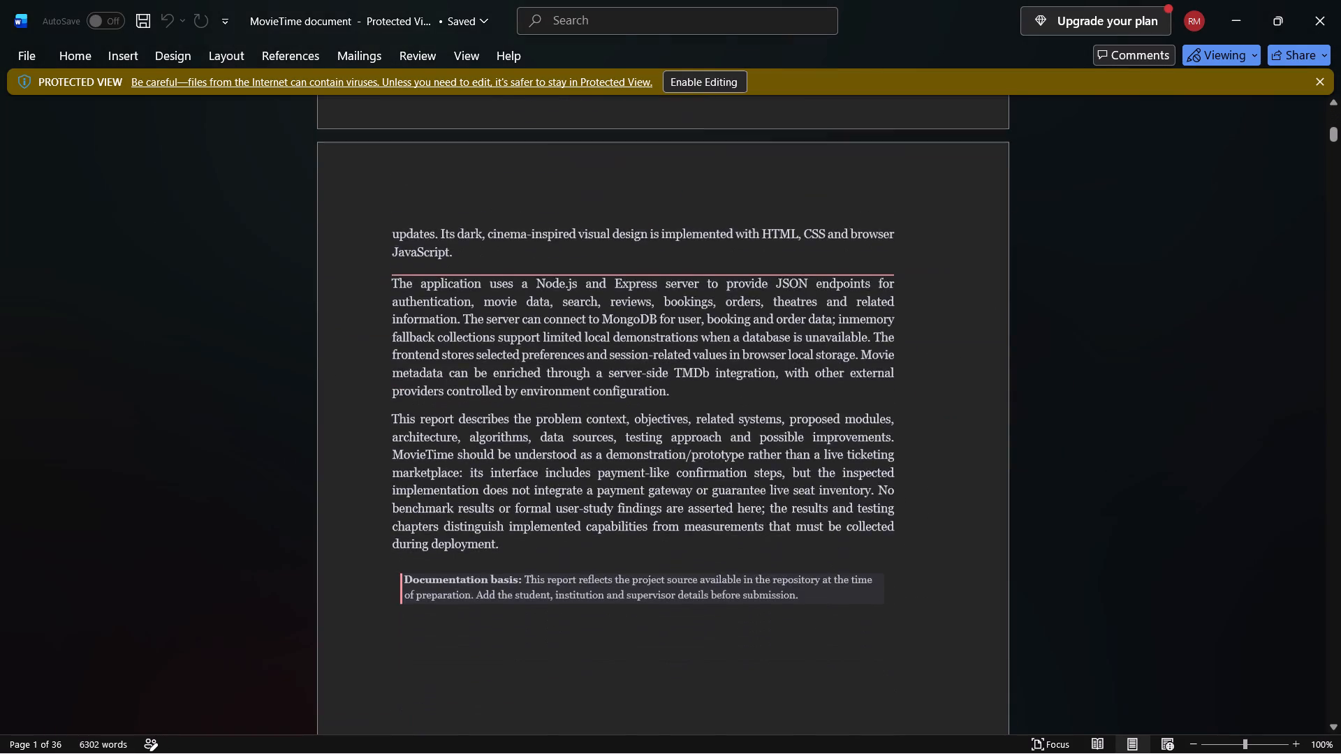
scroll(555, 457, "down", 2)
key("alt+Tab")
key("alt+Tab")
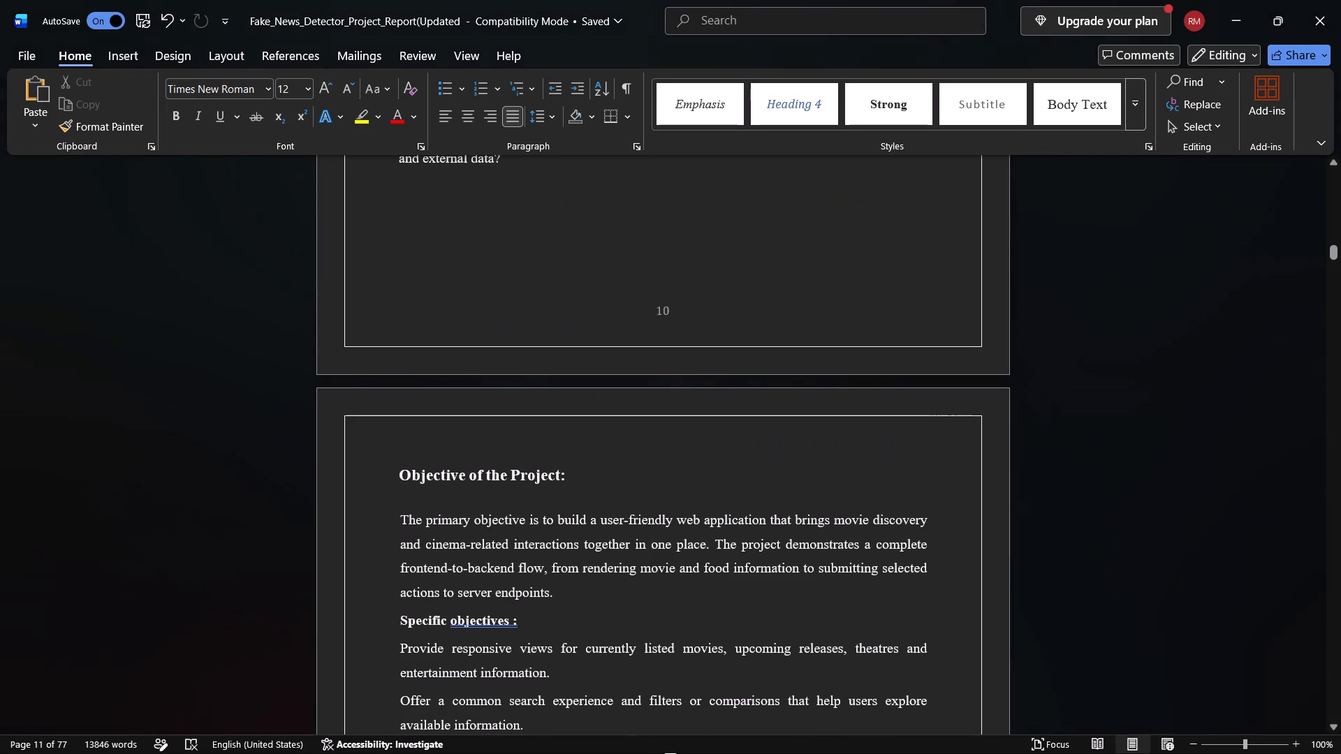
scroll(555, 457, "up", 2)
scroll(555, 457, "down", 2)
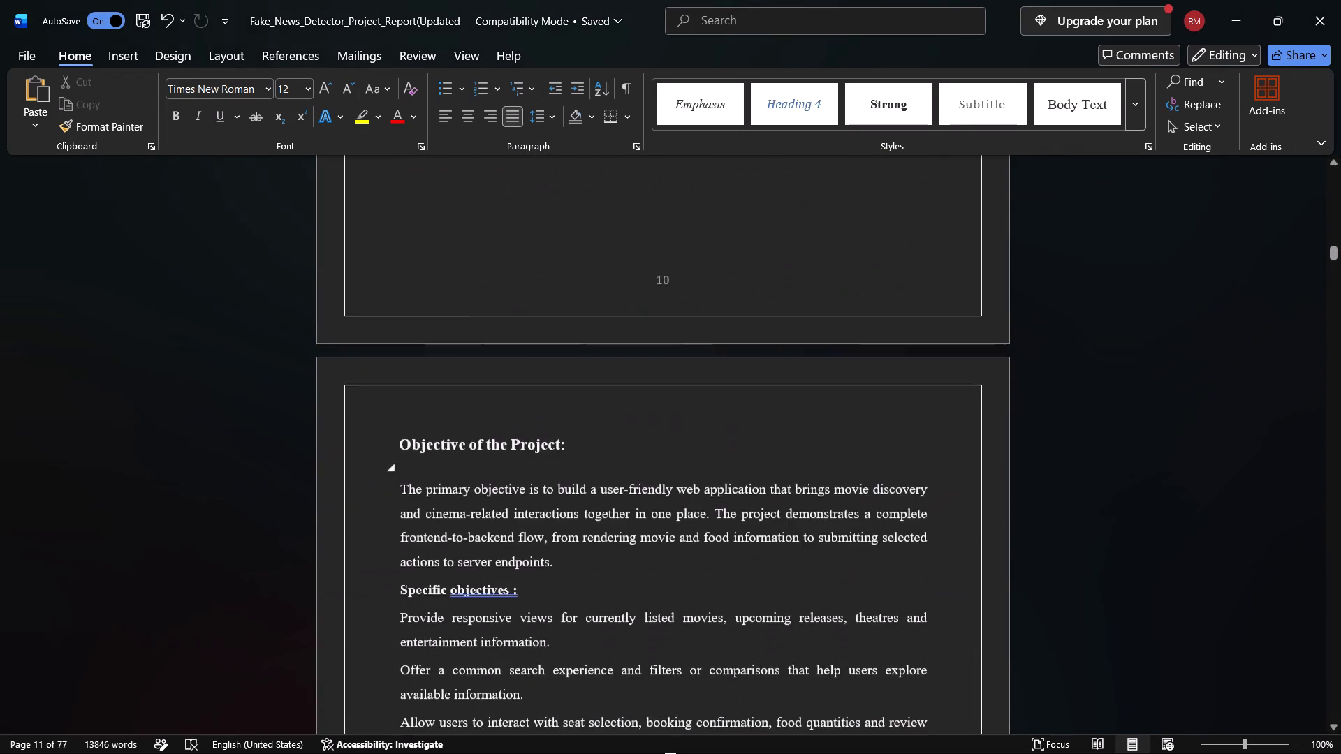
Recheck the 80-page report's Project objectives page, then examine the Problem Definition section in the Fake News Detector report.
key("alt+Tab")
key("alt+Tab")
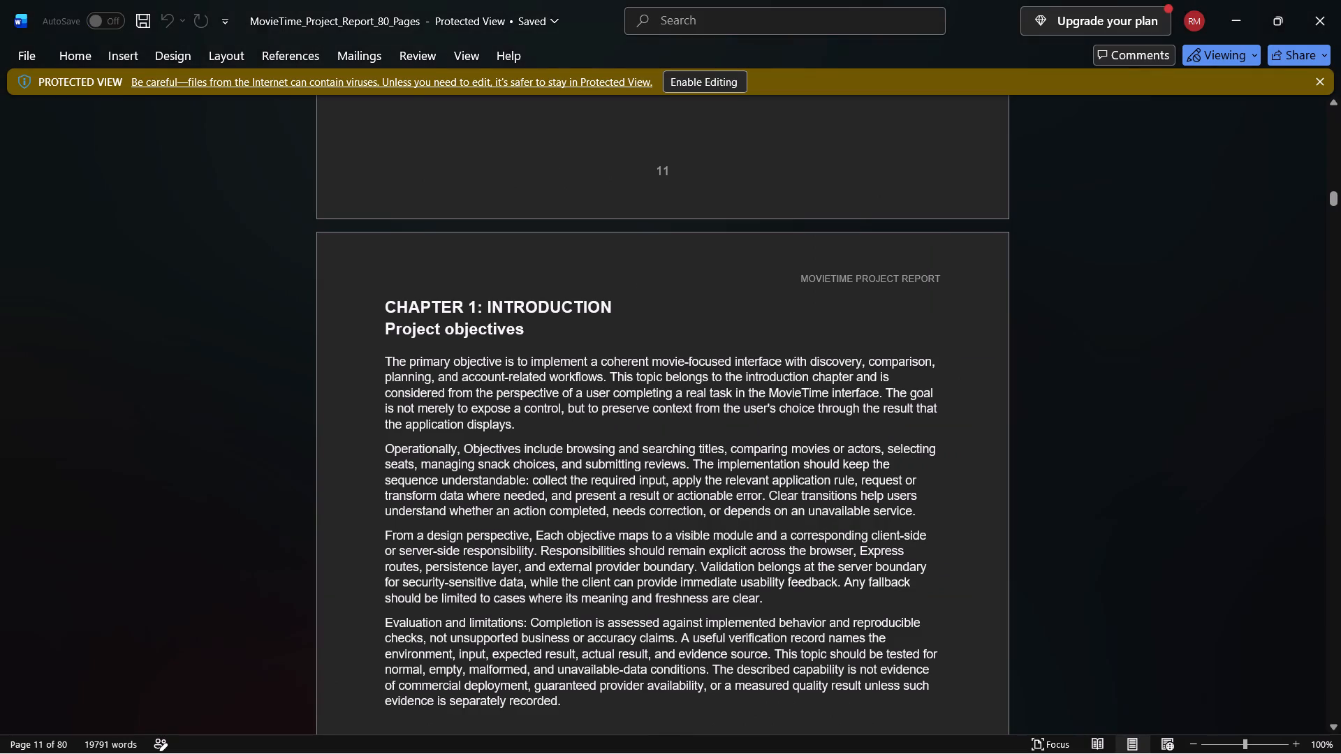
scroll(555, 457, "down", 3)
key("alt+Tab")
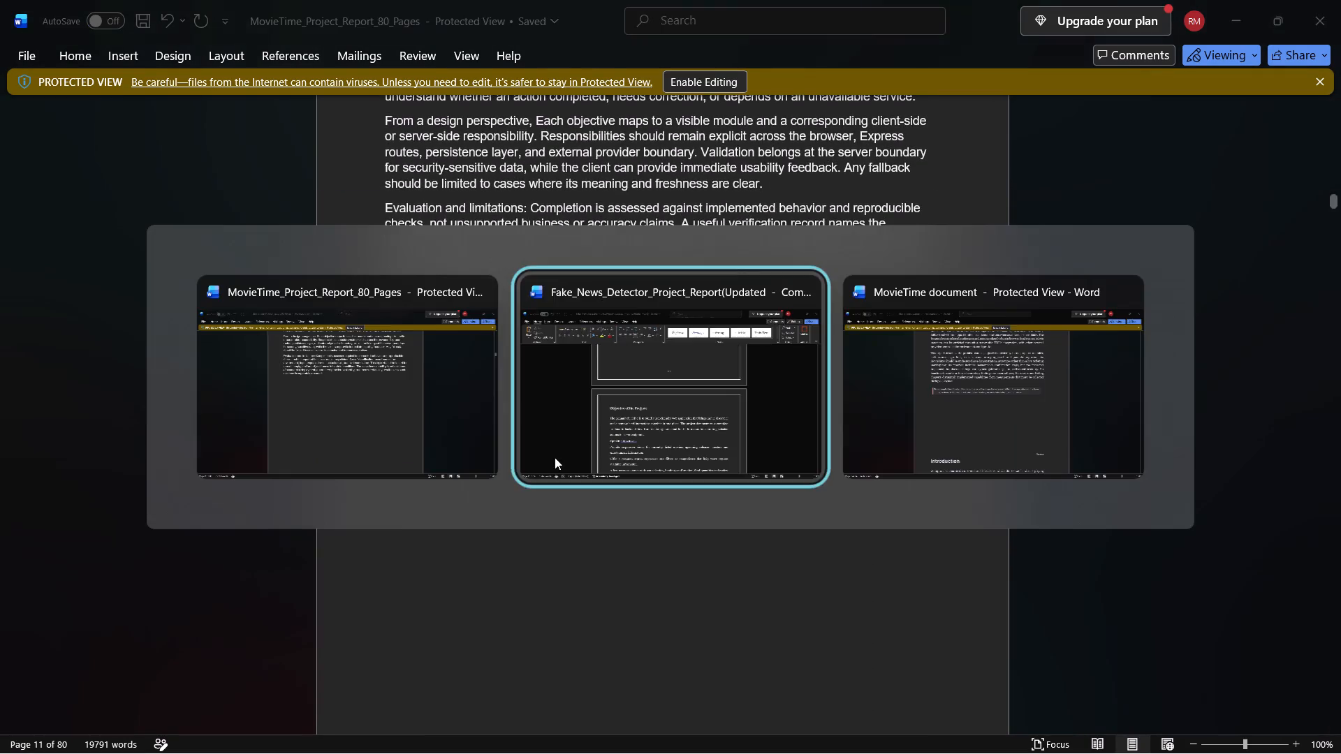
key("alt+Tab")
scroll(555, 457, "up", 1)
key("alt+Tab")
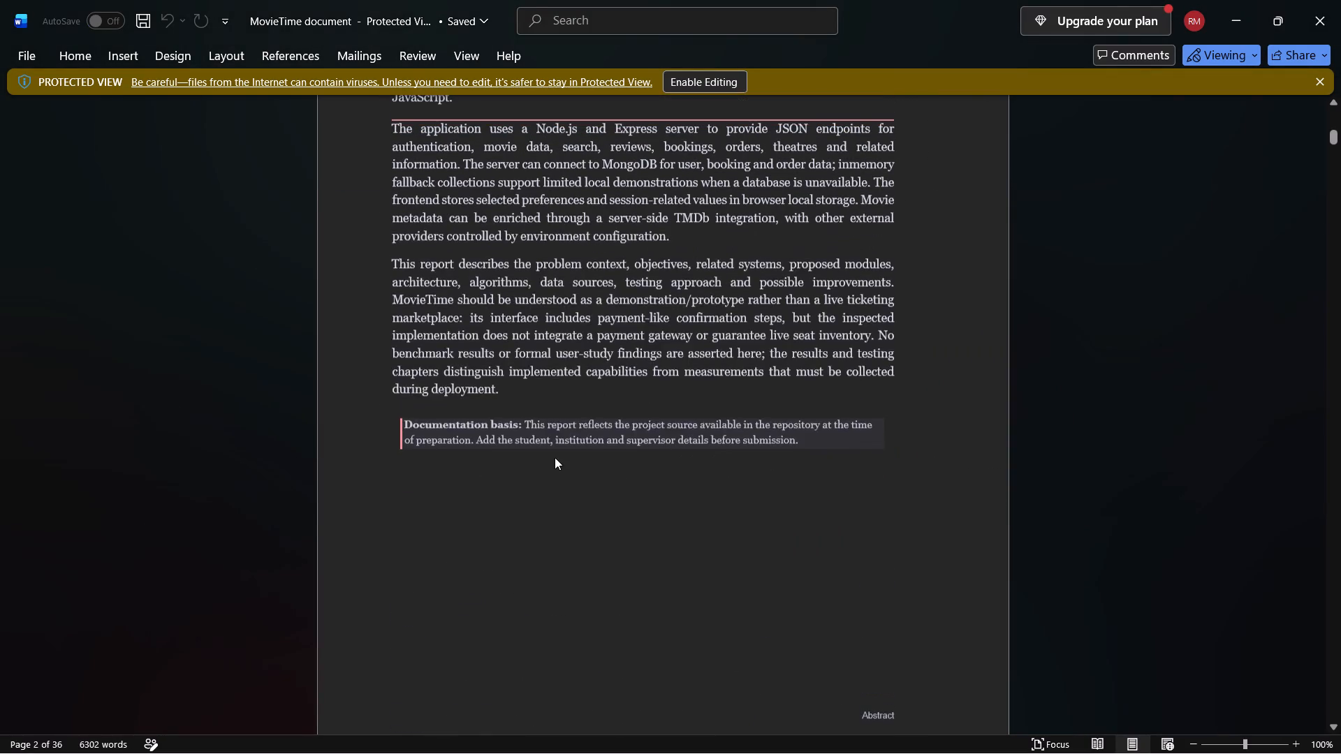
scroll(555, 457, "up", 2)
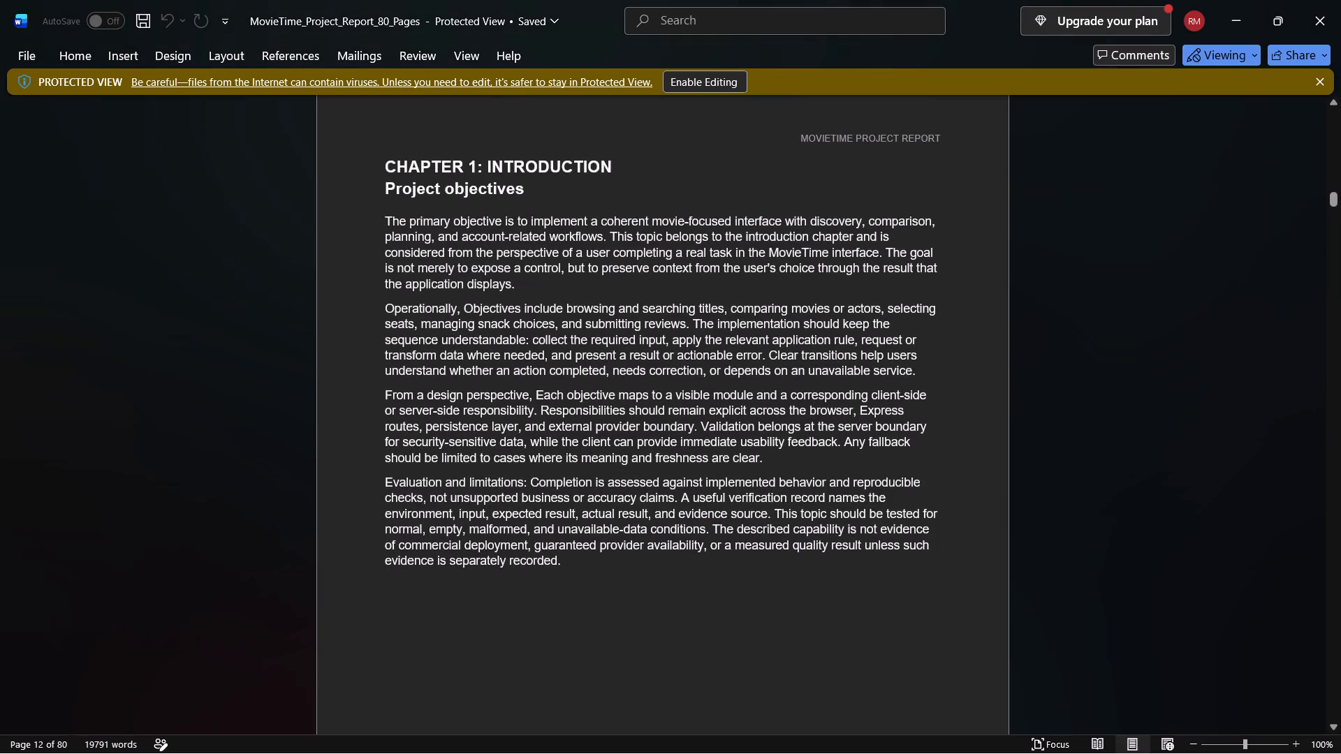
key("alt+Tab")
key("alt+Tab")
scroll(555, 457, "up", 2)
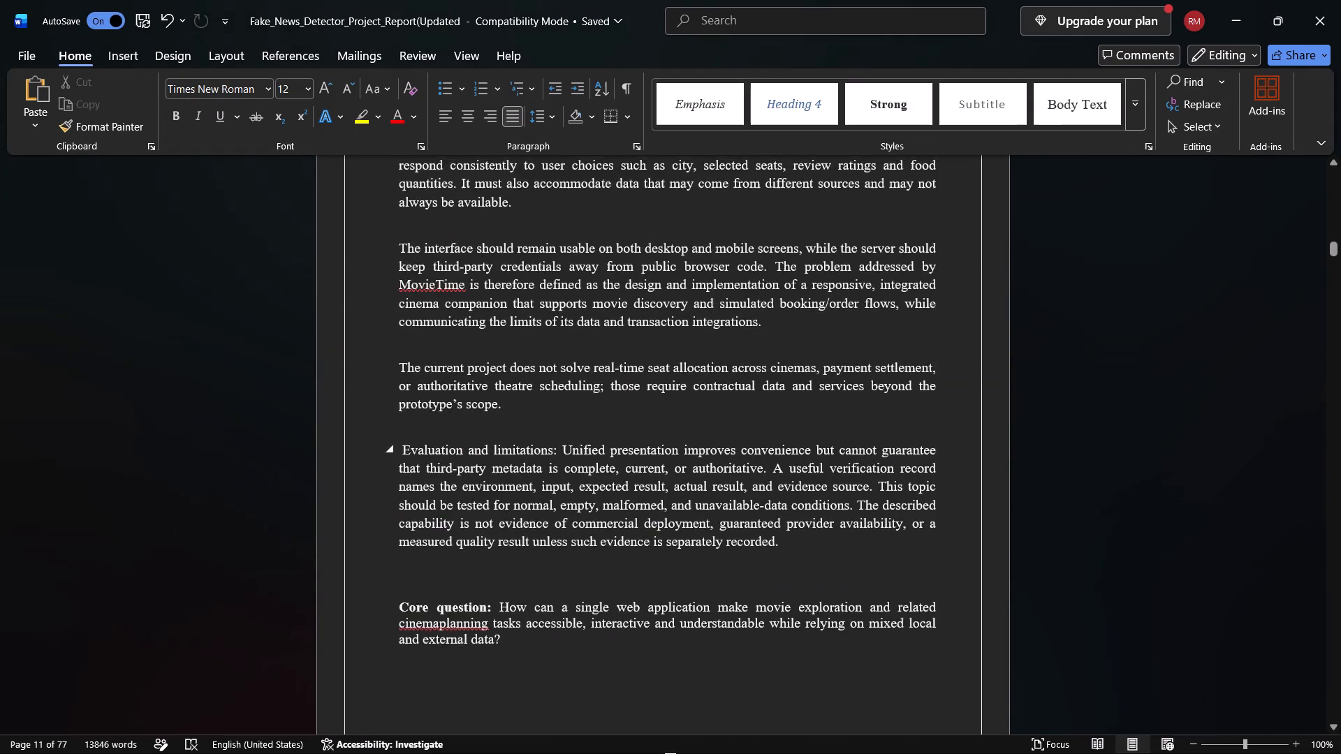
scroll(555, 457, "up", 2)
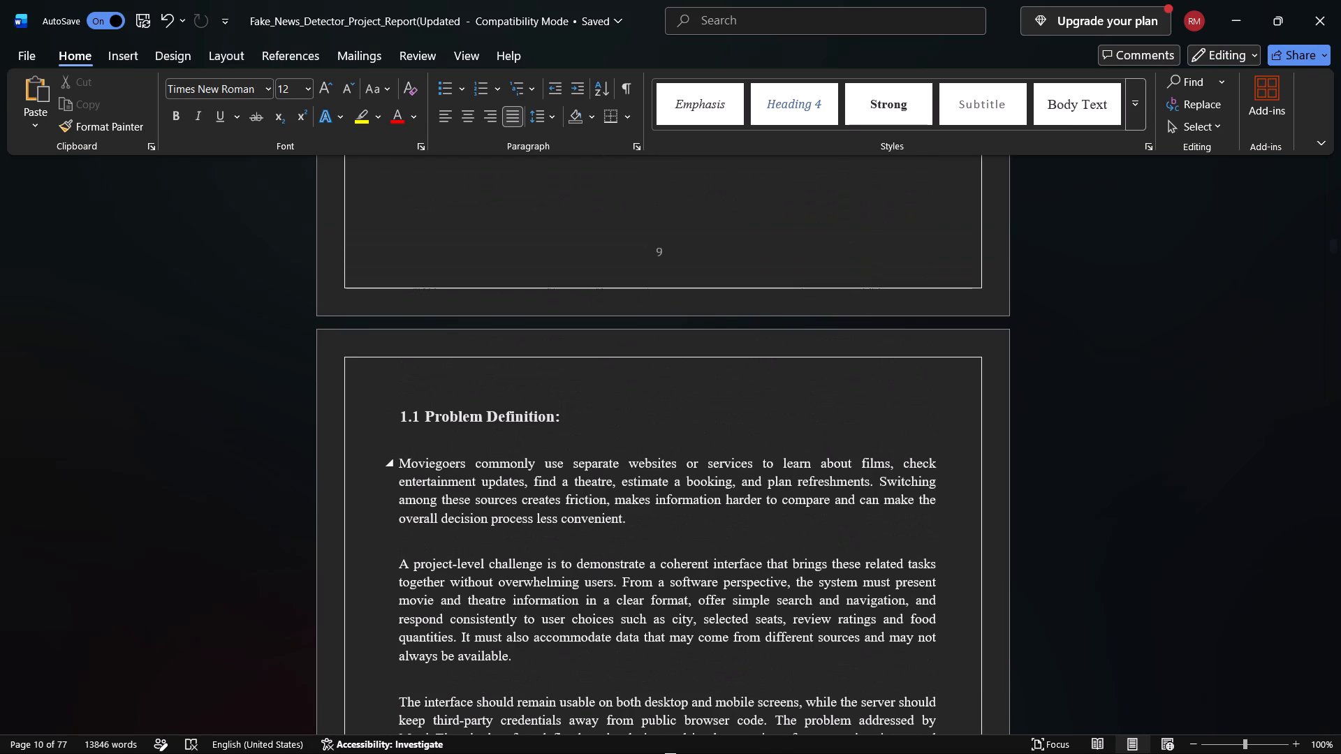
Close the Fake News Detector report, the 80-page MovieTime report and the MovieTime document.
left_click(1337, 0)
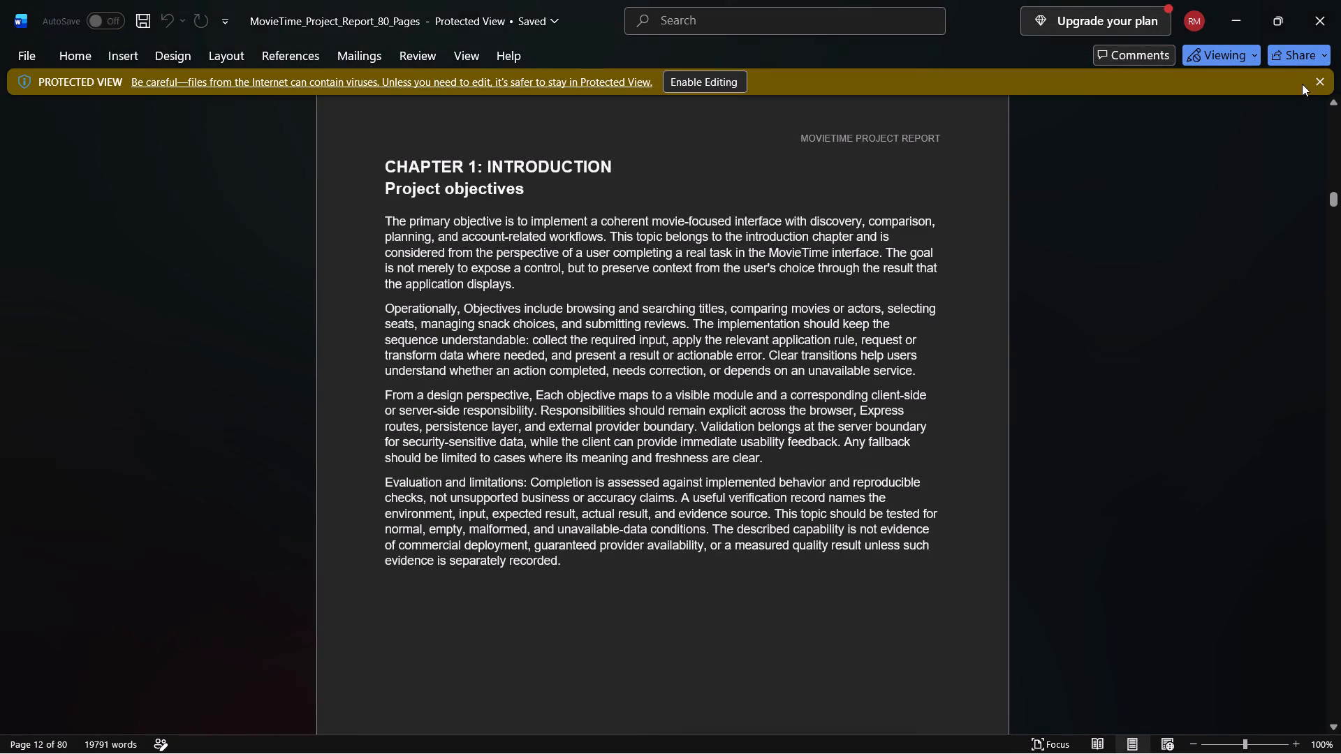
left_click(1333, 29)
left_click(1340, 7)
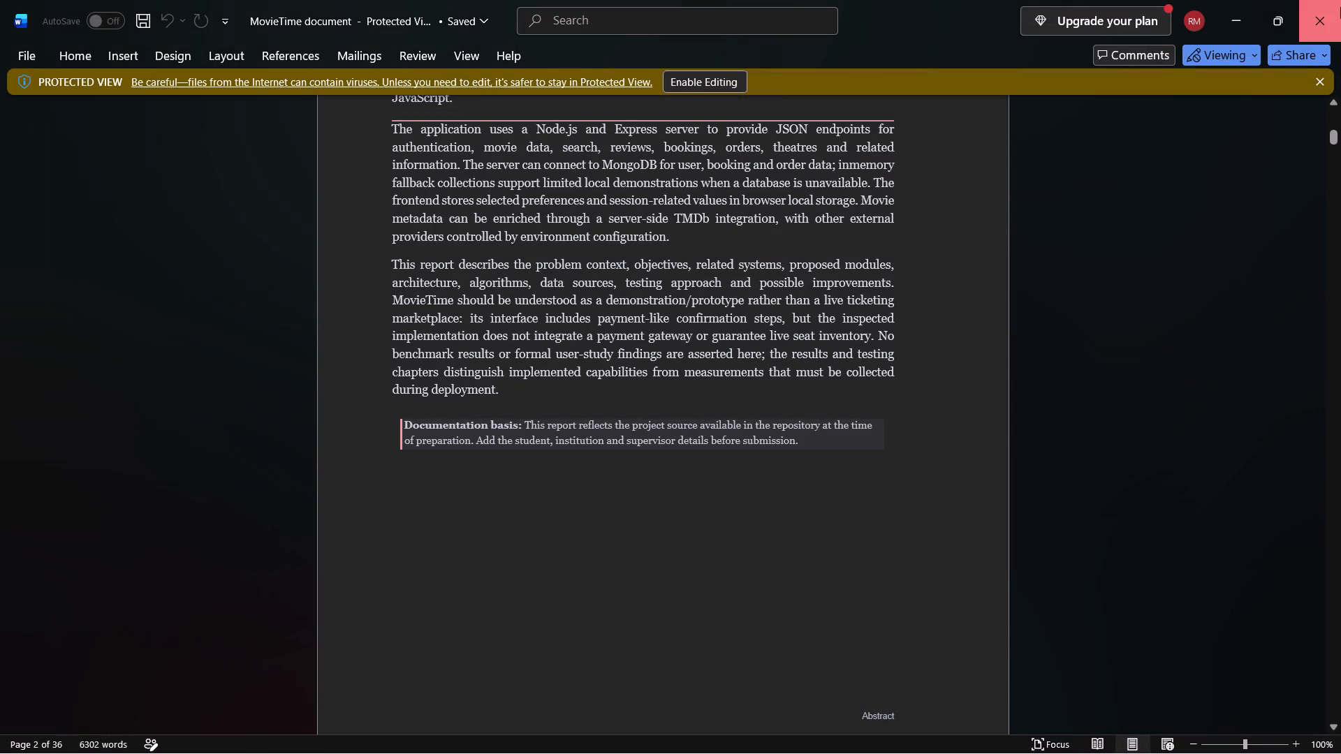